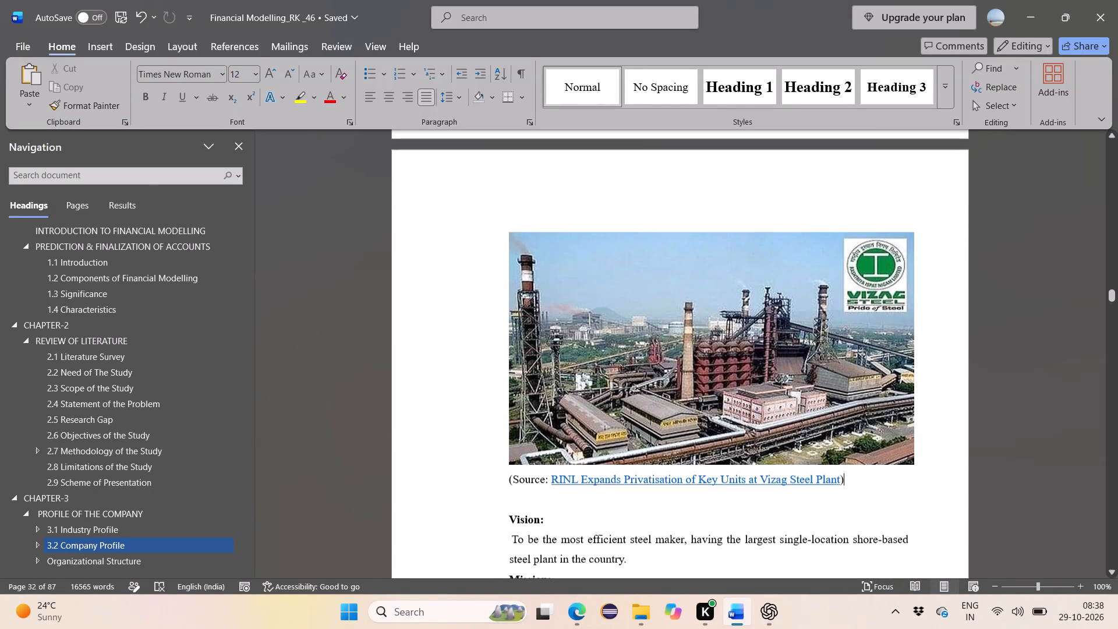
# Switch to the browser and look through the Yo! Vizag article on RINL privatisation, including its steel plant photo.
pyautogui.scroll(-1, 989, 359)
pyautogui.hotkey('alt', 'Tab')
pyautogui.keyDown('alt'); pyautogui.scroll(-1, 989, 359); pyautogui.keyUp('alt')
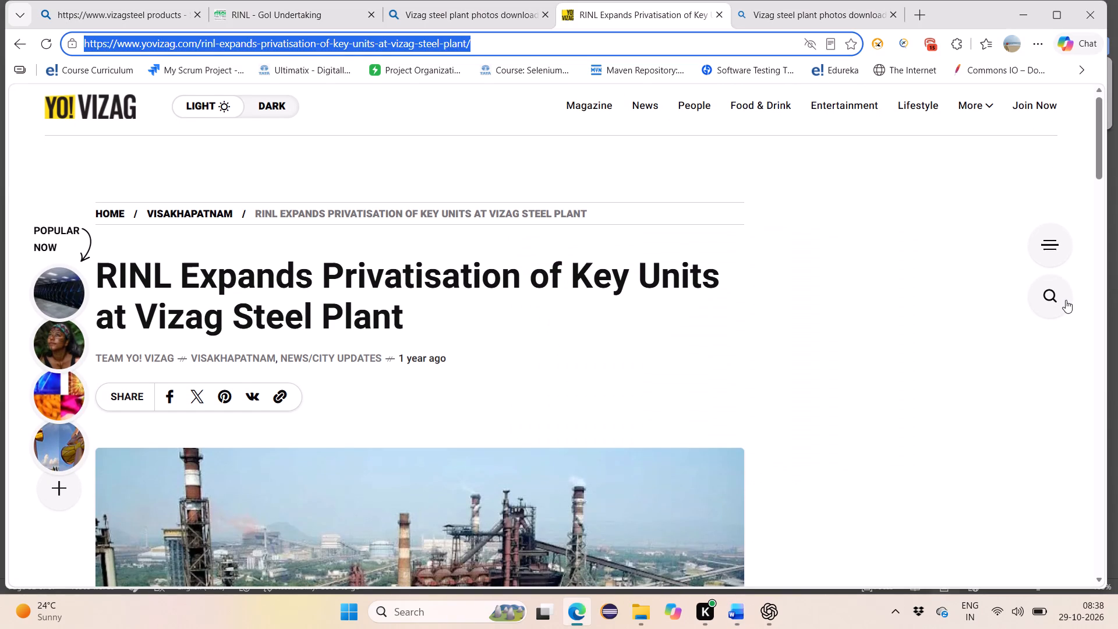
pyautogui.scroll(-1, 1066, 301)
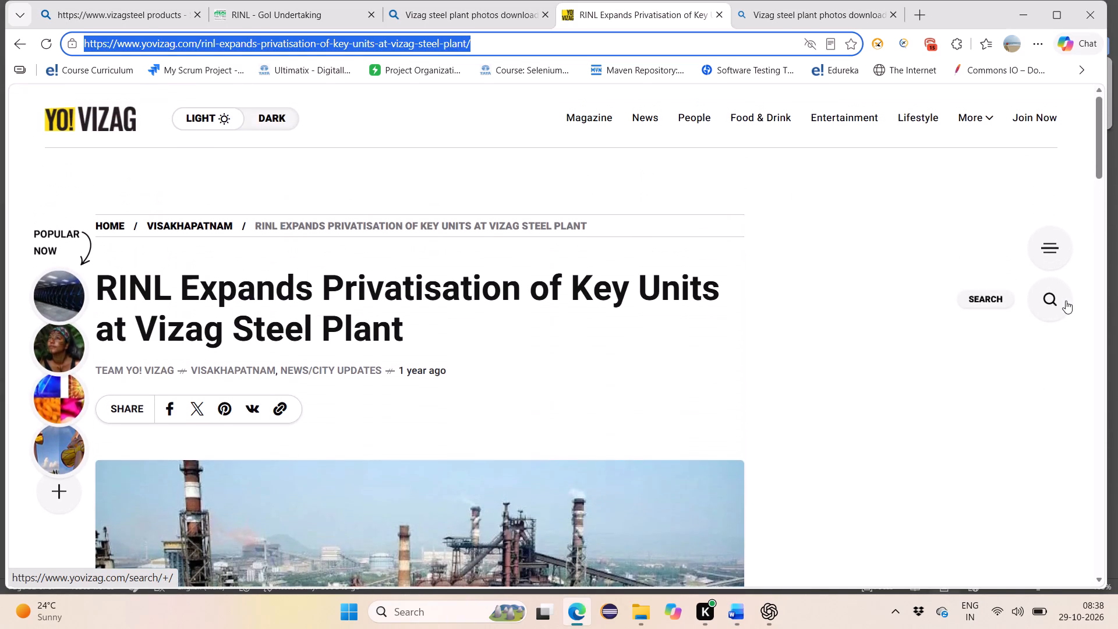
pyautogui.scroll(-3, 1066, 301)
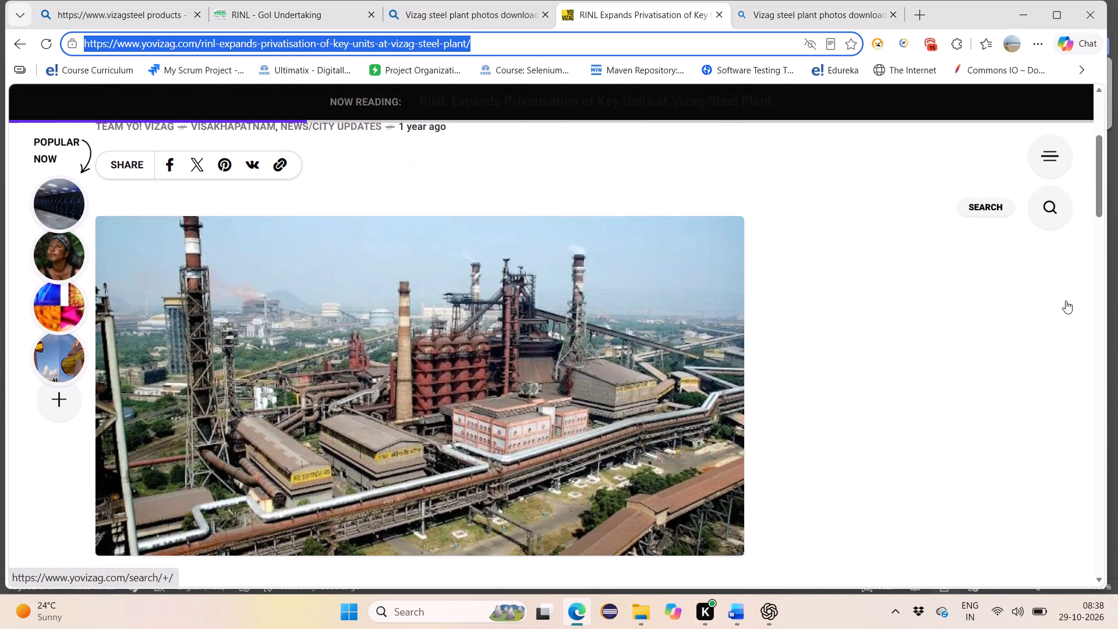
pyautogui.scroll(-6, 1066, 301)
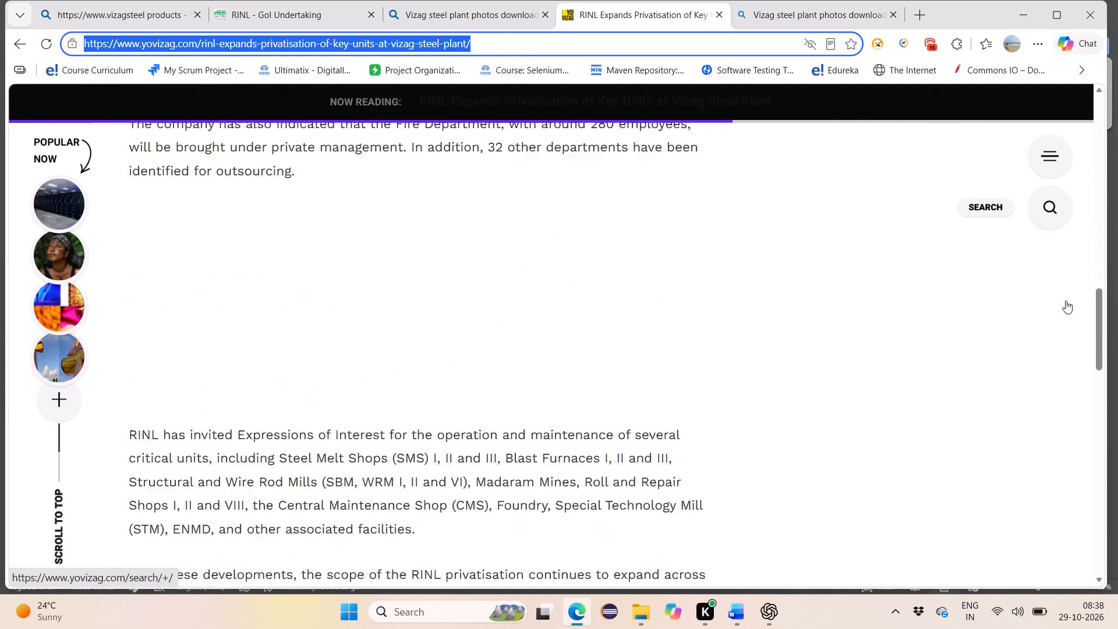
pyautogui.scroll(-2, 1066, 301)
pyautogui.scroll(4, 1066, 301)
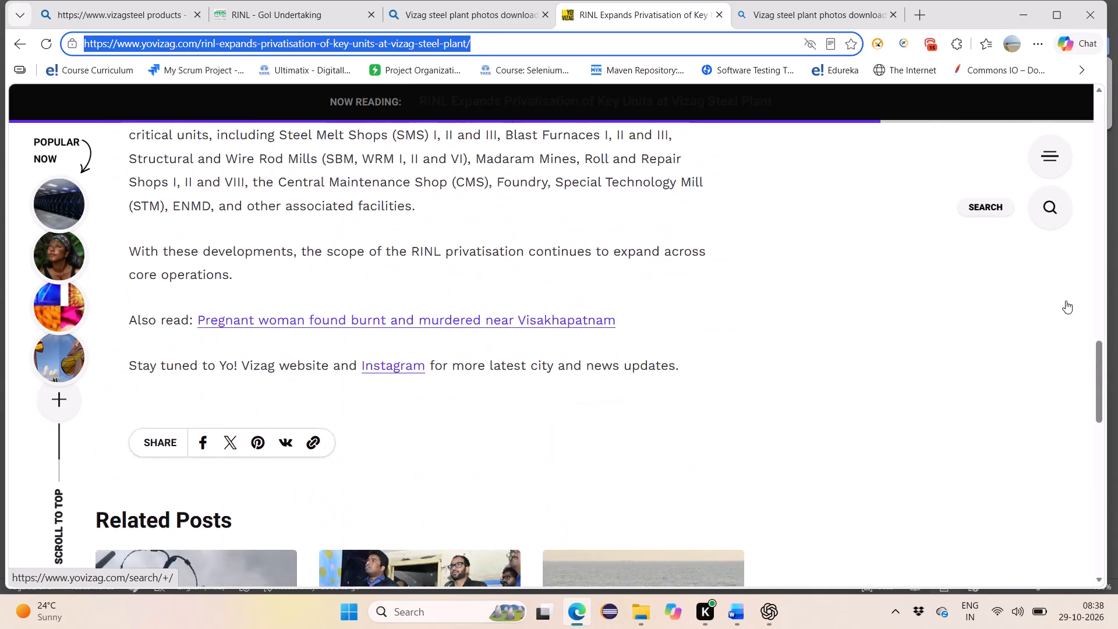
pyautogui.scroll(4, 1066, 301)
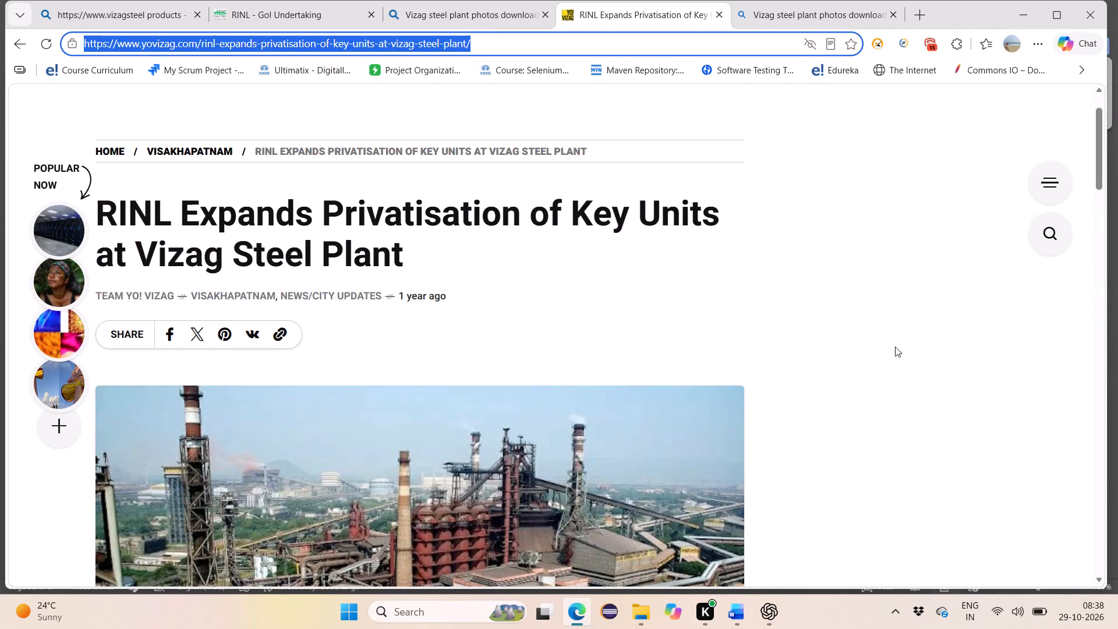
pyautogui.scroll(-1, 884, 252)
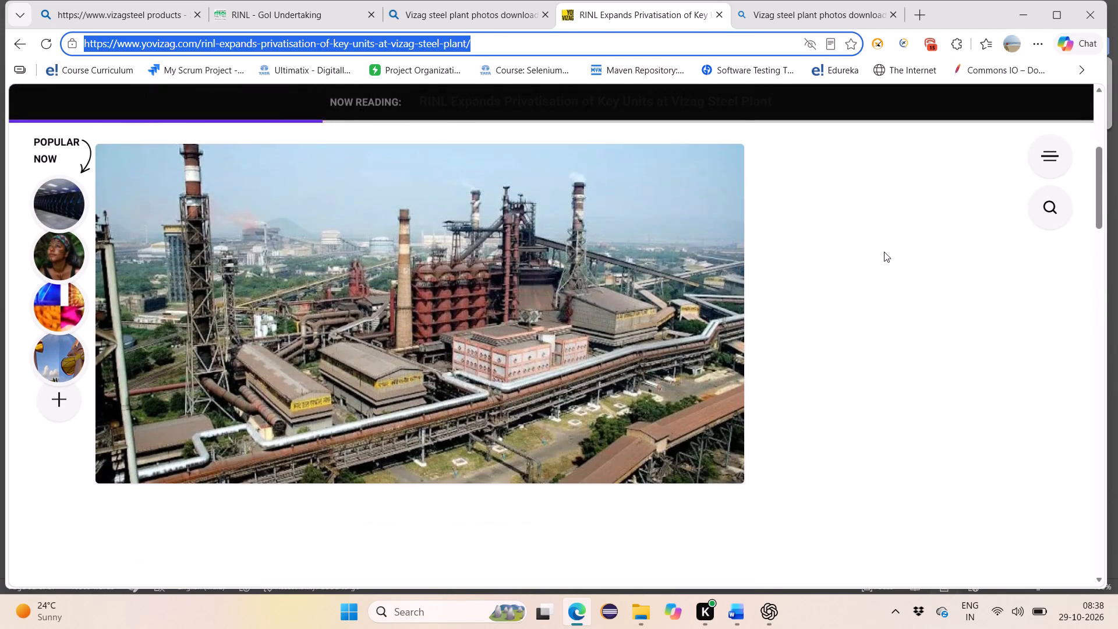
pyautogui.scroll(-1, 884, 252)
# Copy the steel plant photo from the web article and delete the existing Vizag Steel picture above the source line in the Word document.
pyautogui.hotkey('alt', 'Tab')
pyautogui.click(858, 337)
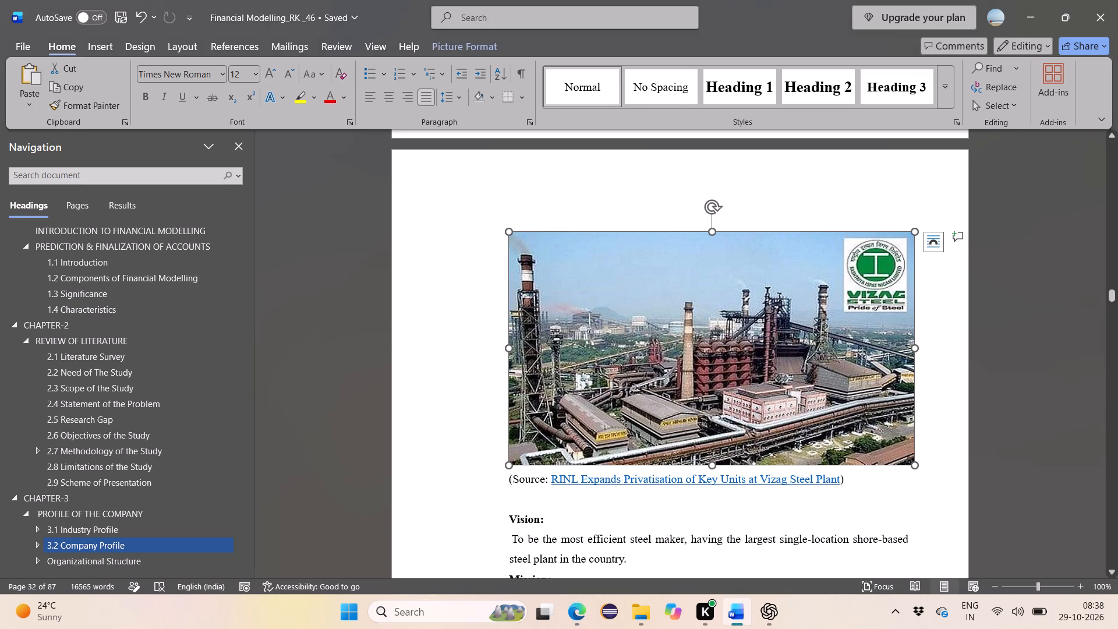
pyautogui.hotkey('alt', 'Tab')
pyautogui.rightClick(592, 312)
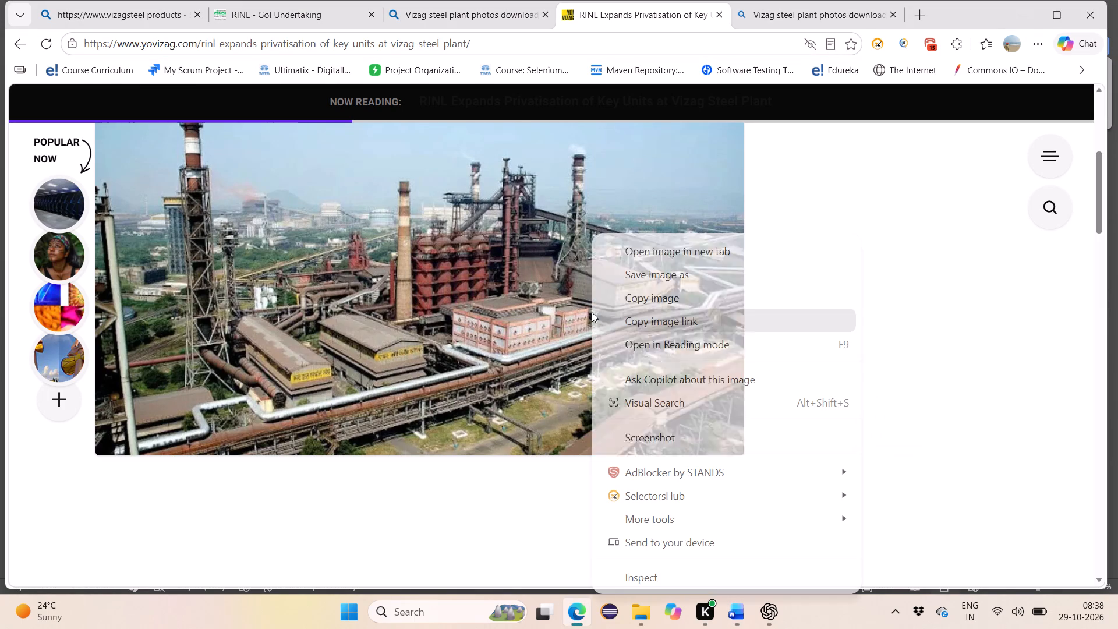
pyautogui.click(664, 299)
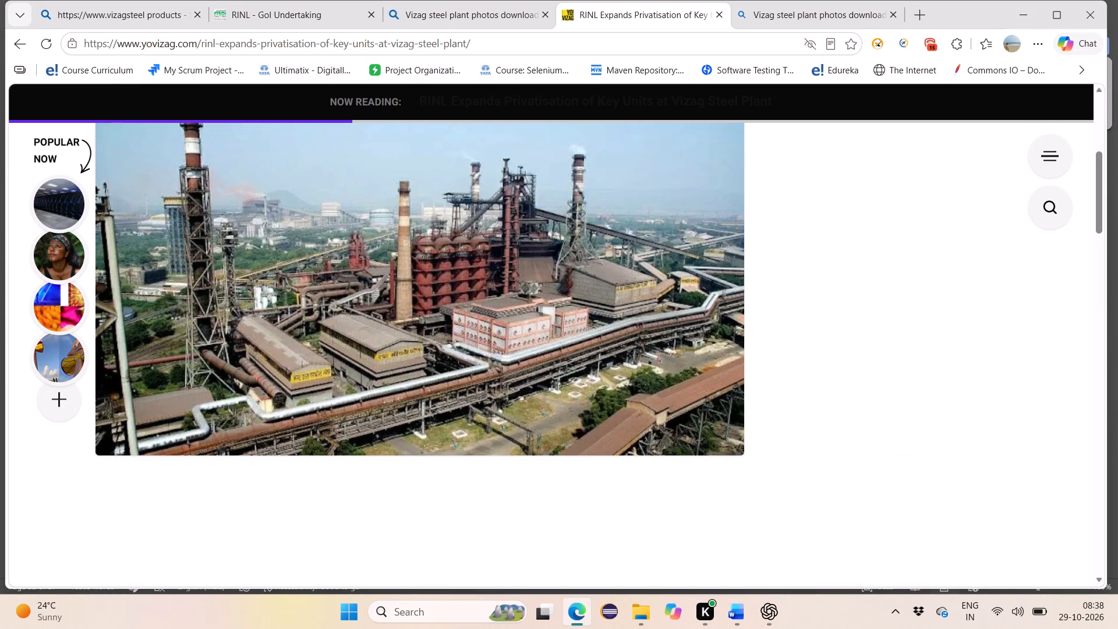
pyautogui.hotkey('alt', 'Tab')
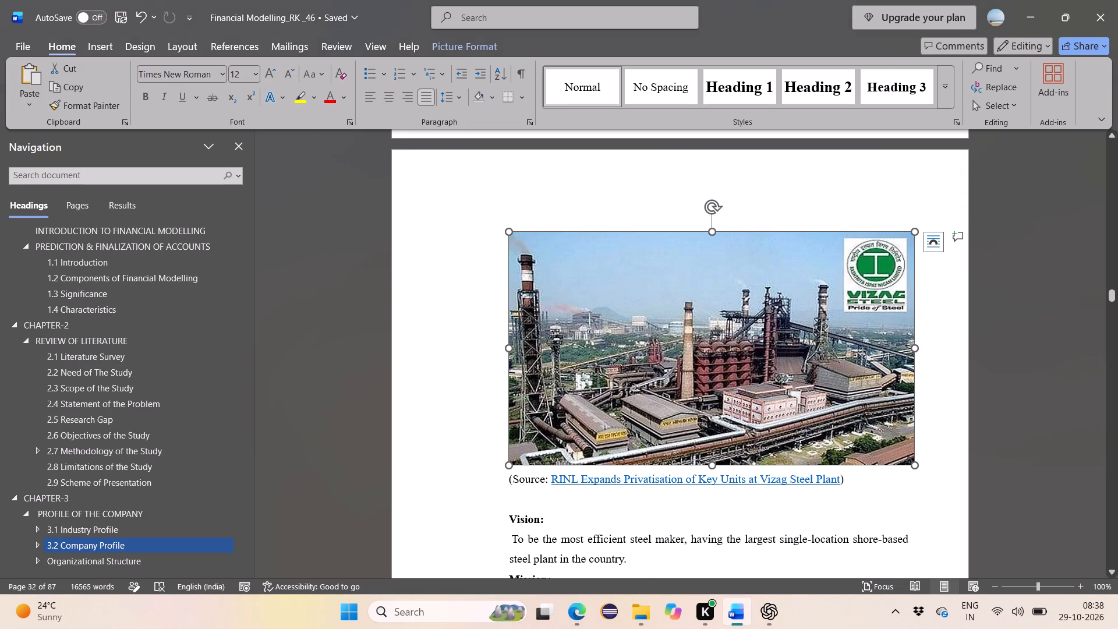
pyautogui.press('Delete')
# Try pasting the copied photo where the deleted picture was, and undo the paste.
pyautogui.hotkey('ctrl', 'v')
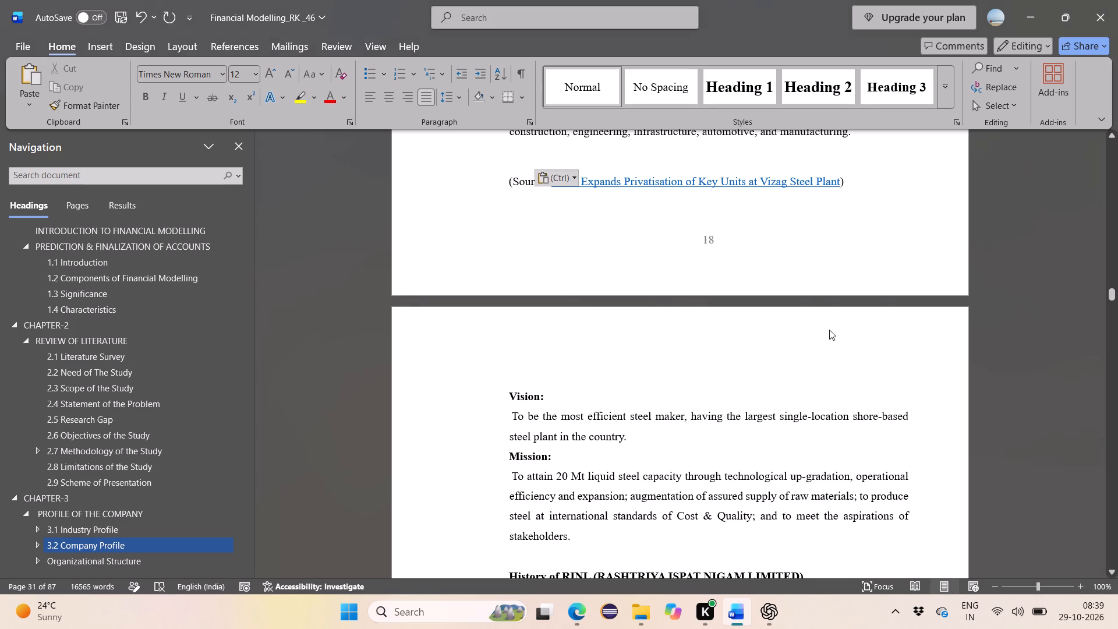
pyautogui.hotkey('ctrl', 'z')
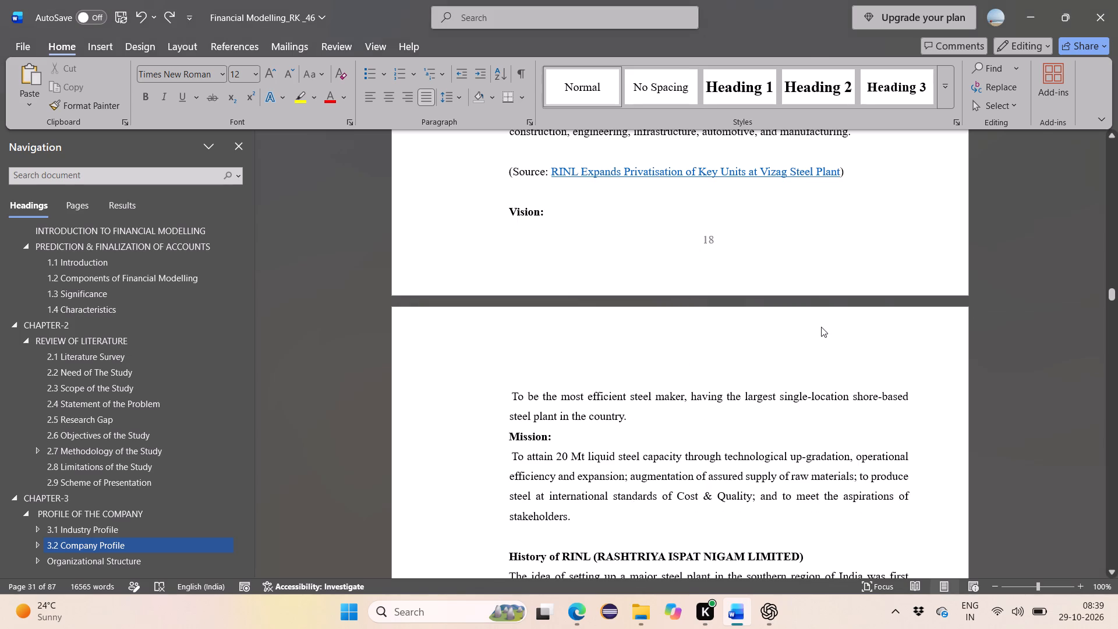
# Save the article's steel plant photo from the browser to the Downloads folder as a WEBP file.
pyautogui.hotkey('alt', 'Tab')
pyautogui.rightClick(415, 250)
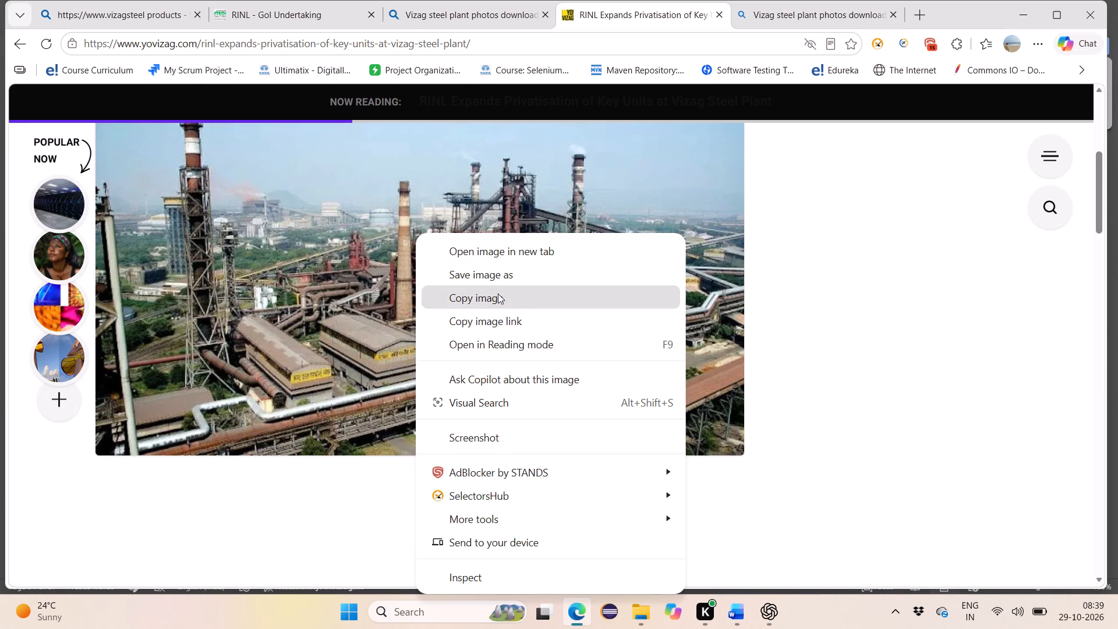
pyautogui.click(519, 271)
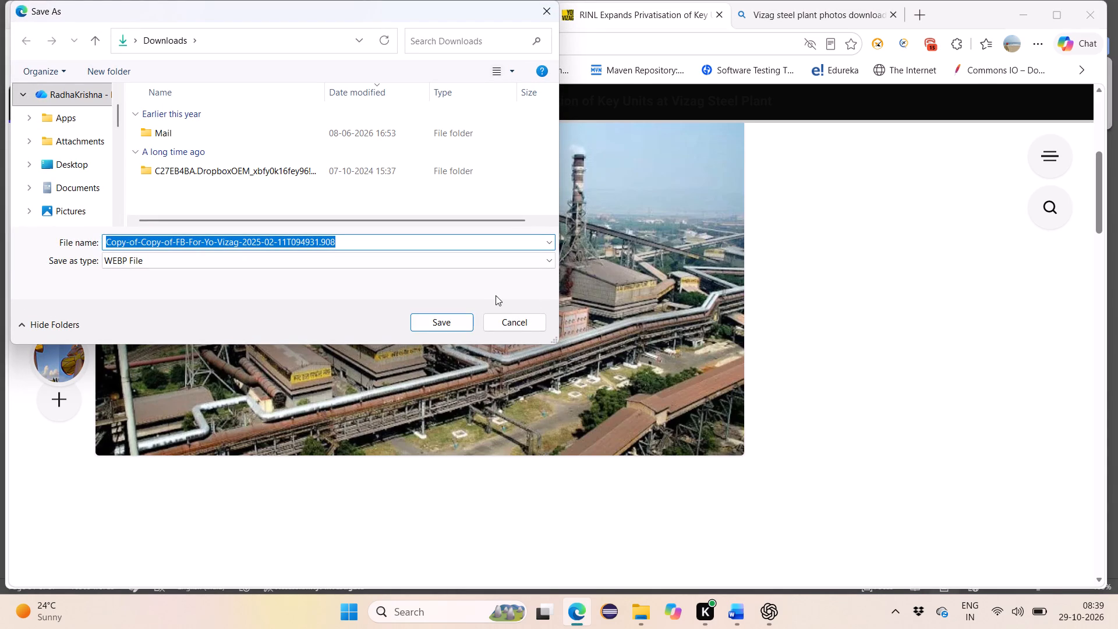
pyautogui.click(459, 323)
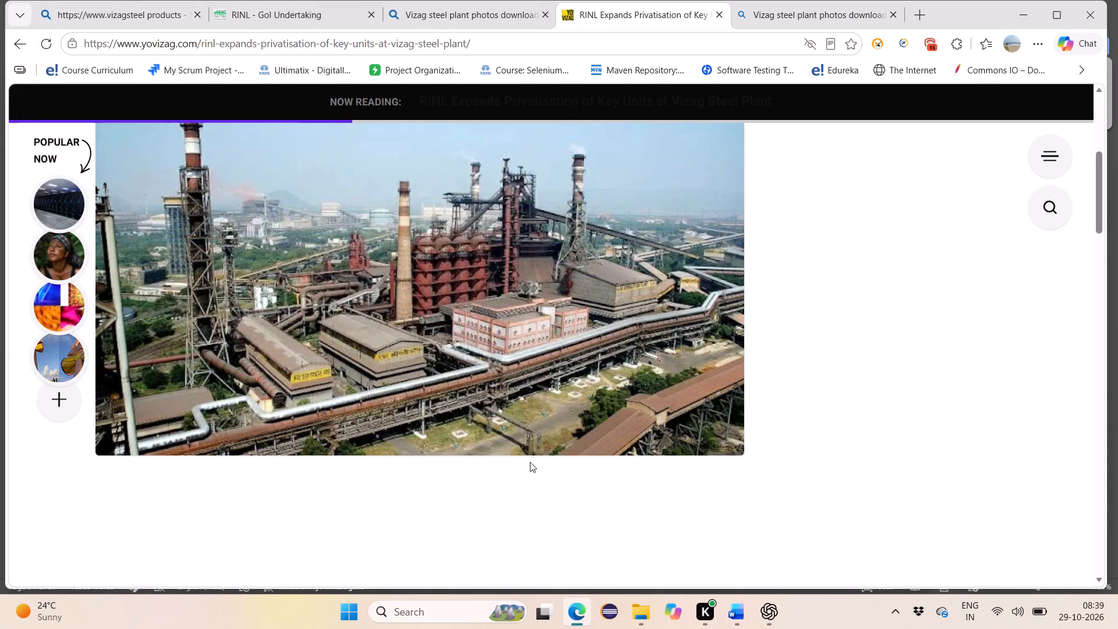
# In Word, insert the saved Copy-of-Copy-of-FB-For-Yo-Vizag picture from Downloads above the RINL source line.
pyautogui.click(744, 614)
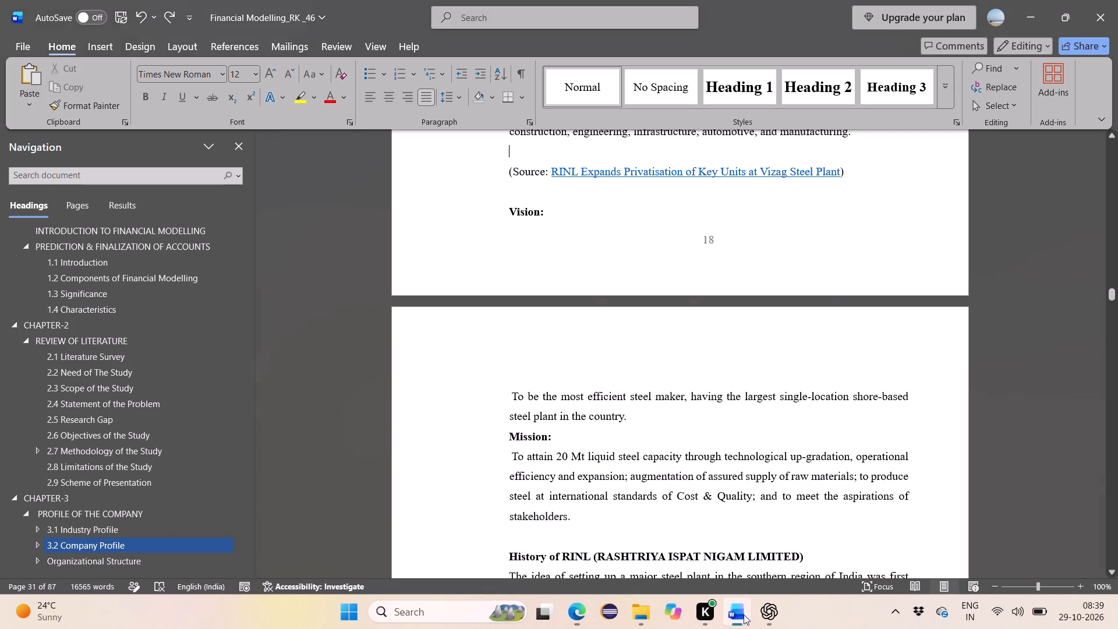
pyautogui.click(114, 45)
pyautogui.click(165, 80)
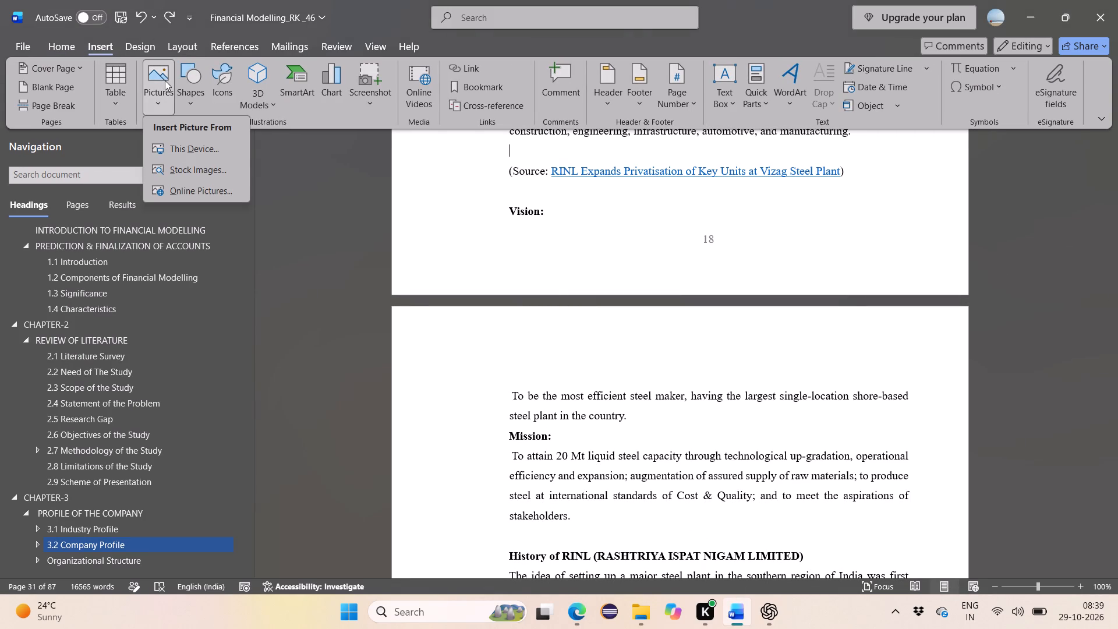
pyautogui.click(183, 148)
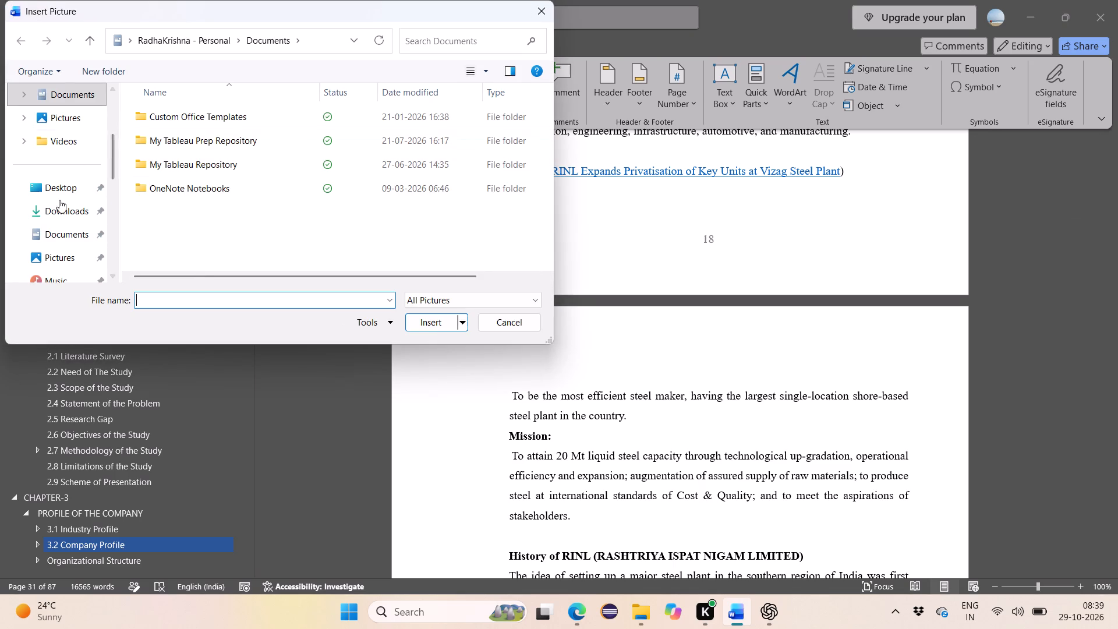
pyautogui.click(47, 210)
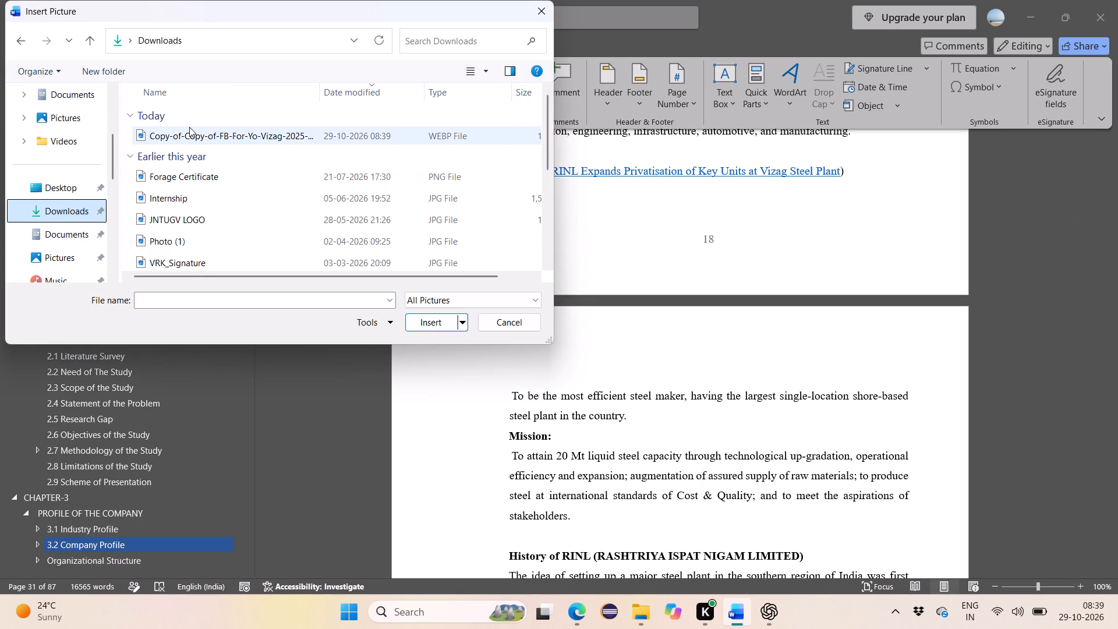
pyautogui.doubleClick(190, 135)
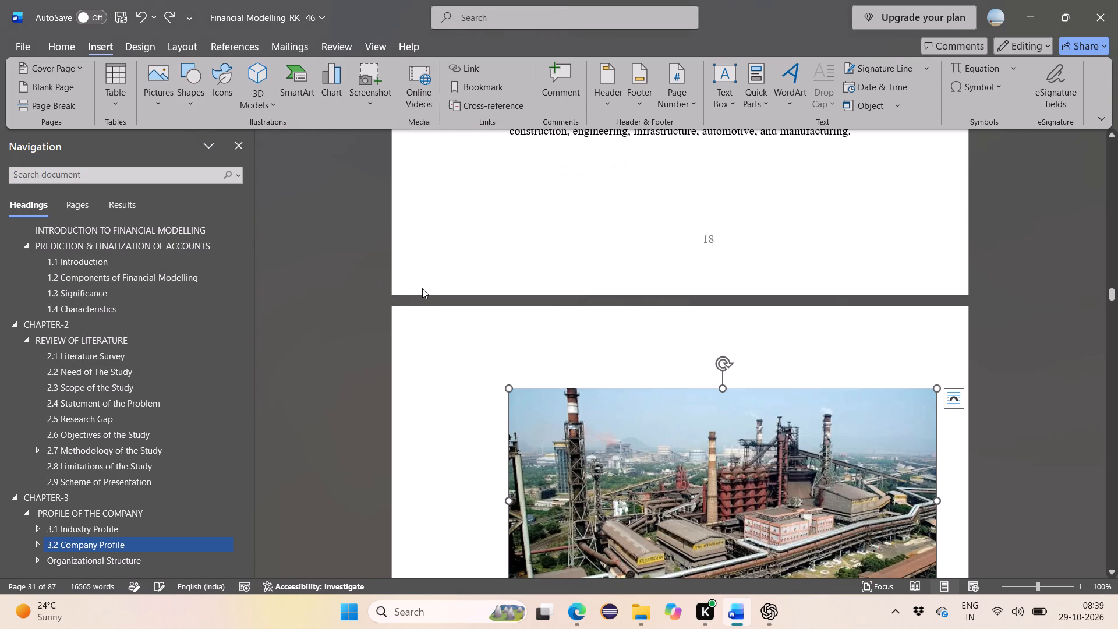
pyautogui.scroll(1, 570, 381)
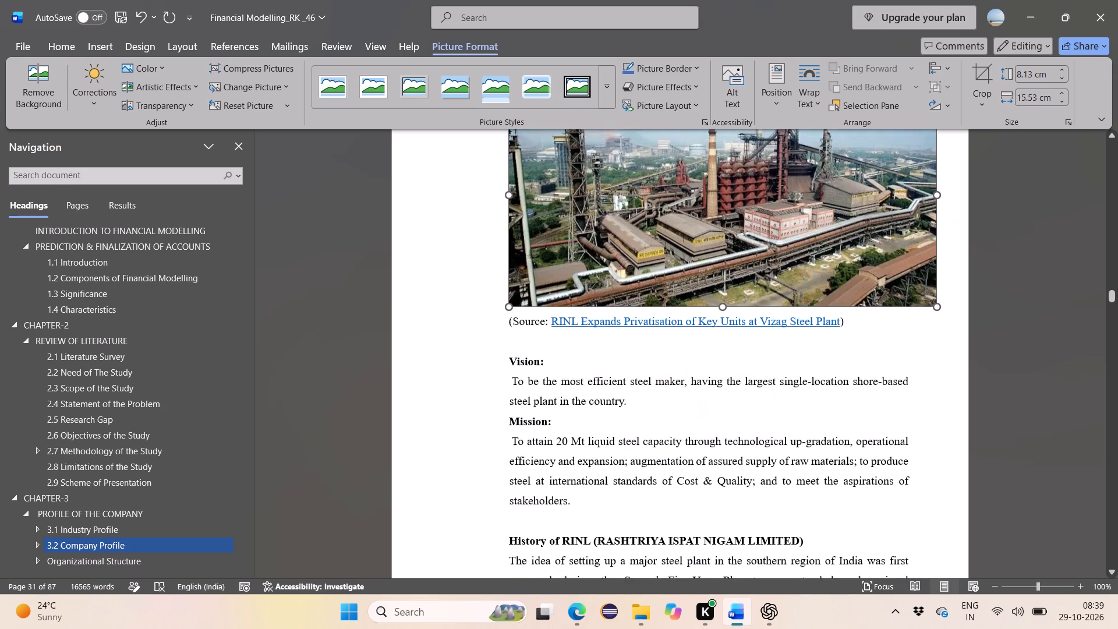
pyautogui.scroll(1, 570, 381)
pyautogui.click(602, 348)
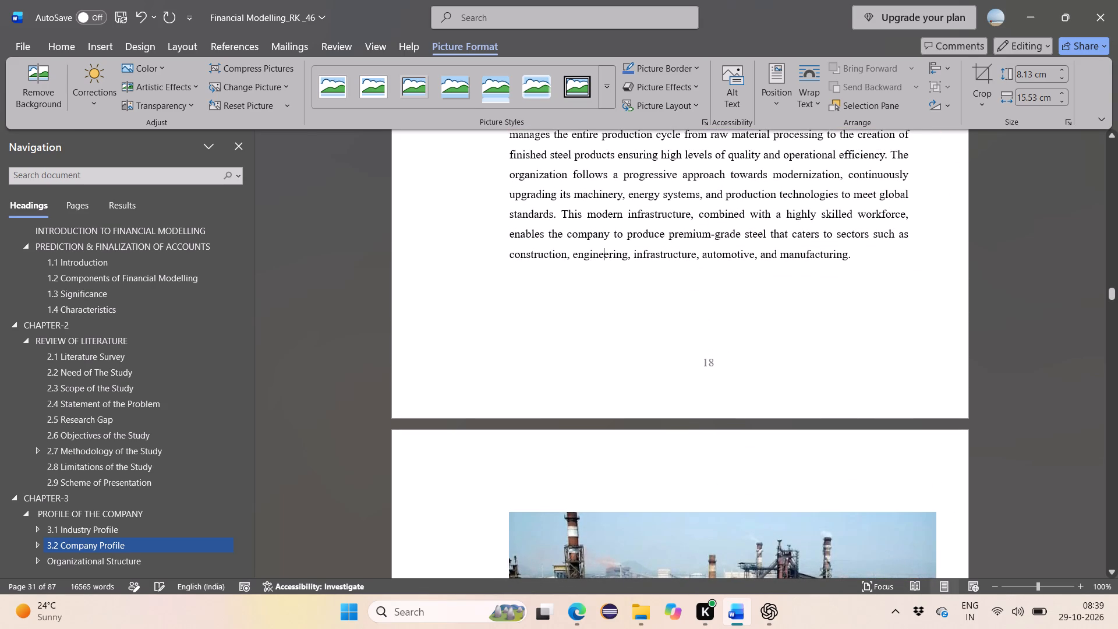
pyautogui.scroll(-3, 592, 468)
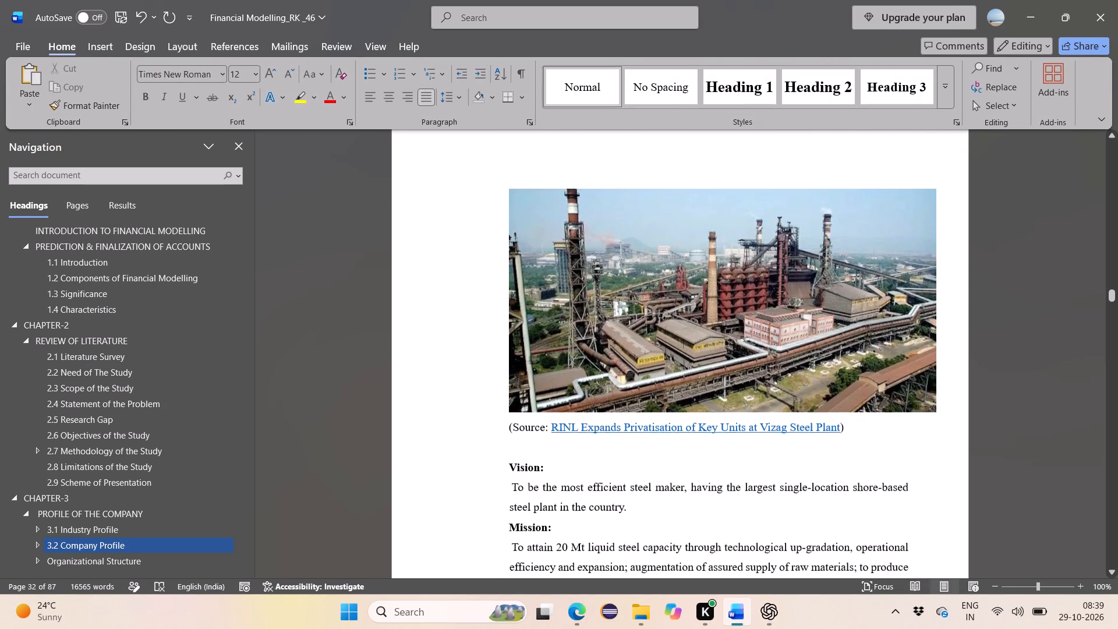
# Review the Company Profile, Organizational Structure and Product Portfolio pages, checking their figures, captions and source lines.
pyautogui.scroll(-5, 592, 468)
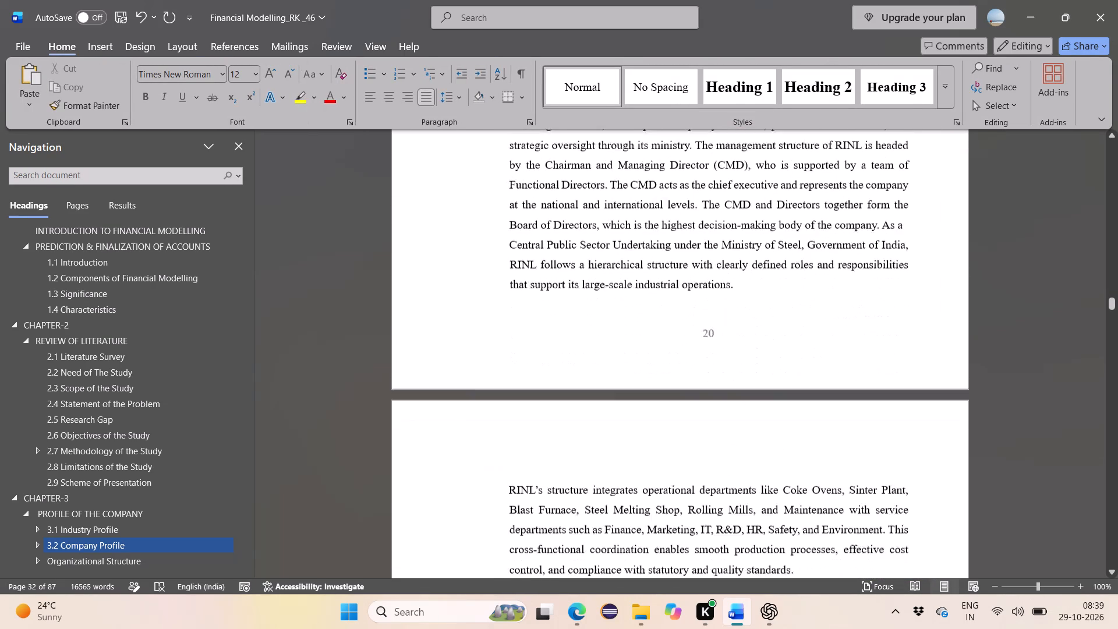
pyautogui.scroll(-4, 592, 468)
pyautogui.scroll(1, 592, 468)
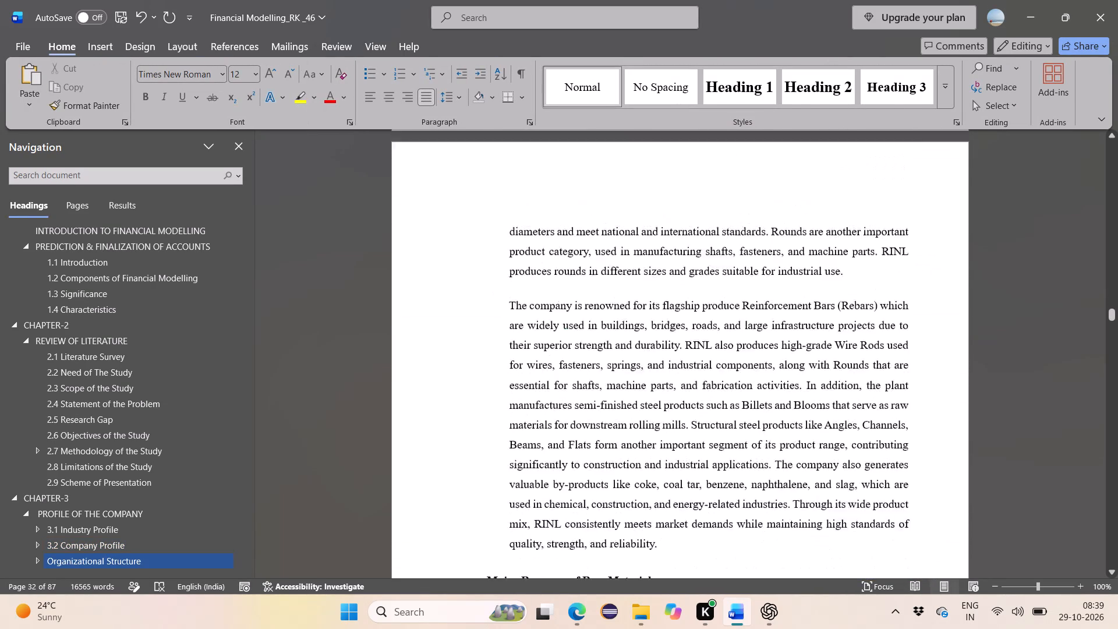
pyautogui.scroll(2, 592, 468)
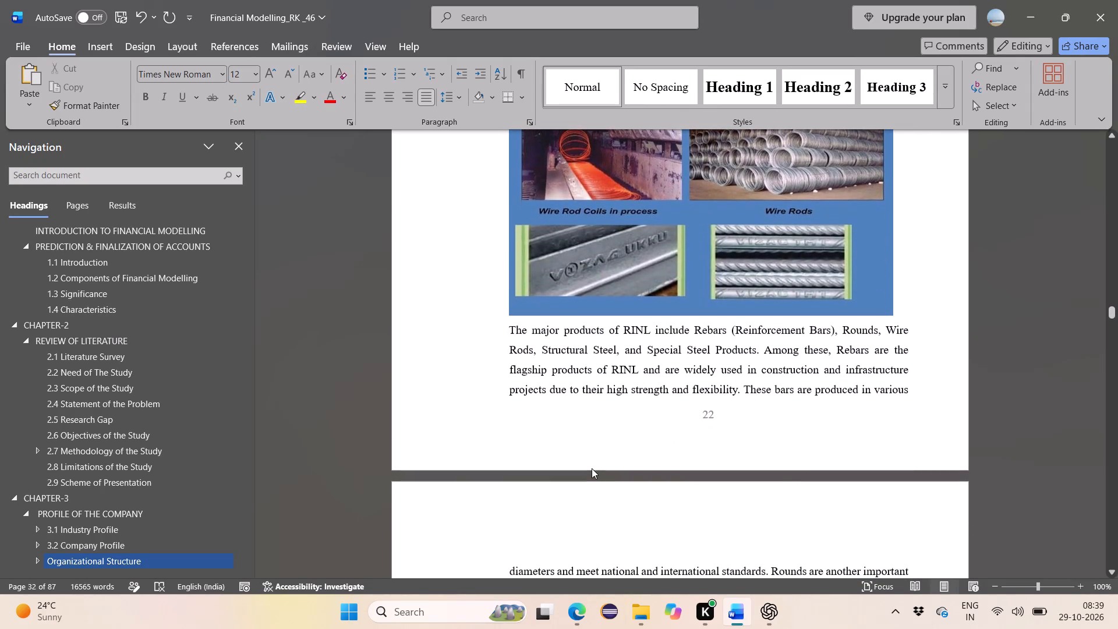
pyautogui.scroll(2, 592, 468)
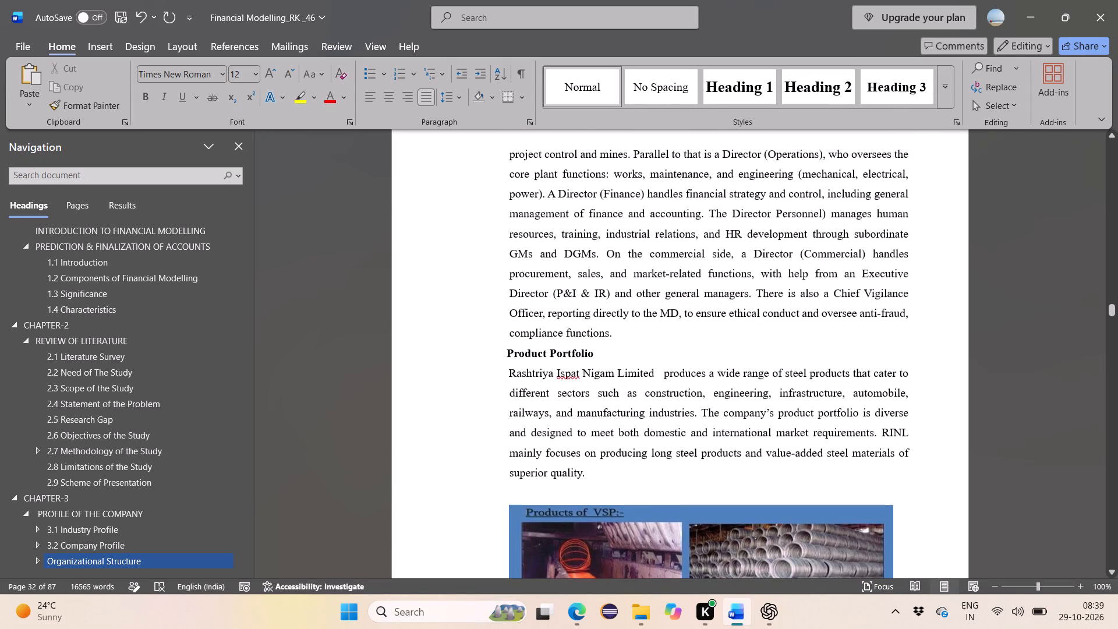
pyautogui.scroll(-3, 592, 468)
pyautogui.scroll(1, 592, 468)
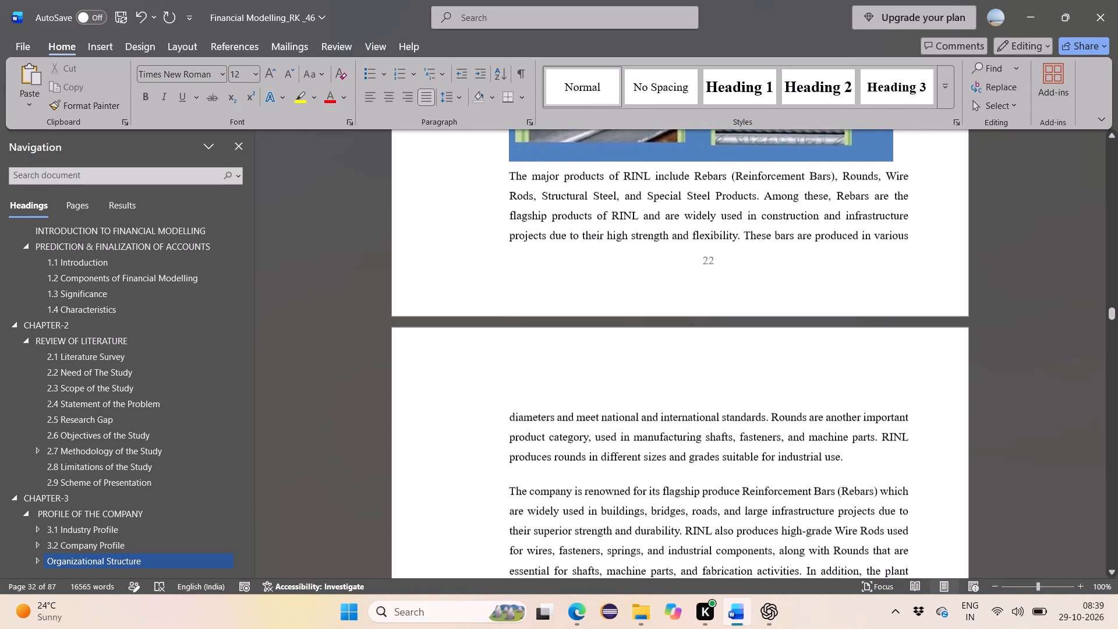
pyautogui.scroll(2, 592, 468)
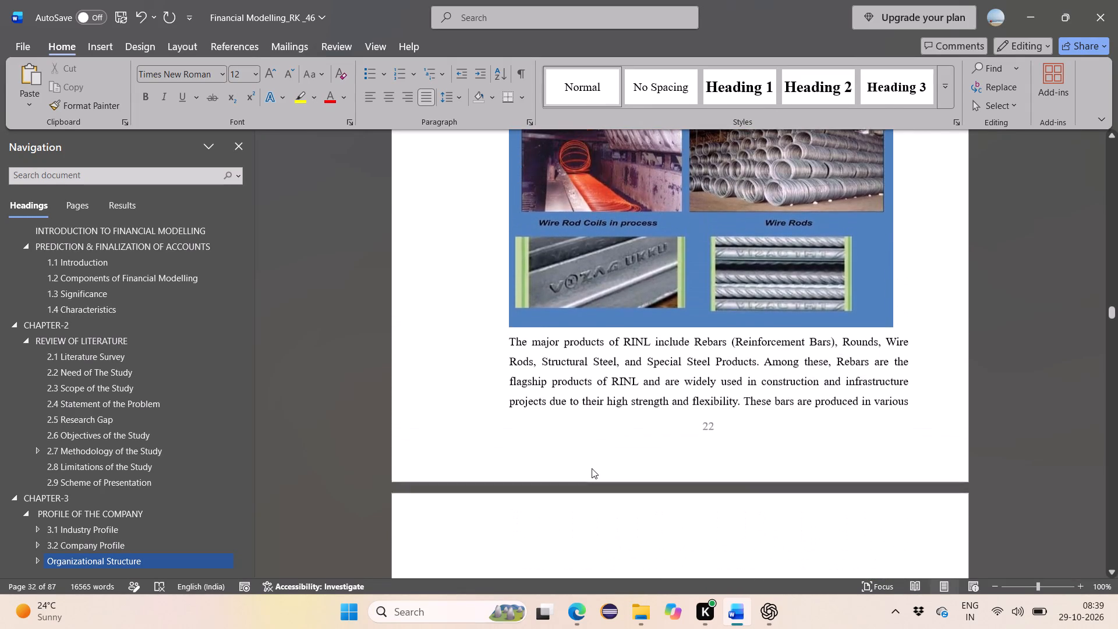
pyautogui.scroll(3, 592, 468)
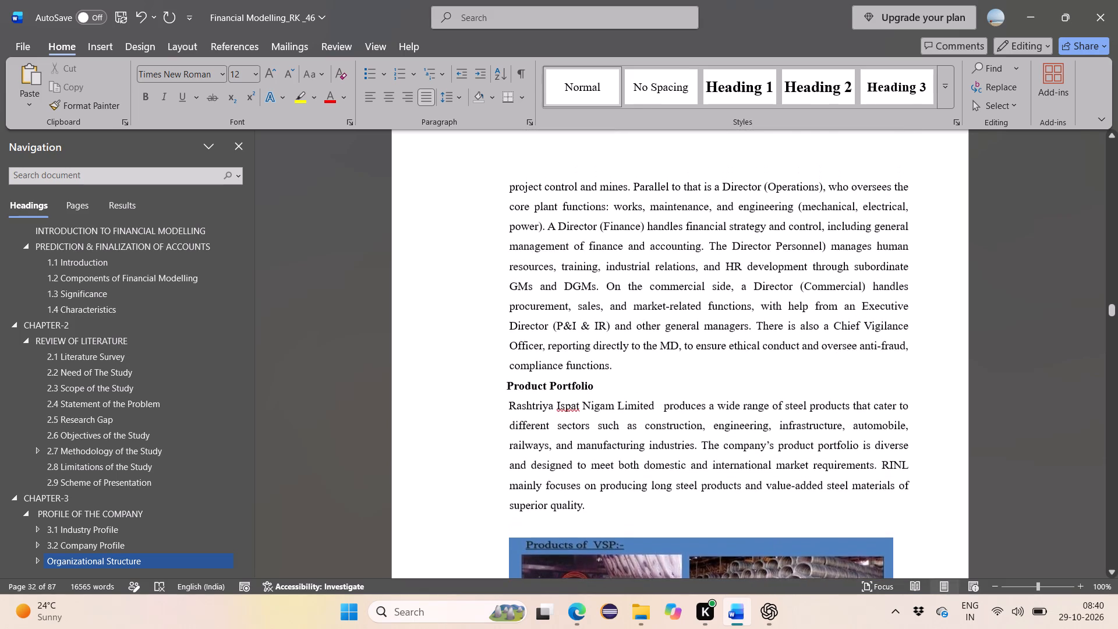
pyautogui.scroll(4, 592, 468)
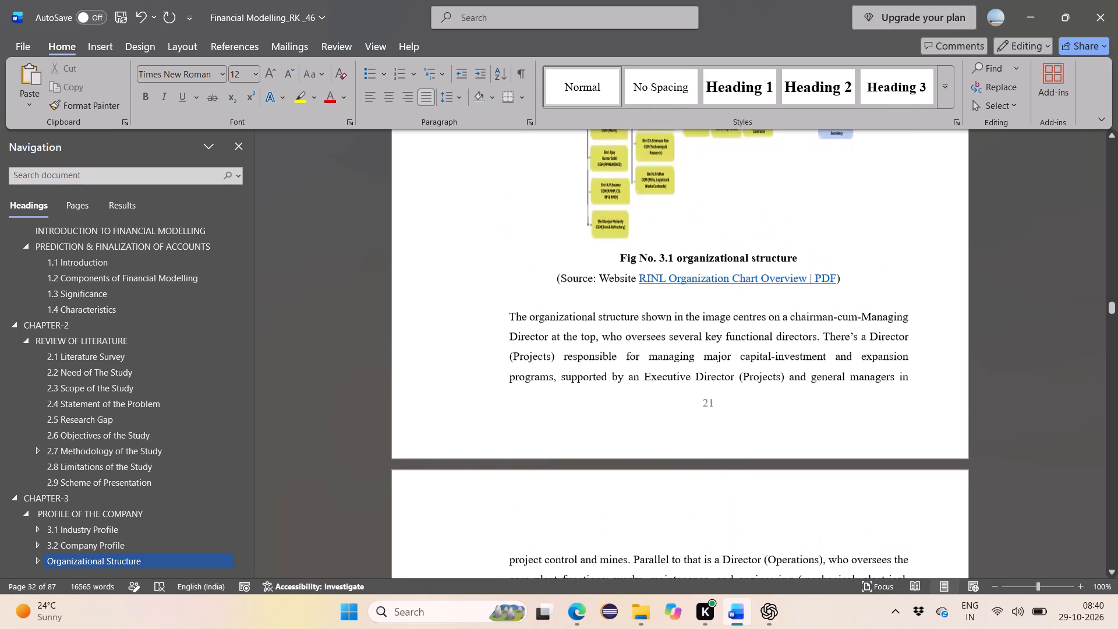
pyautogui.scroll(2, 592, 468)
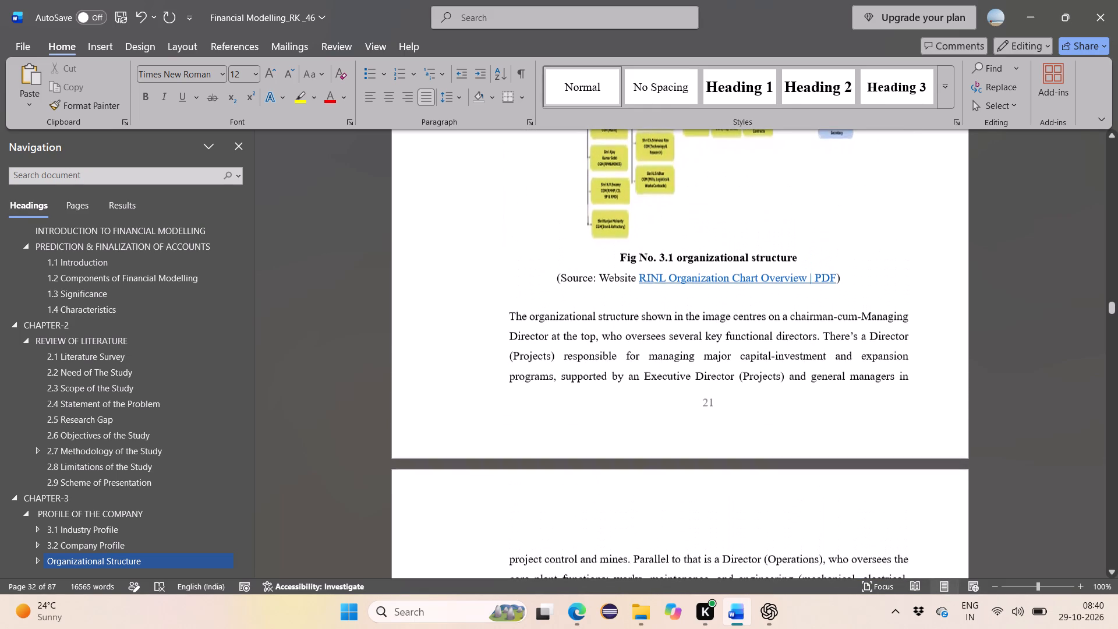
pyautogui.scroll(3, 592, 468)
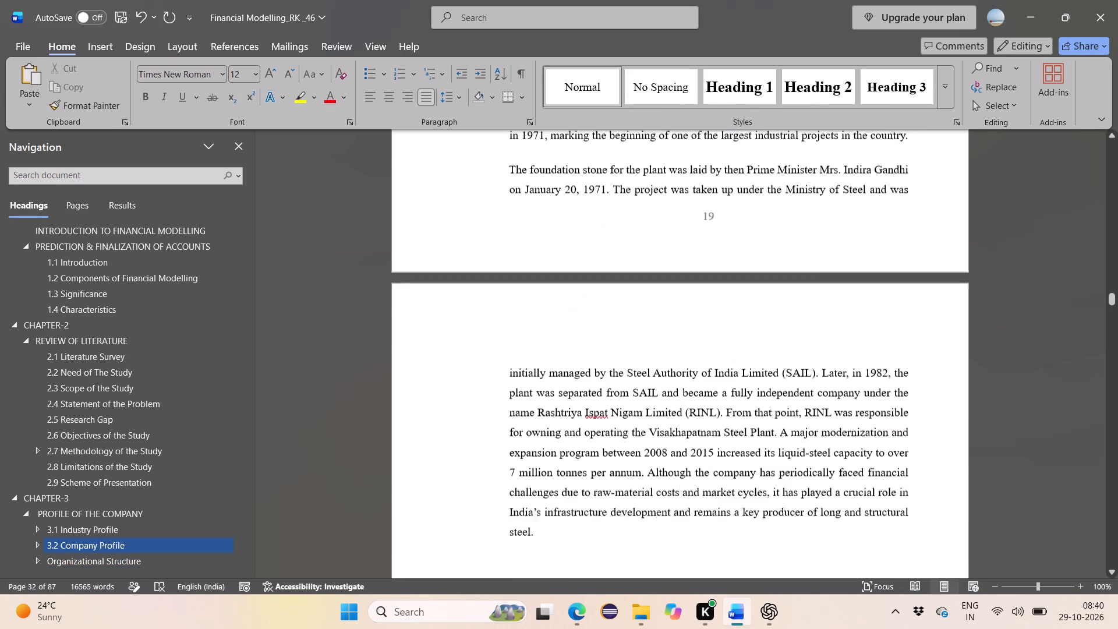
pyautogui.scroll(1, 592, 468)
# Switch to the browser, close the Yo Vizag privatisation article and return to the Vizag steel plant photo results.
pyautogui.hotkey('alt', 'Tab')
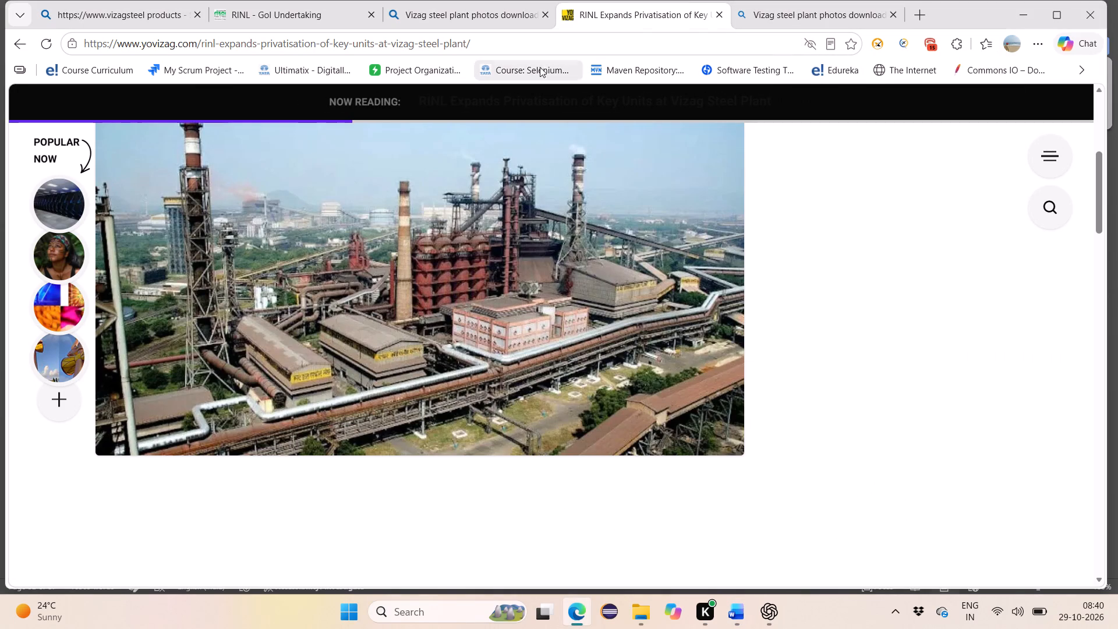
pyautogui.click(720, 11)
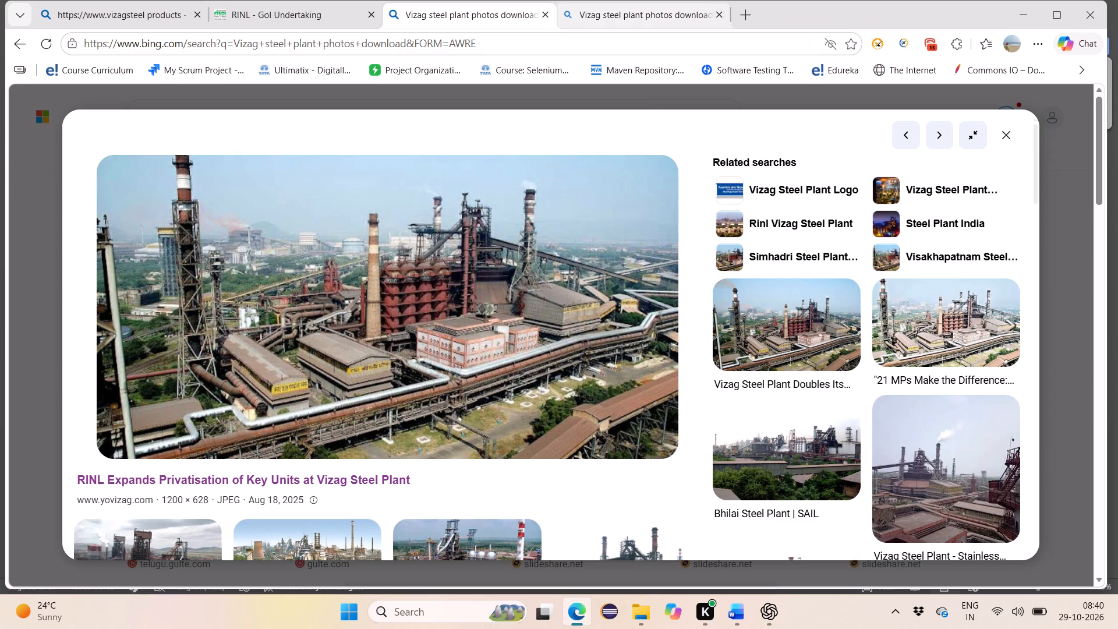
pyautogui.scroll(-3, 520, 384)
pyautogui.scroll(1, 520, 384)
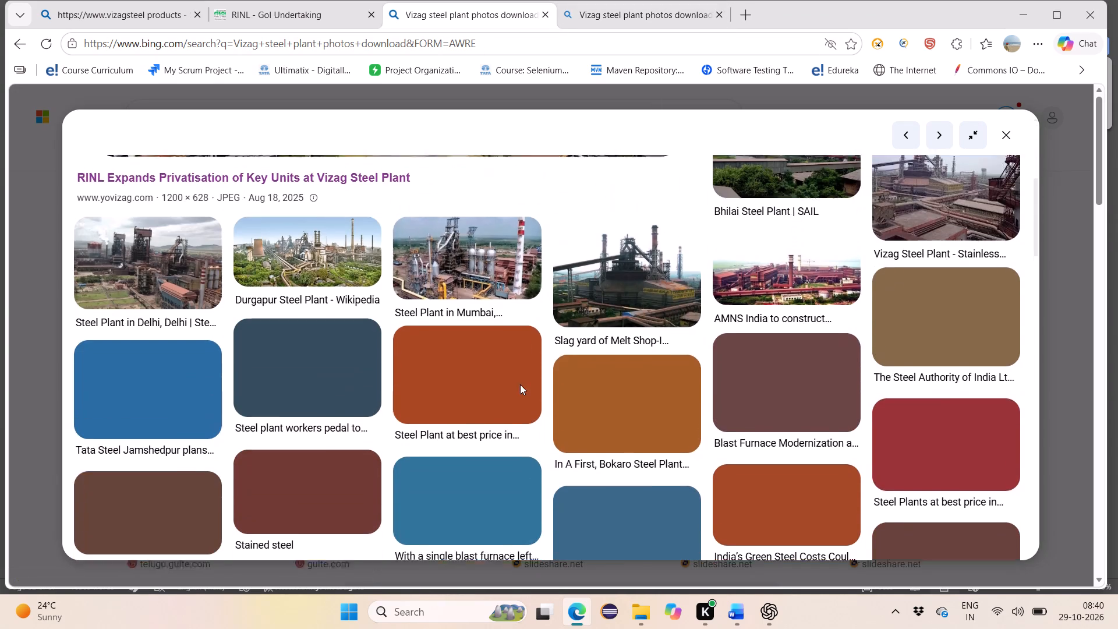
pyautogui.scroll(3, 520, 384)
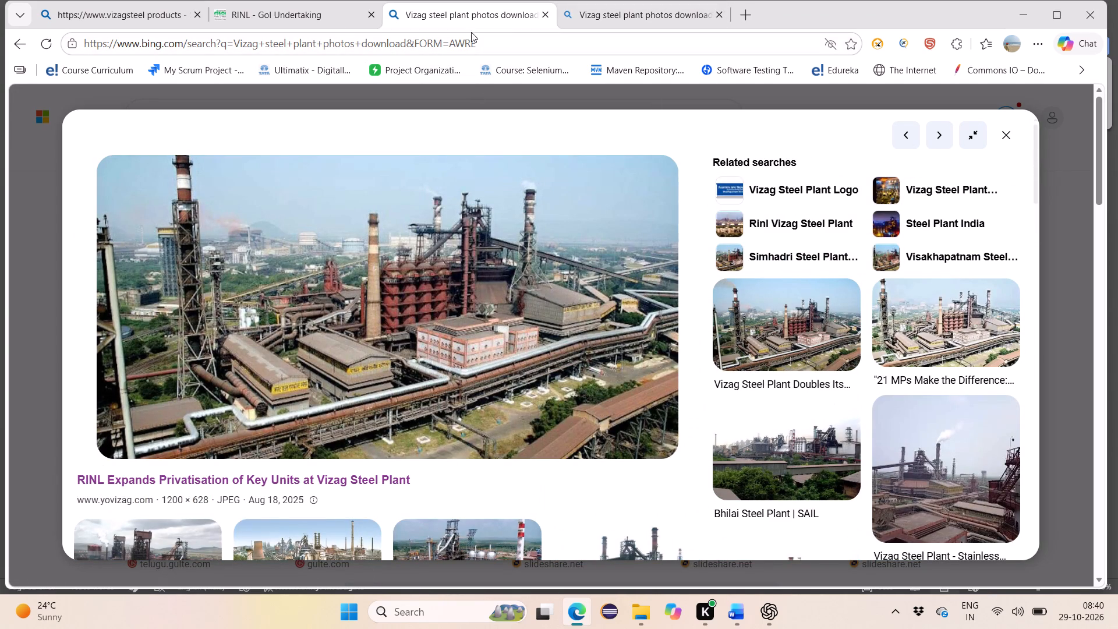
pyautogui.click(483, 50)
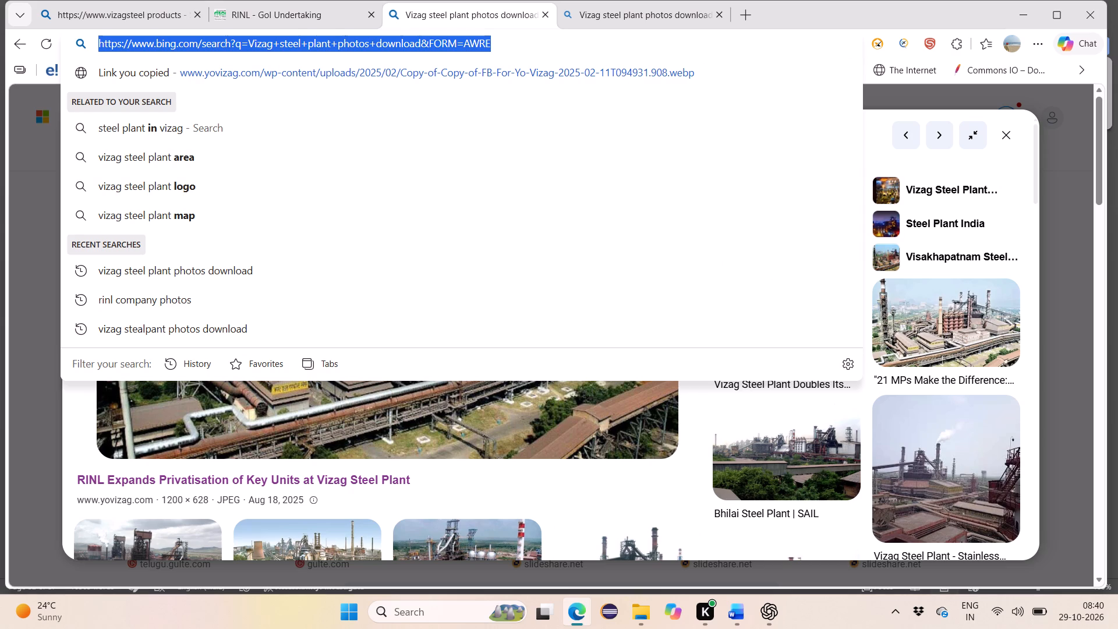
pyautogui.click(504, 44)
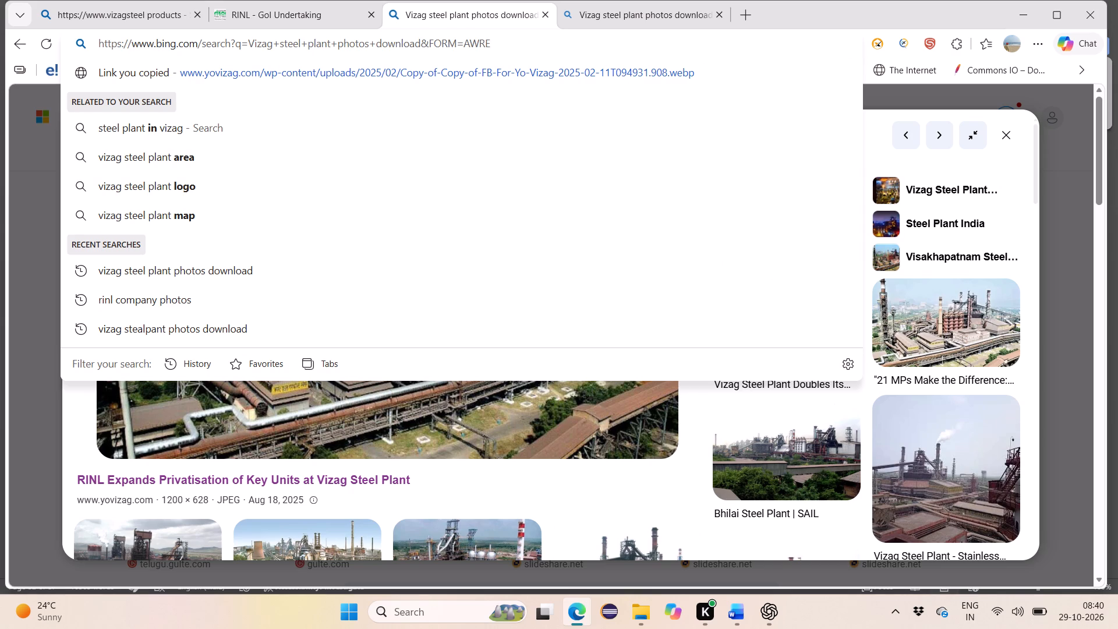
pyautogui.click(535, 27)
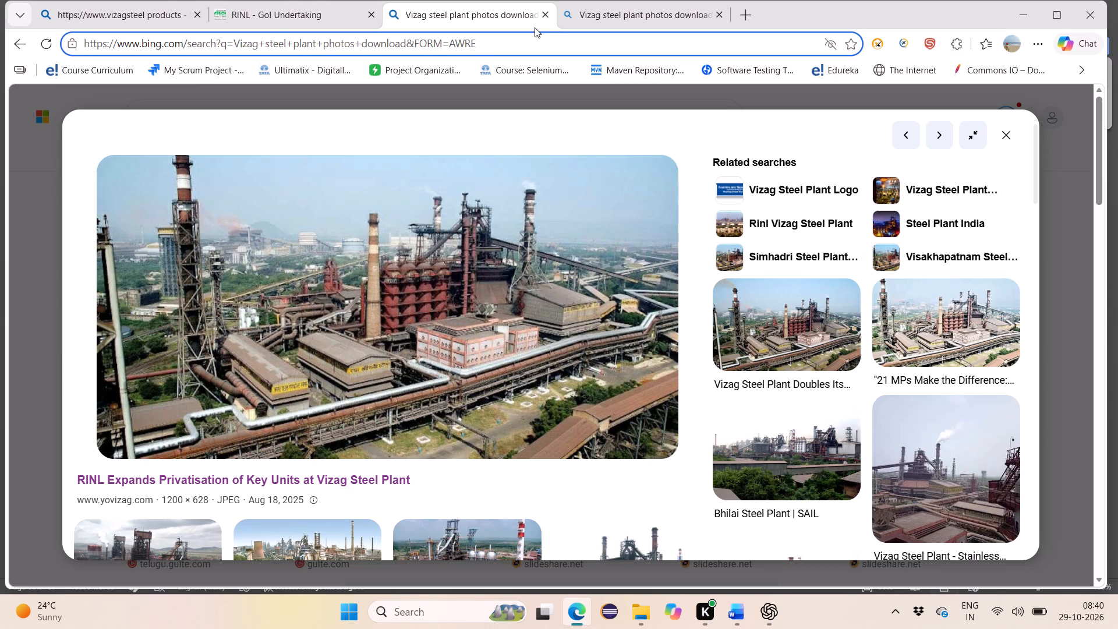
# Check the vizagsteel products search by viewing the multark and official RINL product pages, closing each page and the search itself.
pyautogui.click(131, 7)
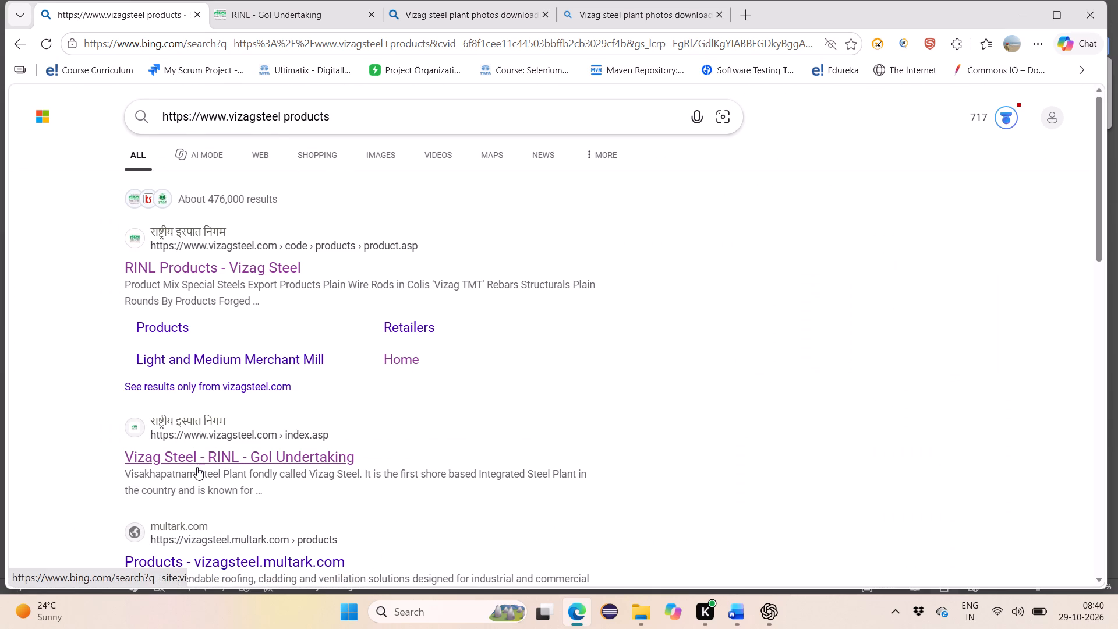
pyautogui.scroll(-1, 203, 487)
pyautogui.click(261, 407)
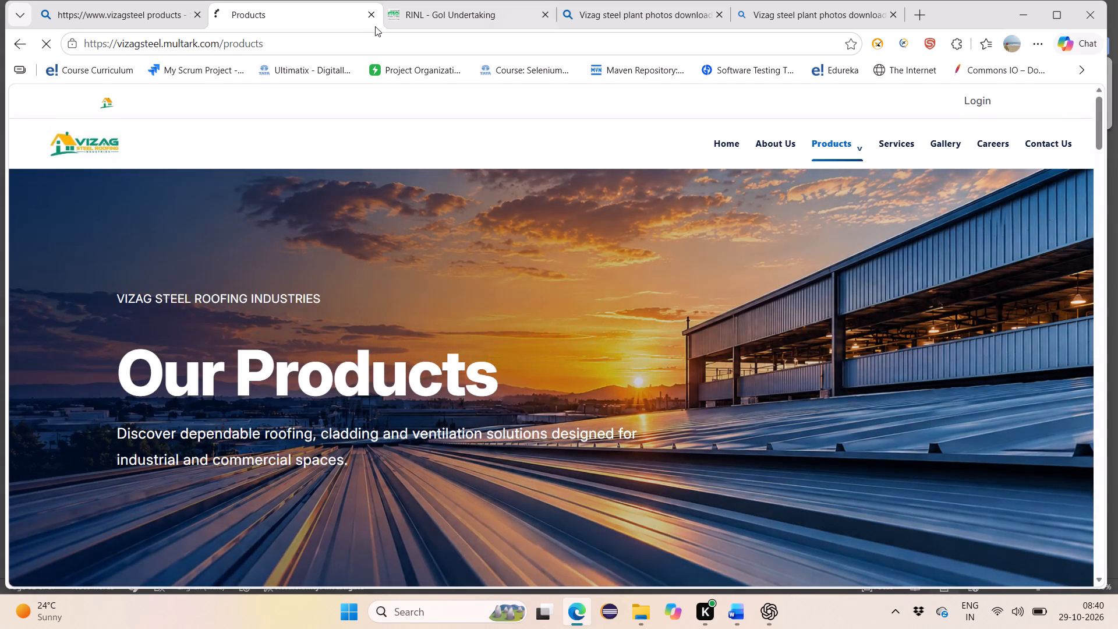
pyautogui.click(376, 19)
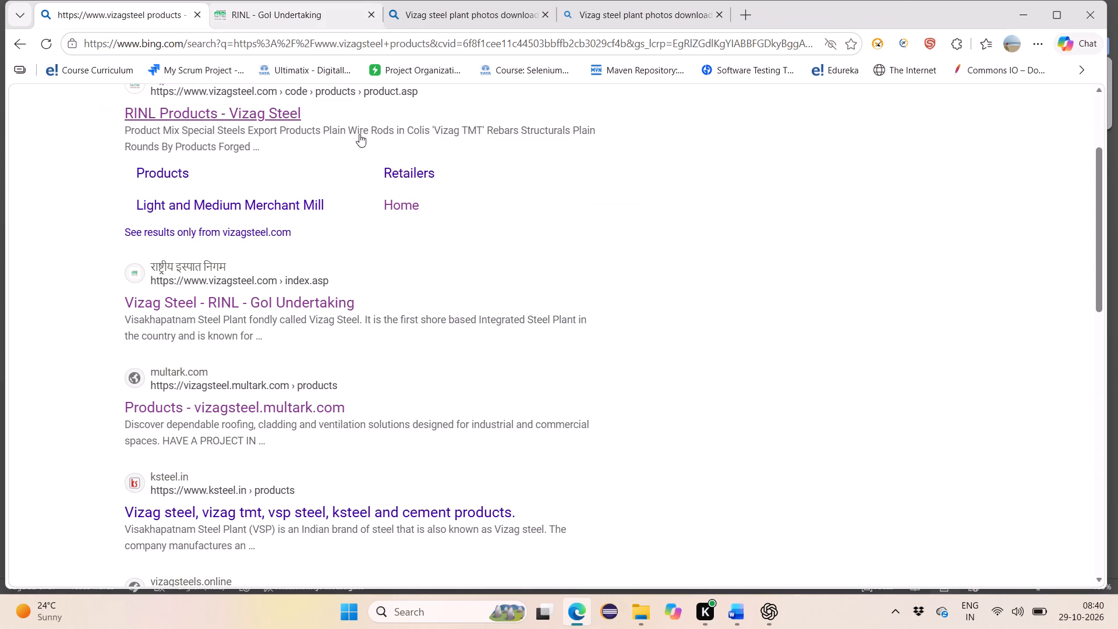
pyautogui.scroll(-1, 293, 318)
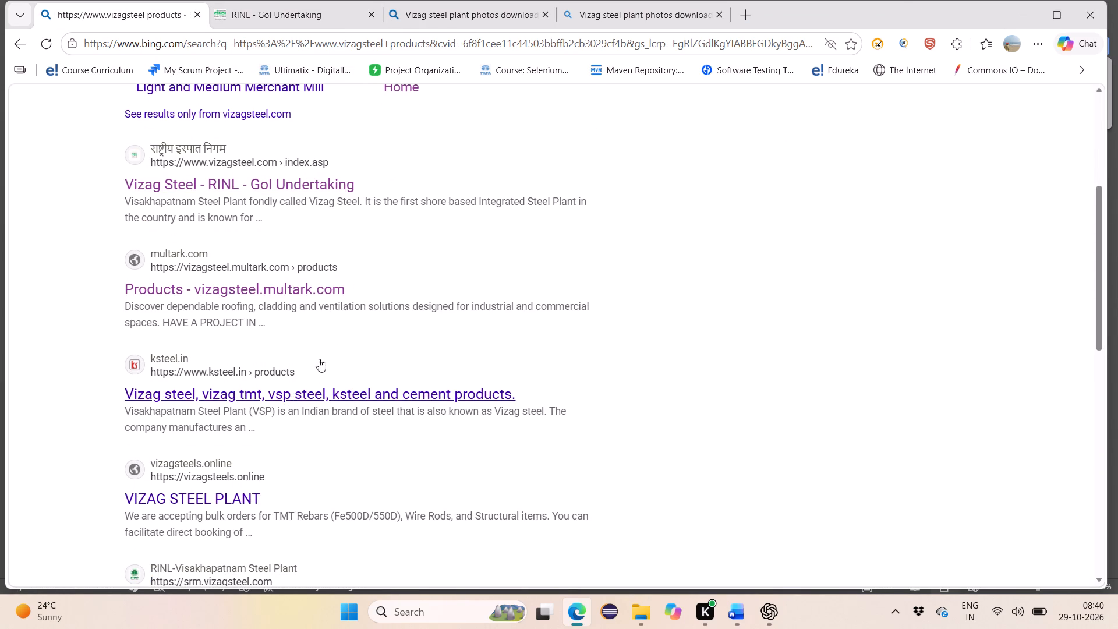
pyautogui.scroll(5, 371, 288)
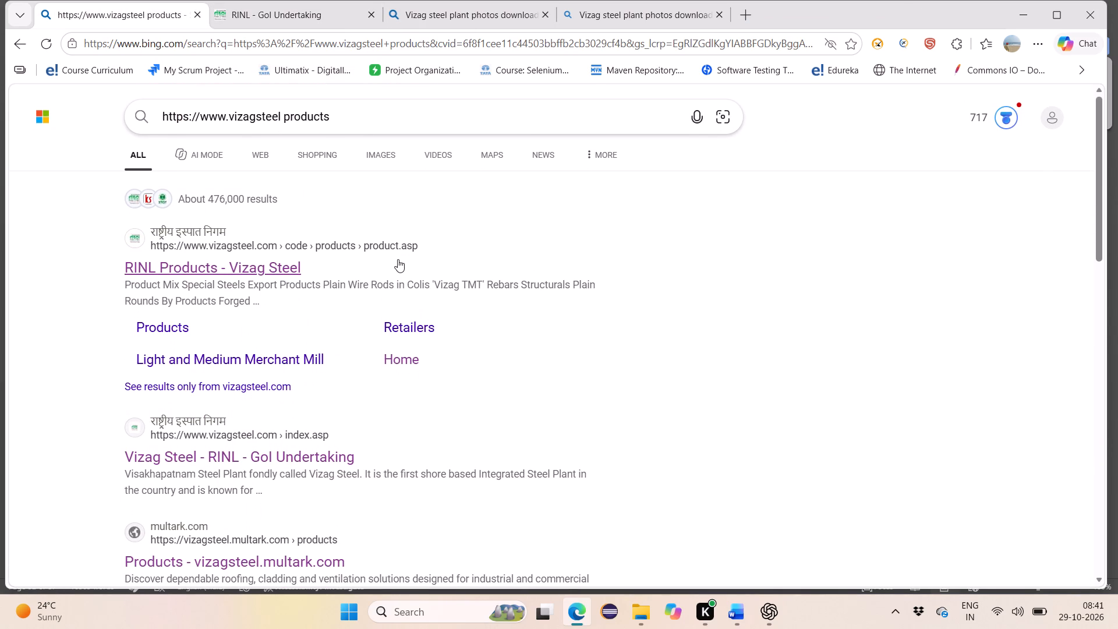
pyautogui.click(265, 266)
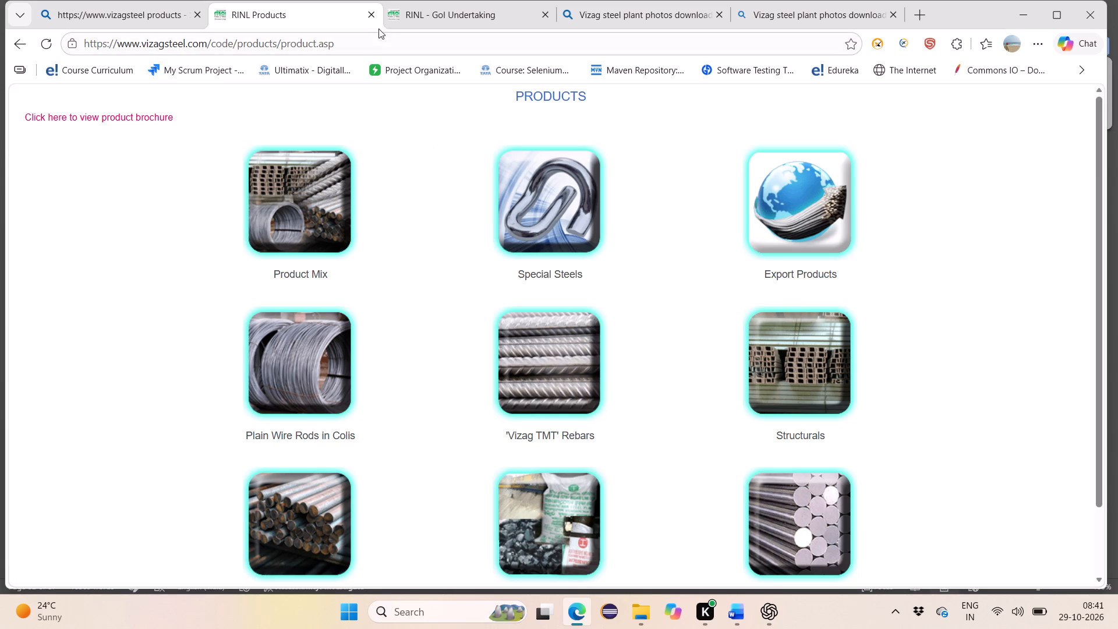
pyautogui.click(372, 13)
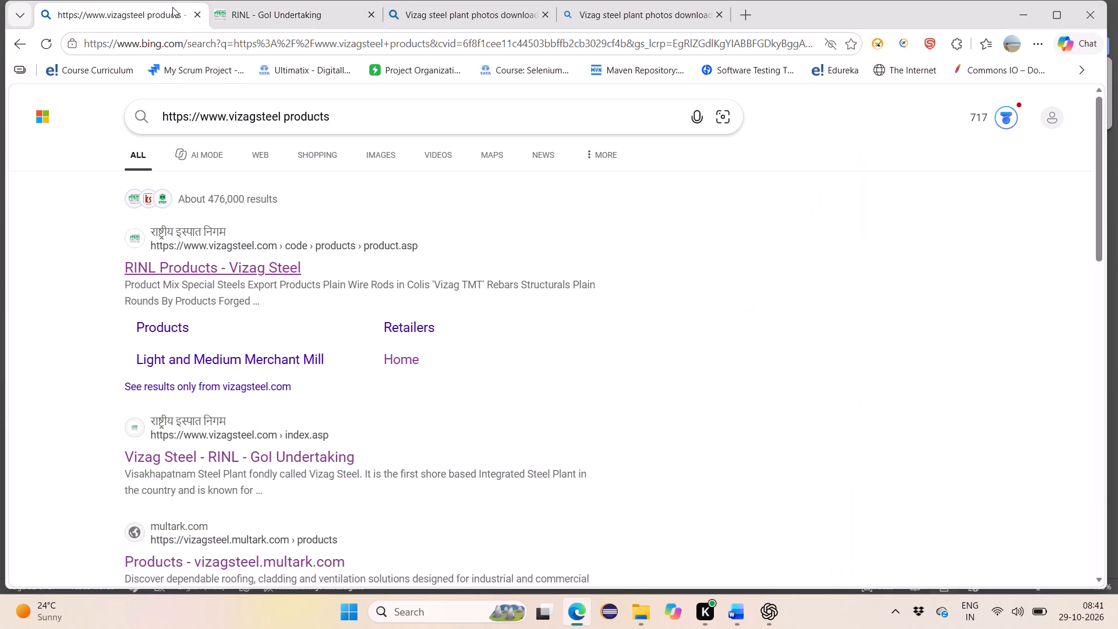
pyautogui.click(197, 13)
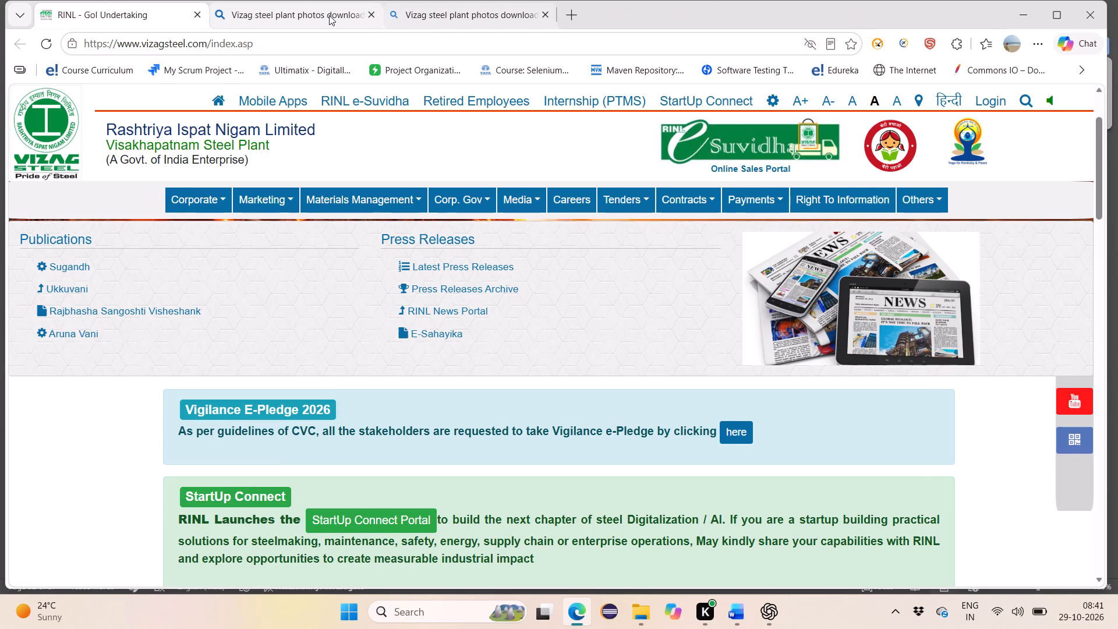
# Browse the related pictures in the Vizag steel plant photo search for other plant images.
pyautogui.click(328, 16)
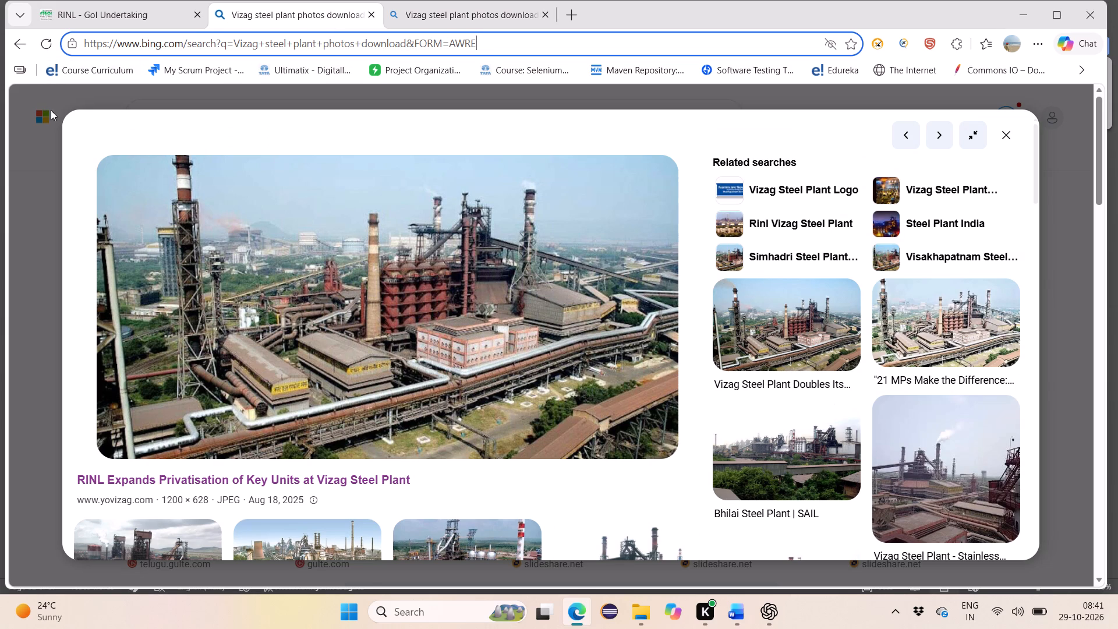
pyautogui.scroll(-4, 372, 312)
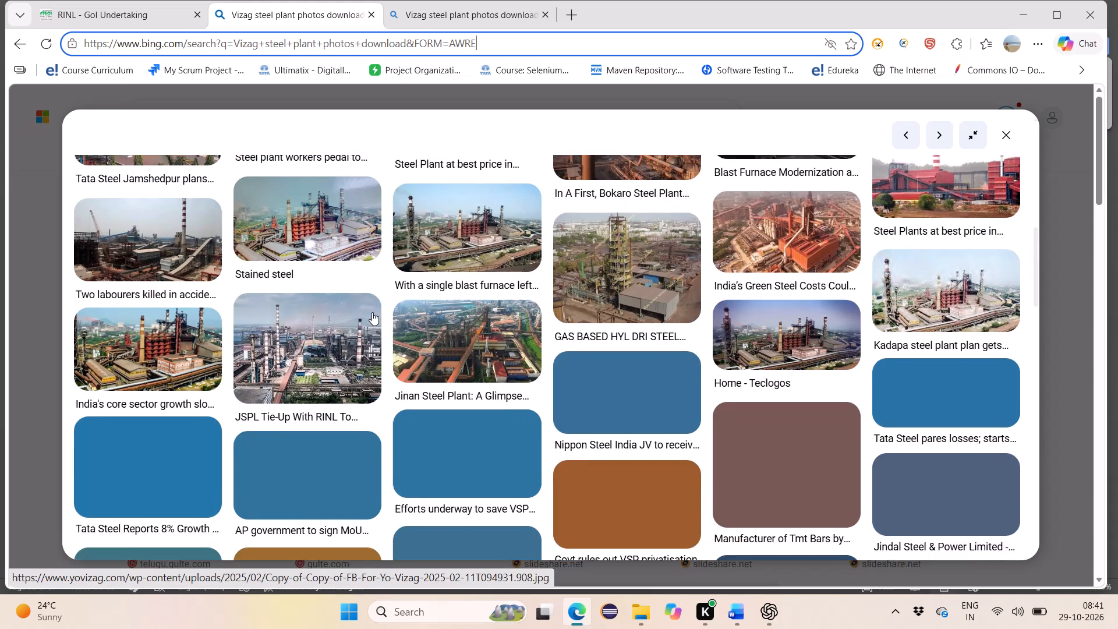
pyautogui.scroll(-2, 372, 312)
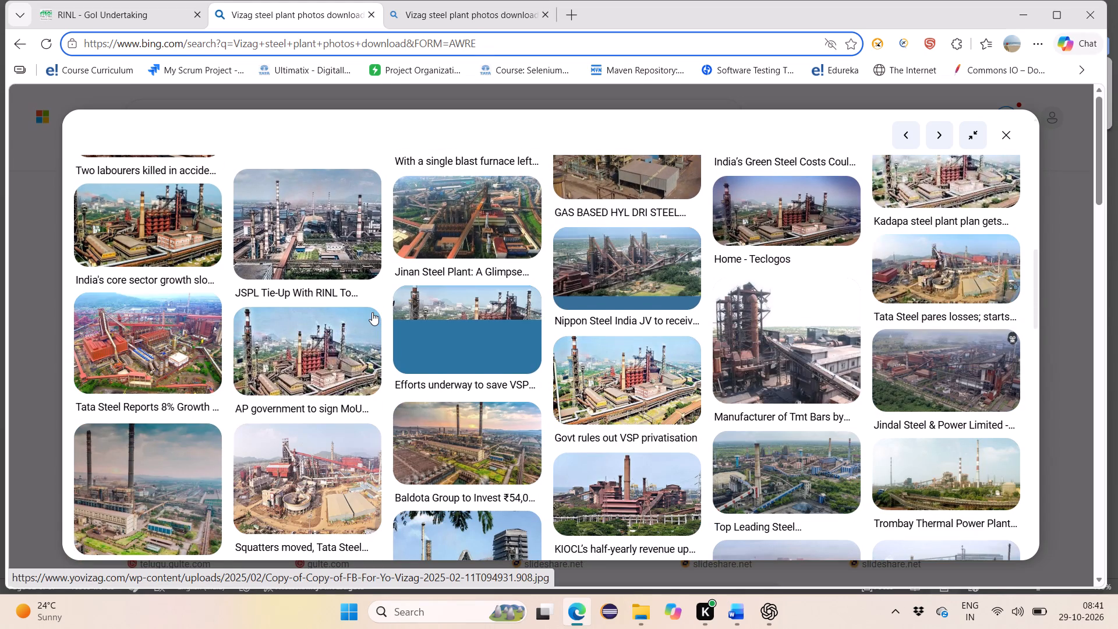
pyautogui.scroll(-2, 372, 312)
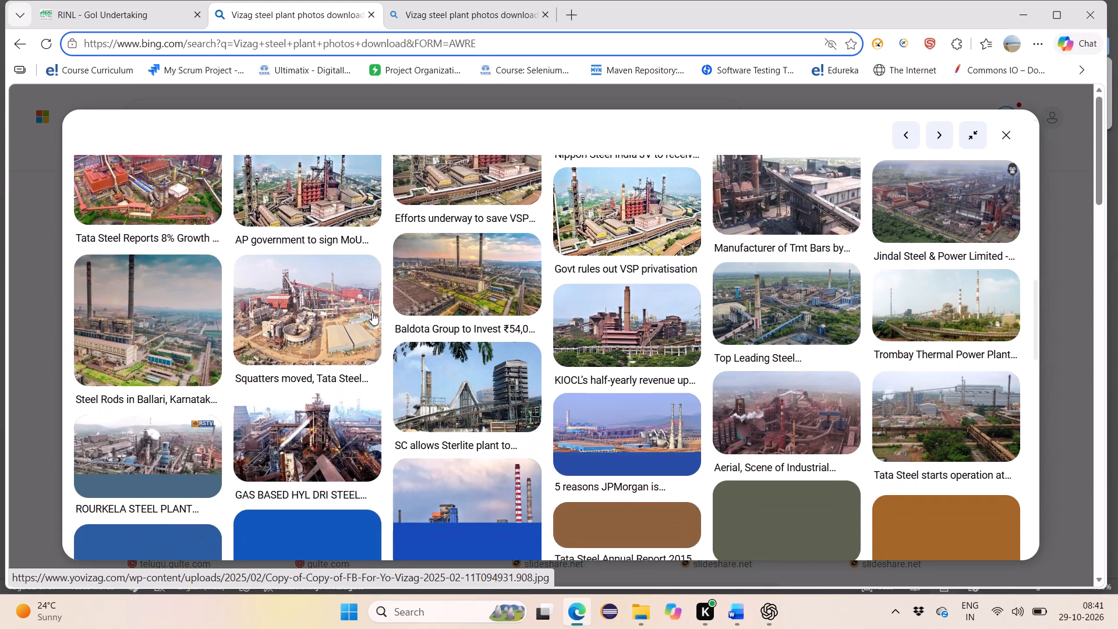
pyautogui.scroll(-3, 372, 312)
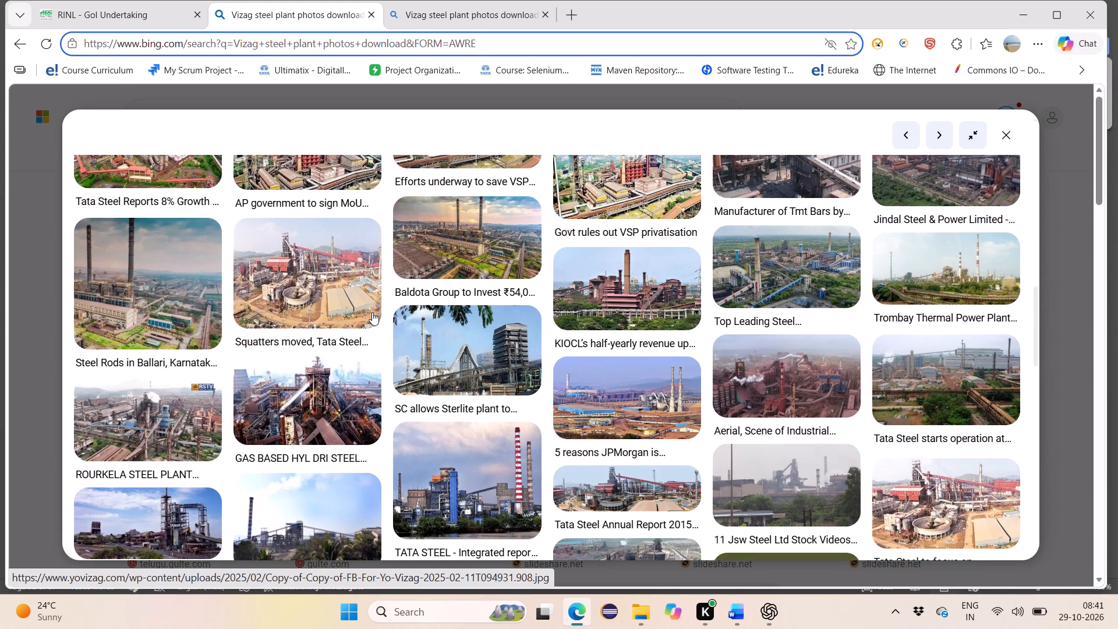
pyautogui.scroll(-1, 372, 312)
pyautogui.scroll(6, 372, 312)
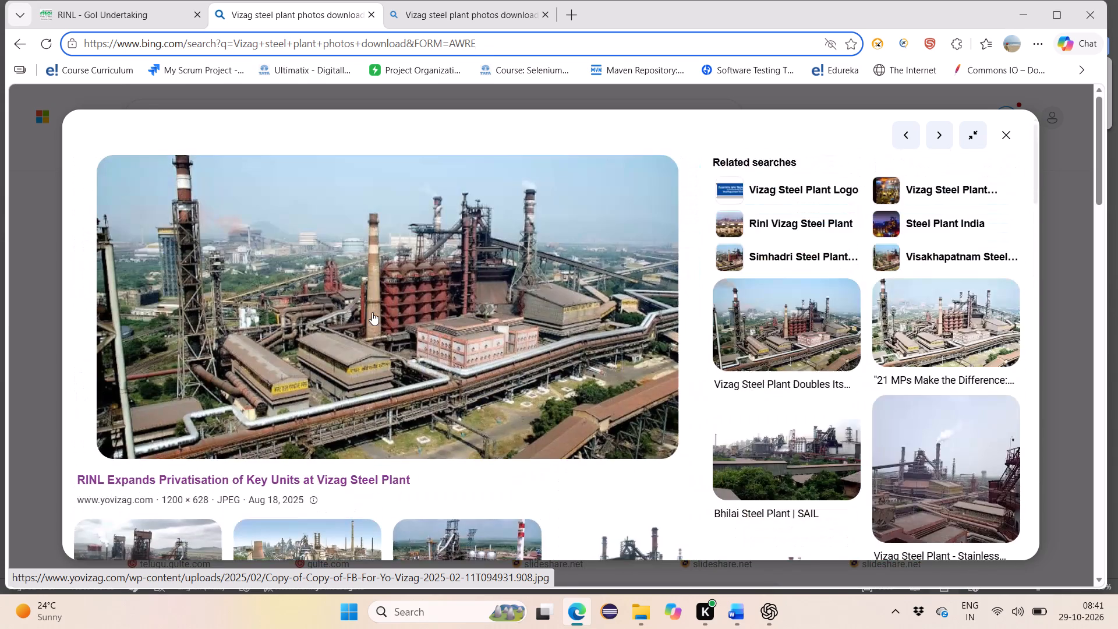
pyautogui.click(318, 43)
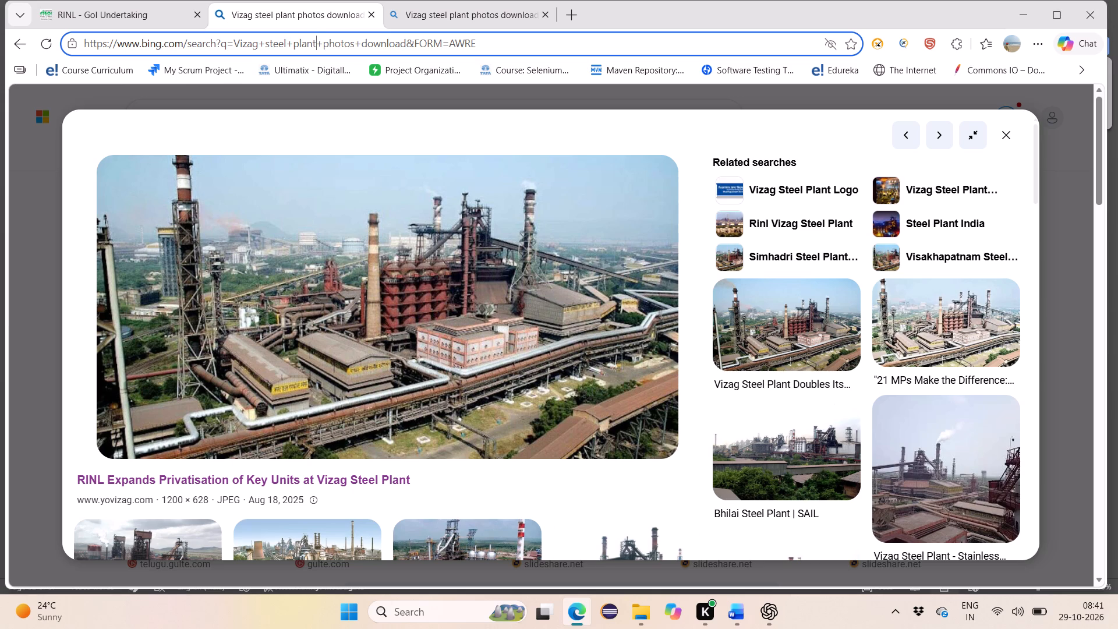
pyautogui.click(525, 44)
pyautogui.click(767, 624)
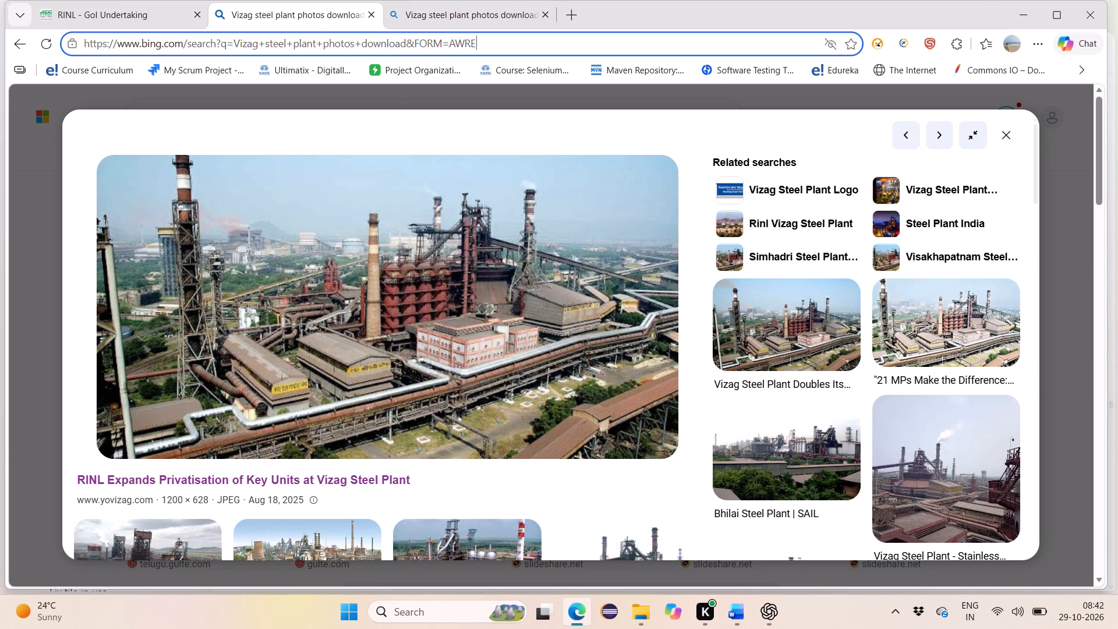
pyautogui.click(317, 46)
pyautogui.write('+')
pyautogui.press('space')
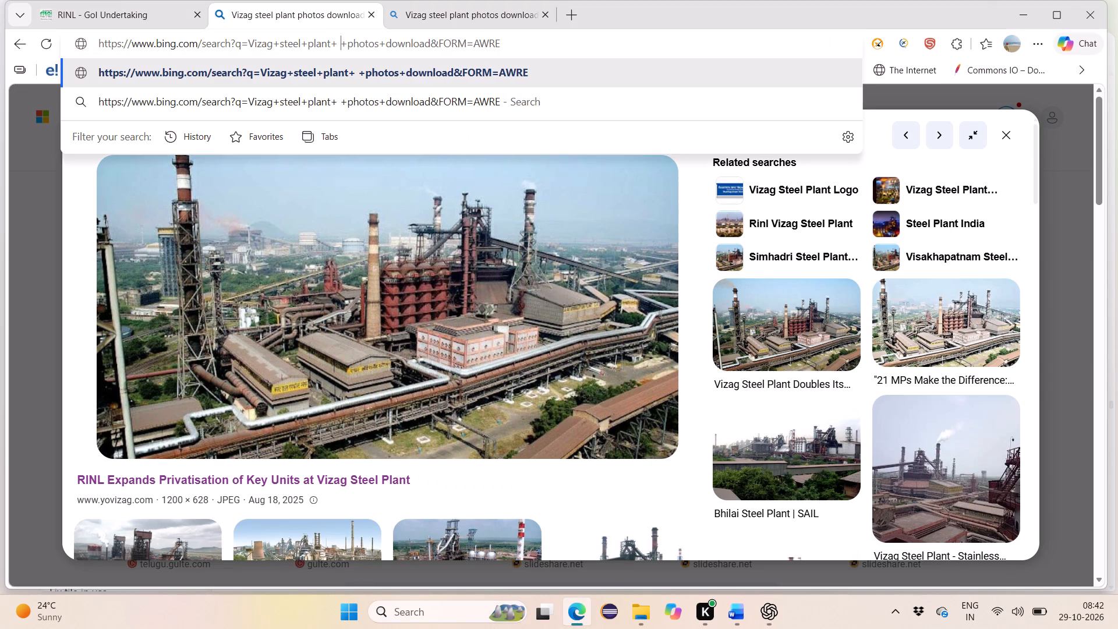
pyautogui.hotkey('ctrl', 'v')
pyautogui.press('Return')
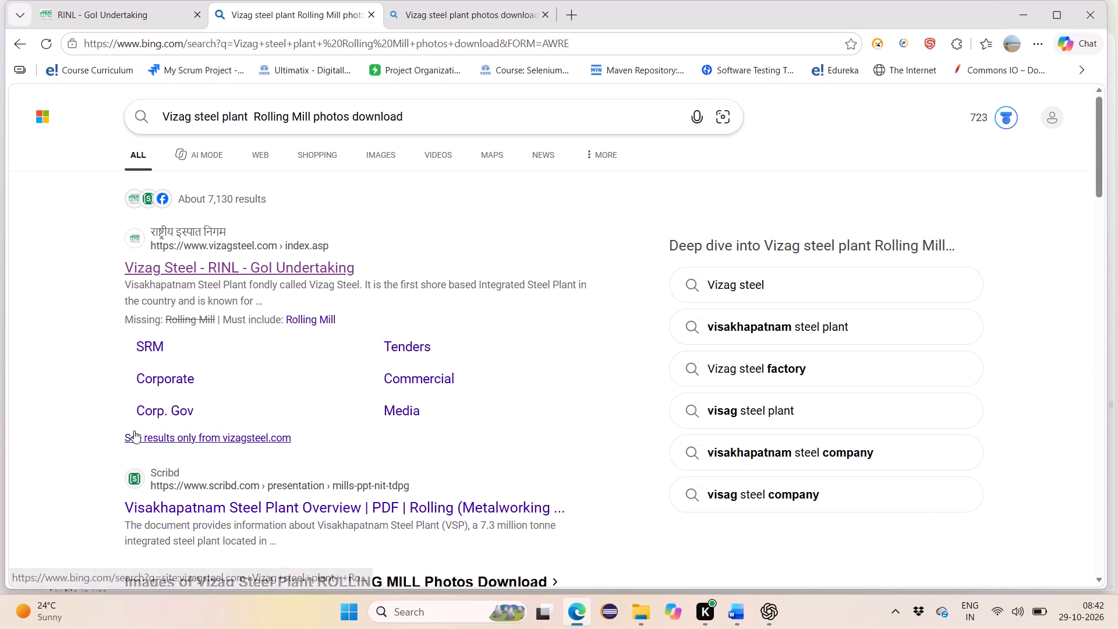
# Open the Scribd result Visakhapatnam Steel Plant Overview and examine its opening pages for usable plant pictures.
pyautogui.scroll(-1, 134, 430)
pyautogui.click(259, 326)
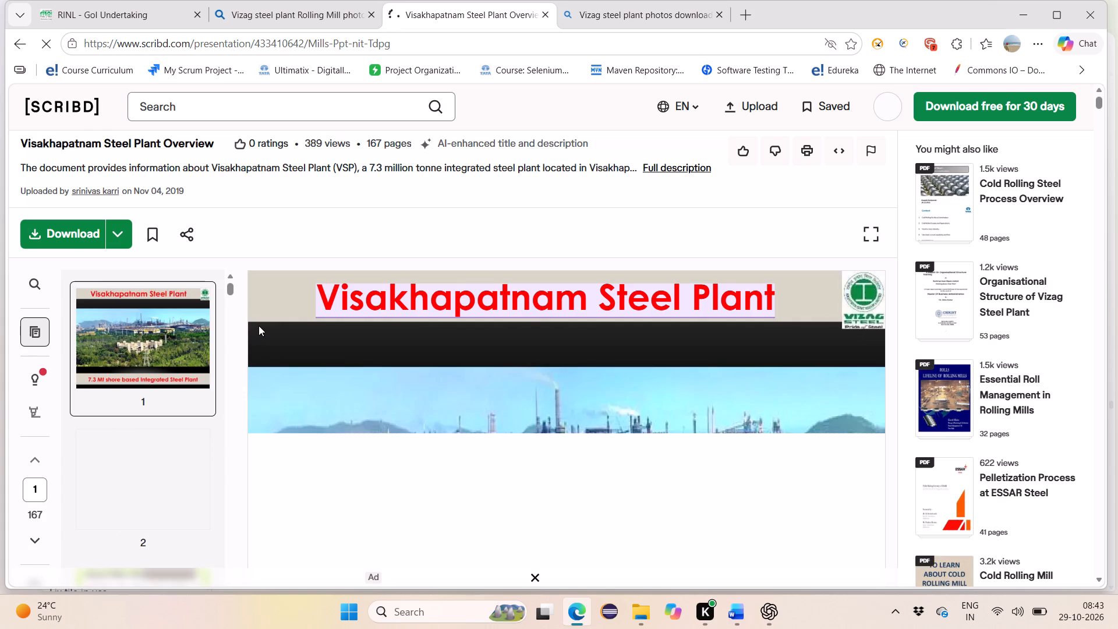
pyautogui.scroll(-1, 259, 326)
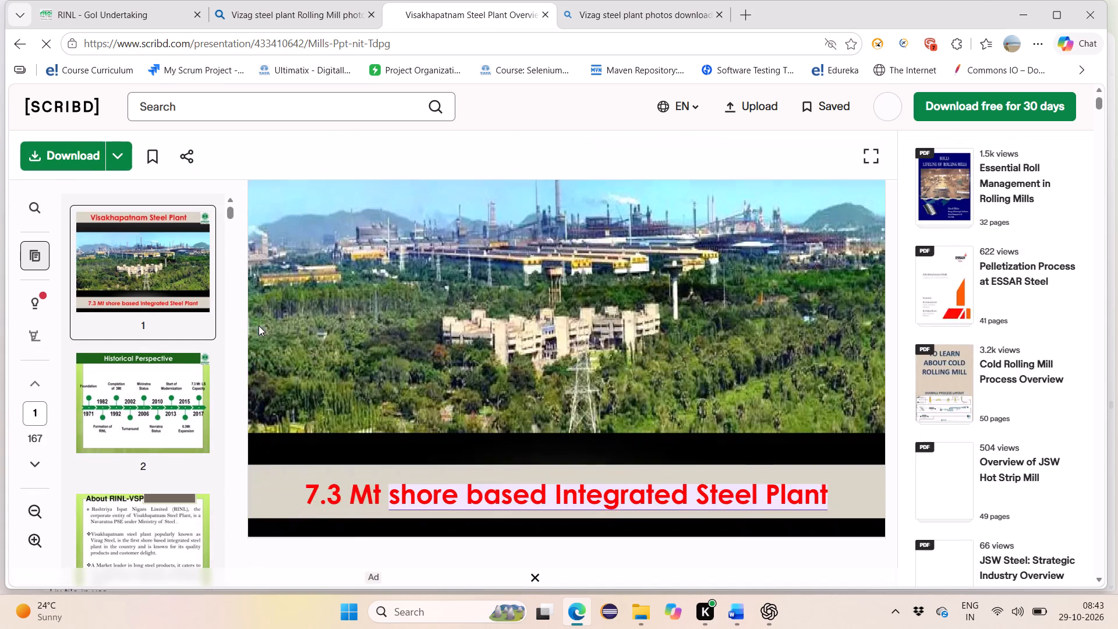
pyautogui.scroll(-6, 259, 326)
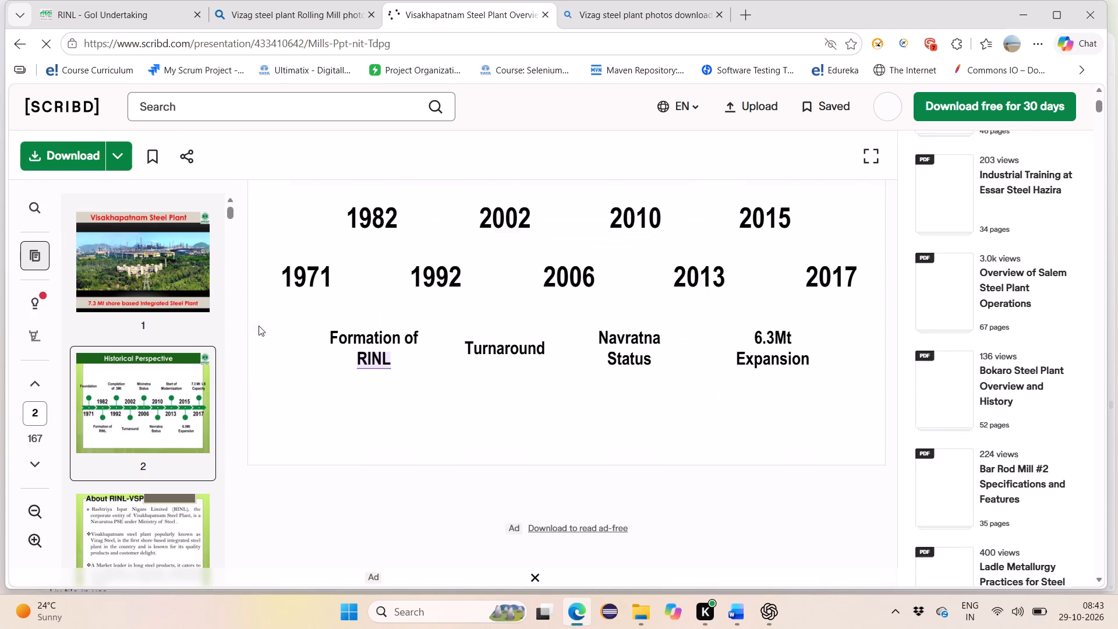
pyautogui.scroll(3, 259, 326)
pyautogui.scroll(-3, 259, 326)
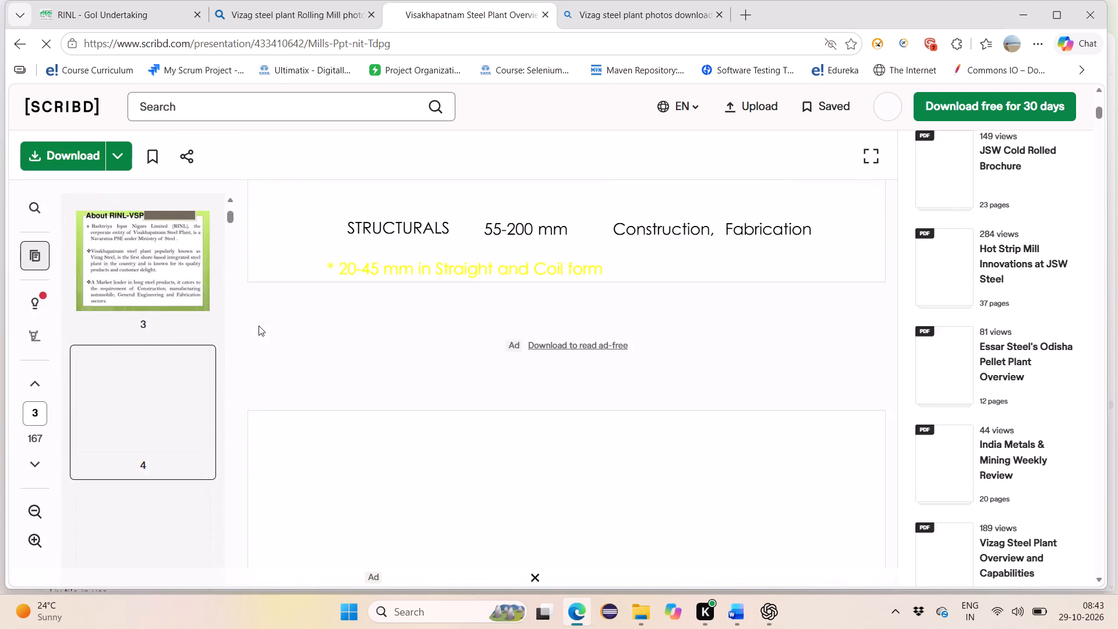
pyautogui.scroll(7, 259, 326)
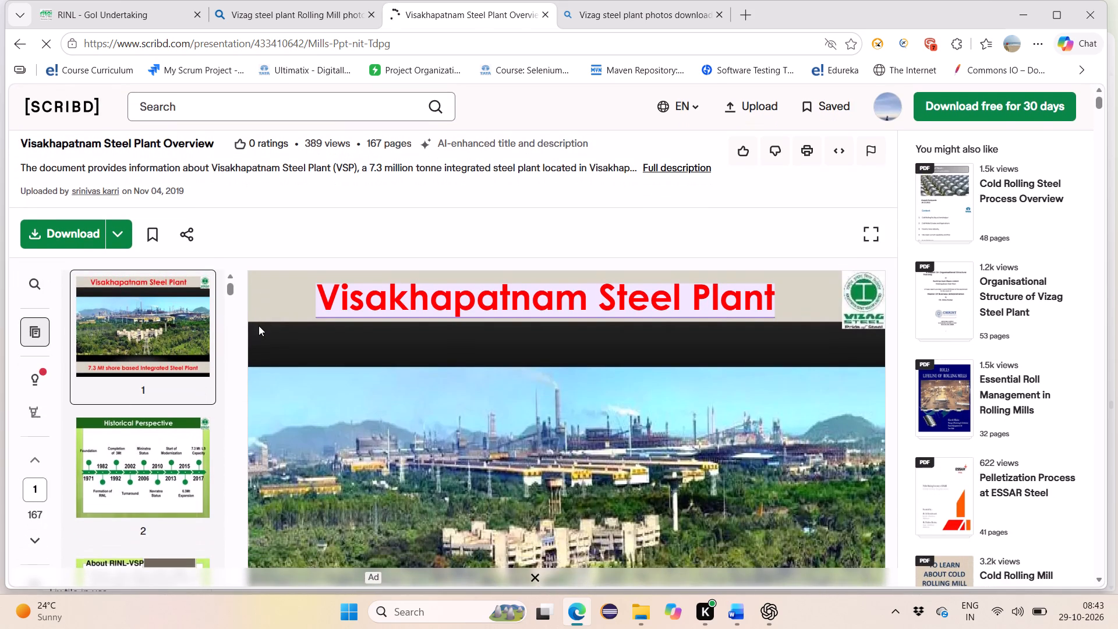
pyautogui.scroll(2, 259, 326)
pyautogui.scroll(-2, 259, 326)
pyautogui.scroll(-2, 130, 372)
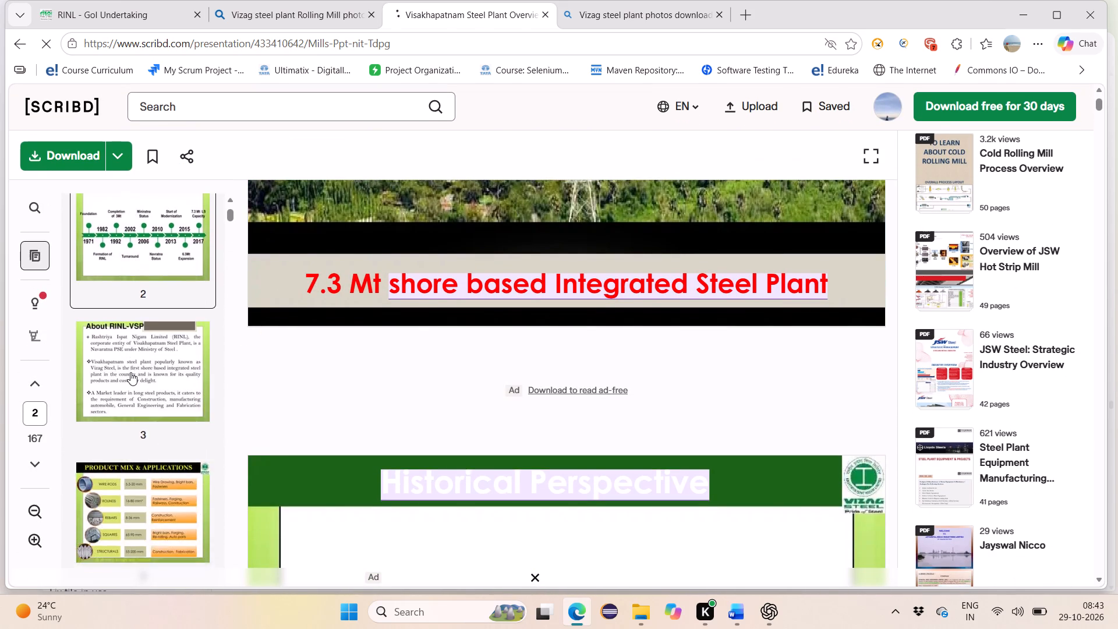
# Look through the presentation's page thumbnails for rolling mill pictures, closing the presentation and the older Vizag steel plant photos search.
pyautogui.scroll(-3, 130, 372)
pyautogui.scroll(3, 130, 372)
pyautogui.scroll(-1, 130, 372)
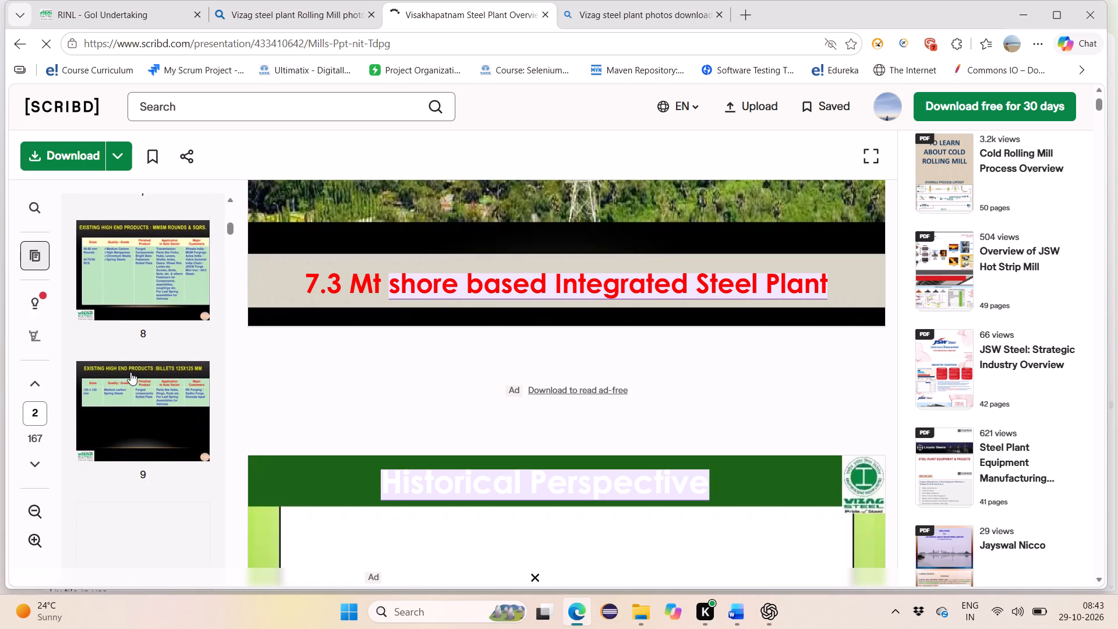
pyautogui.scroll(-4, 130, 372)
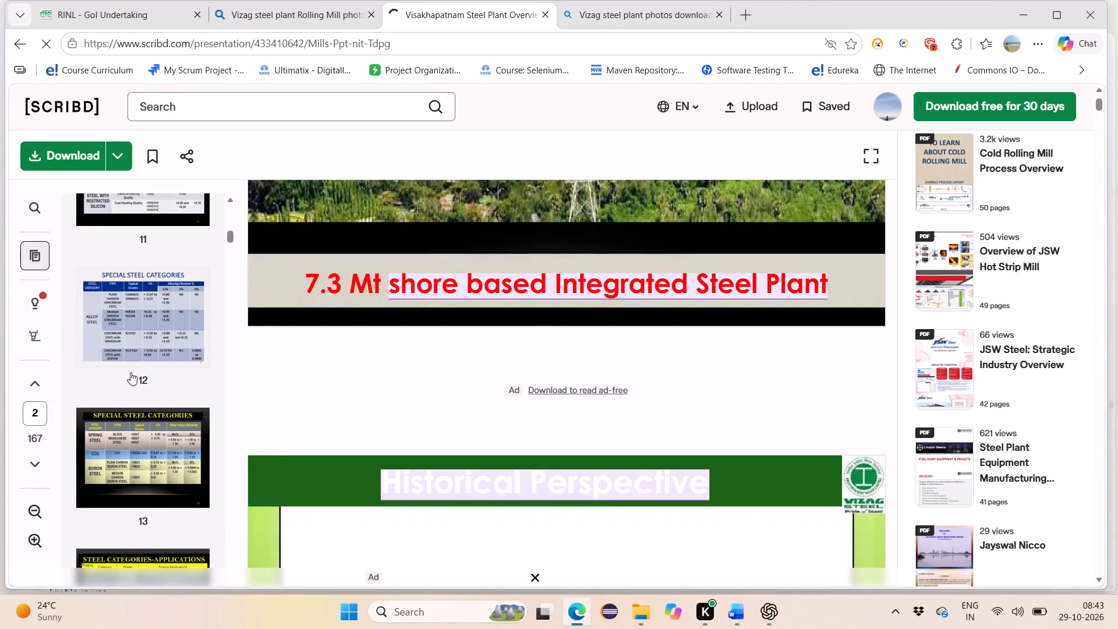
pyautogui.scroll(-4, 130, 372)
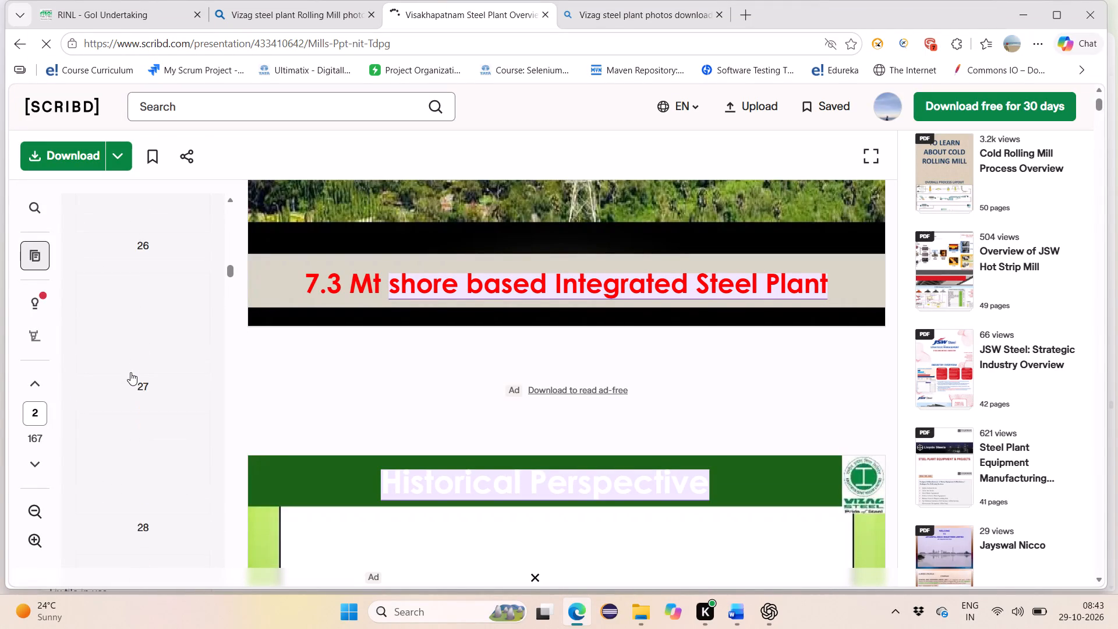
pyautogui.scroll(-1, 130, 372)
pyautogui.scroll(1, 130, 372)
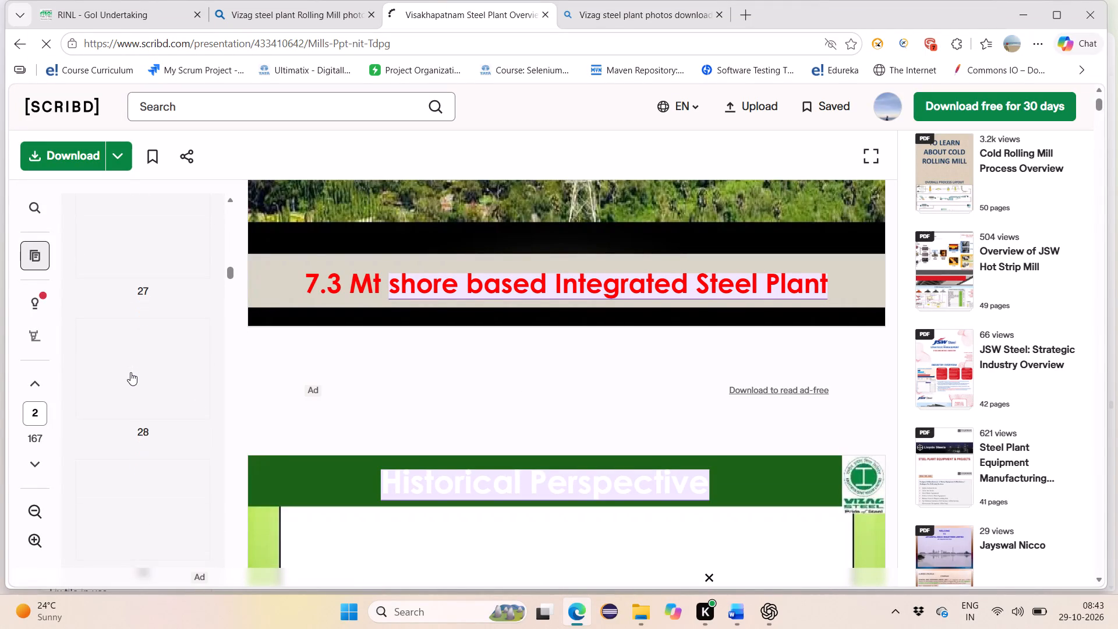
pyautogui.scroll(11, 130, 372)
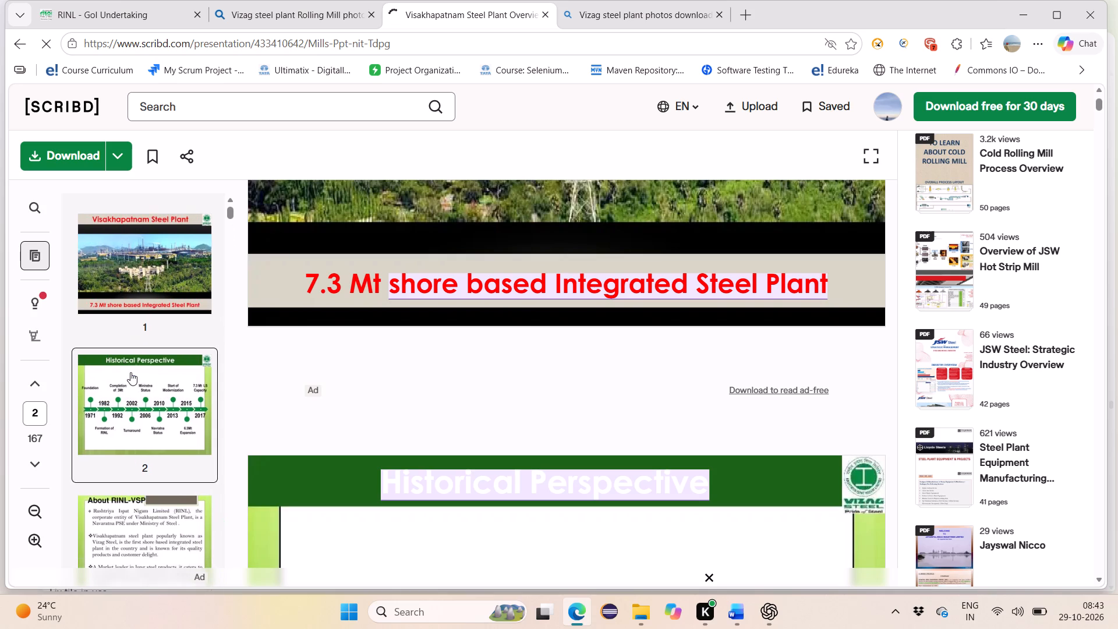
pyautogui.click(544, 11)
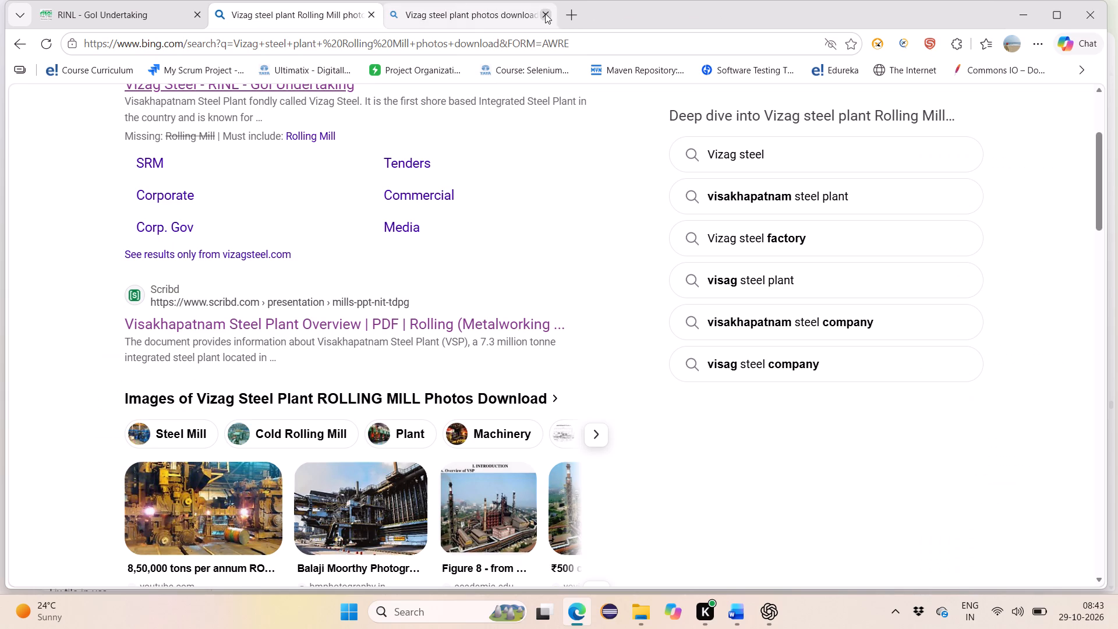
pyautogui.click(547, 13)
# Search the web in a new tab for "steal industry images" and switch to the corrected results for "steel industry images".
pyautogui.click(397, 11)
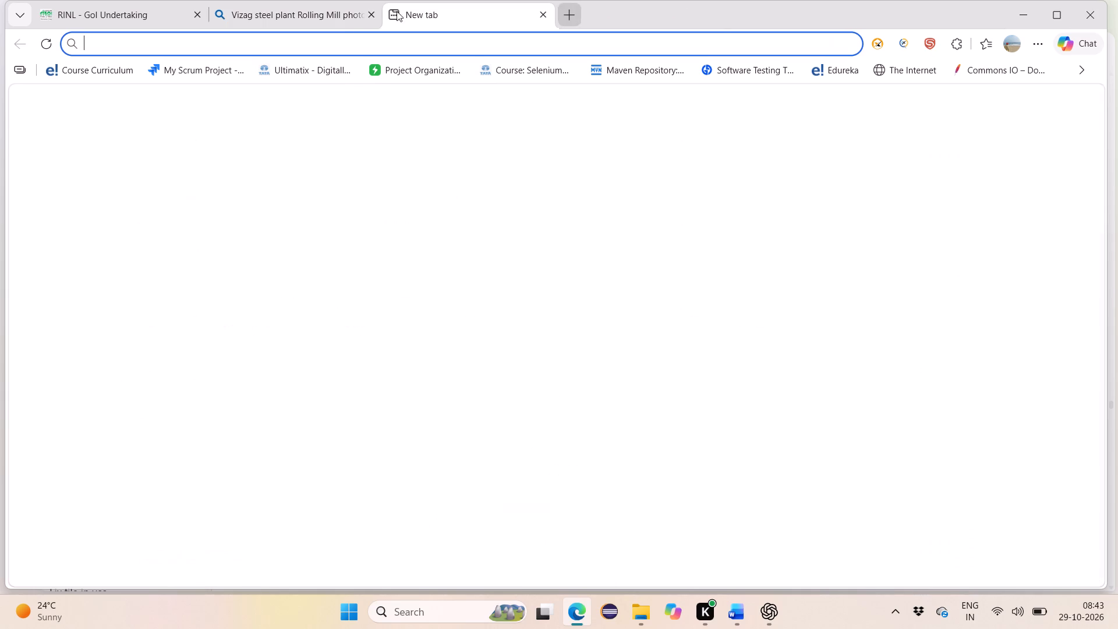
pyautogui.click(337, 39)
pyautogui.click(337, 39)
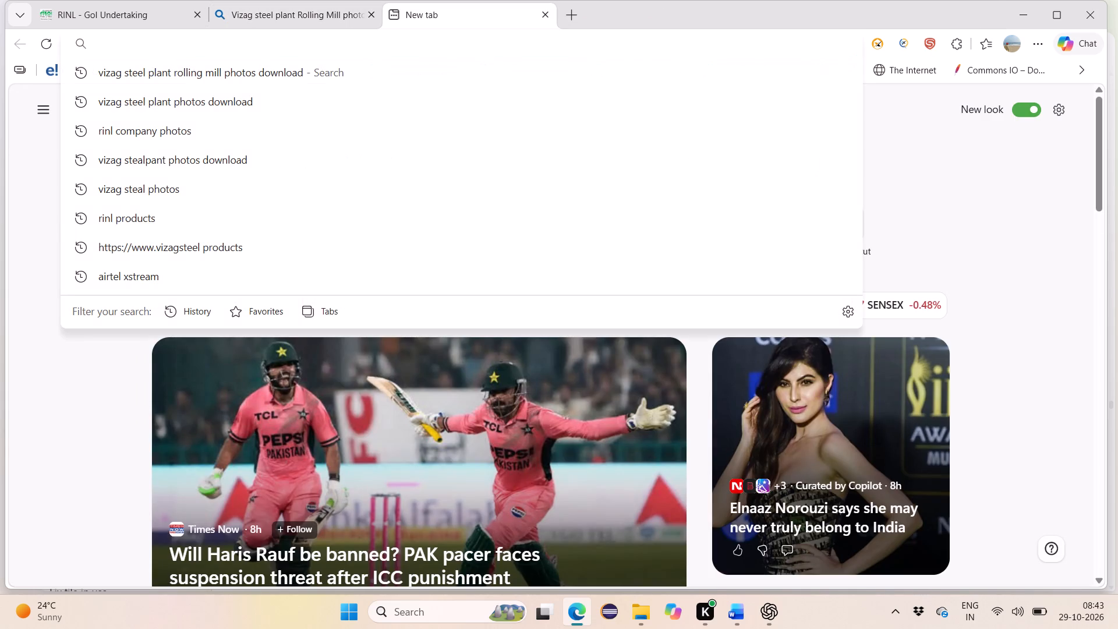
pyautogui.write('stell')
pyautogui.press('BackSpace')
pyautogui.press('BackSpace')
pyautogui.press('a')
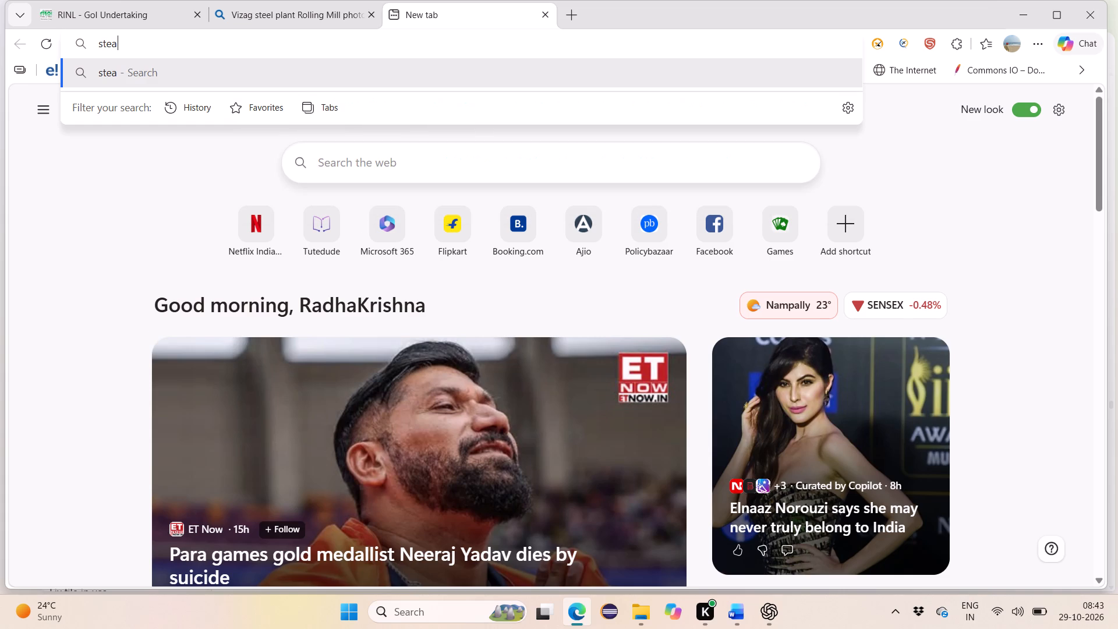
pyautogui.write('l indus')
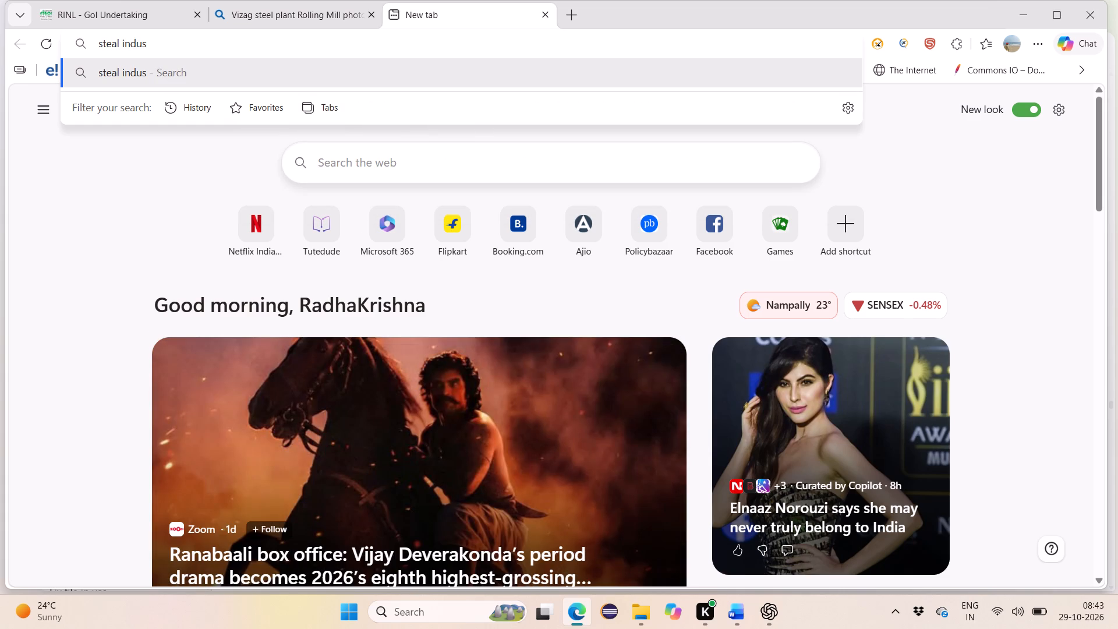
pyautogui.write('tr')
pyautogui.write('y')
pyautogui.press('space')
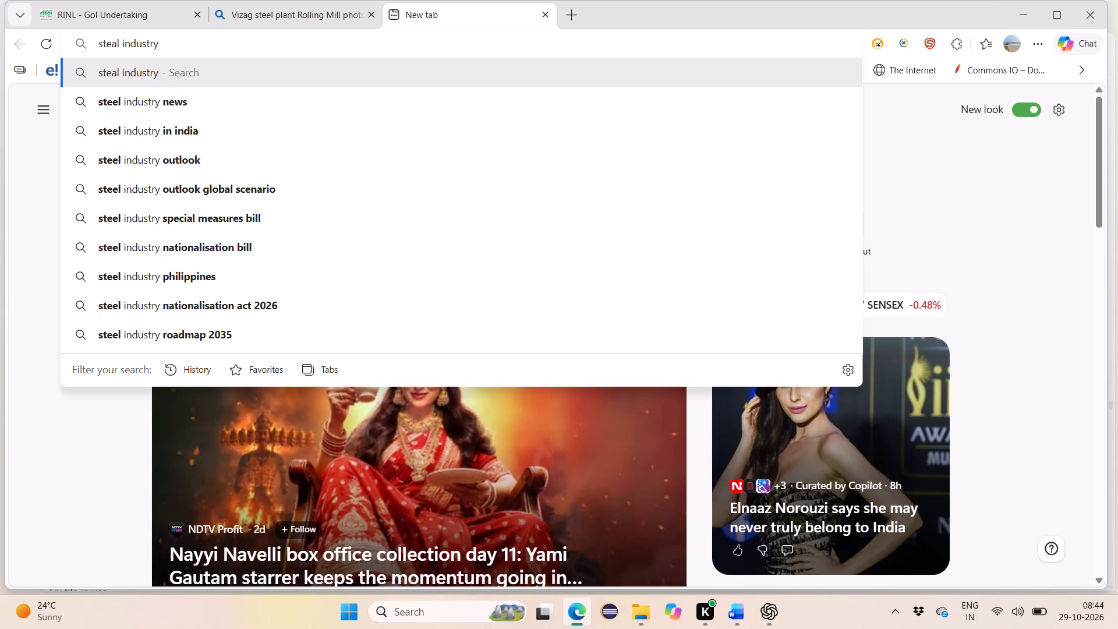
pyautogui.press('i')
pyautogui.write('mages')
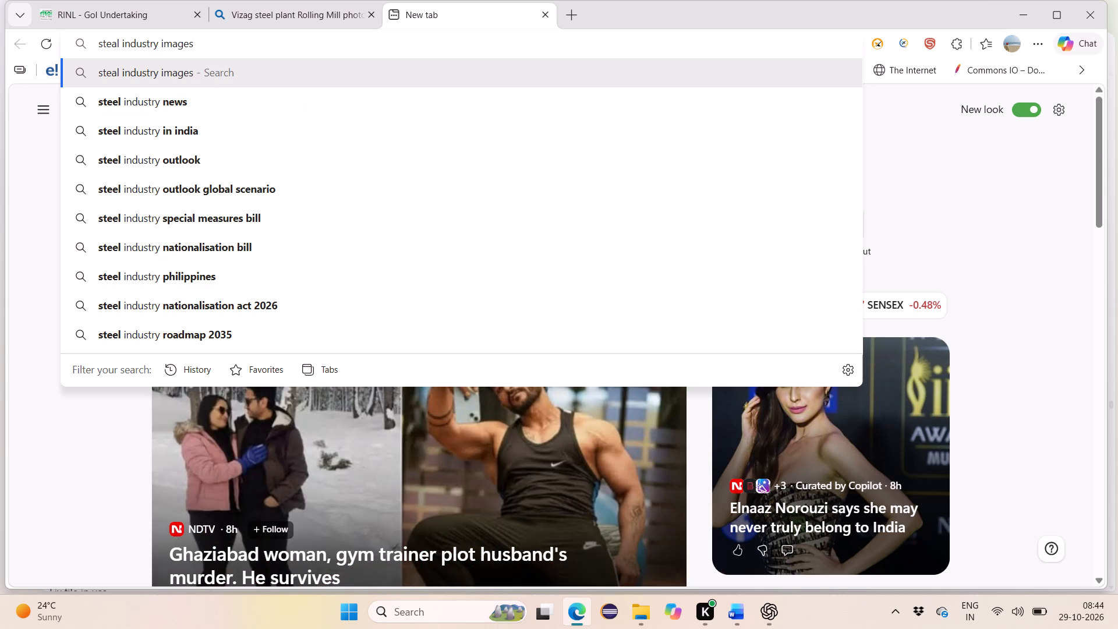
pyautogui.press('Return')
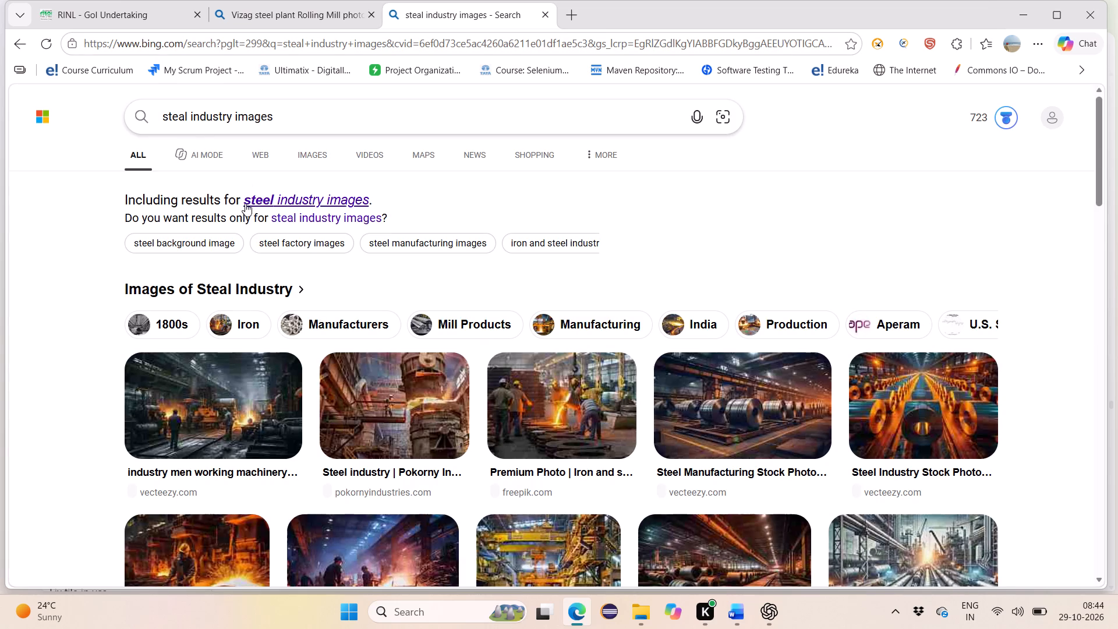
pyautogui.click(251, 203)
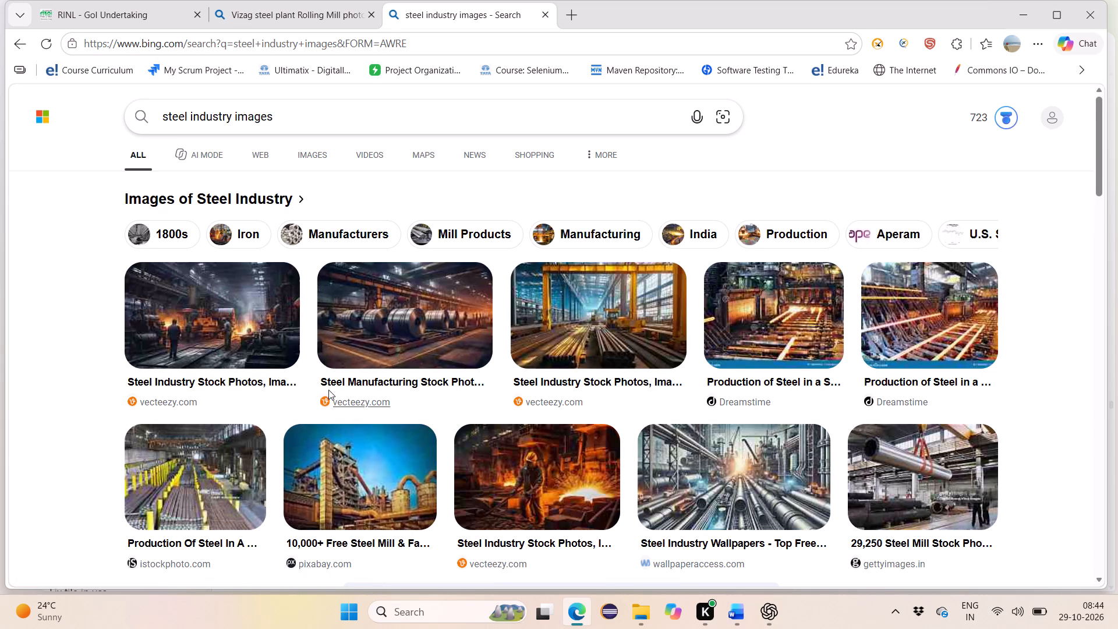
# Look through the steel industry image results, view the vecteezy.com Steel Manufacturing stock photo with its coils, and close its image tab.
pyautogui.scroll(-2, 330, 387)
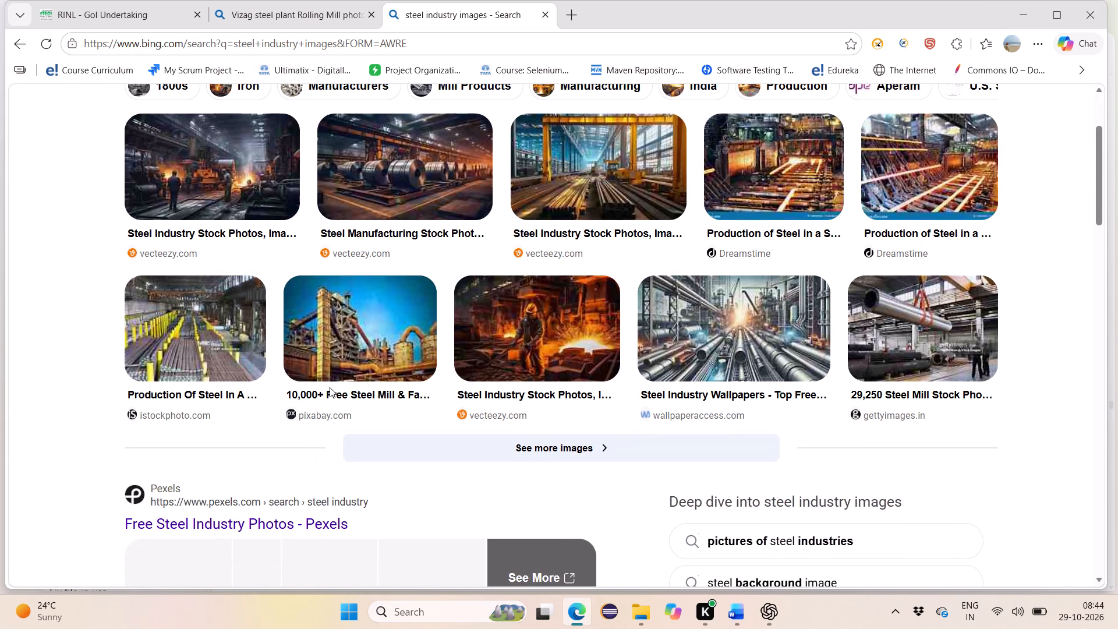
pyautogui.scroll(-2, 330, 387)
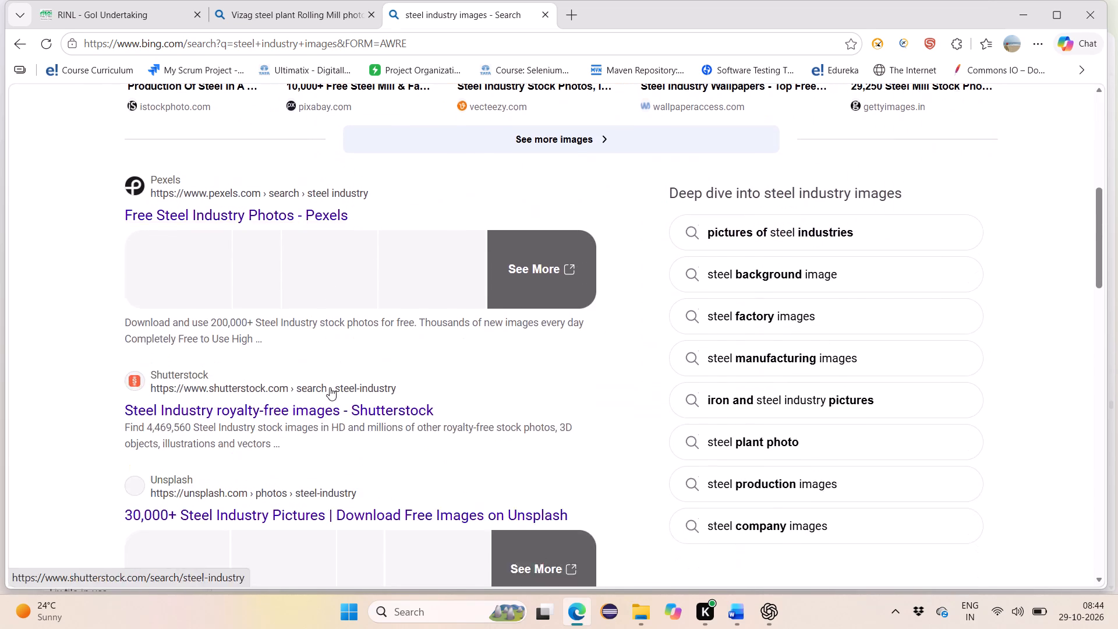
pyautogui.scroll(4, 330, 387)
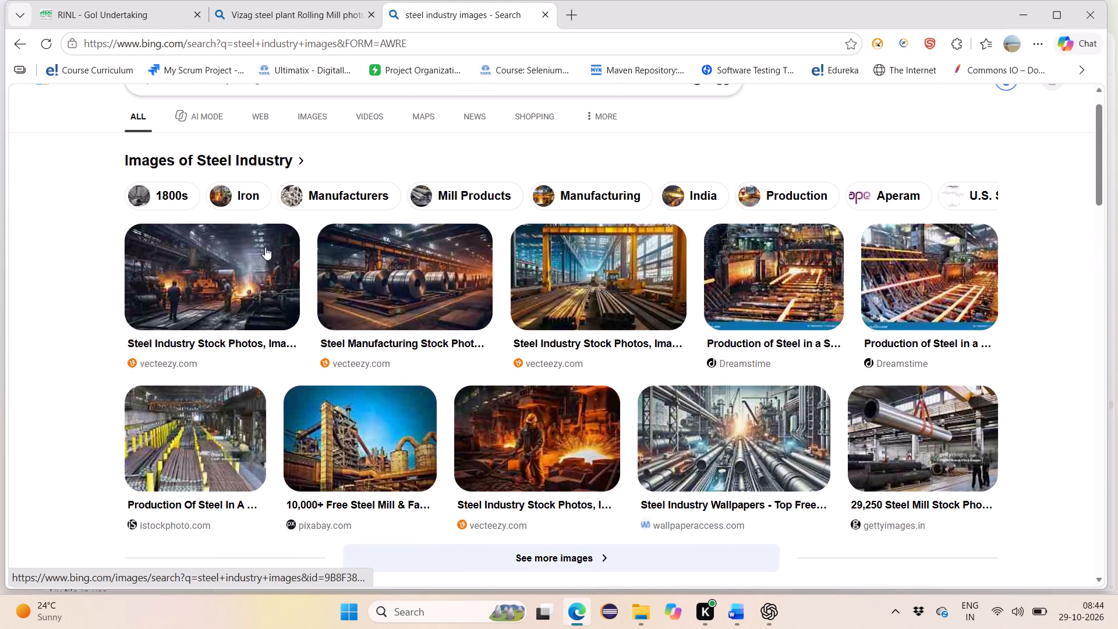
pyautogui.click(423, 344)
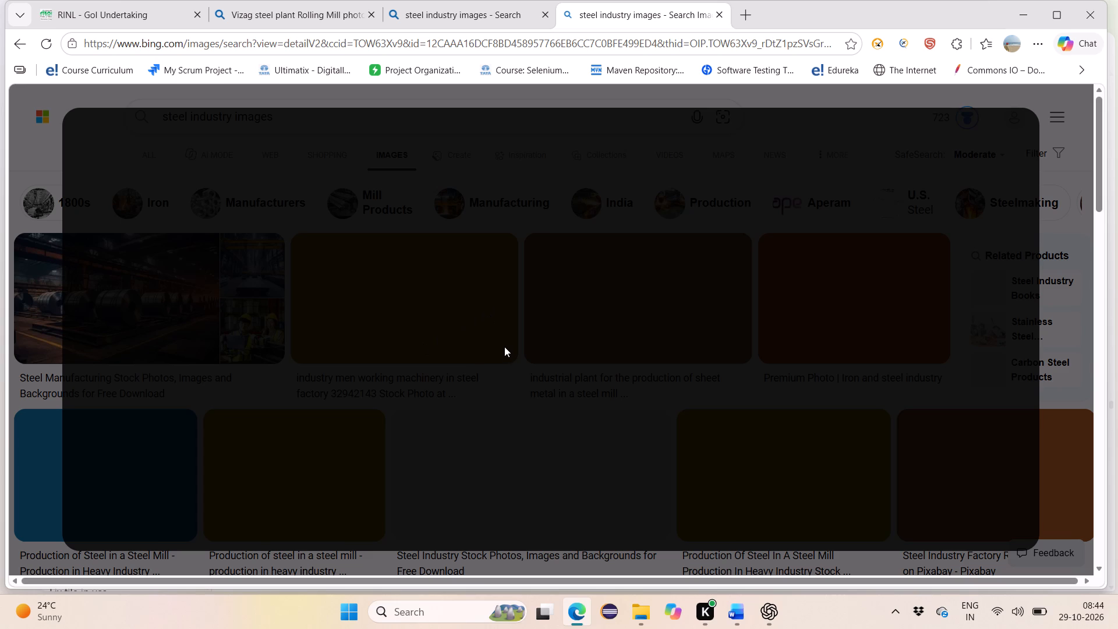
pyautogui.click(995, 616)
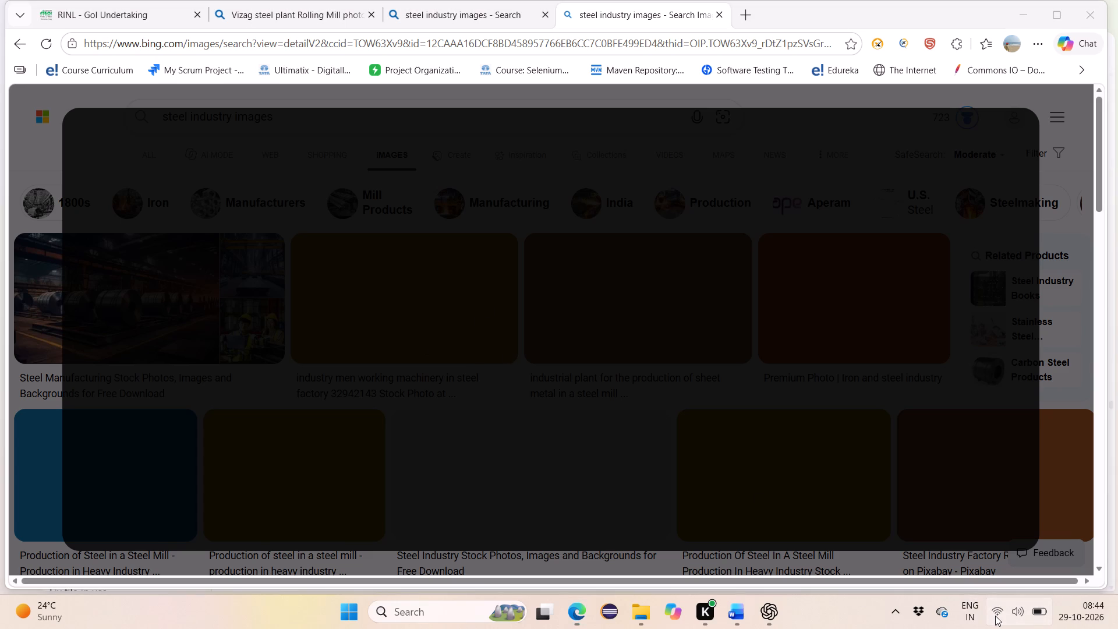
pyautogui.click(995, 616)
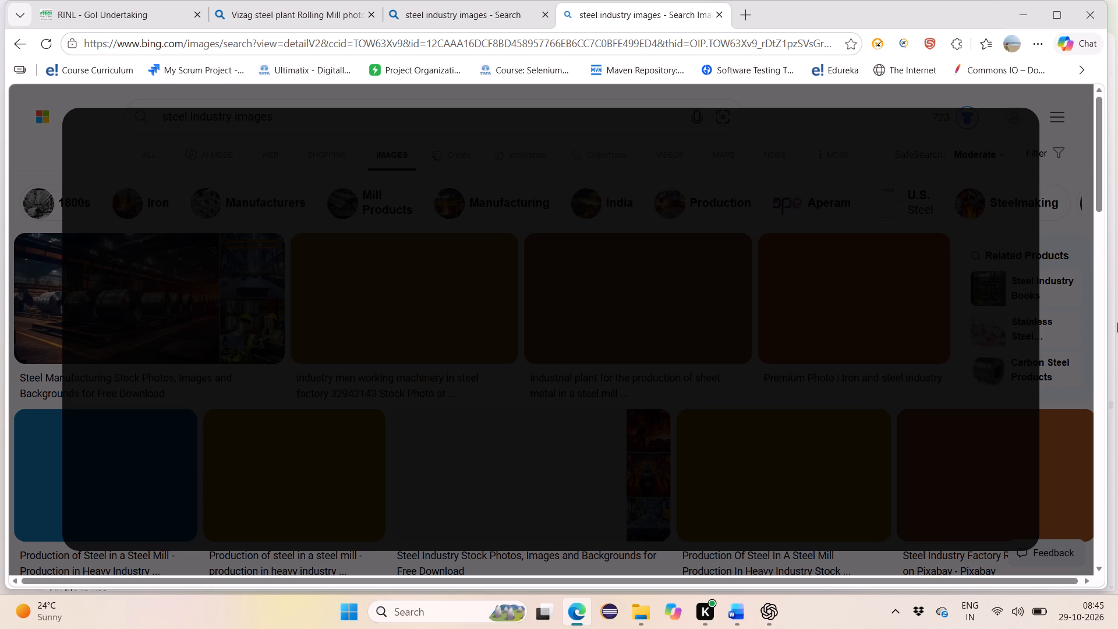
pyautogui.click(1068, 281)
pyautogui.click(23, 104)
pyautogui.click(720, 11)
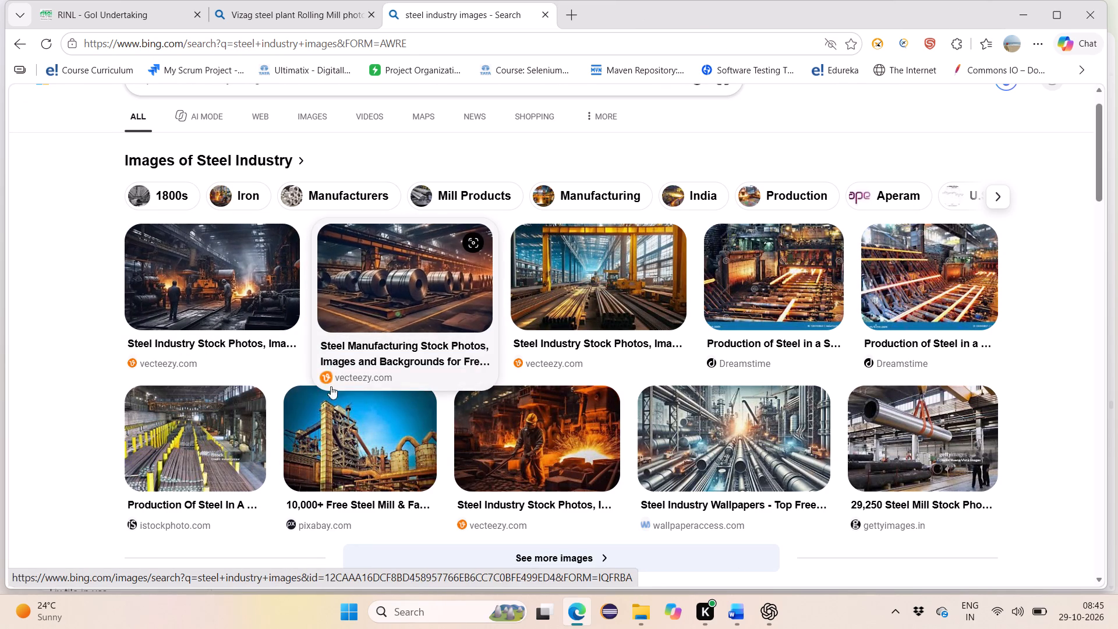
# Look through the steel industry search results again, from the image grid to the Pexels free photos listing, for a usable picture source.
pyautogui.scroll(-2, 500, 462)
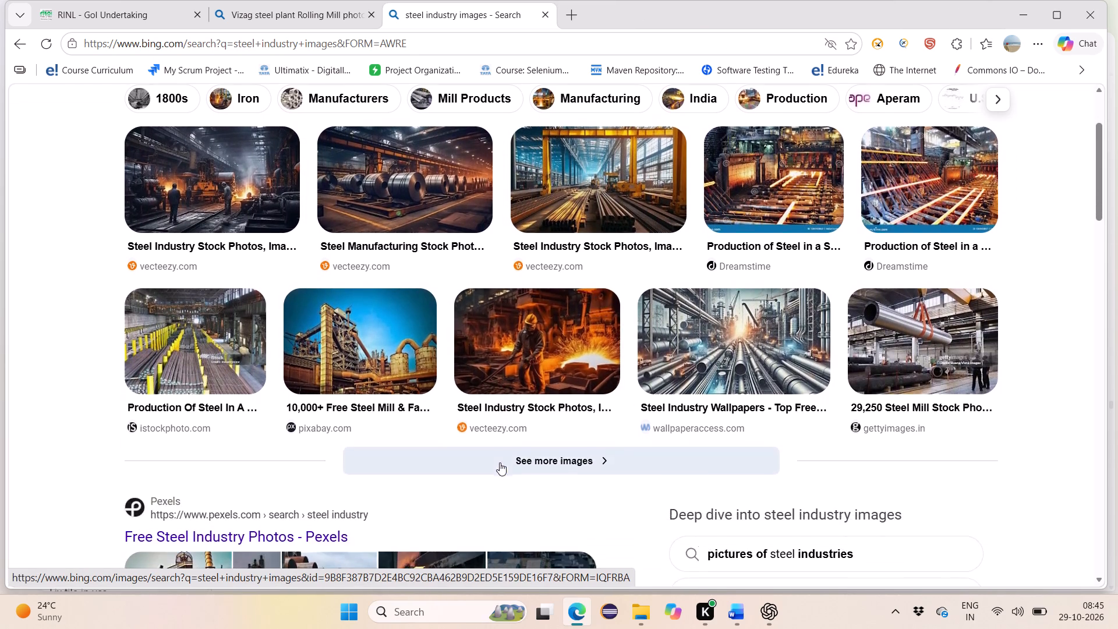
pyautogui.scroll(-2, 500, 462)
pyautogui.scroll(1, 500, 462)
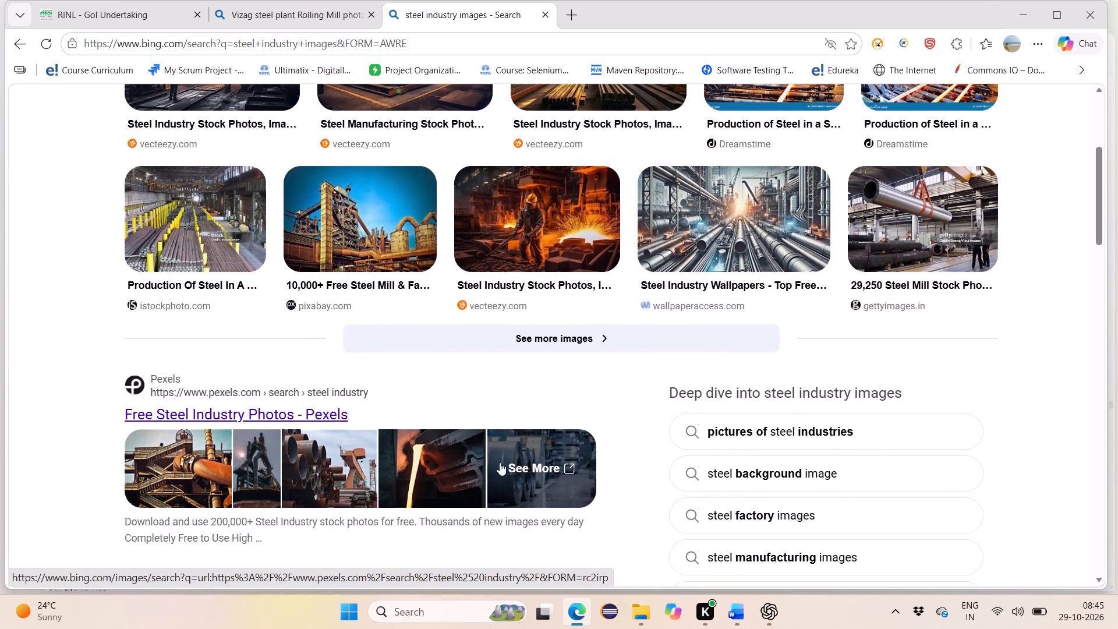
pyautogui.scroll(1, 500, 462)
# Open the Free Steel Industry Photos result on Pexels and look through its photos for suitable steel plant pictures.
pyautogui.click(244, 411)
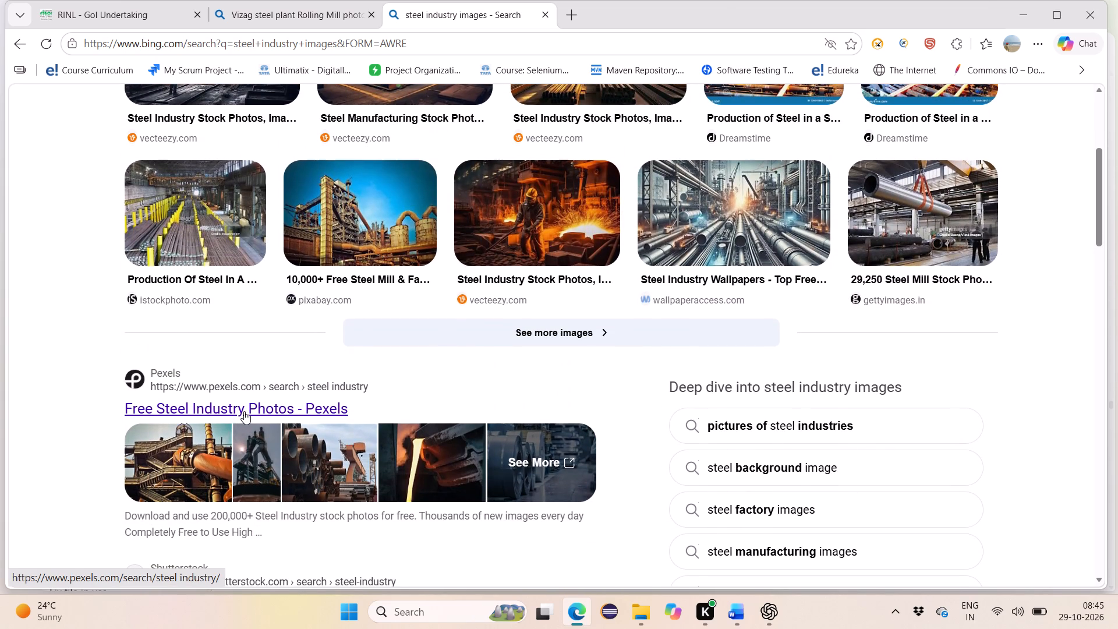
pyautogui.doubleClick(244, 411)
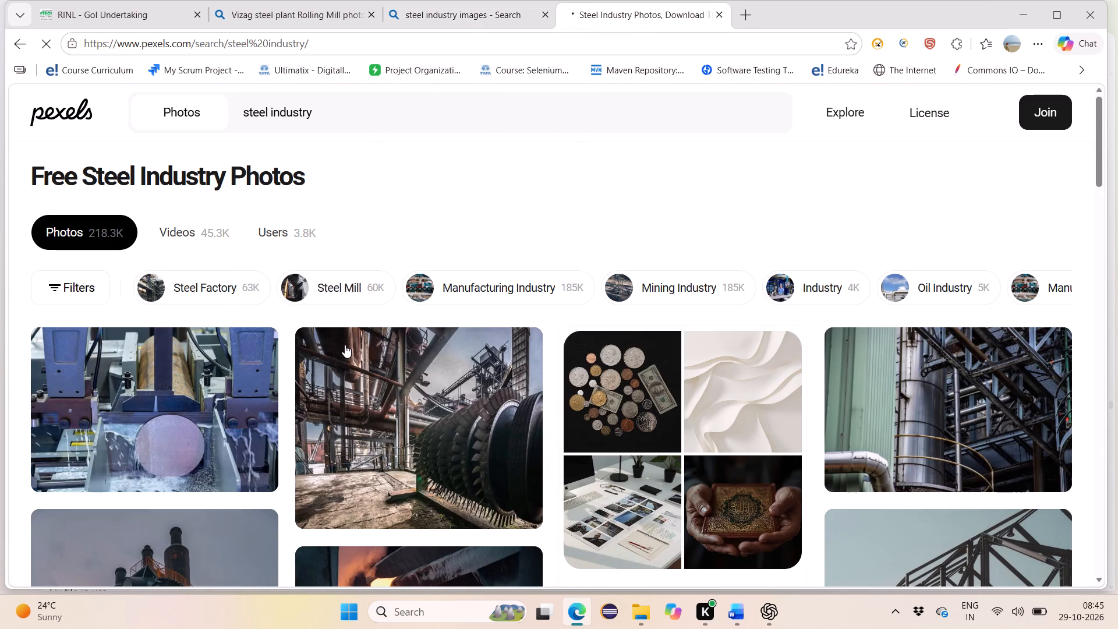
pyautogui.scroll(-5, 345, 345)
pyautogui.scroll(1, 345, 345)
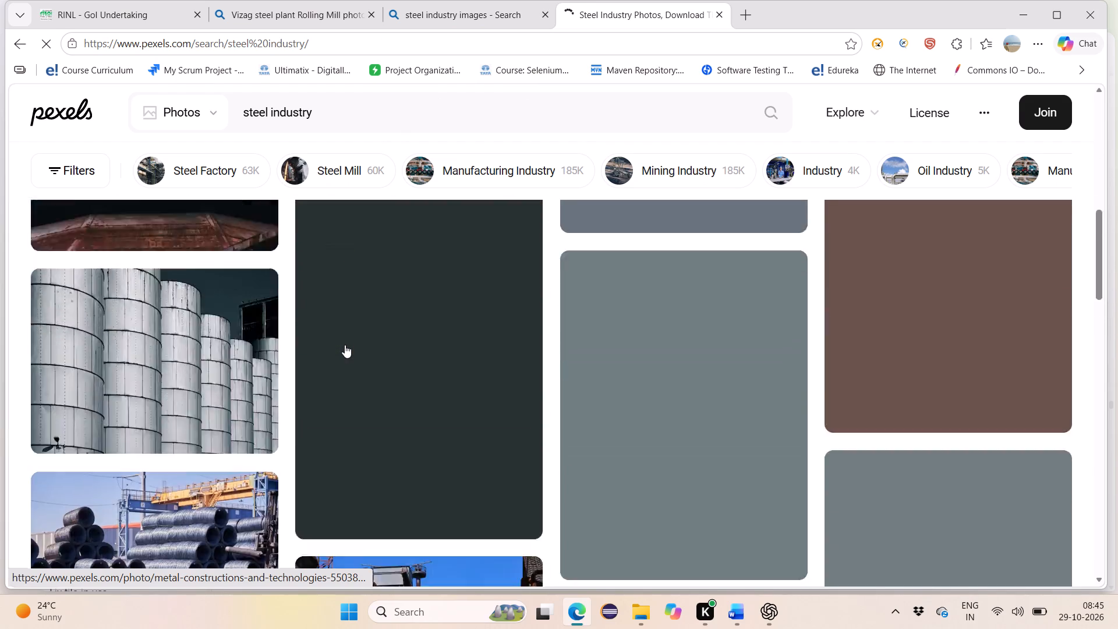
pyautogui.scroll(1, 345, 345)
pyautogui.scroll(-3, 345, 345)
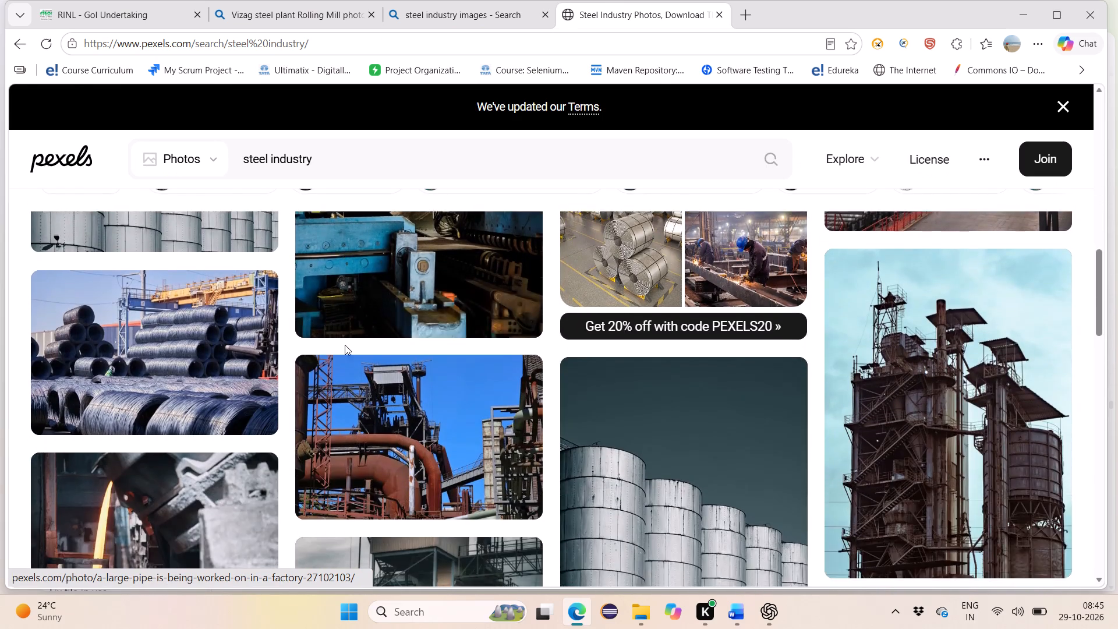
pyautogui.scroll(-1, 345, 345)
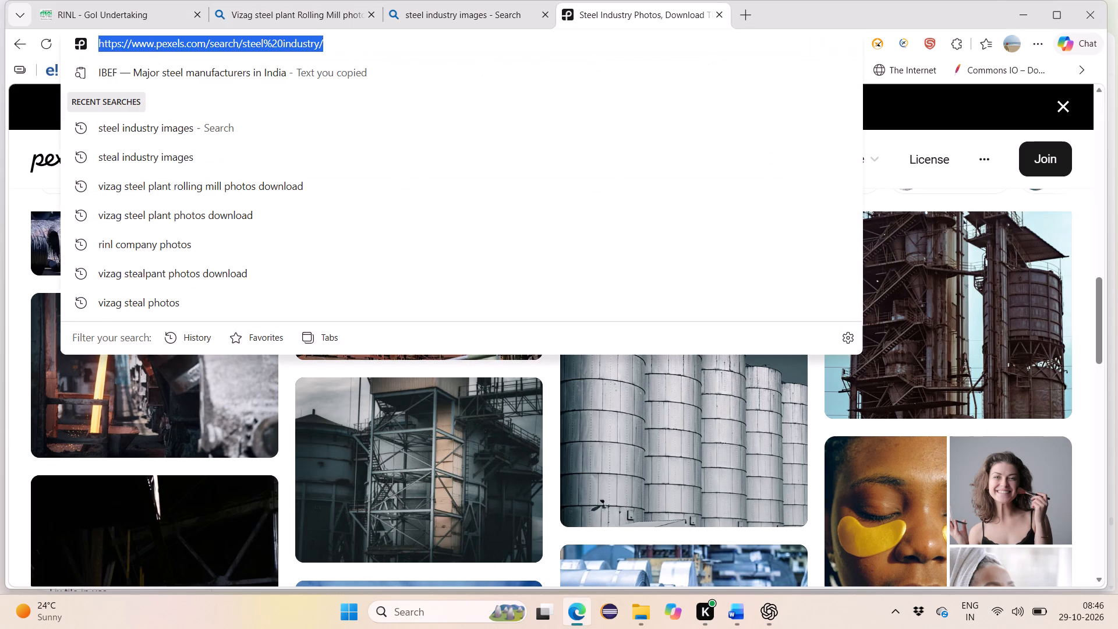
pyautogui.hotkey('ctrl', 'v')
pyautogui.press('Return')
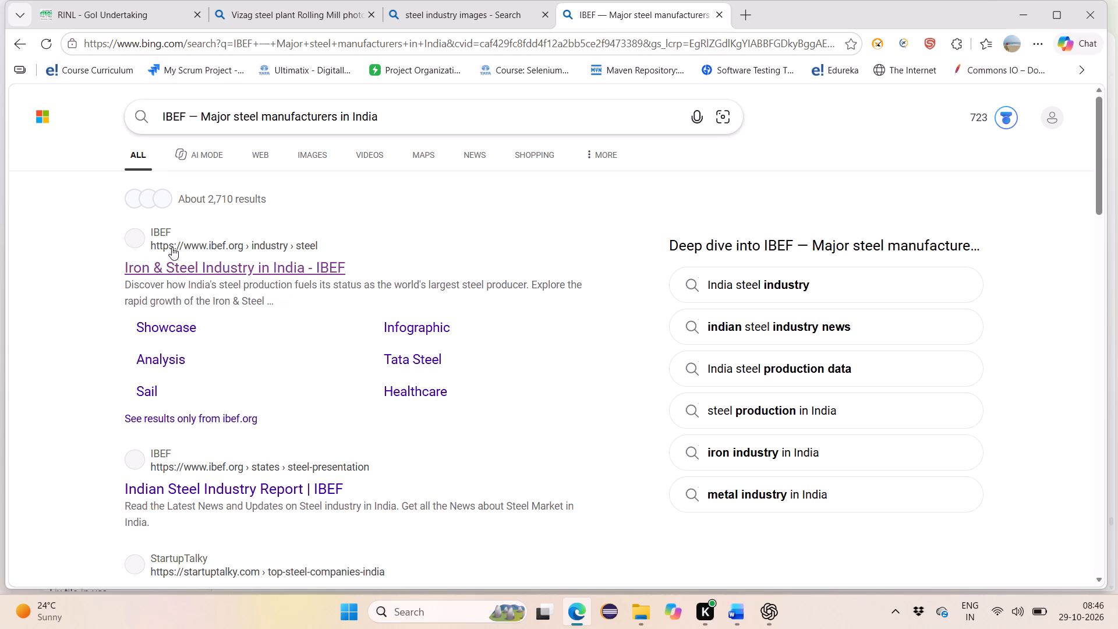
# Open the Iron & Steel Industry in India result from IBEF and look through the page for usable steel industry pictures.
pyautogui.click(185, 265)
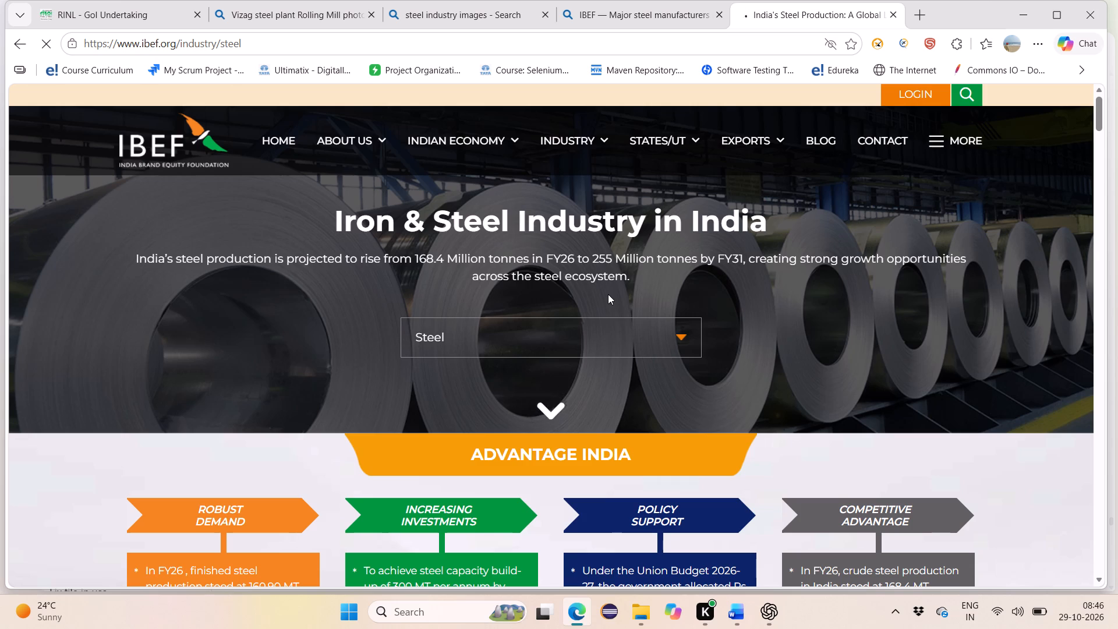
pyautogui.scroll(-4, 608, 294)
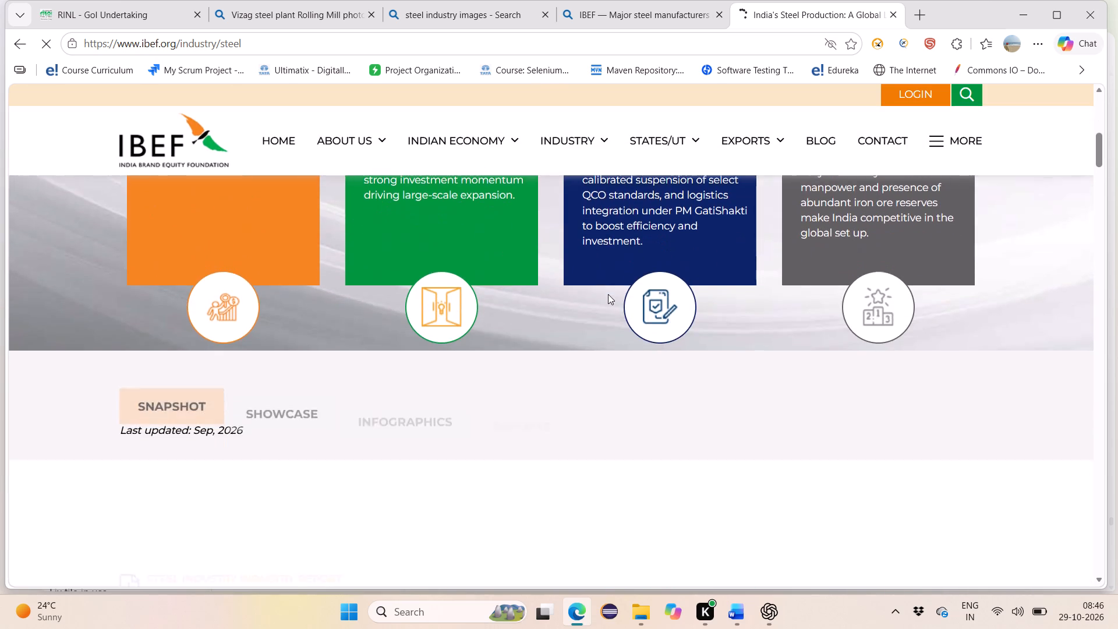
pyautogui.scroll(-1, 608, 294)
pyautogui.hscroll(-1, 608, 294)
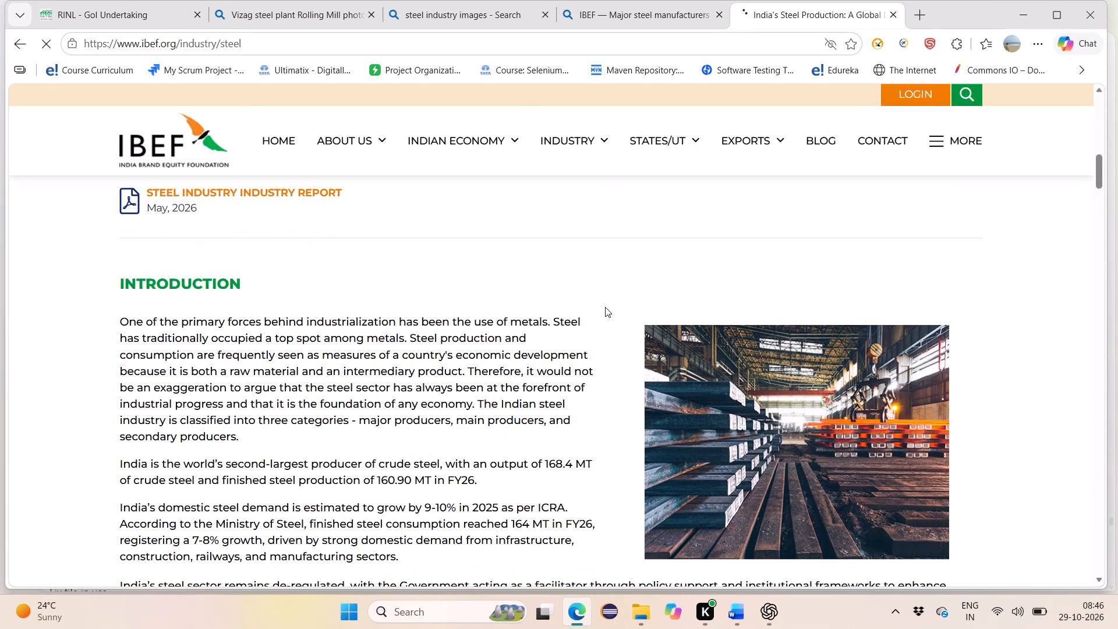
pyautogui.scroll(-3, 585, 363)
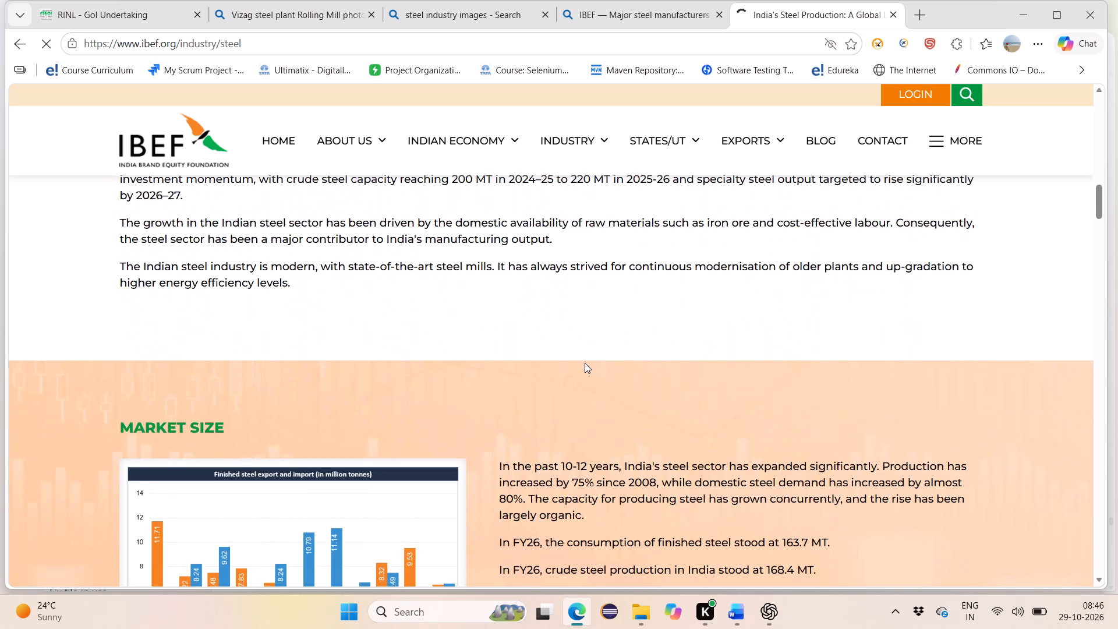
pyautogui.scroll(-6, 585, 363)
pyautogui.scroll(2, 585, 363)
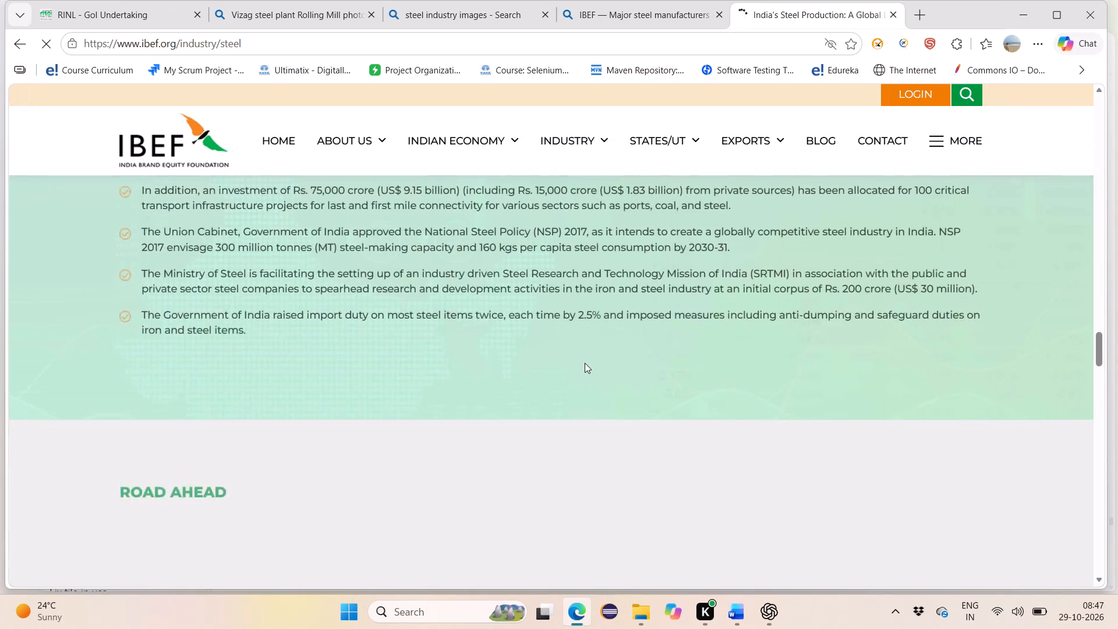
pyautogui.scroll(11, 585, 363)
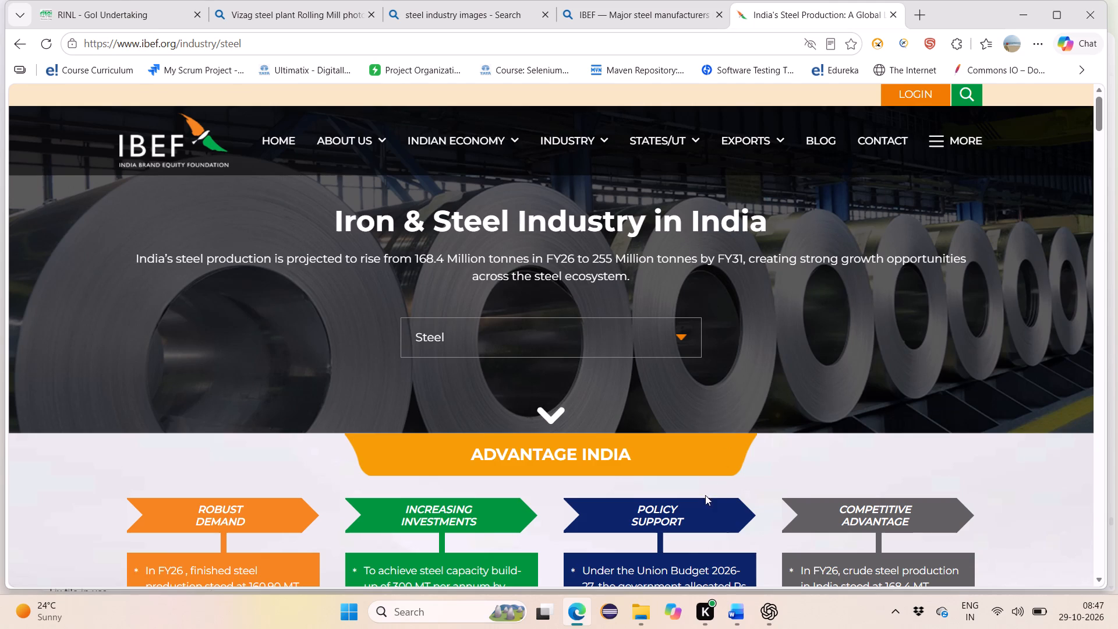
pyautogui.scroll(-6, 599, 435)
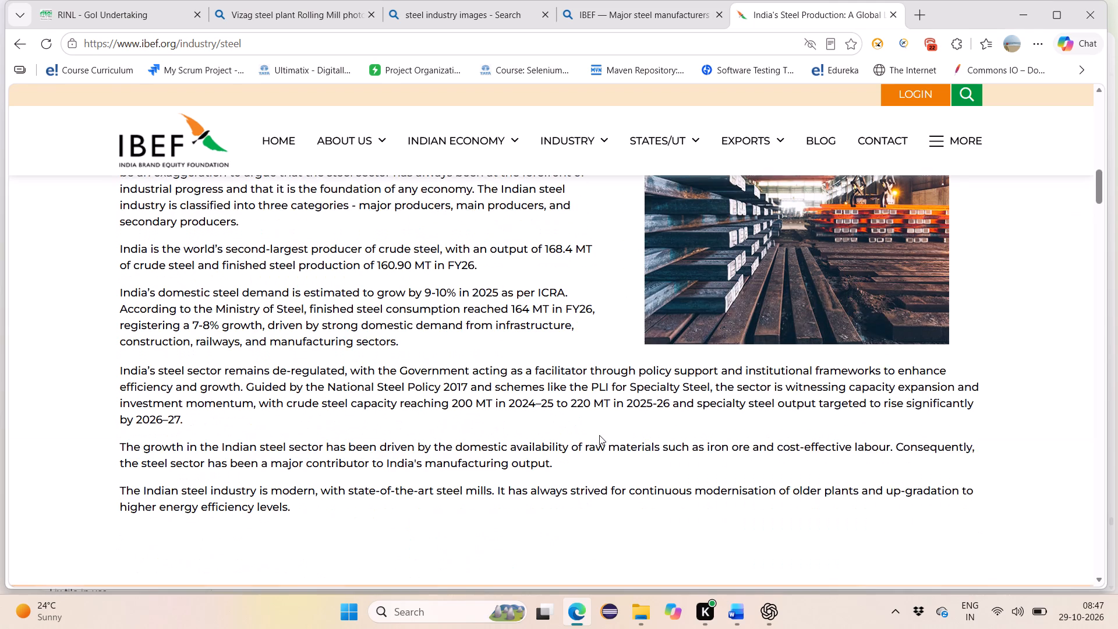
pyautogui.scroll(3, 599, 435)
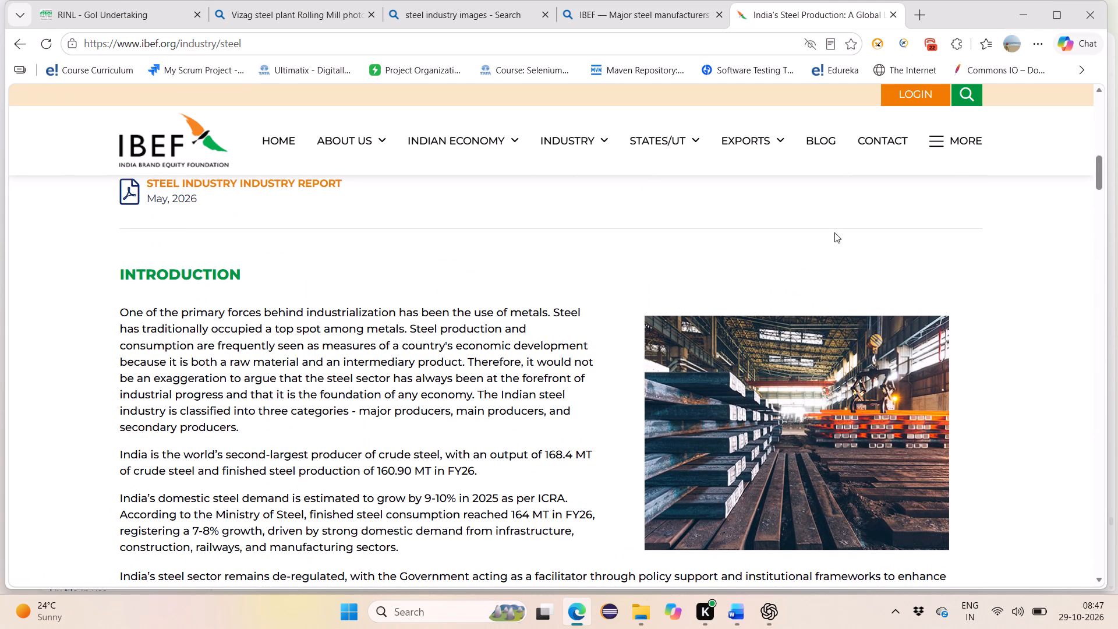
# Check the IBEF site's additional links, industry list and the rest of the steel page, down to Case Studies, for images.
pyautogui.click(940, 145)
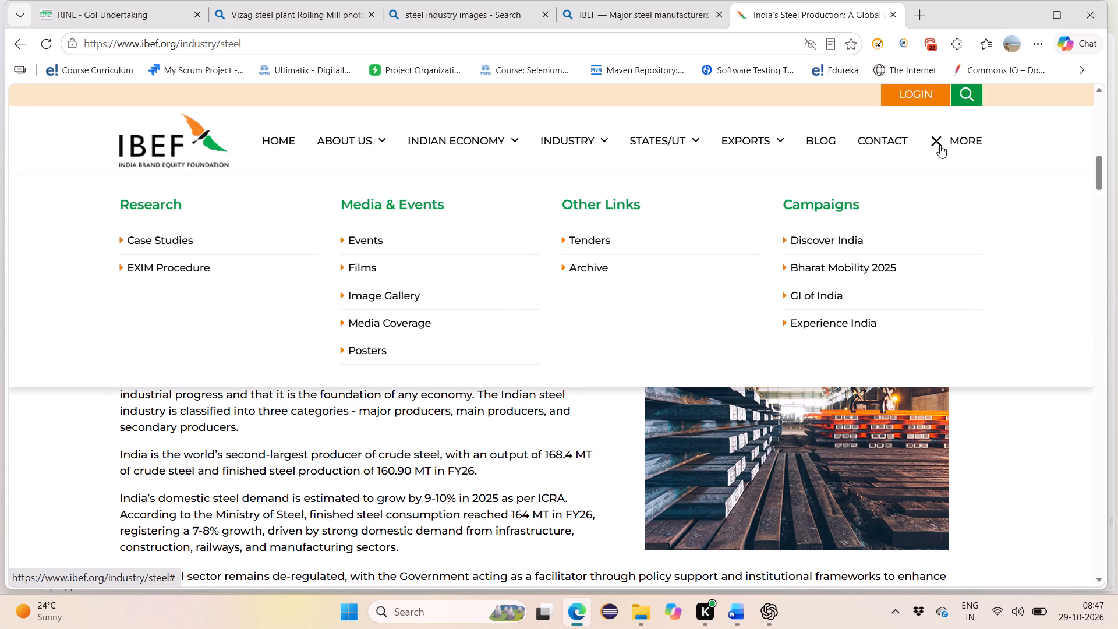
pyautogui.click(940, 145)
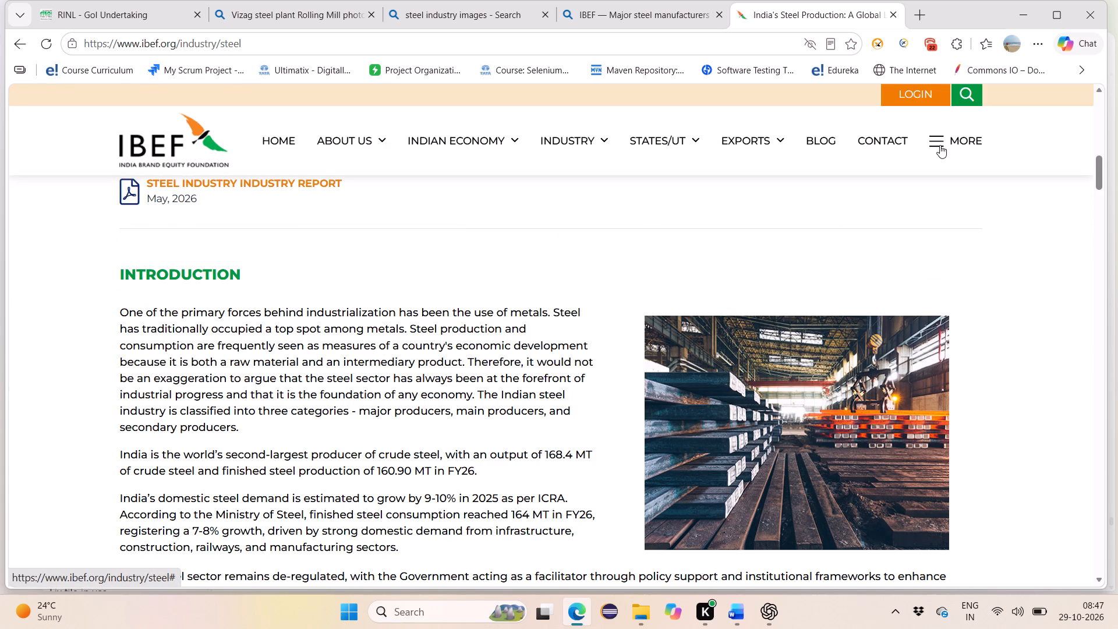
pyautogui.click(838, 444)
pyautogui.scroll(-2, 838, 444)
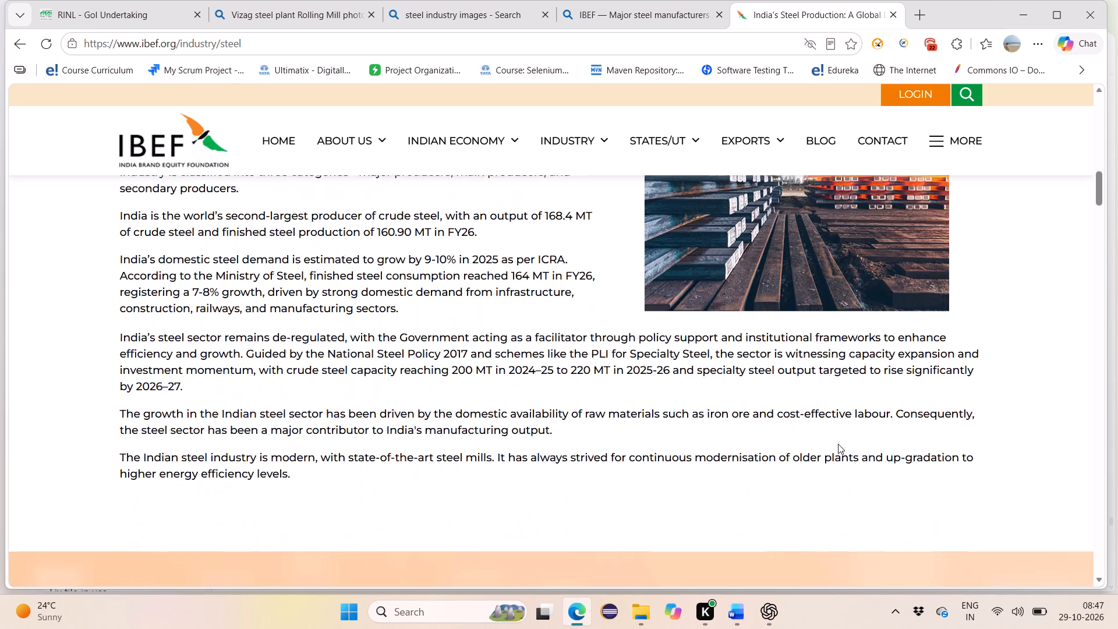
pyautogui.scroll(-10, 838, 444)
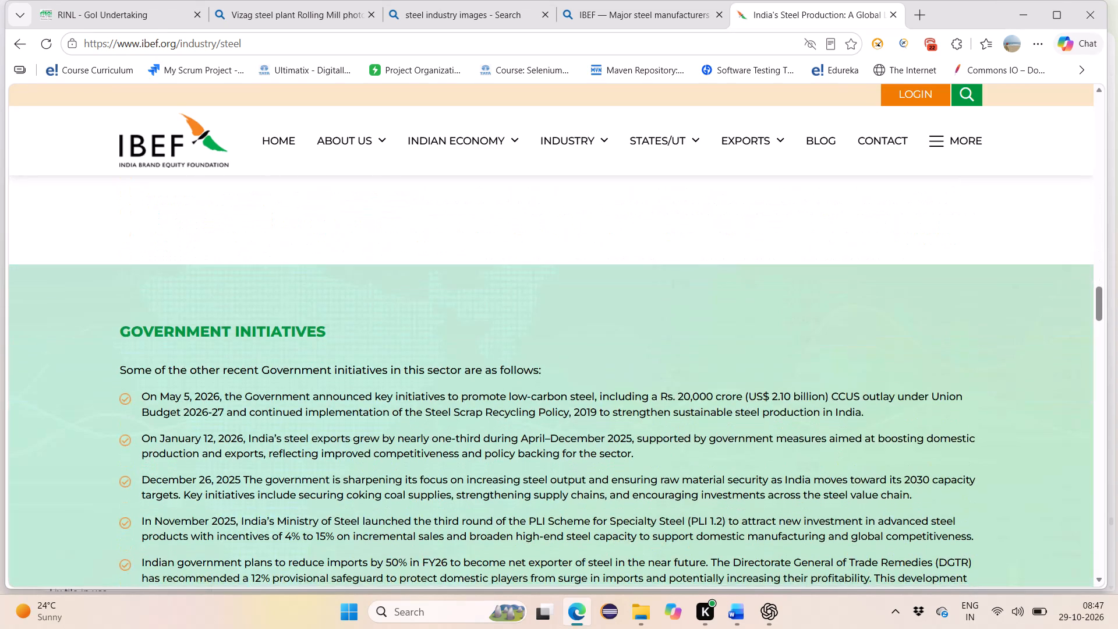
pyautogui.scroll(-5, 838, 444)
pyautogui.scroll(4, 838, 444)
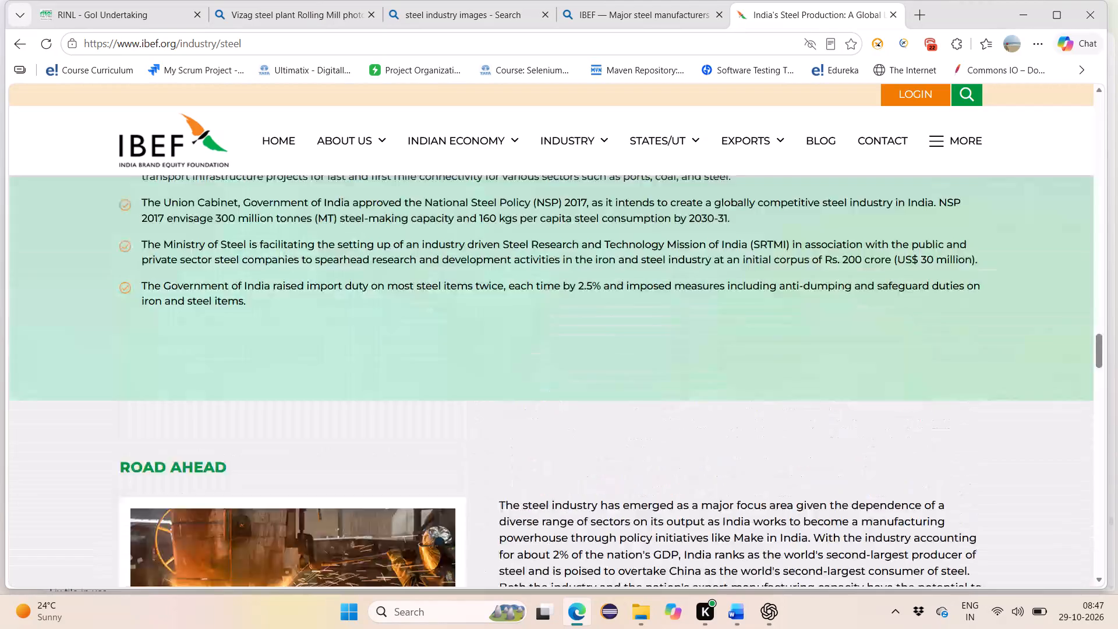
pyautogui.scroll(1, 838, 444)
pyautogui.scroll(-6, 838, 444)
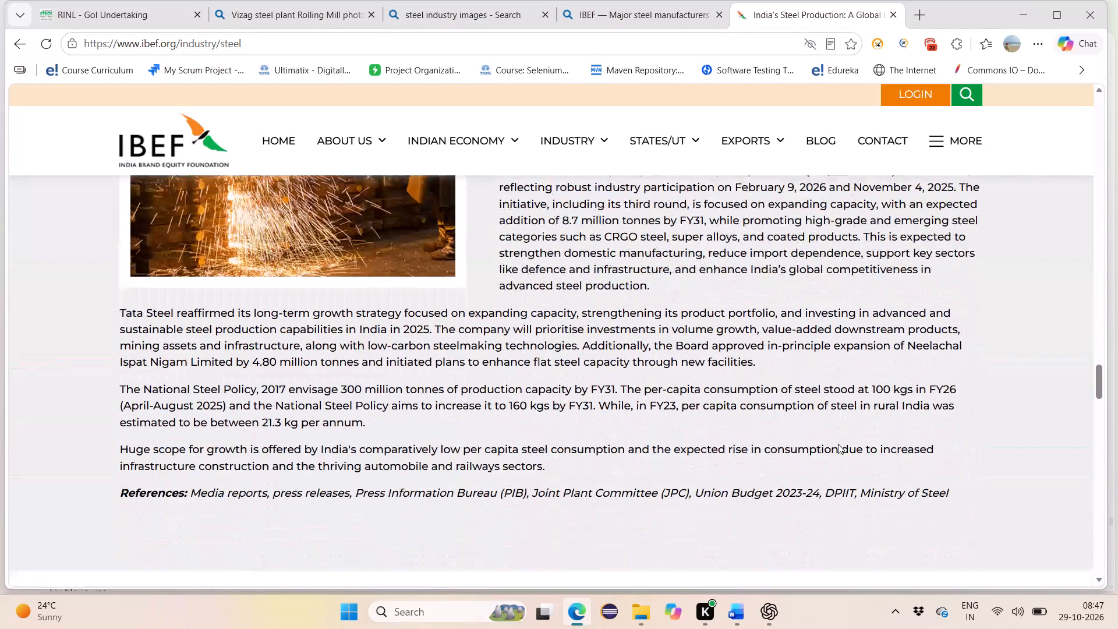
pyautogui.scroll(-5, 838, 444)
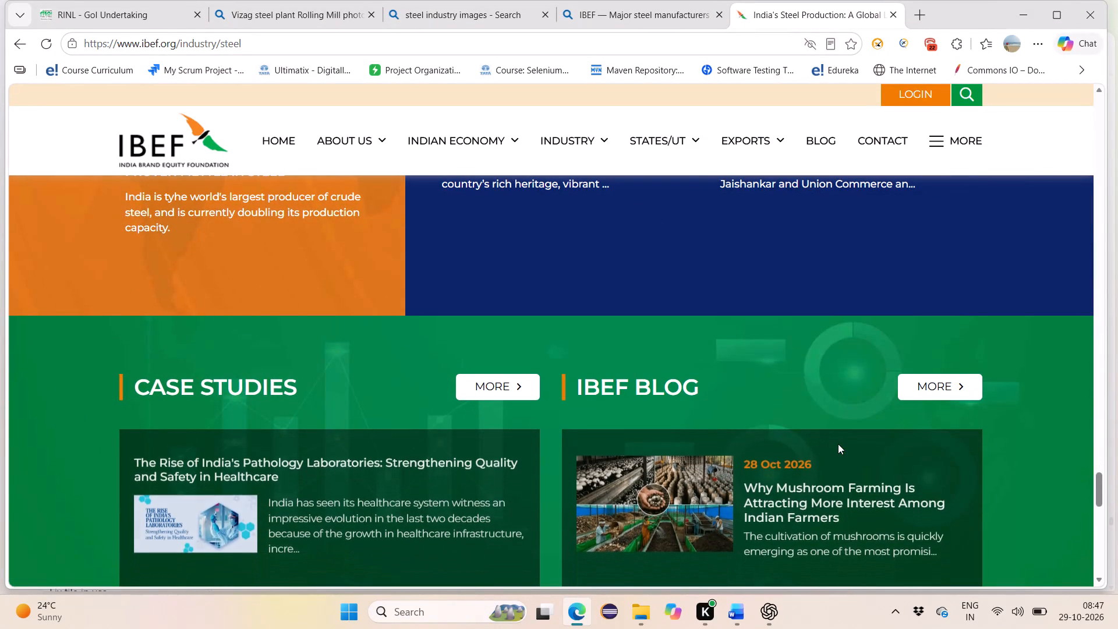
pyautogui.scroll(-1, 838, 444)
pyautogui.click(603, 139)
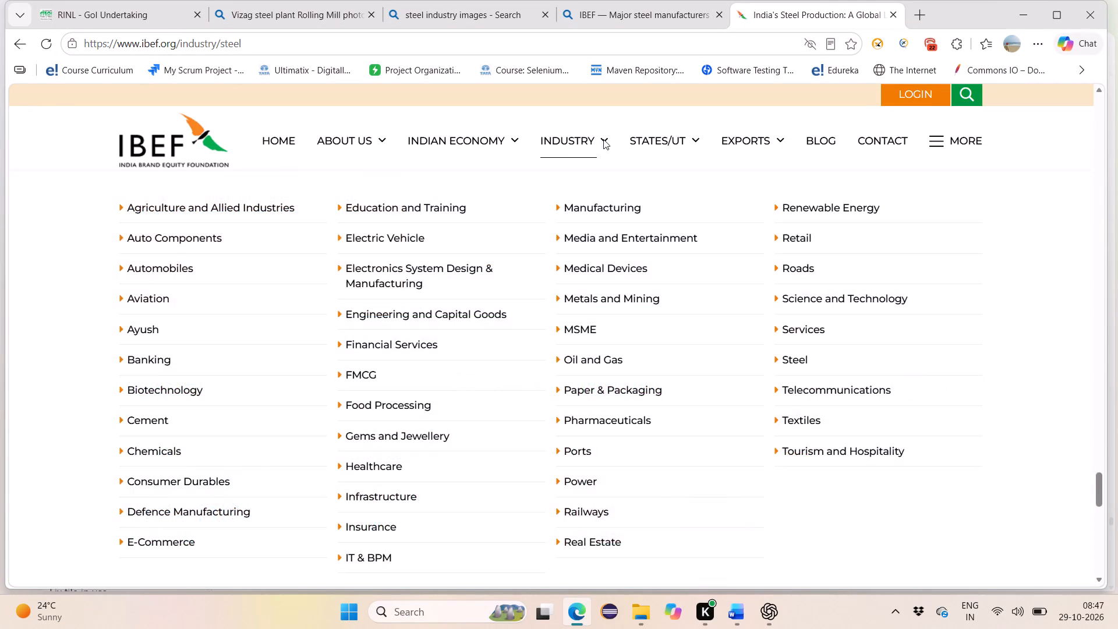
pyautogui.click(603, 139)
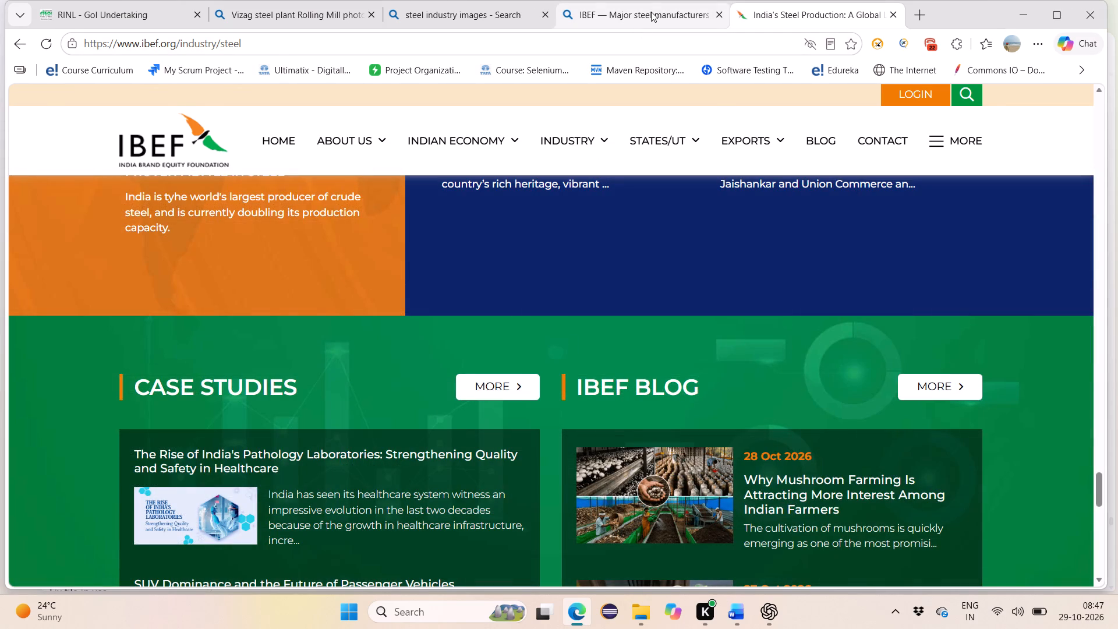
# Return to the search results and refine the query to "IBEF — Major steel manufacturers in India photos".
pyautogui.click(651, 12)
pyautogui.click(455, 121)
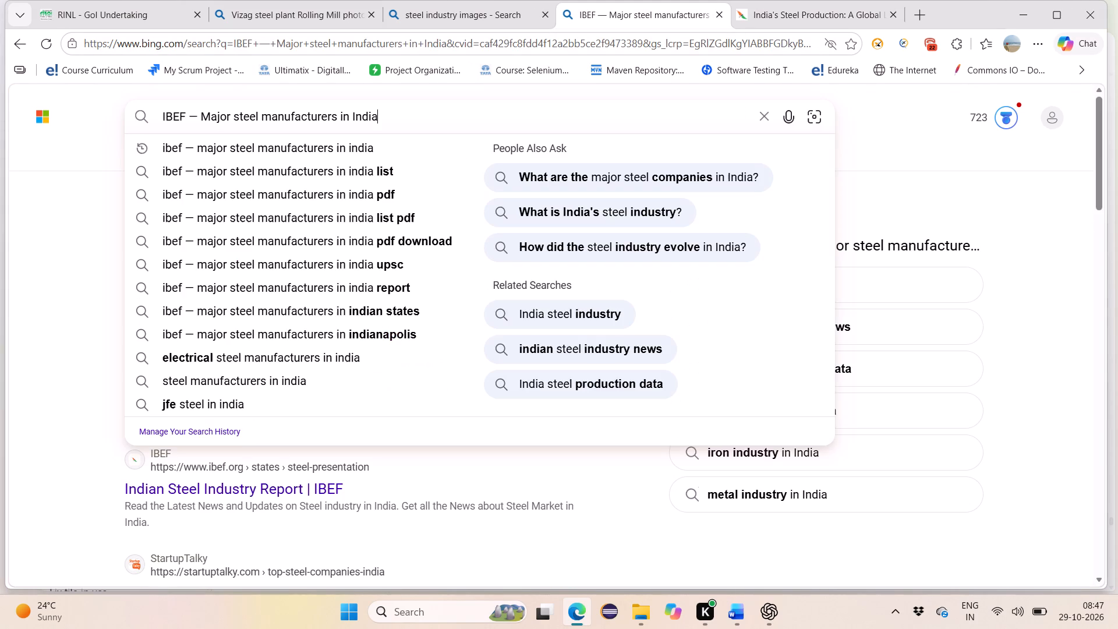
pyautogui.press('space')
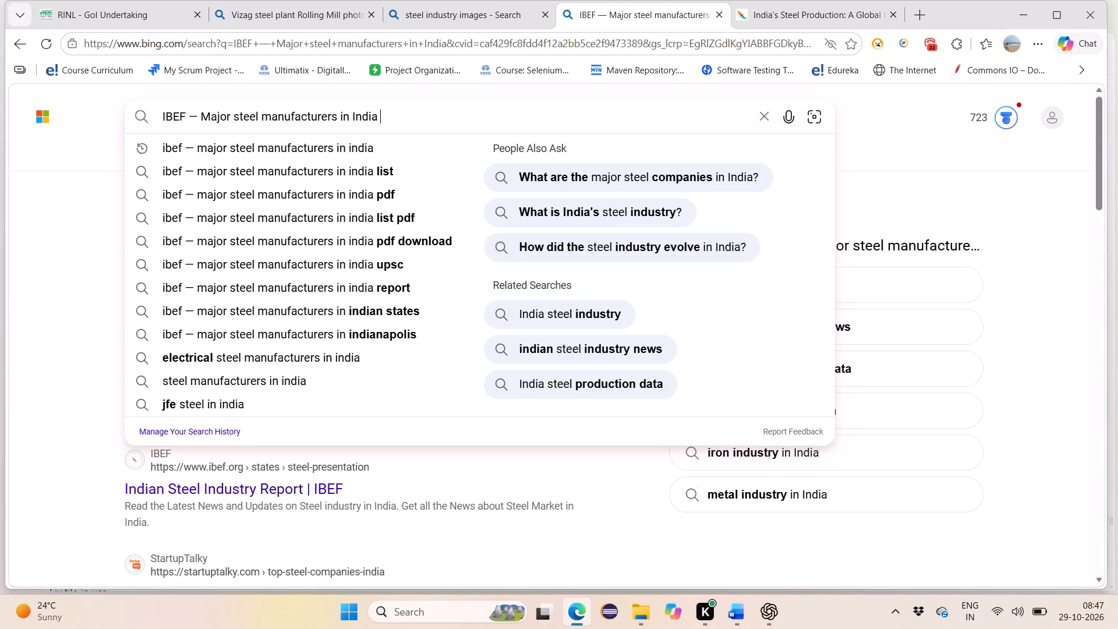
pyautogui.press('p')
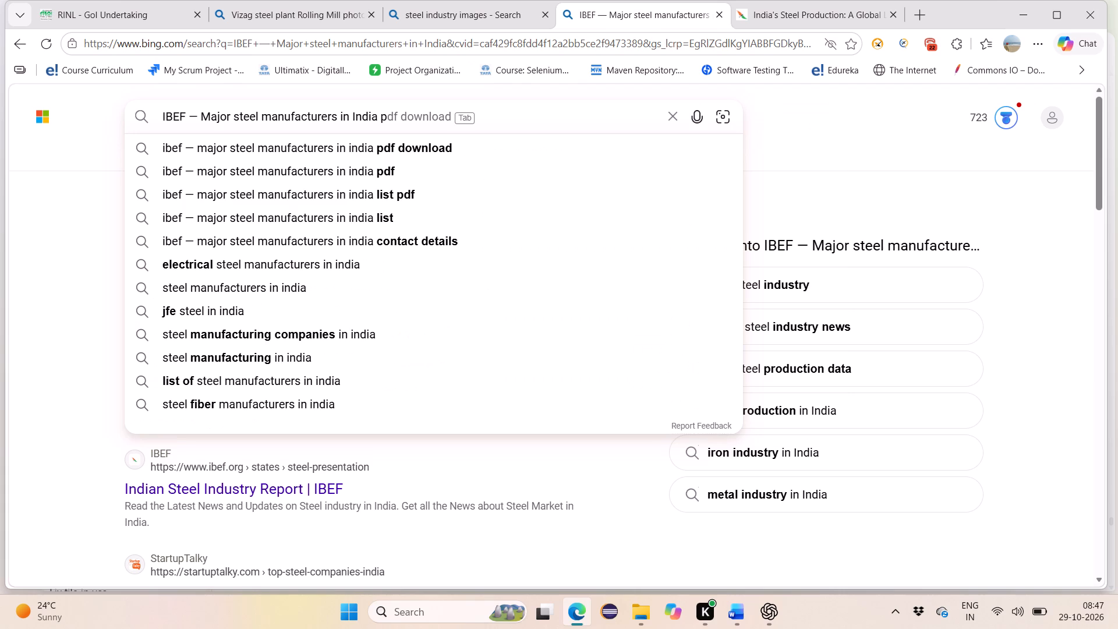
pyautogui.rightClick(455, 121)
pyautogui.click(455, 121)
pyautogui.press('h')
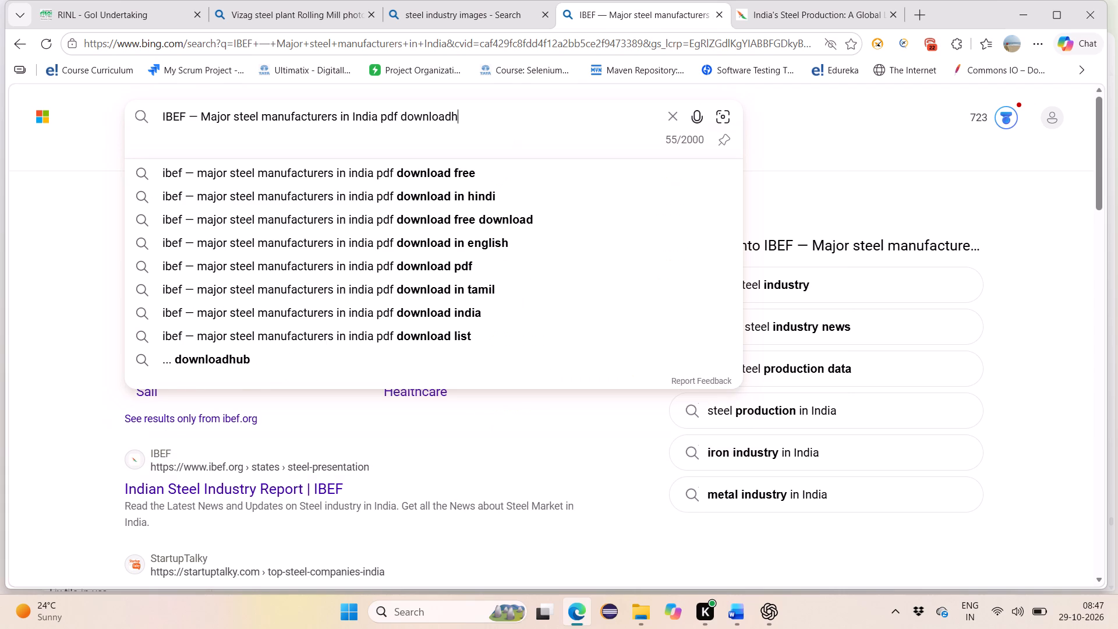
pyautogui.press('BackSpace')
pyautogui.press('BackSpace')
pyautogui.press('BackSpace')
pyautogui.press('BackSpace')
pyautogui.press('BackSpace')
pyautogui.press('BackSpace')
pyautogui.press('BackSpace')
pyautogui.press('BackSpace')
pyautogui.press('BackSpace')
pyautogui.press('BackSpace')
pyautogui.press('BackSpace')
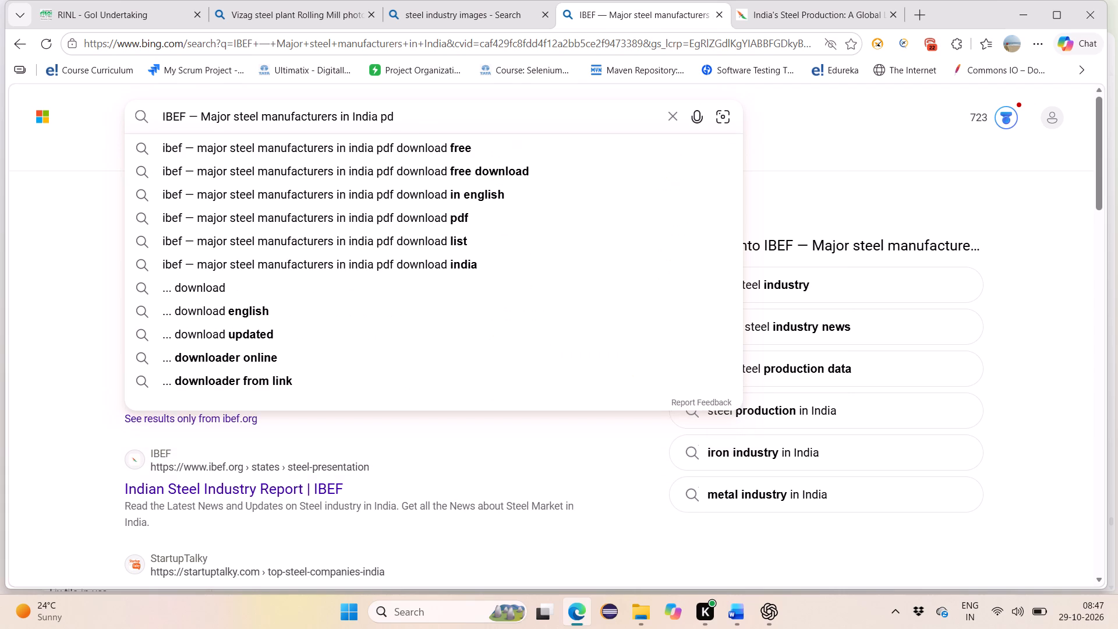
pyautogui.press('BackSpace')
pyautogui.press('BackSpace')
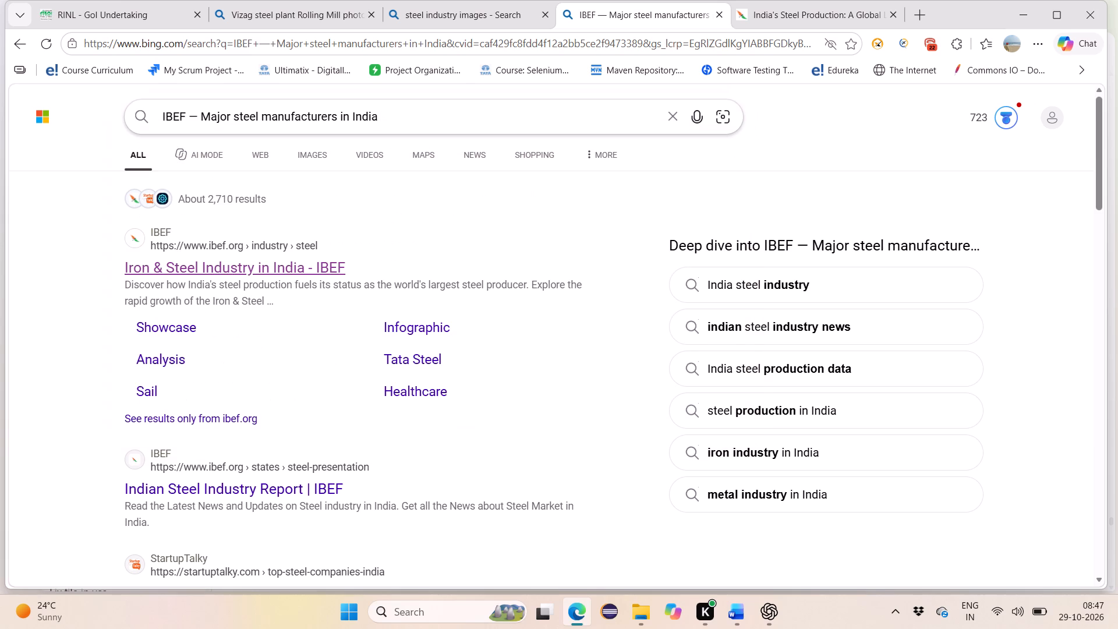
pyautogui.press('p')
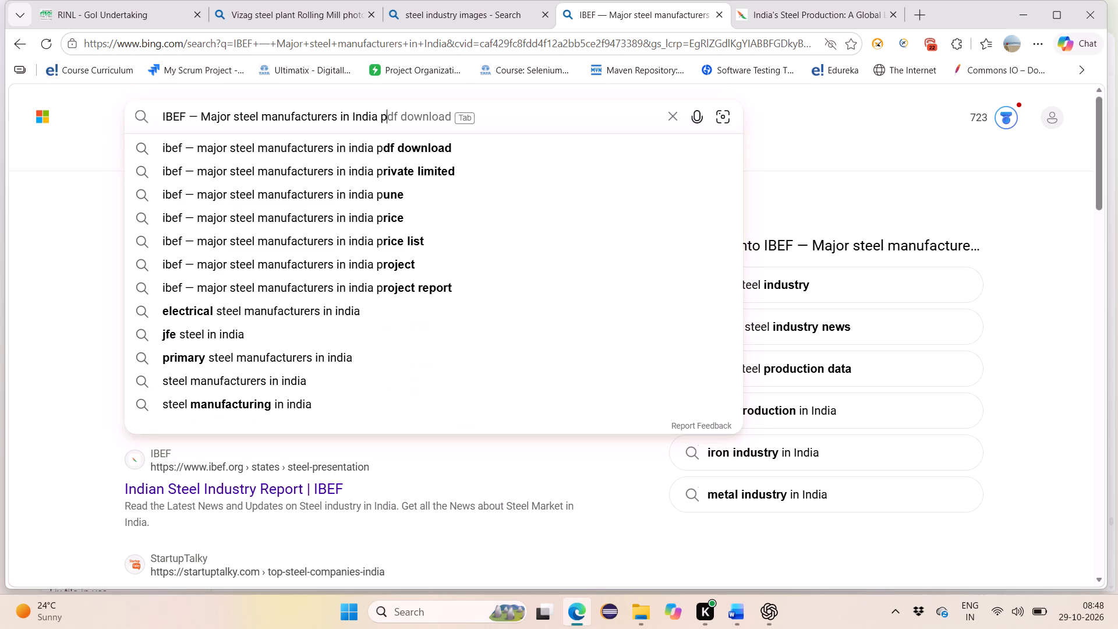
pyautogui.write('hotos')
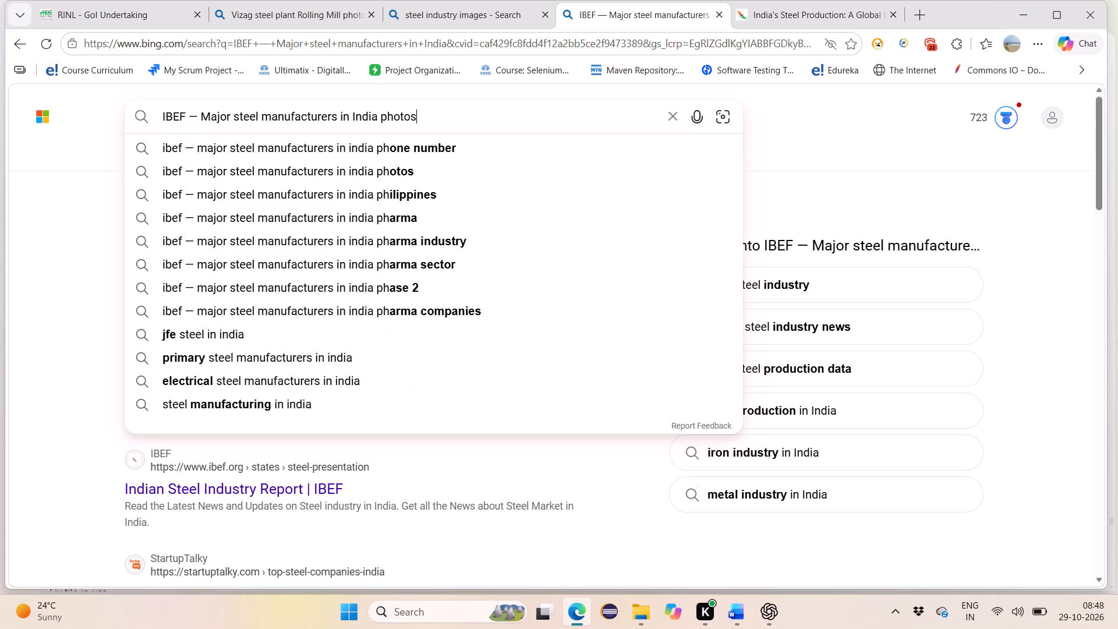
pyautogui.press('Return')
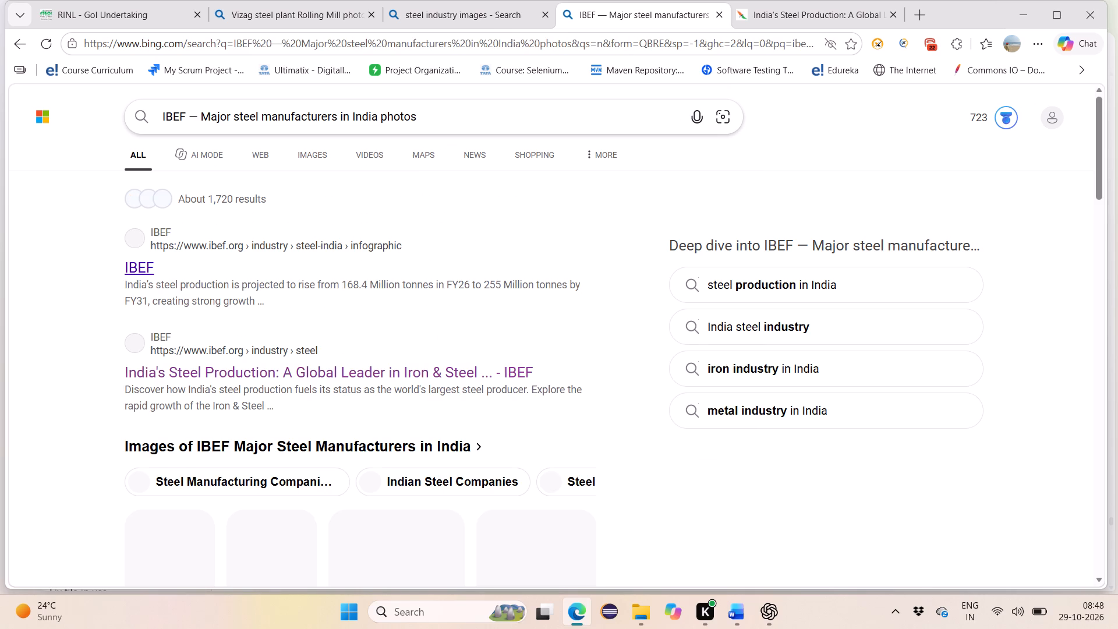
# Open the IBEF steel infographic result, look over its content for pictures, and close the page.
pyautogui.click(125, 279)
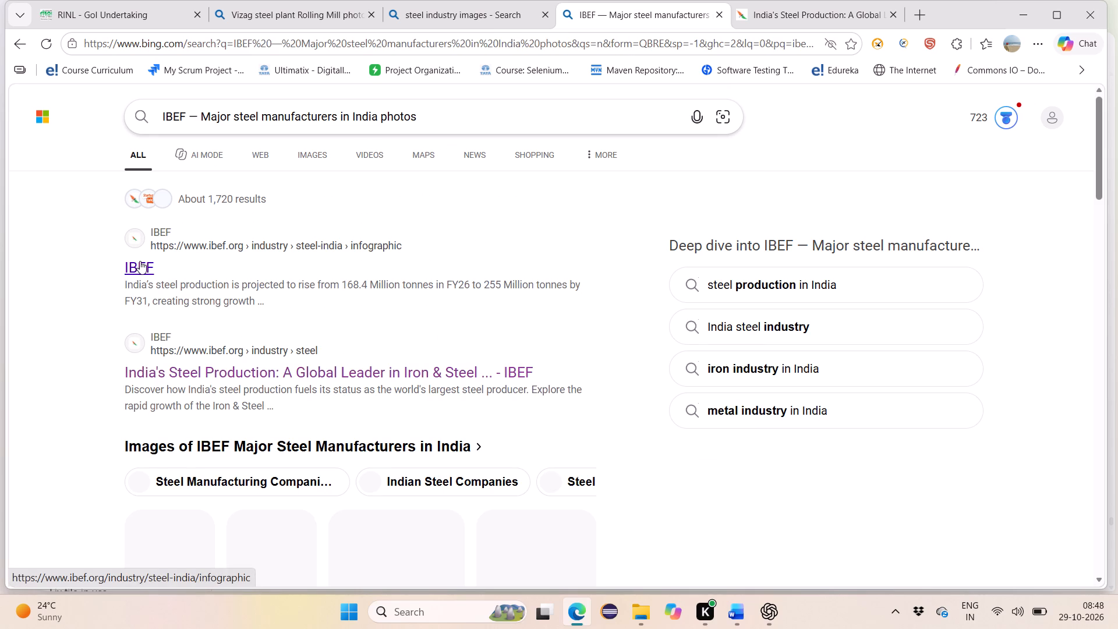
pyautogui.click(140, 261)
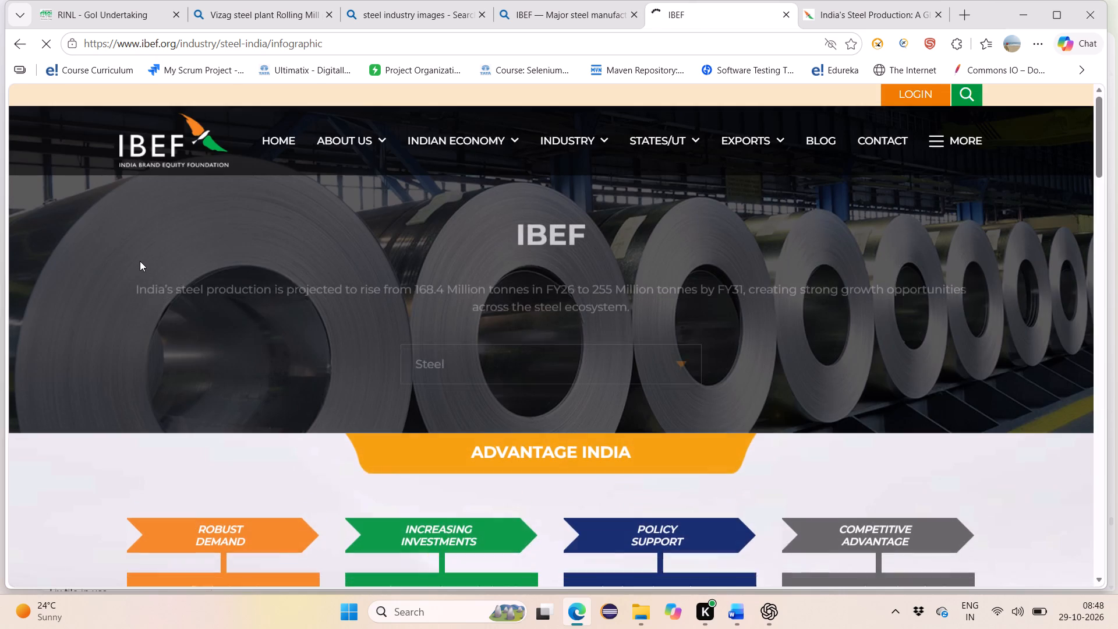
pyautogui.scroll(-2, 215, 426)
pyautogui.scroll(1, 215, 426)
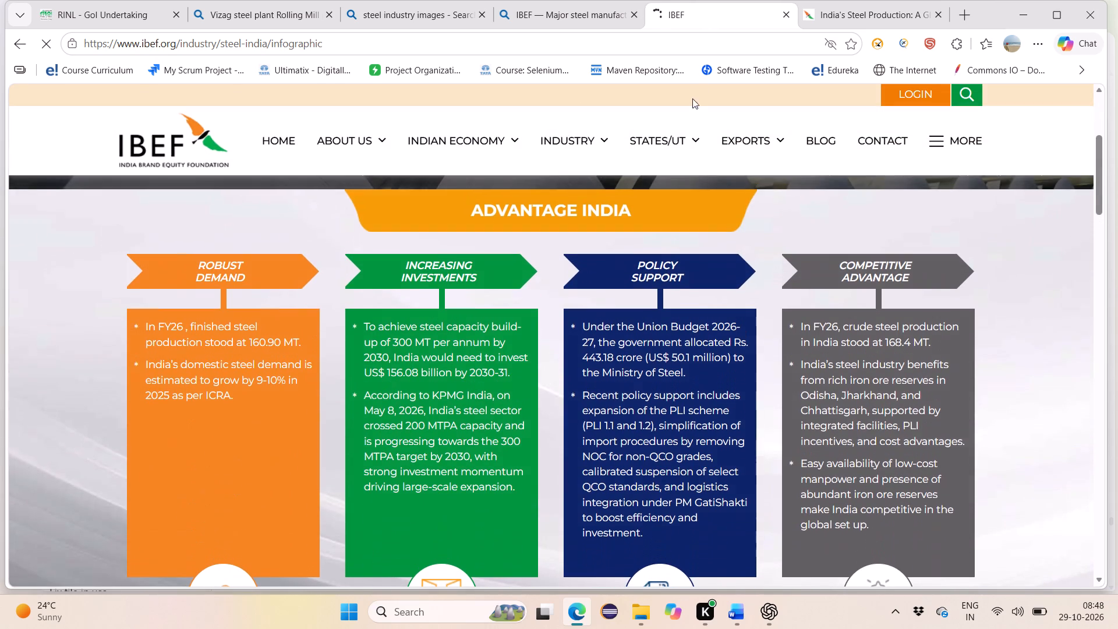
pyautogui.click(781, 13)
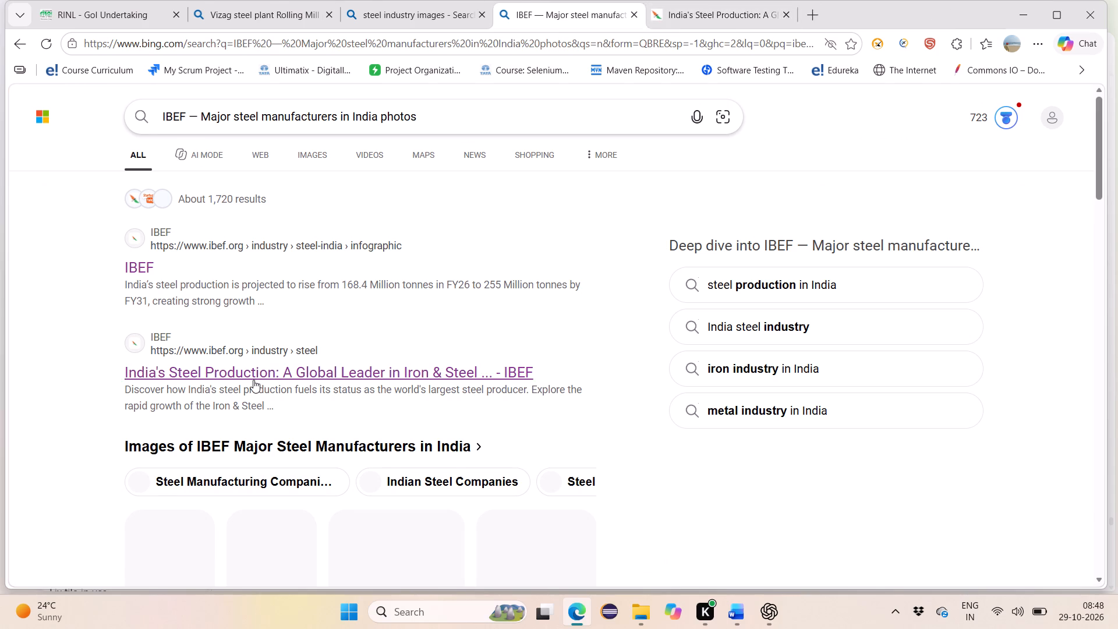
pyautogui.click(267, 367)
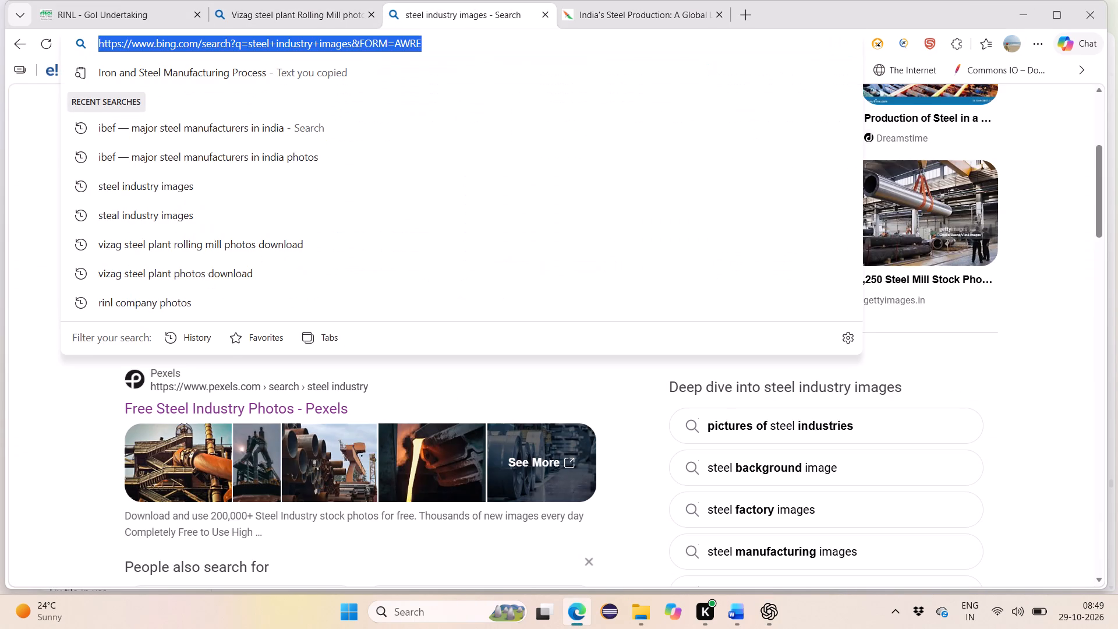
pyautogui.hotkey('ctrl', 'v')
pyautogui.press('Return')
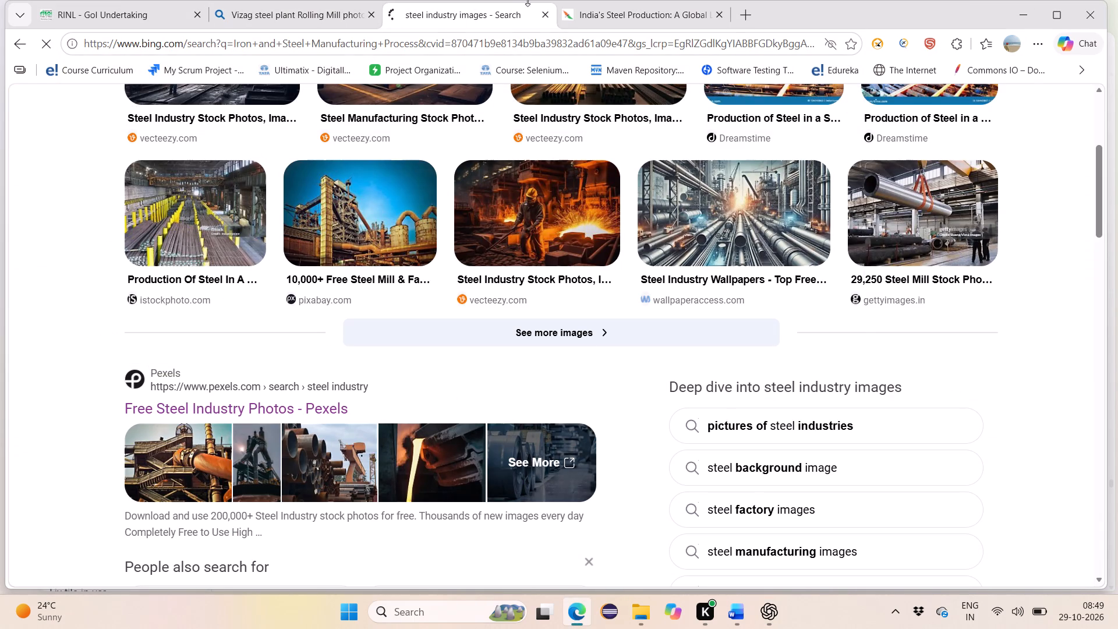
pyautogui.click(720, 16)
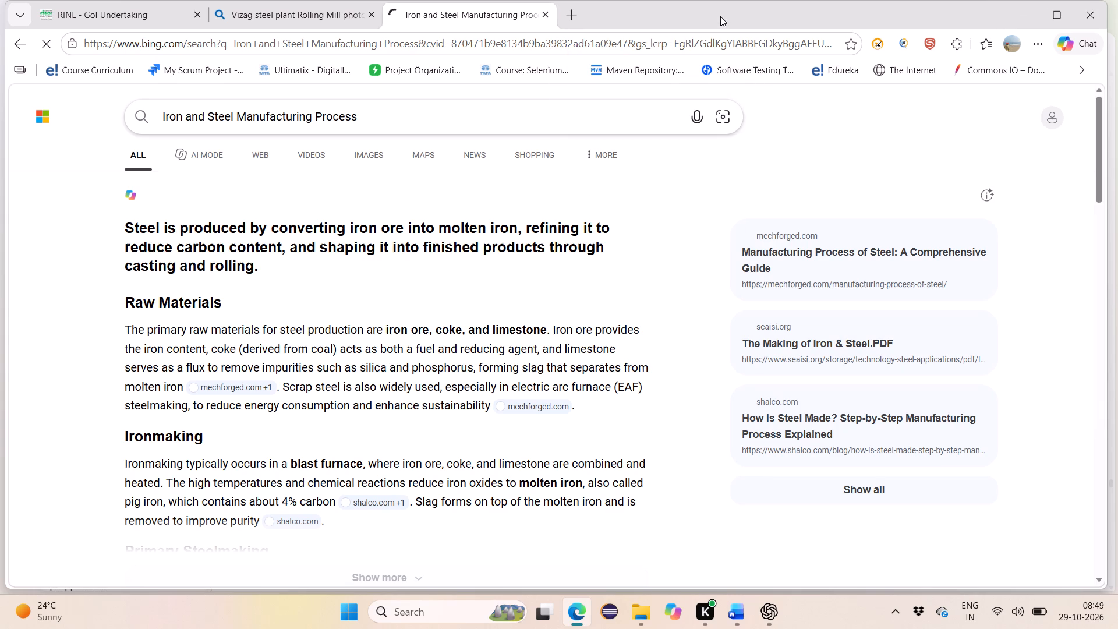
# Check the search results and refine the query to "Iron and Steel Manufacturing Process images".
pyautogui.scroll(-3, 394, 268)
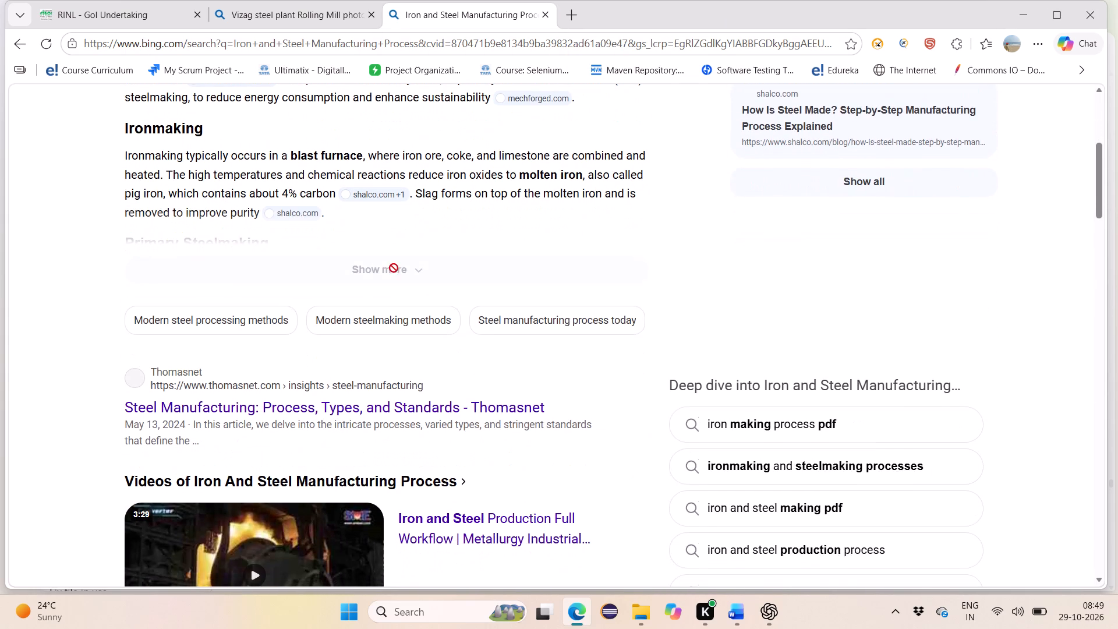
pyautogui.scroll(-1, 440, 206)
pyautogui.scroll(7, 465, 121)
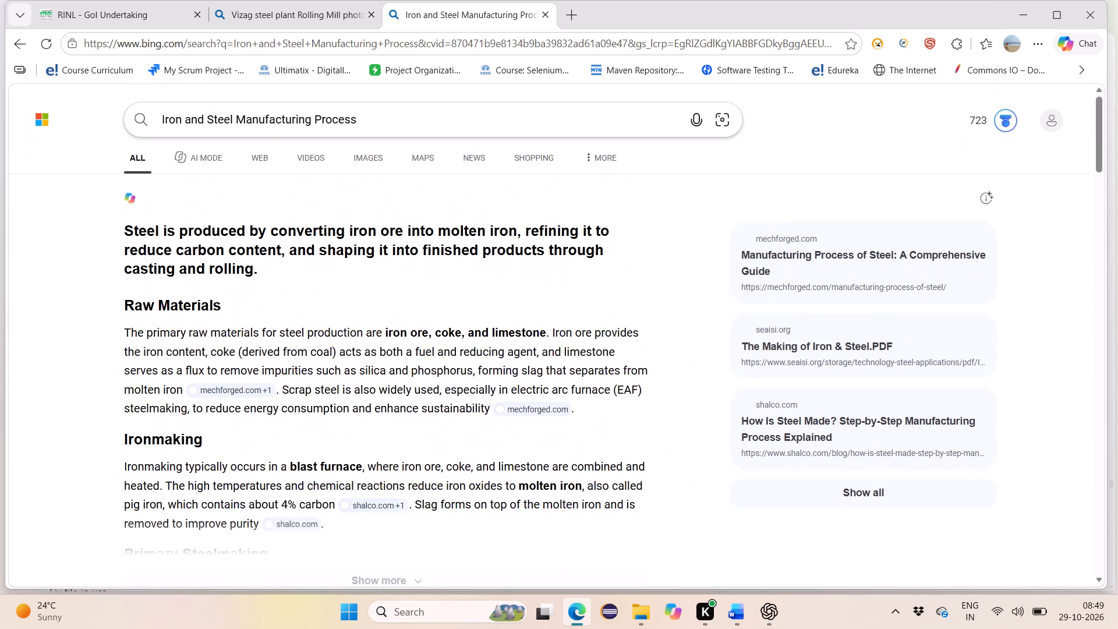
pyautogui.click(413, 109)
pyautogui.press('space')
pyautogui.write('images')
pyautogui.press('Return')
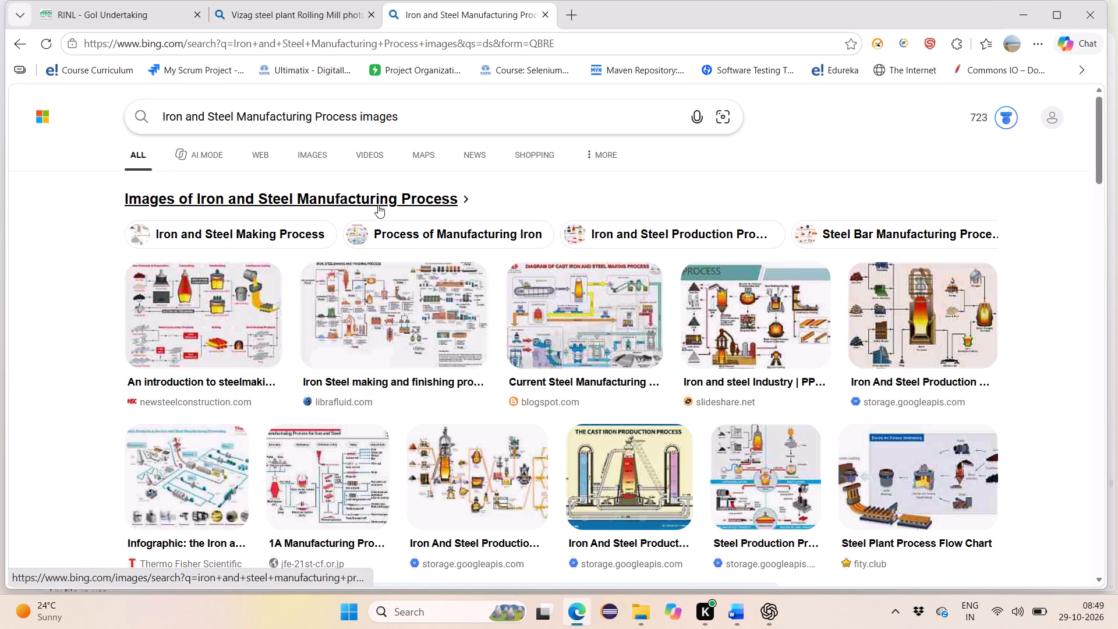
pyautogui.scroll(-2, 421, 207)
pyautogui.scroll(3, 421, 207)
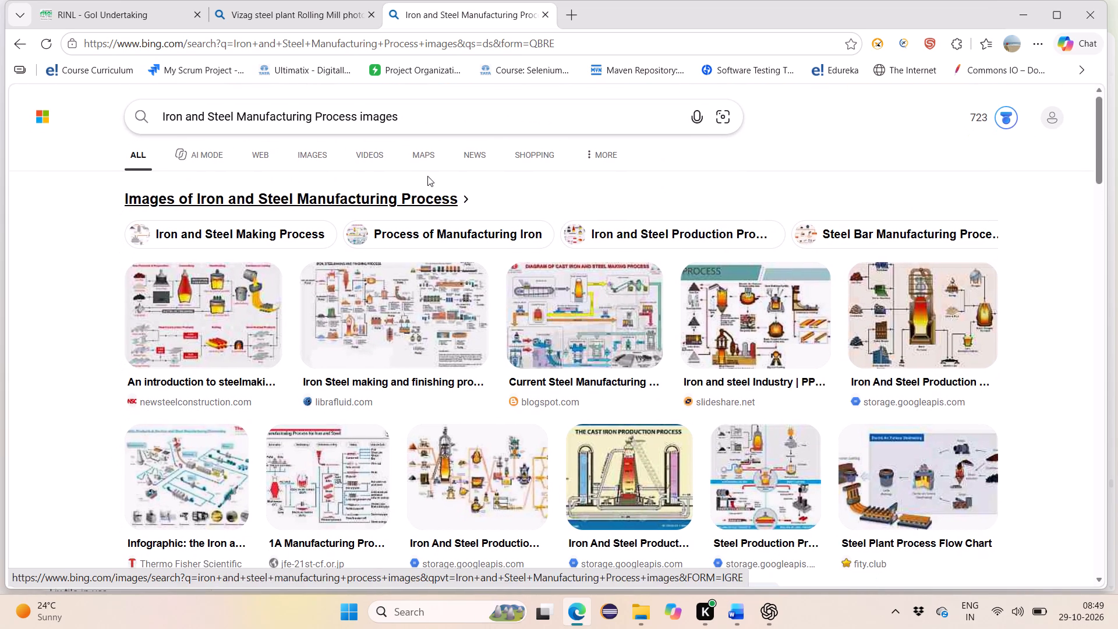
# Show only image results for "Iron and Steel Manufacturing Process images" and look through them for a suitable picture.
pyautogui.click(303, 156)
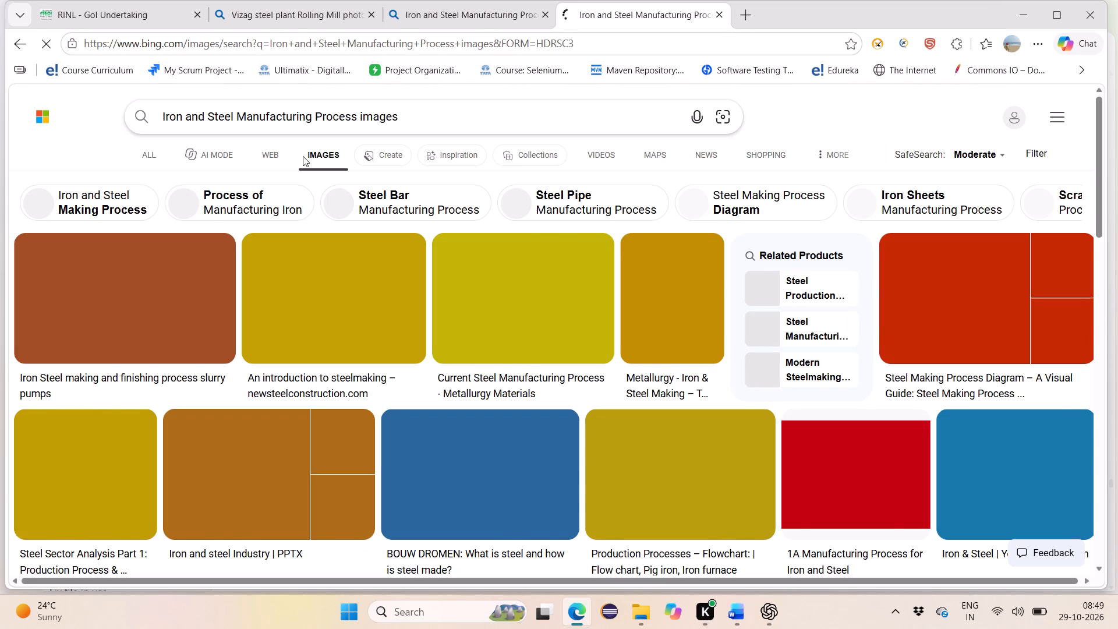
pyautogui.scroll(-2, 303, 156)
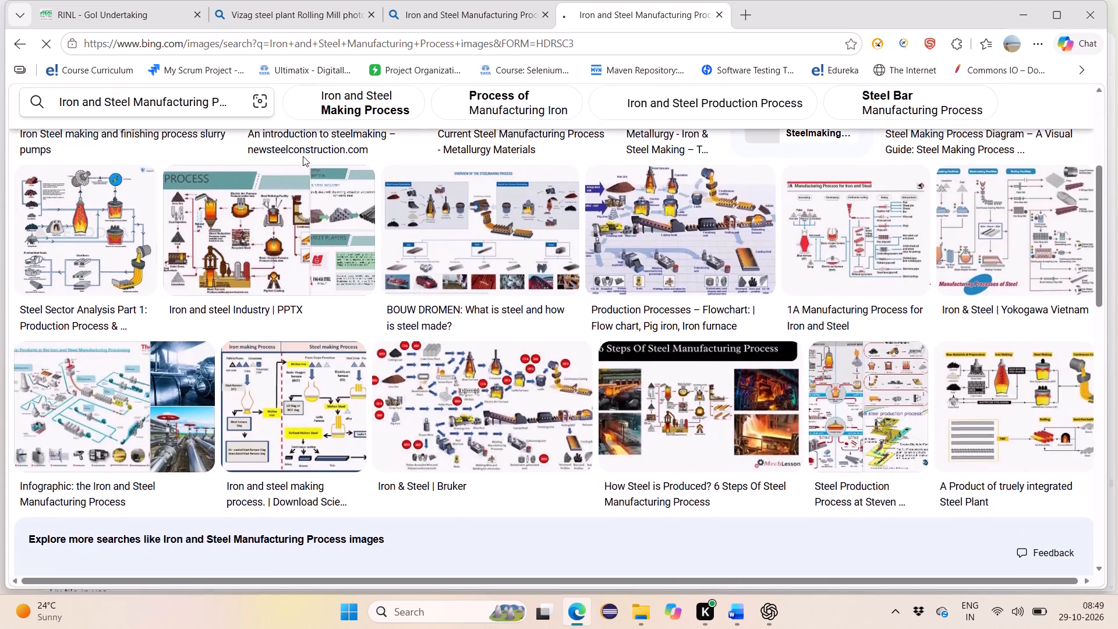
pyautogui.scroll(-2, 303, 156)
pyautogui.scroll(1, 303, 156)
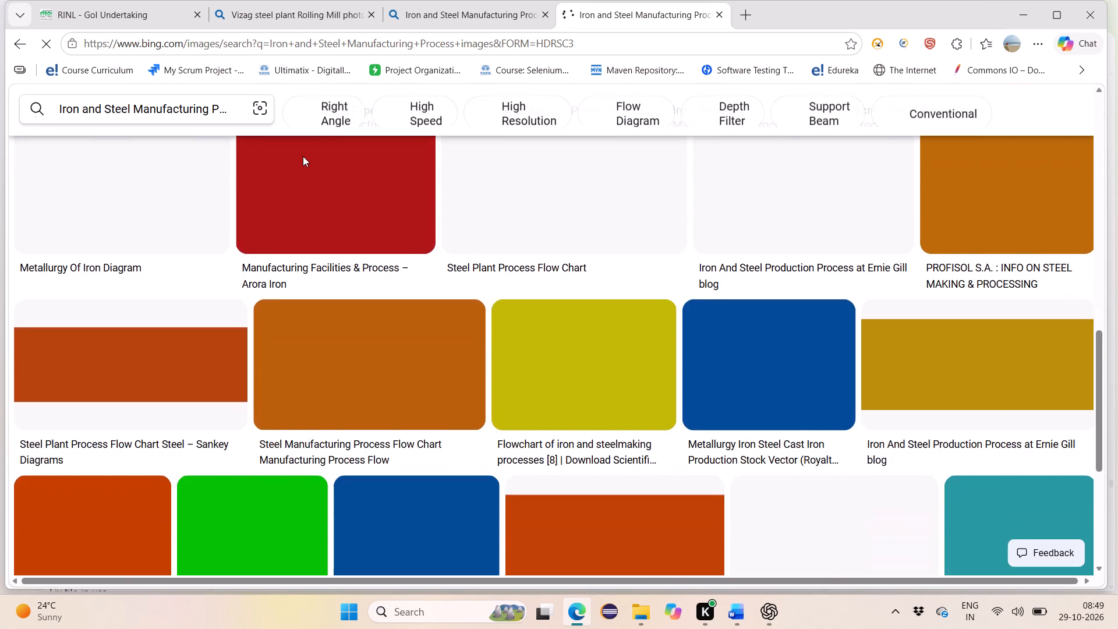
pyautogui.scroll(1, 303, 156)
pyautogui.scroll(5, 310, 212)
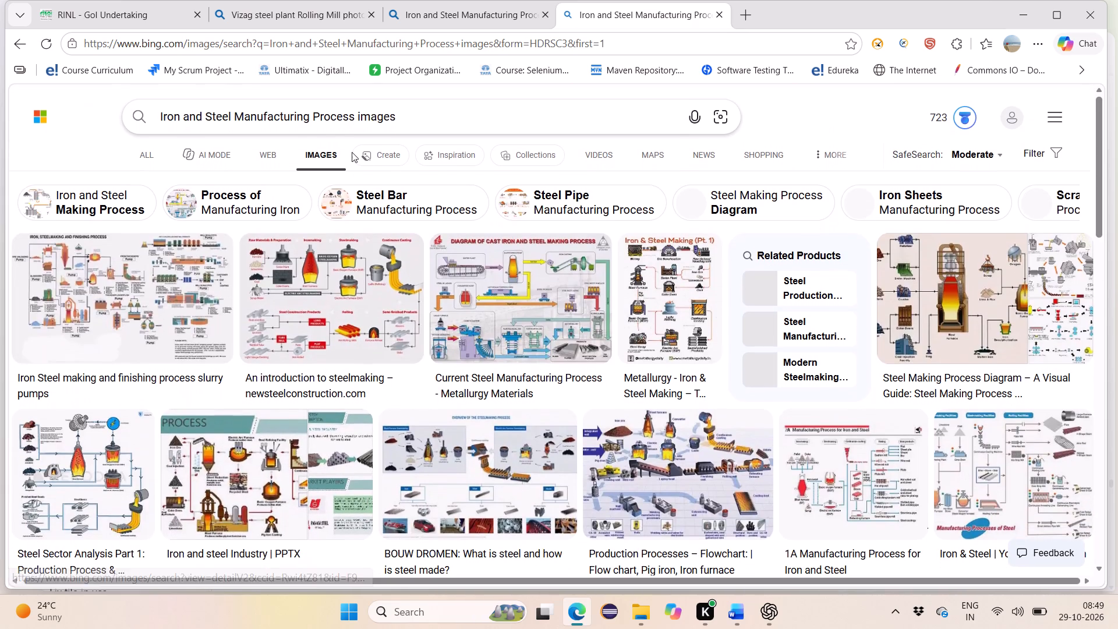
# Remove "Process" from the image query and search for "Iron and Steel Manufacturing images".
pyautogui.click(355, 117)
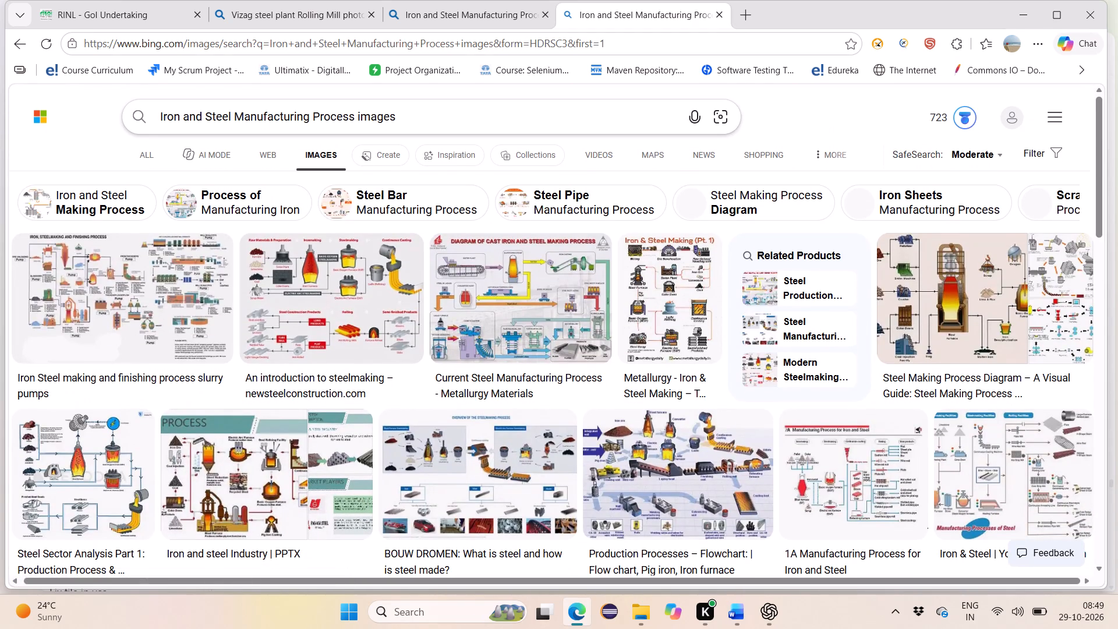
pyautogui.press('BackSpace')
pyautogui.press('BackSpace')
pyautogui.press('BackSpace')
pyautogui.press('BackSpace')
pyautogui.press('BackSpace')
pyautogui.press('BackSpace')
pyautogui.press('BackSpace')
pyautogui.press('BackSpace')
pyautogui.press('Return')
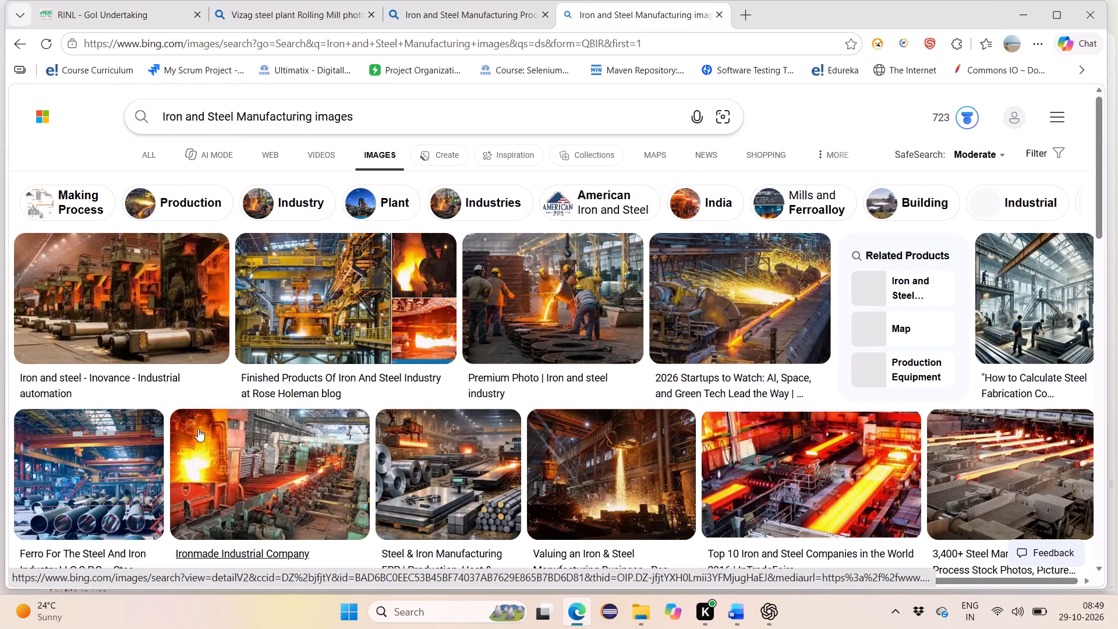
# Look through the image results for "Iron and Steel Manufacturing images" for a picture that suits the industry profile.
pyautogui.scroll(-3, 198, 429)
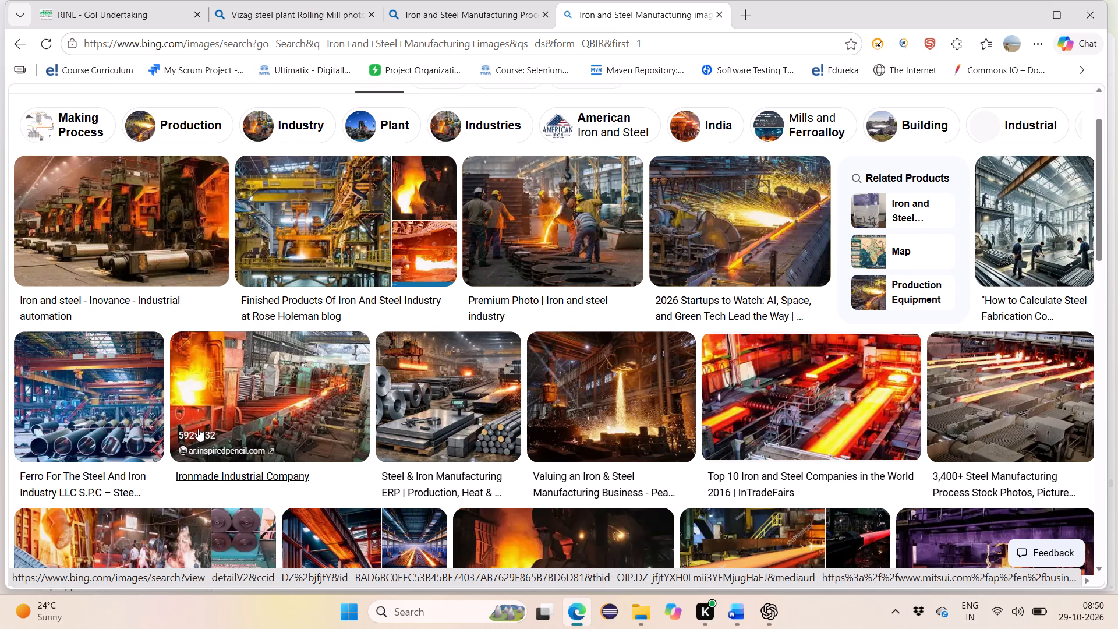
pyautogui.scroll(-3, 198, 429)
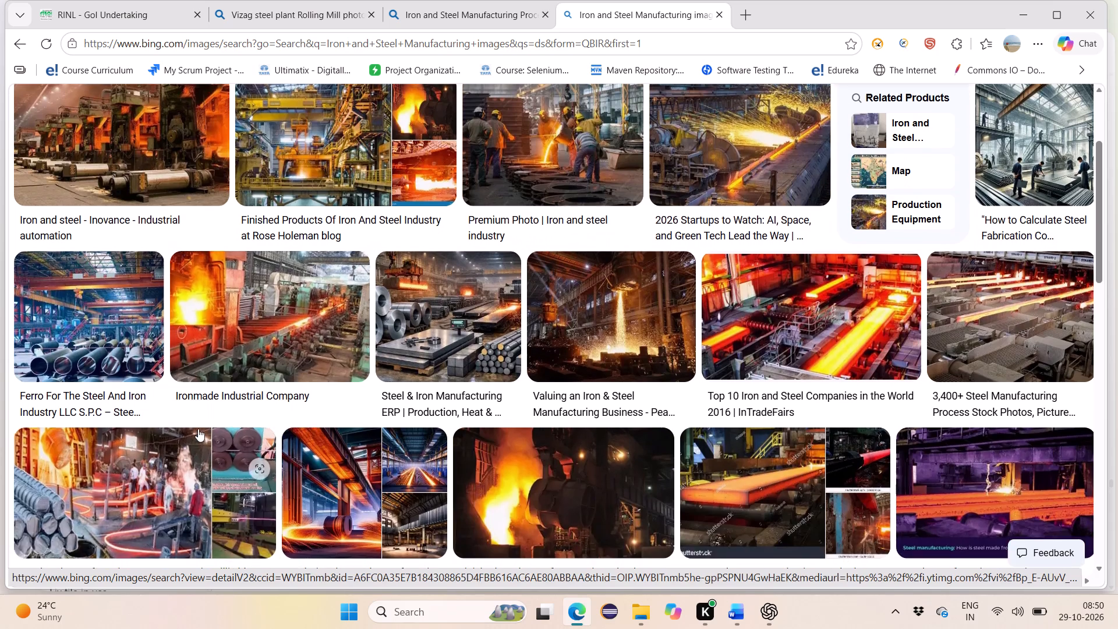
pyautogui.scroll(-1, 198, 429)
pyautogui.scroll(2, 198, 429)
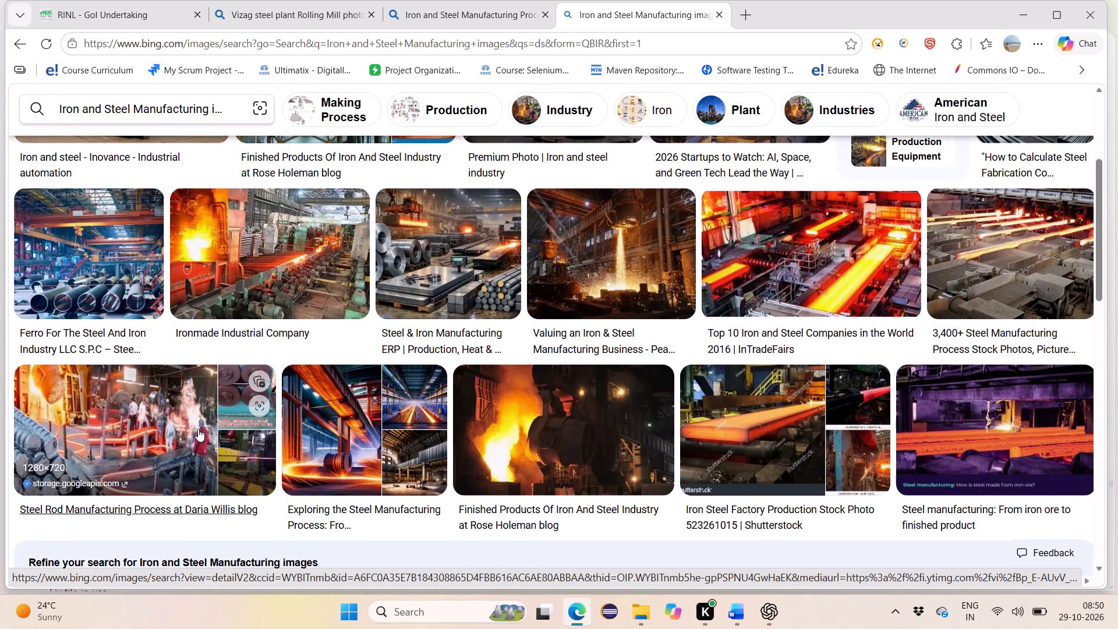
pyautogui.scroll(2, 198, 429)
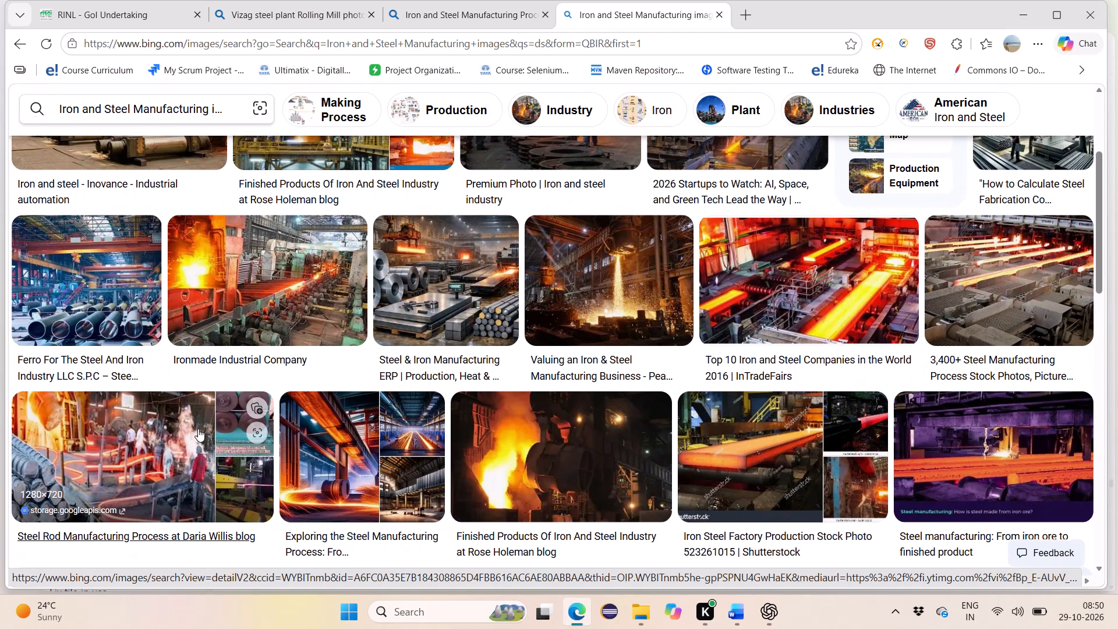
pyautogui.scroll(1, 198, 429)
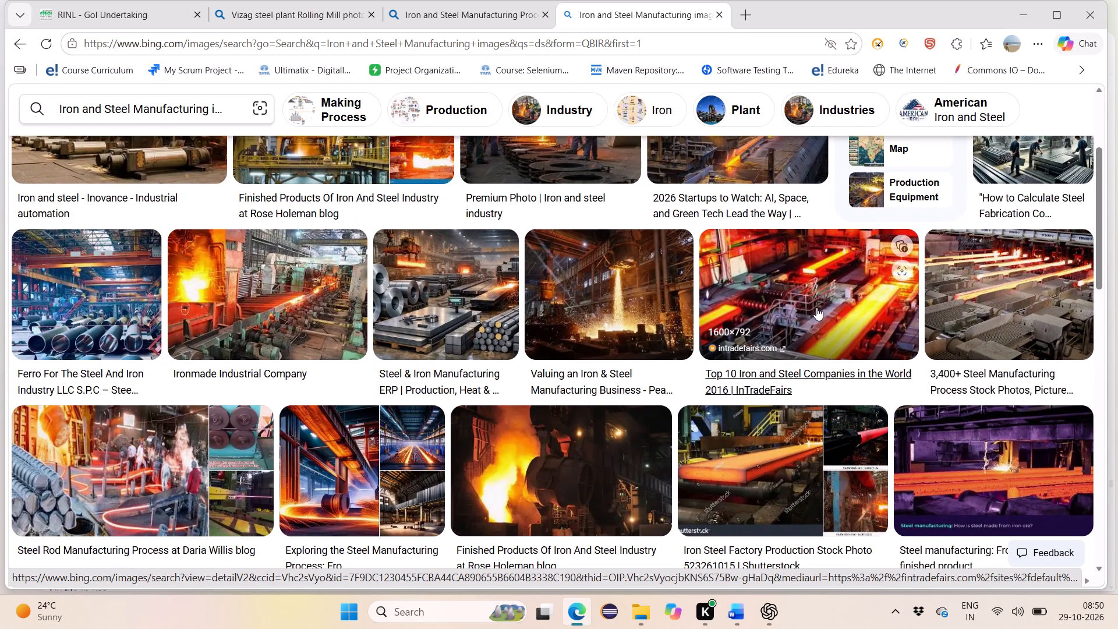
pyautogui.scroll(3, 752, 324)
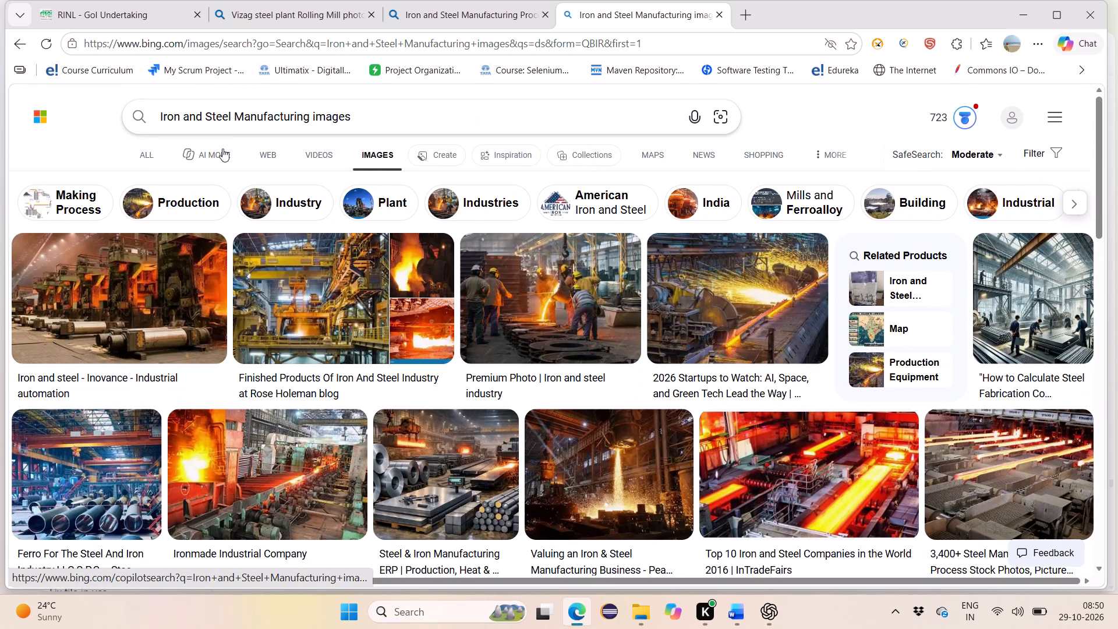
# Show all result types for "Iron and Steel Manufacturing images" and look over the picture section and the web results below it.
pyautogui.click(143, 149)
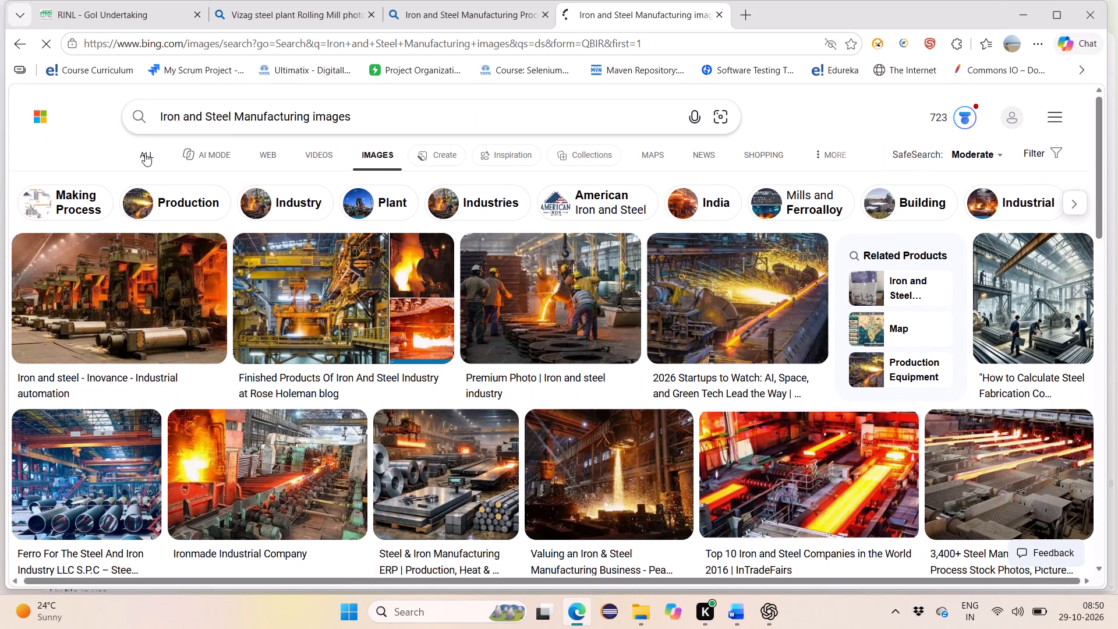
pyautogui.click(146, 156)
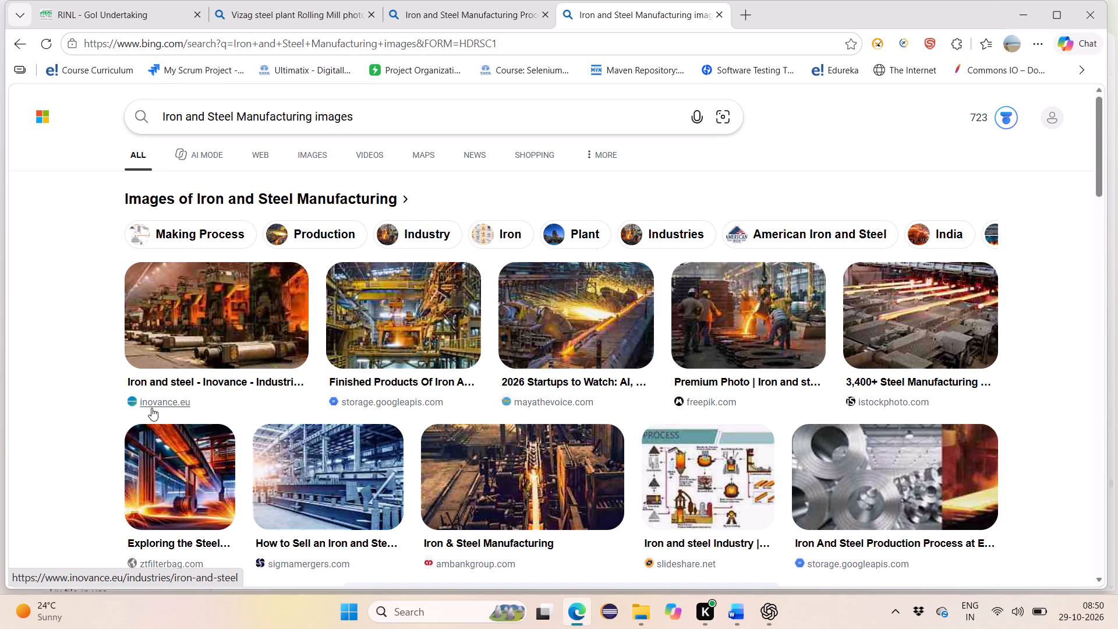
pyautogui.scroll(-2, 151, 408)
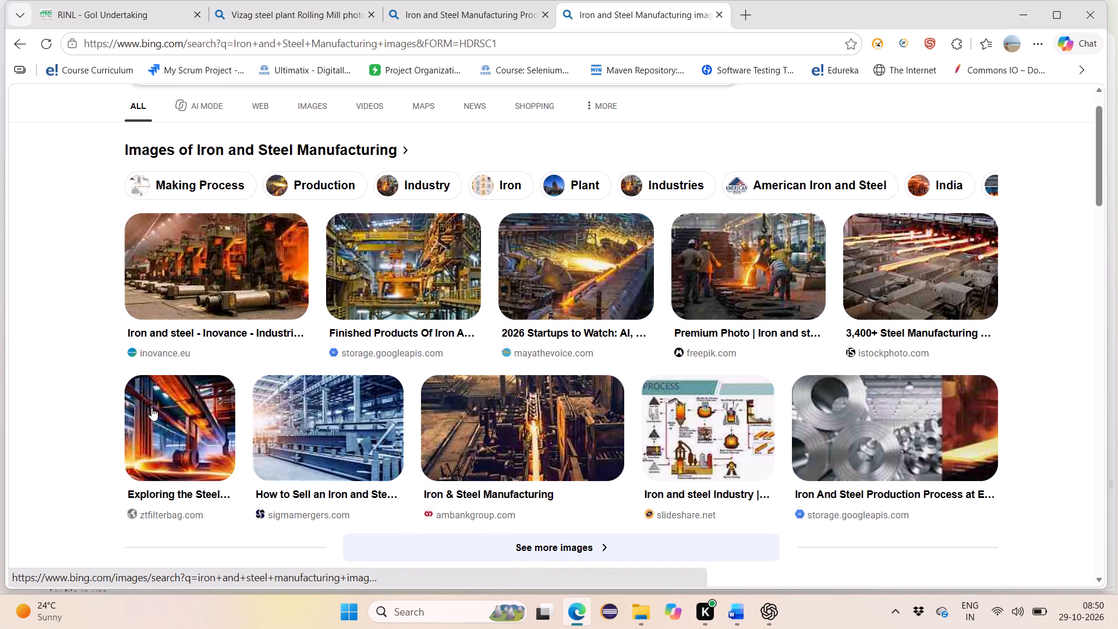
pyautogui.scroll(-2, 151, 408)
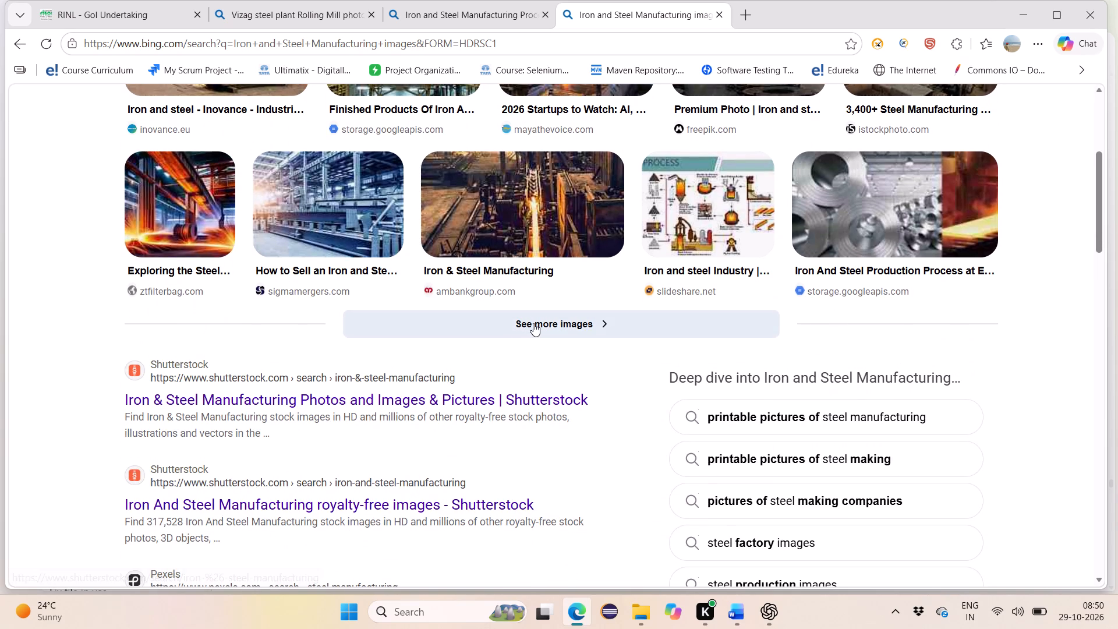
pyautogui.click(533, 323)
pyautogui.scroll(1, 362, 267)
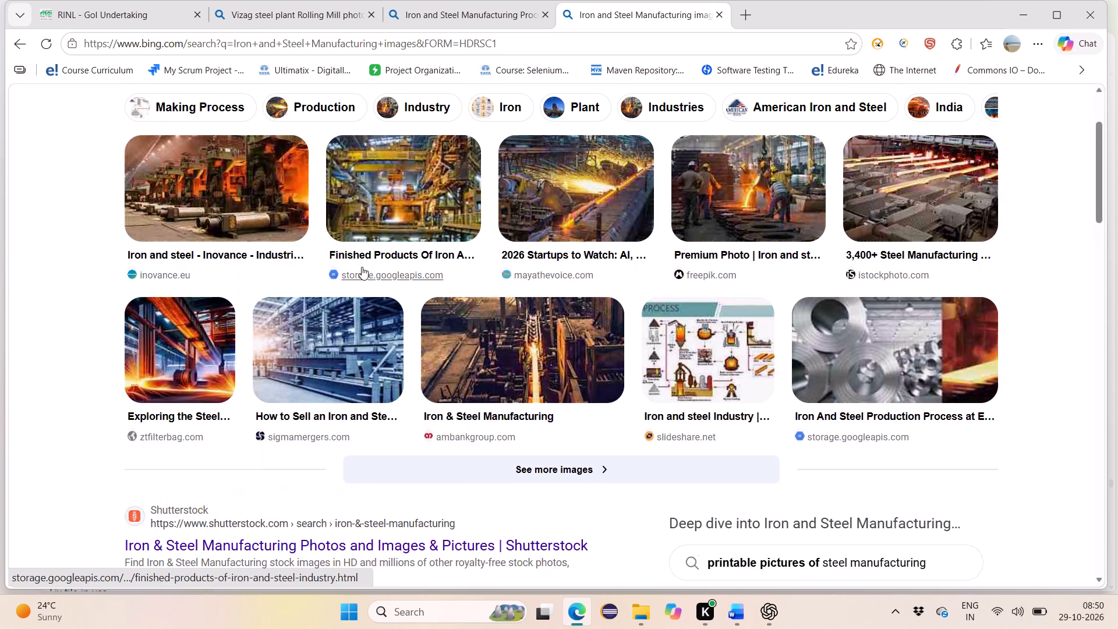
pyautogui.scroll(2, 362, 267)
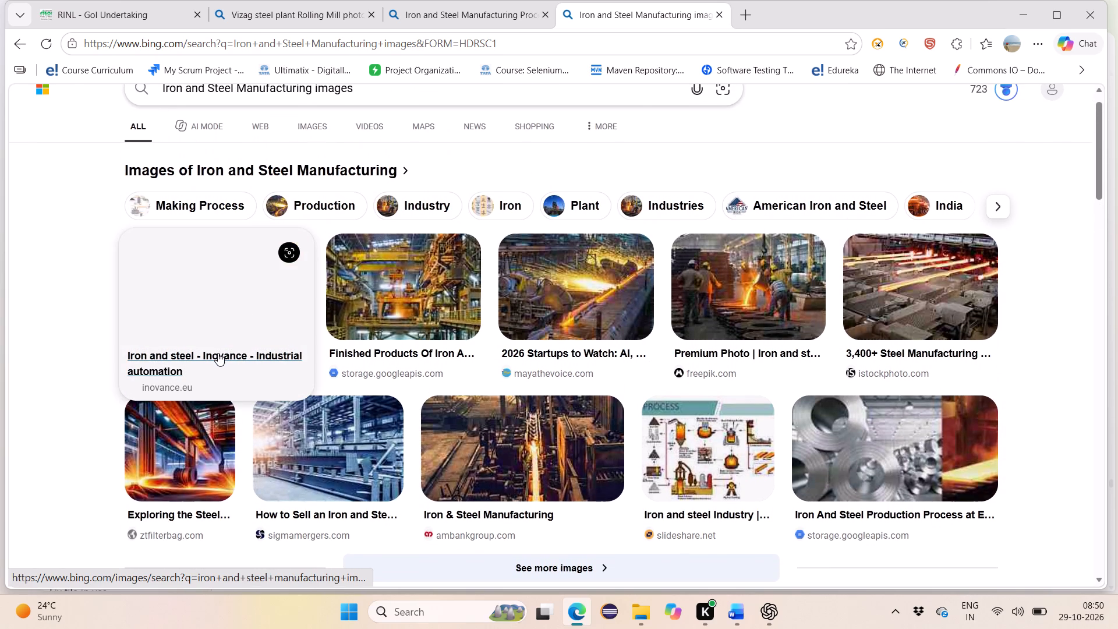
# Preview the Inovance "Iron and steel" image, browse its related images, and open the Steel Billet Manufacturing picture among them.
pyautogui.click(218, 353)
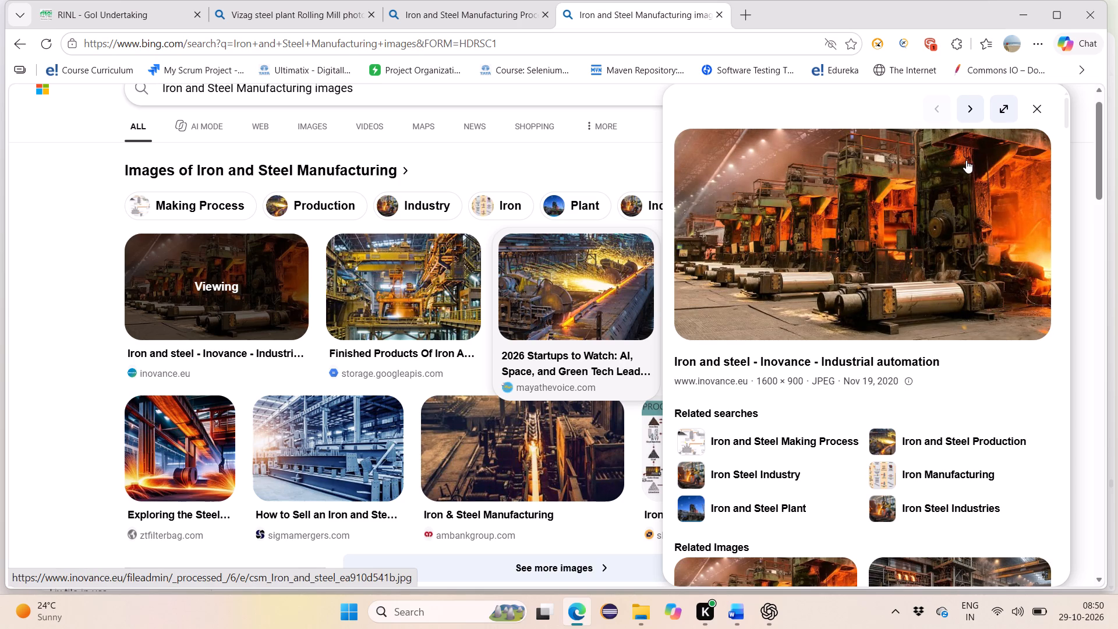
pyautogui.scroll(-1, 966, 160)
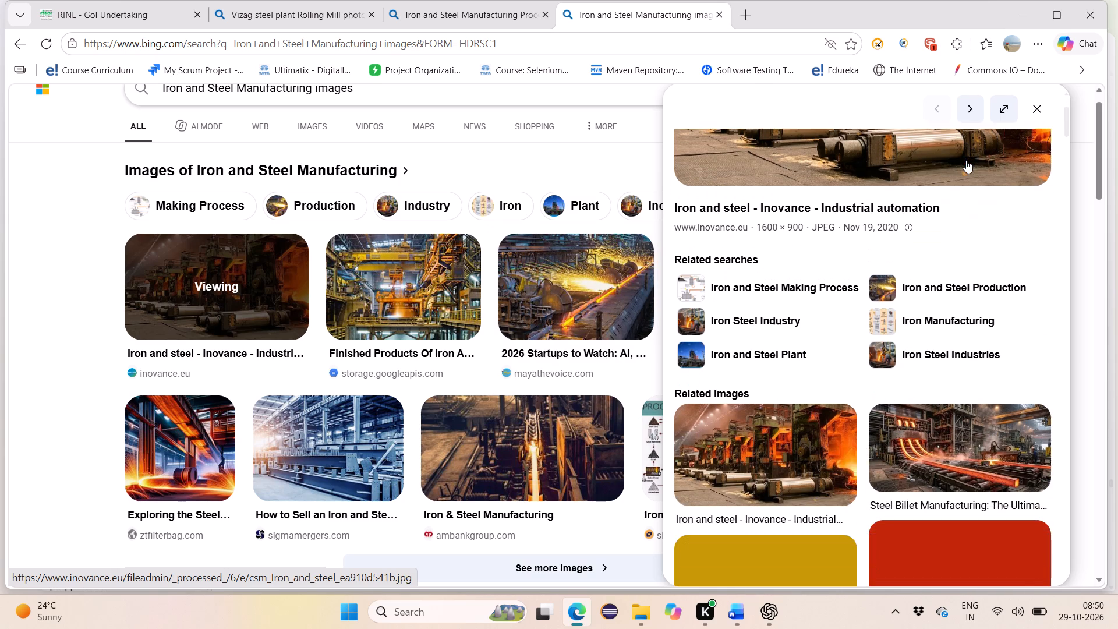
pyautogui.scroll(-3, 966, 160)
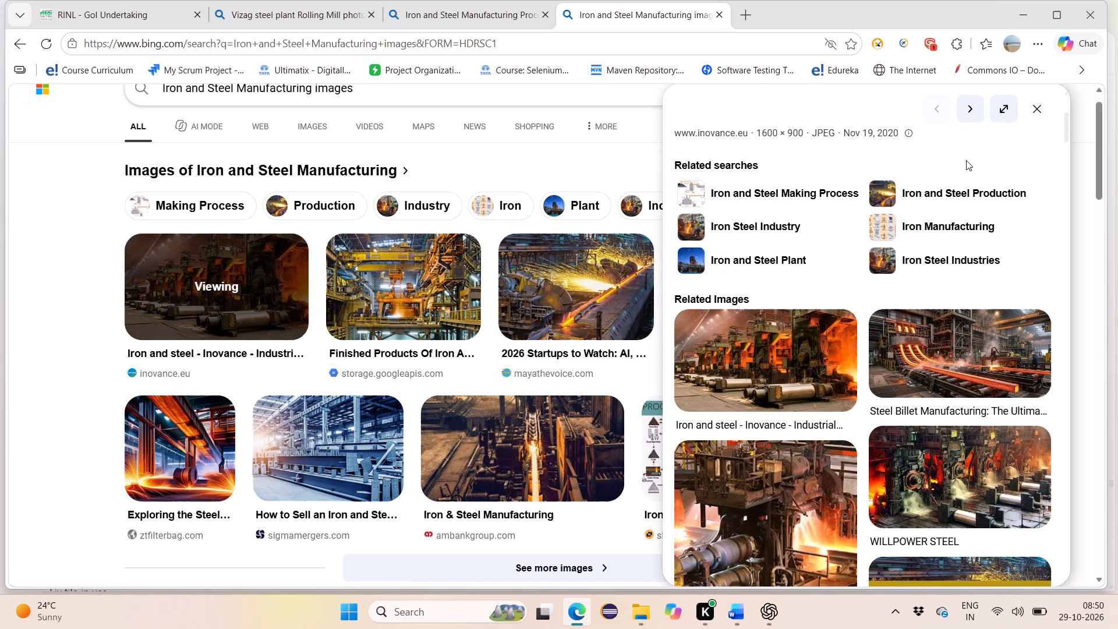
pyautogui.scroll(-1, 966, 160)
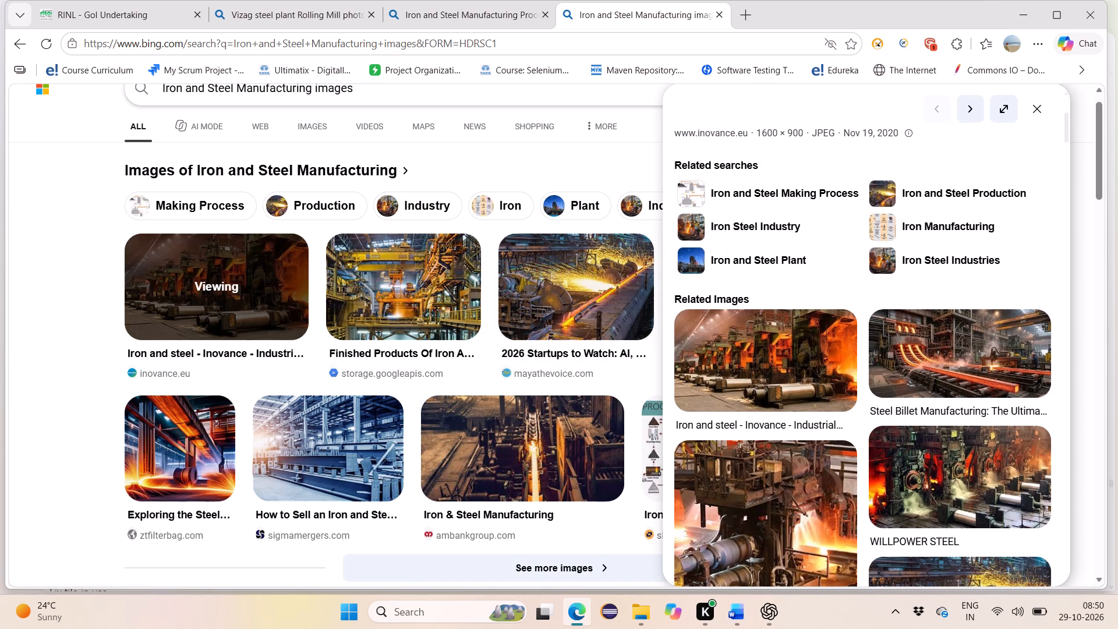
pyautogui.click(897, 409)
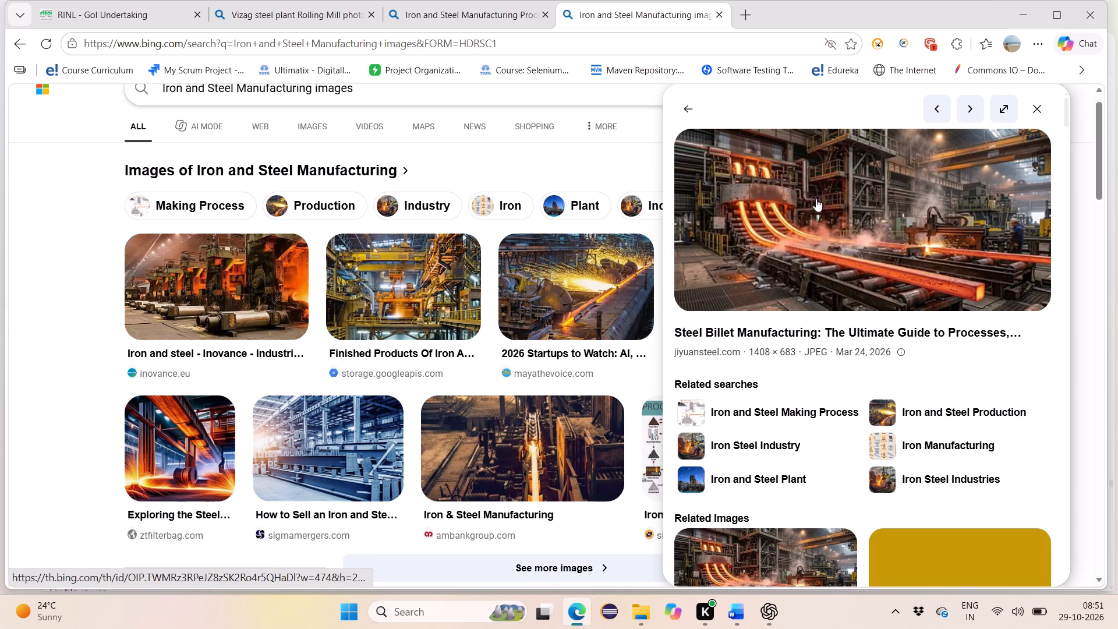
# Open the Steel Billet Manufacturing picture's source page on jiyuansteel.com, look through the article for the image, and close the page.
pyautogui.rightClick(780, 333)
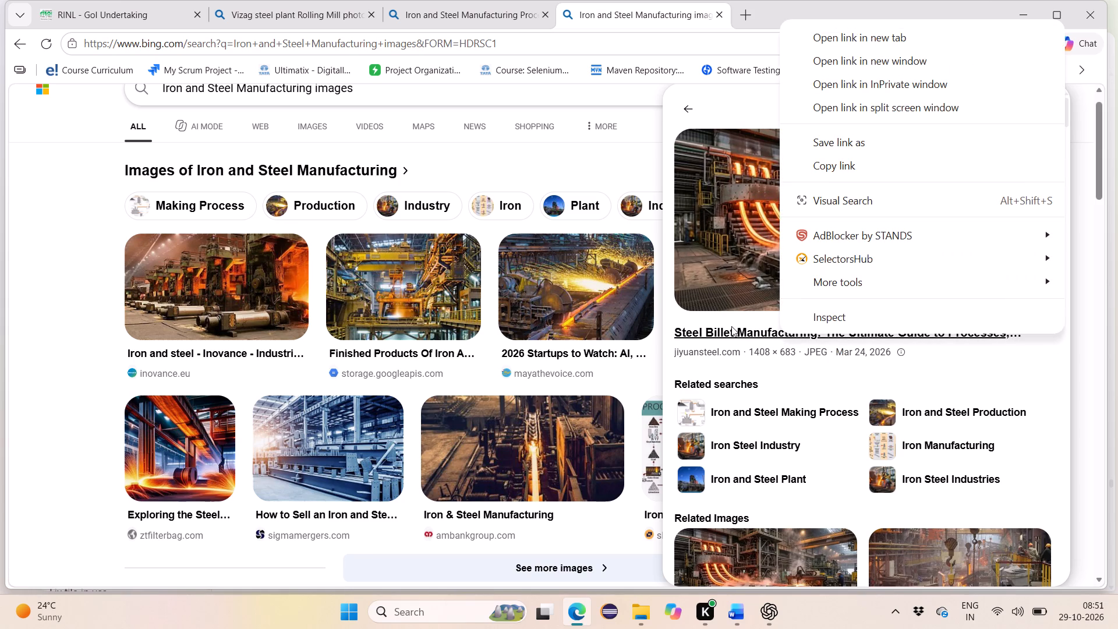
pyautogui.click(735, 329)
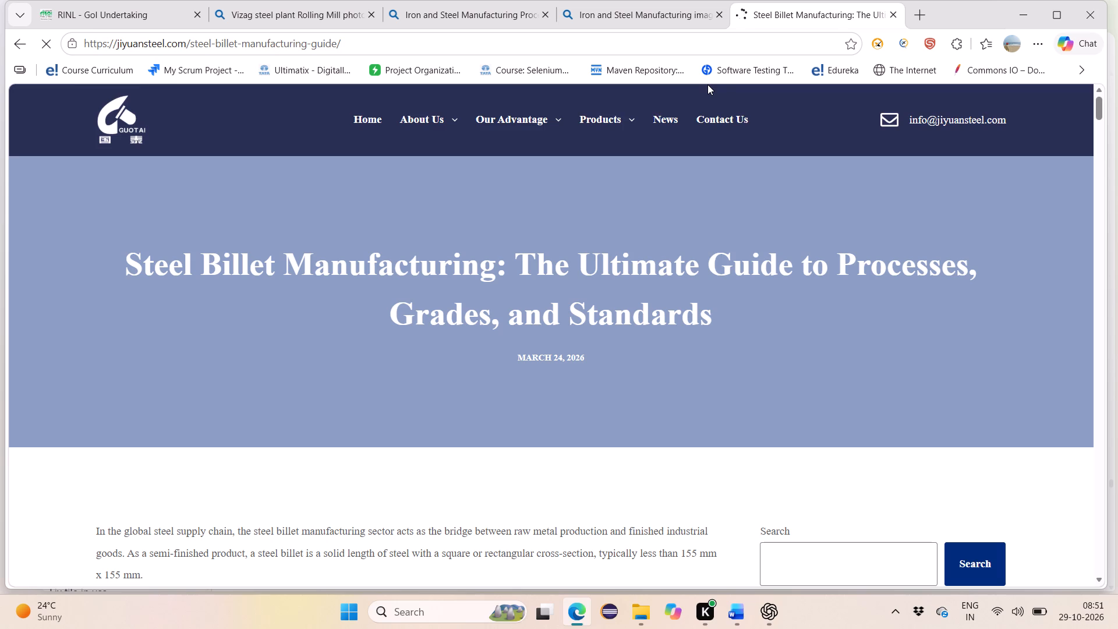
pyautogui.scroll(-2, 603, 221)
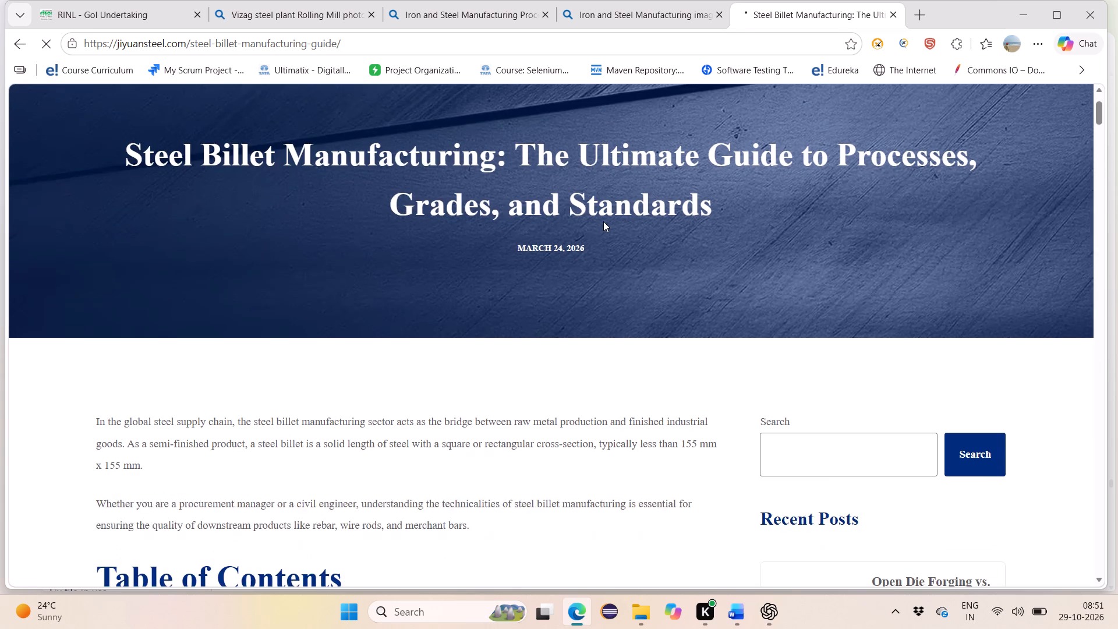
pyautogui.scroll(-3, 603, 221)
pyautogui.scroll(1, 603, 221)
pyautogui.scroll(-2, 603, 221)
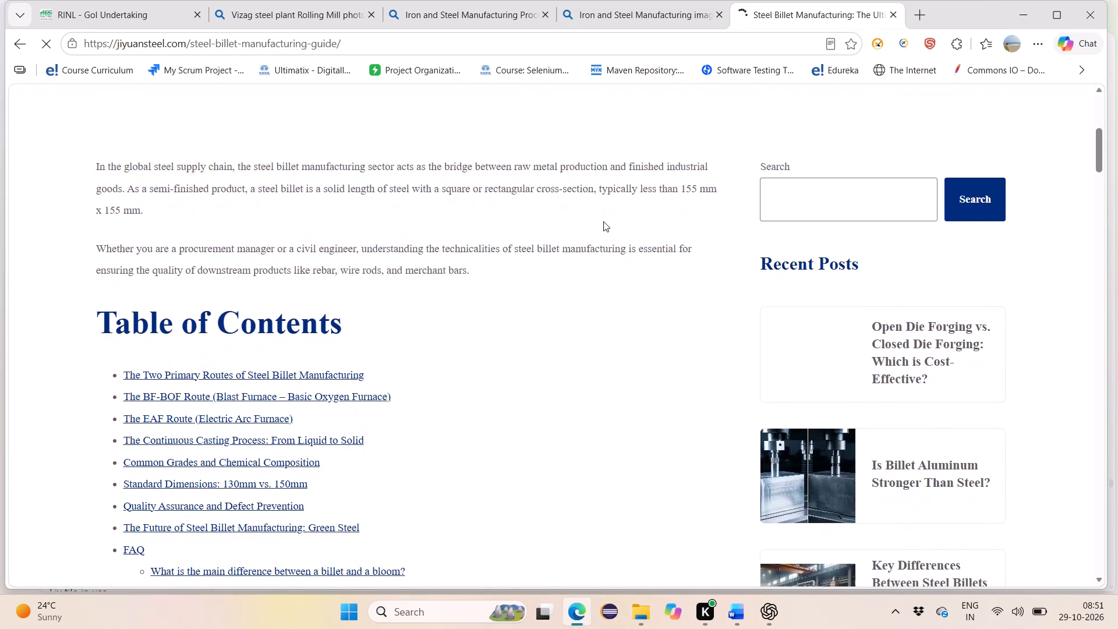
pyautogui.scroll(-6, 603, 221)
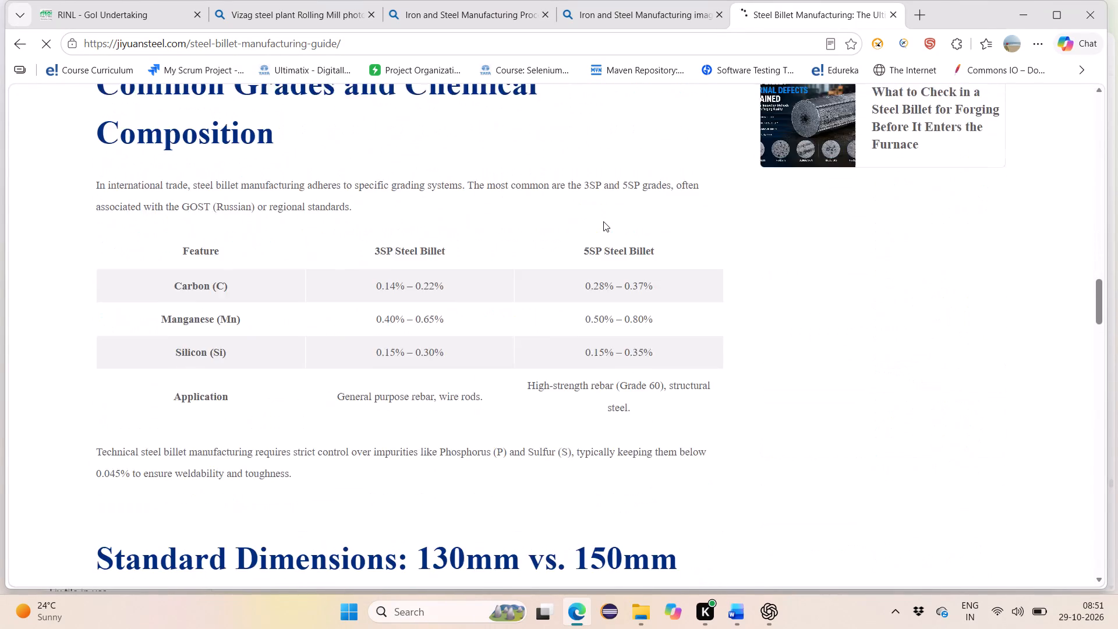
pyautogui.scroll(-1, 603, 221)
pyautogui.scroll(1, 603, 221)
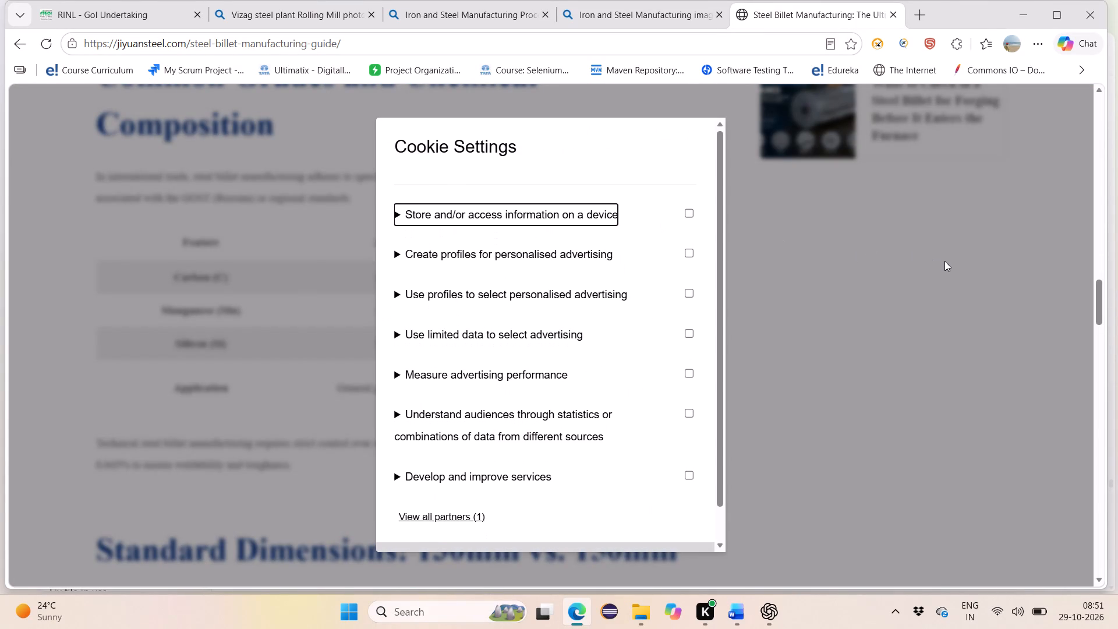
pyautogui.click(944, 261)
pyautogui.scroll(2, 913, 267)
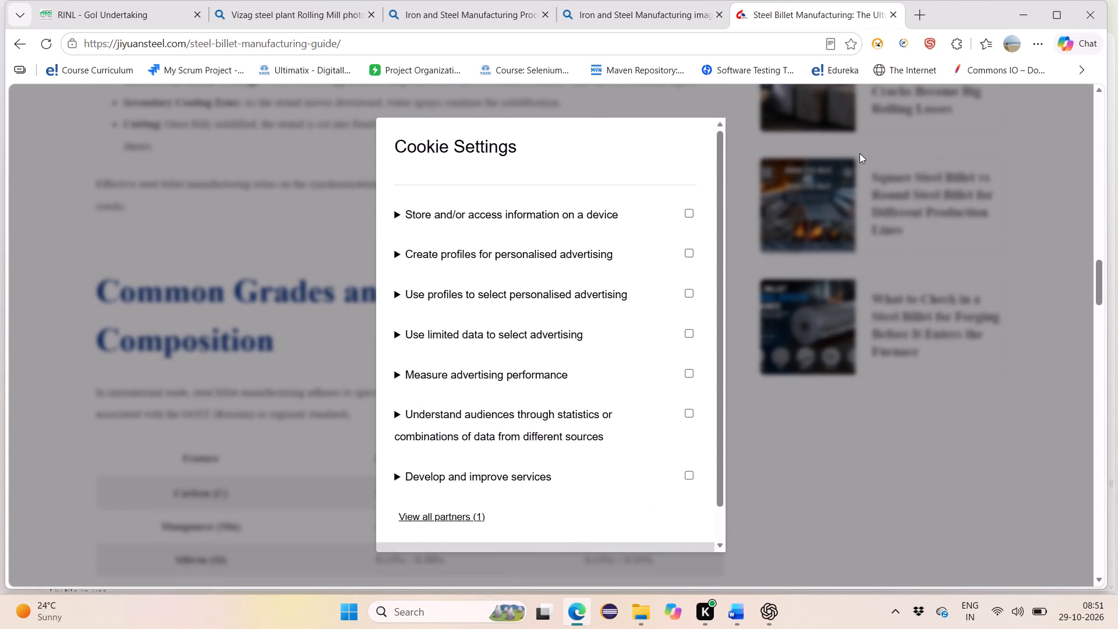
pyautogui.click(895, 10)
# Browse the images related to the Steel Billet Manufacturing picture and try to open its matching related image.
pyautogui.scroll(-1, 753, 320)
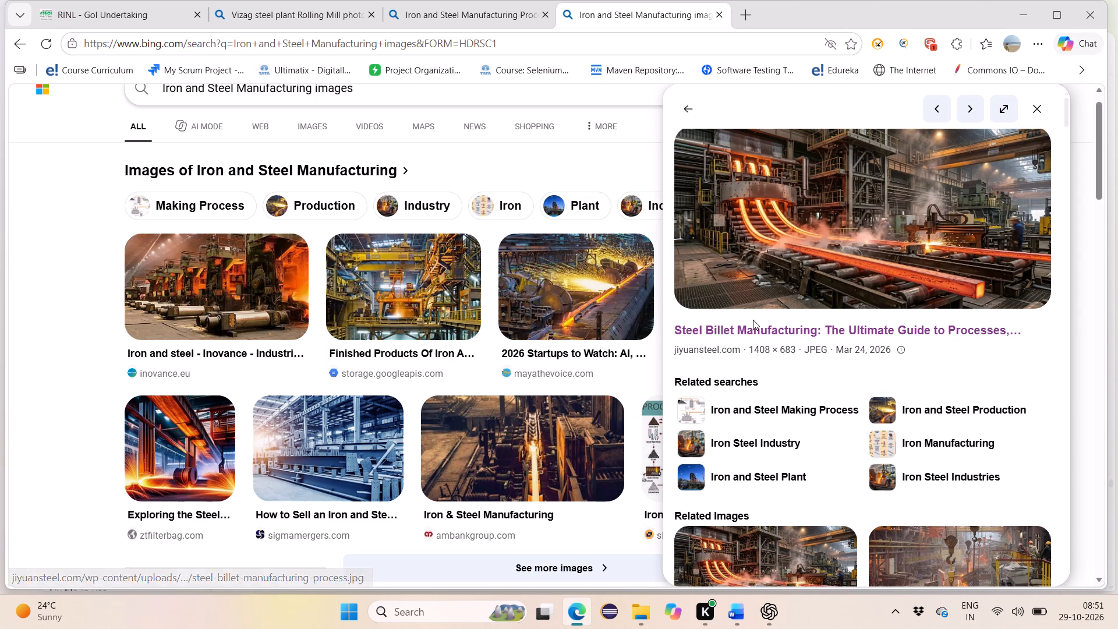
pyautogui.scroll(-2, 753, 320)
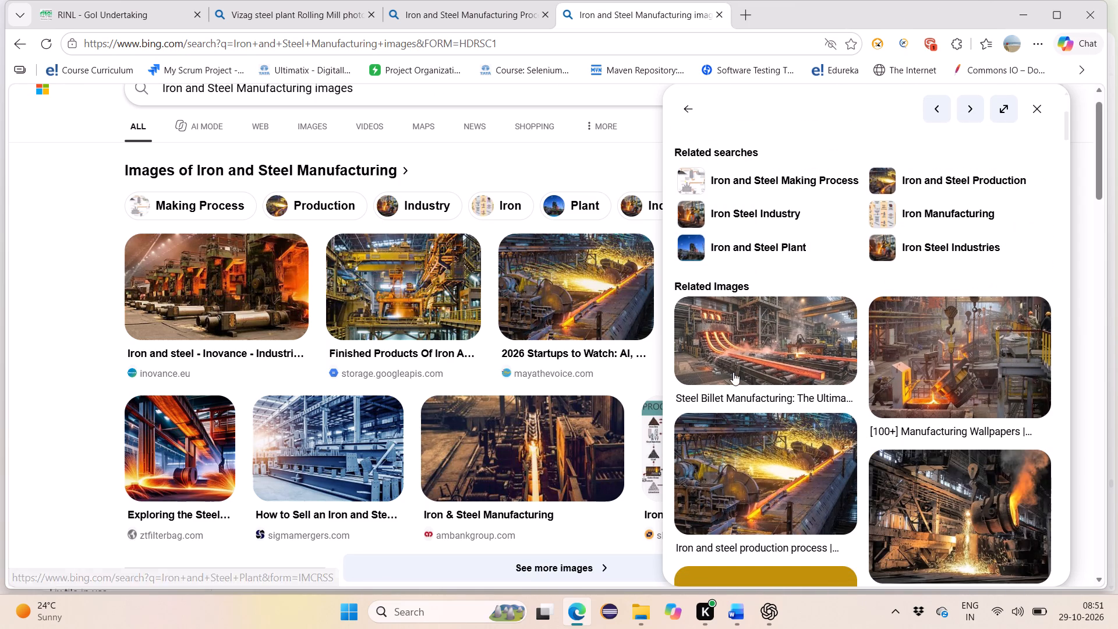
pyautogui.click(746, 366)
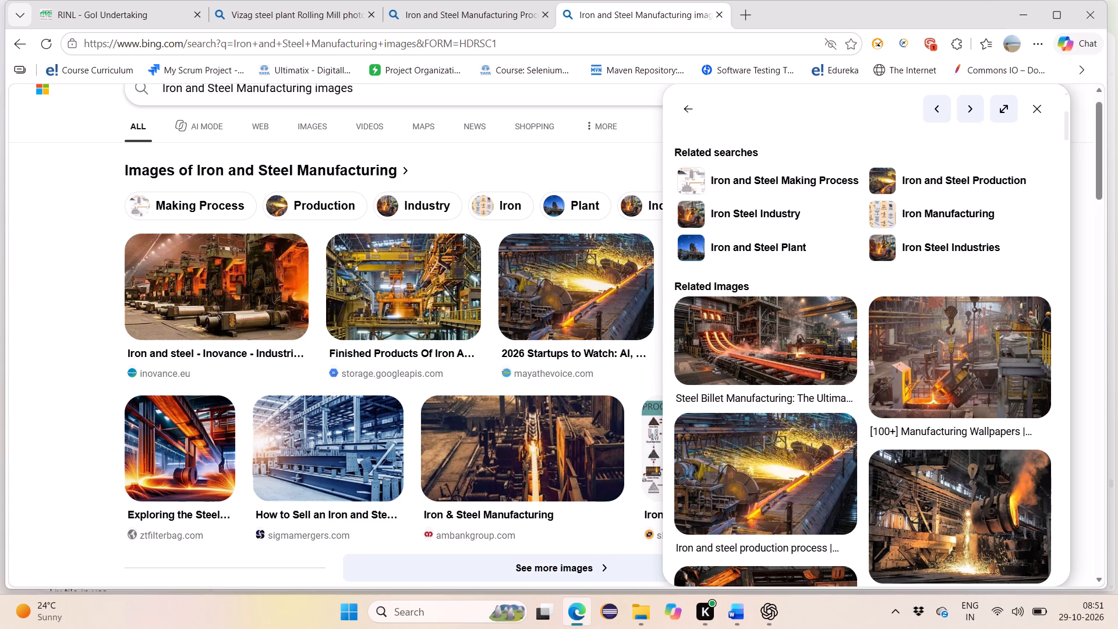
pyautogui.click(731, 360)
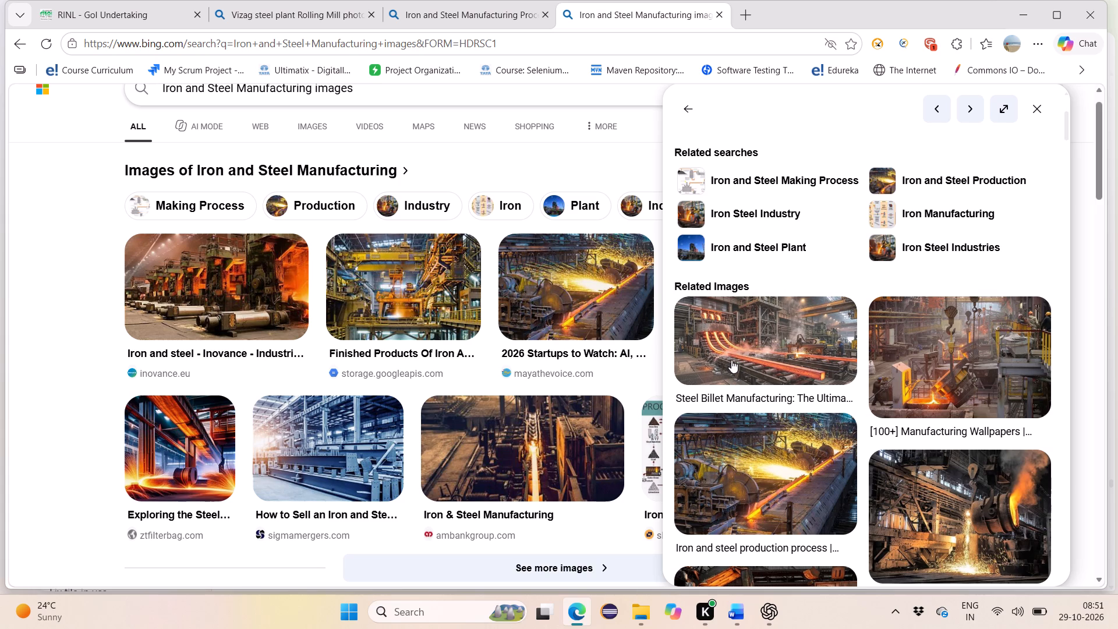
pyautogui.click(731, 360)
# Expand the main picture results for iron and steel manufacturing and look through the additional images and their sources.
pyautogui.scroll(-1, 473, 375)
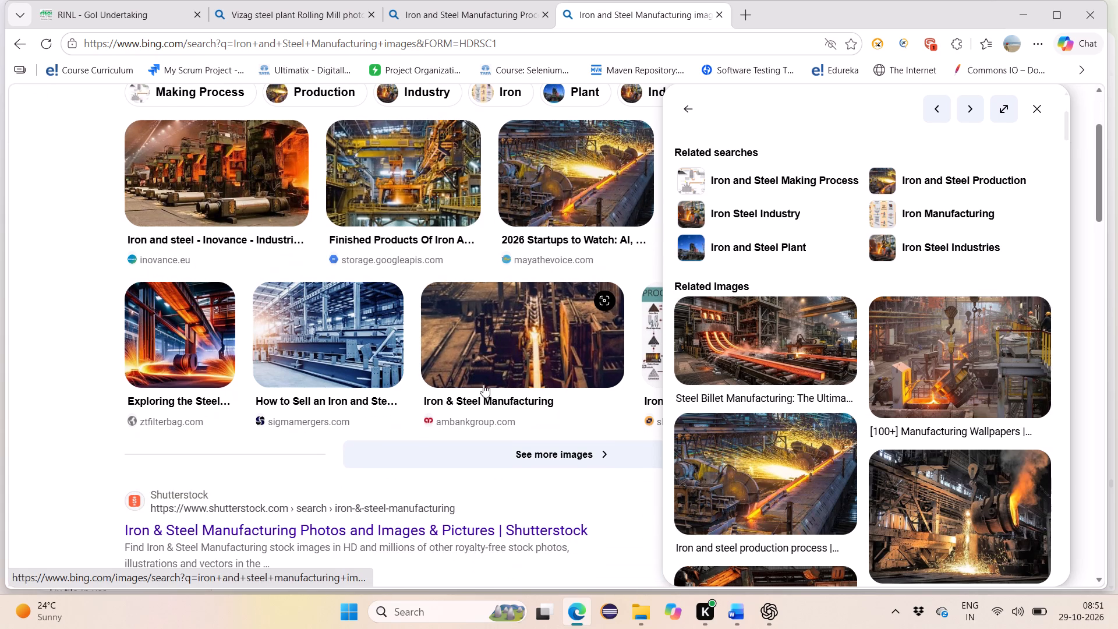
pyautogui.click(465, 453)
pyautogui.scroll(-1, 400, 479)
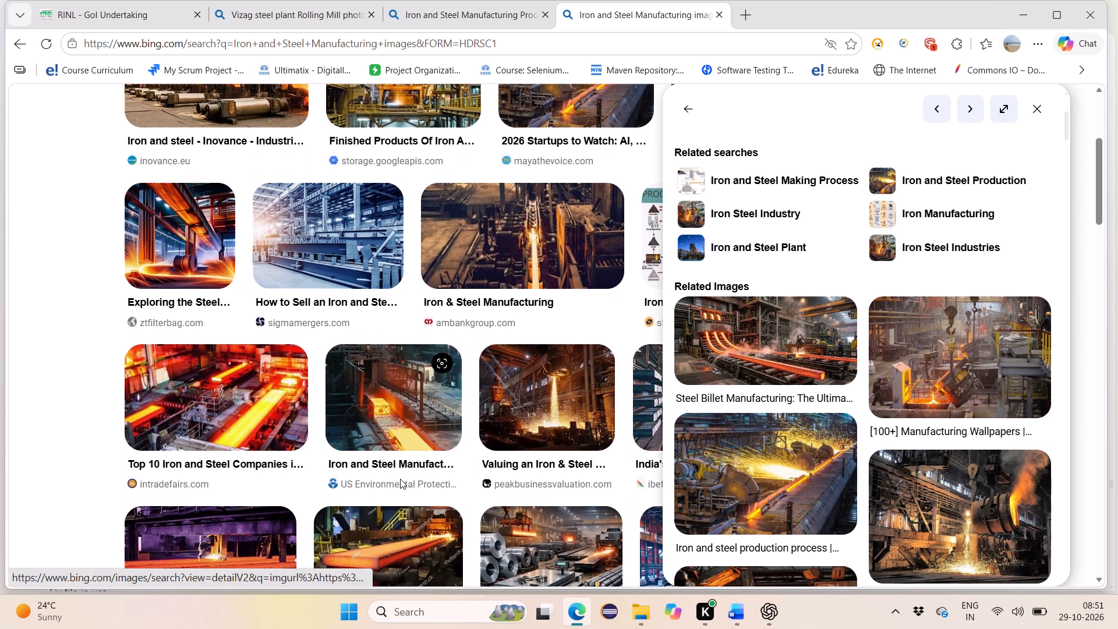
pyautogui.scroll(-2, 400, 479)
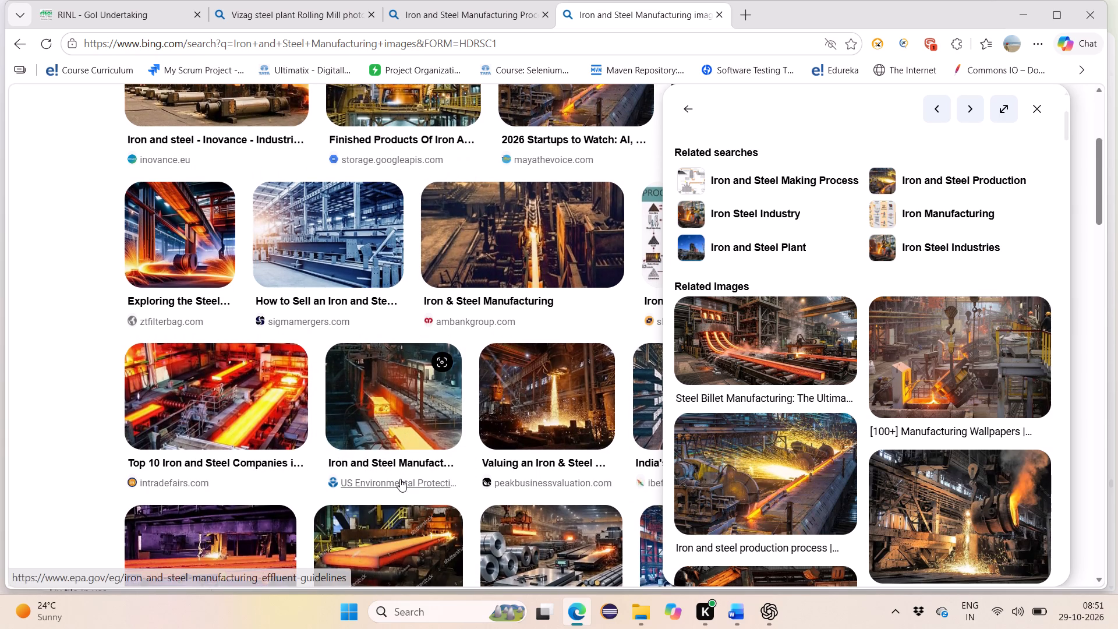
pyautogui.scroll(-3, 400, 479)
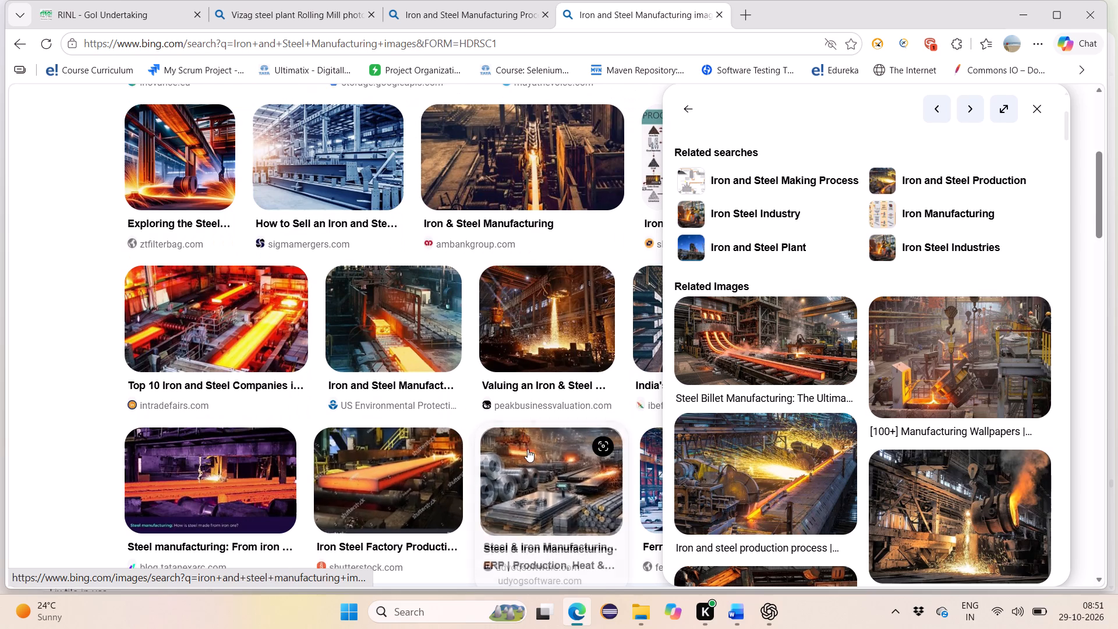
pyautogui.hscroll(-6, 539, 446)
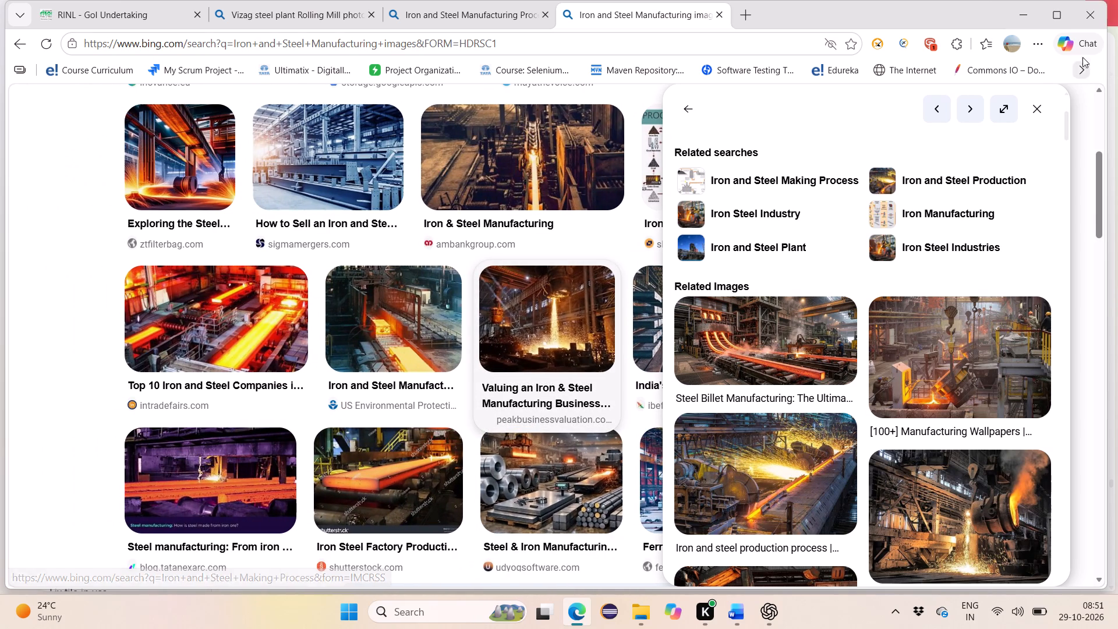
# Close the related-images preview, return to the first picture results, and preview the "2026 Startups to Watch" image from mayathevoice.com.
pyautogui.click(1038, 111)
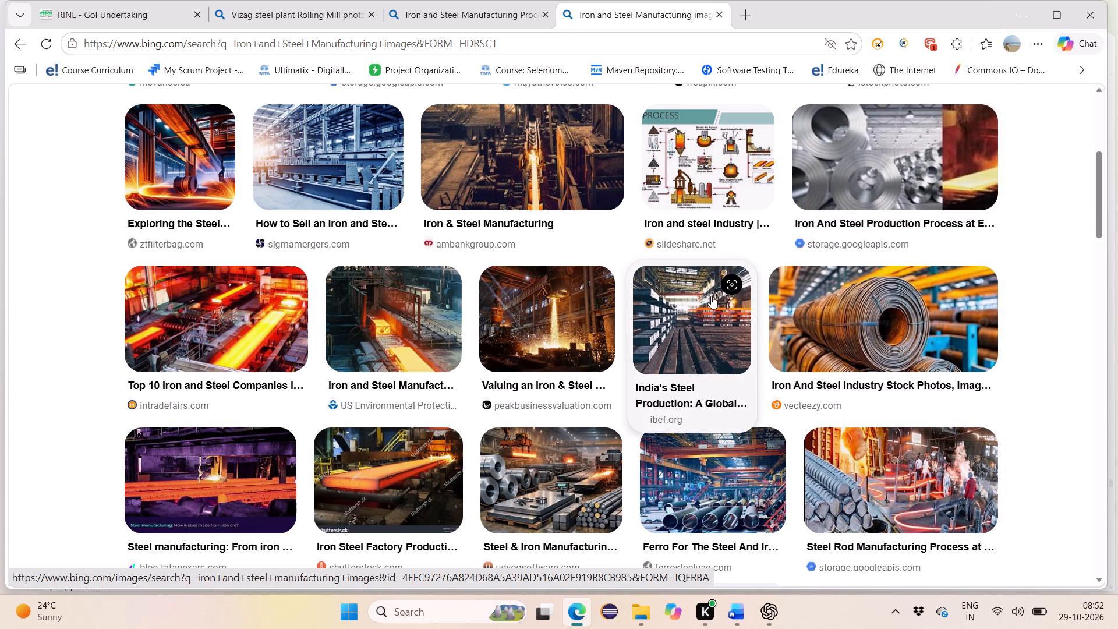
pyautogui.scroll(2, 711, 296)
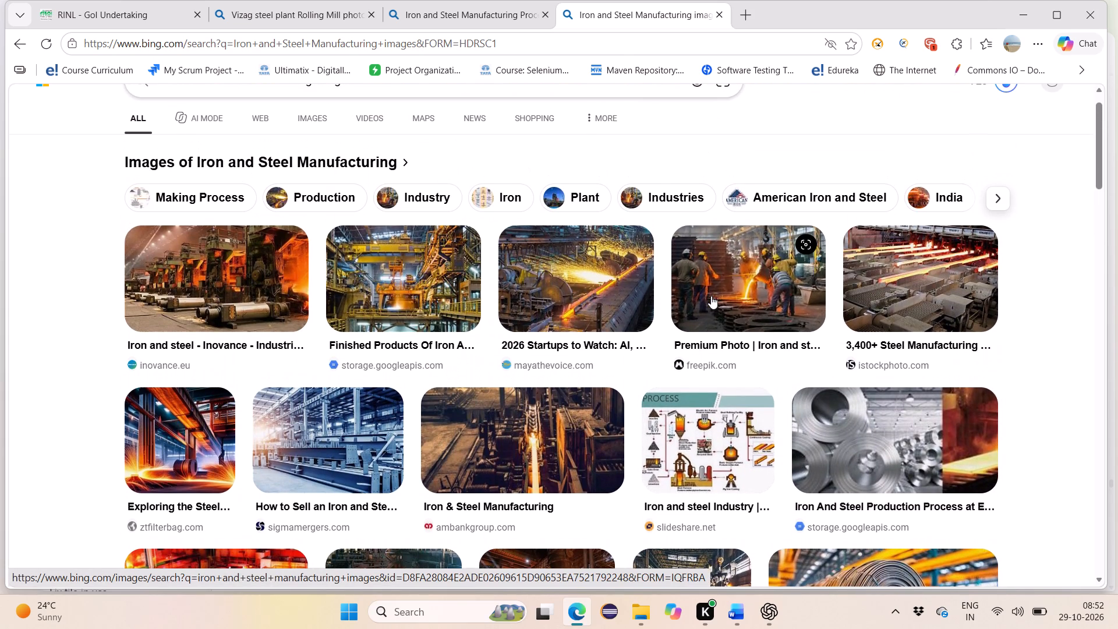
pyautogui.scroll(3, 711, 296)
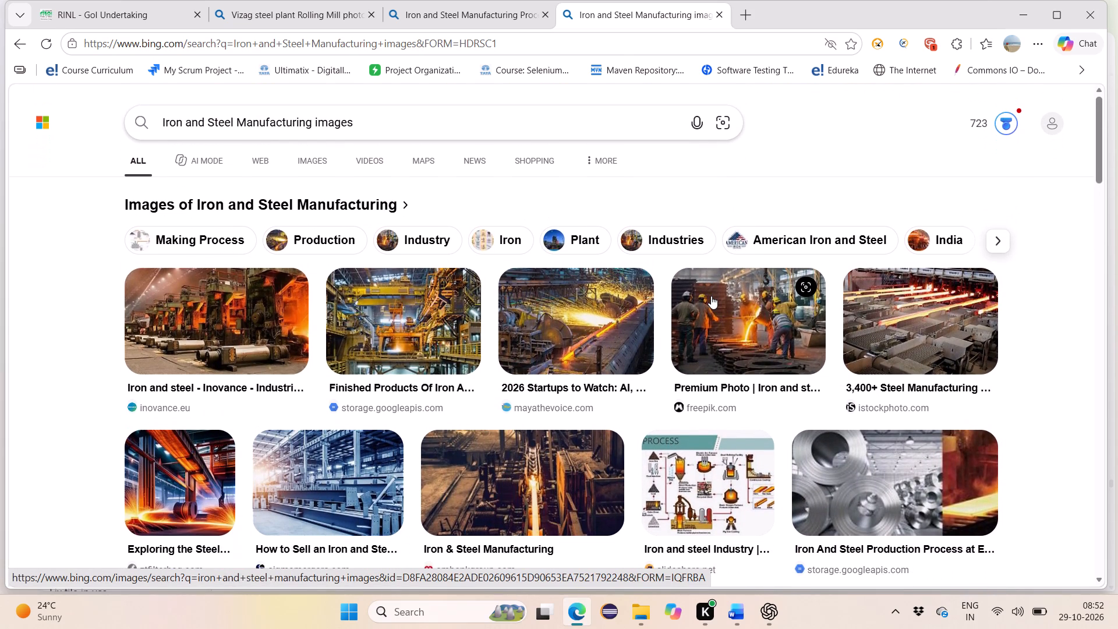
pyautogui.scroll(4, 711, 296)
pyautogui.click(553, 341)
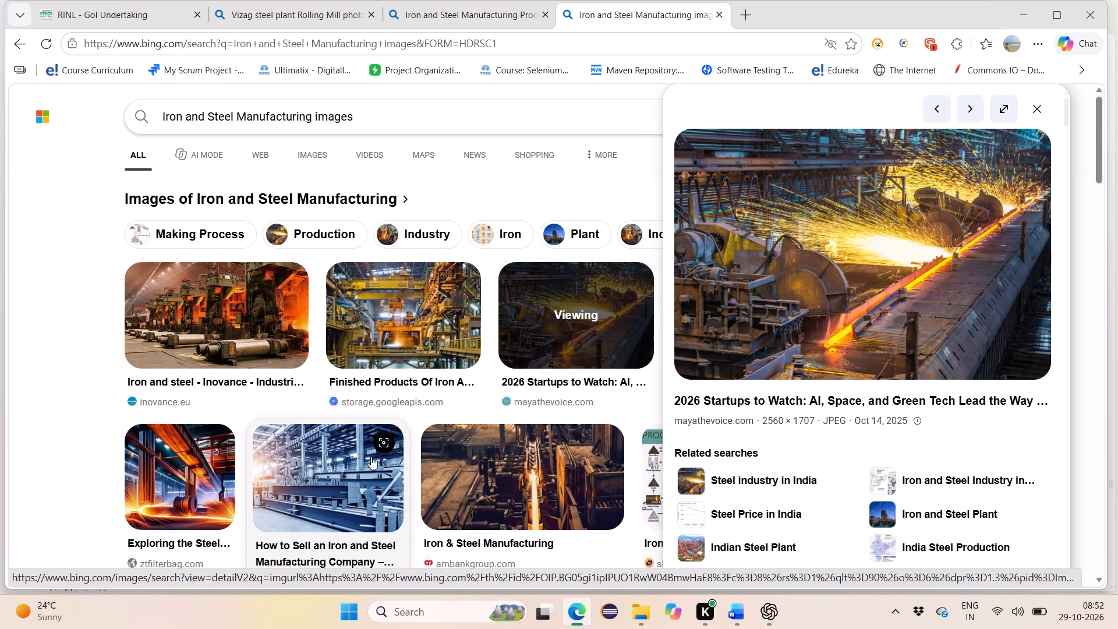
# Preview the US EPA "Iron and Steel Manufacturing Effluent Guidelines" and InTradeFairs "Top 10 Iron and Steel Companies" images, then close the preview.
pyautogui.scroll(-1, 250, 472)
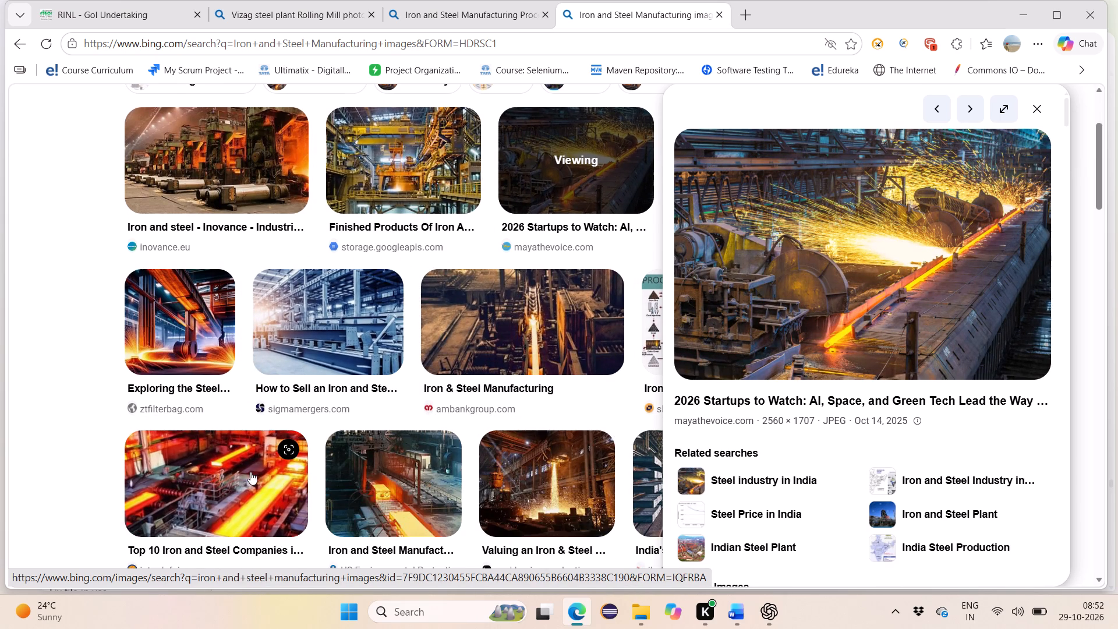
pyautogui.scroll(-1, 250, 472)
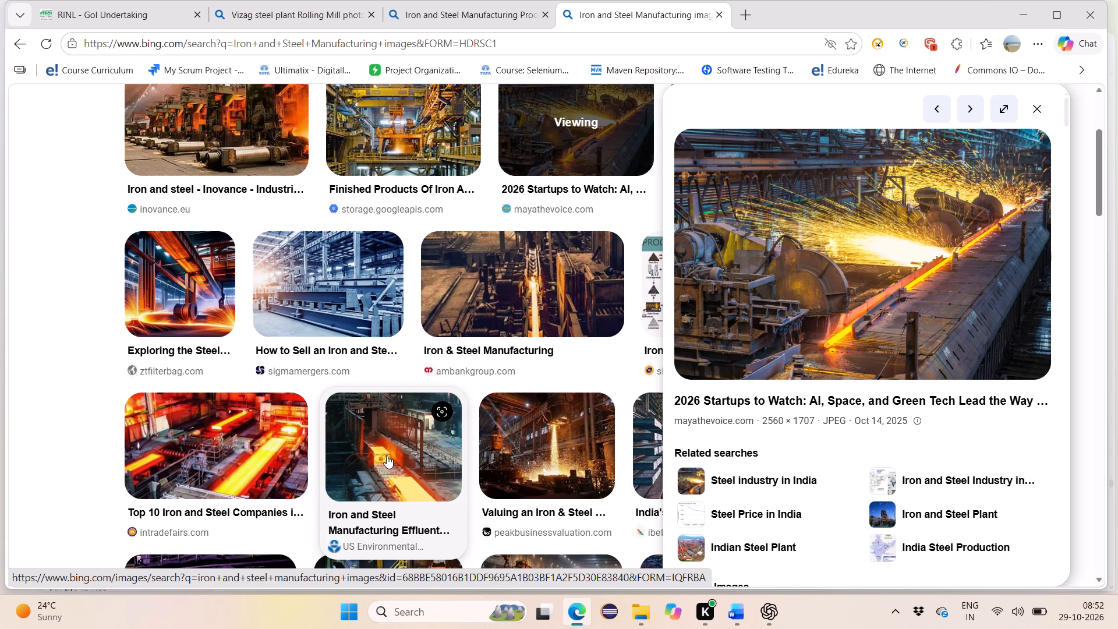
pyautogui.click(387, 455)
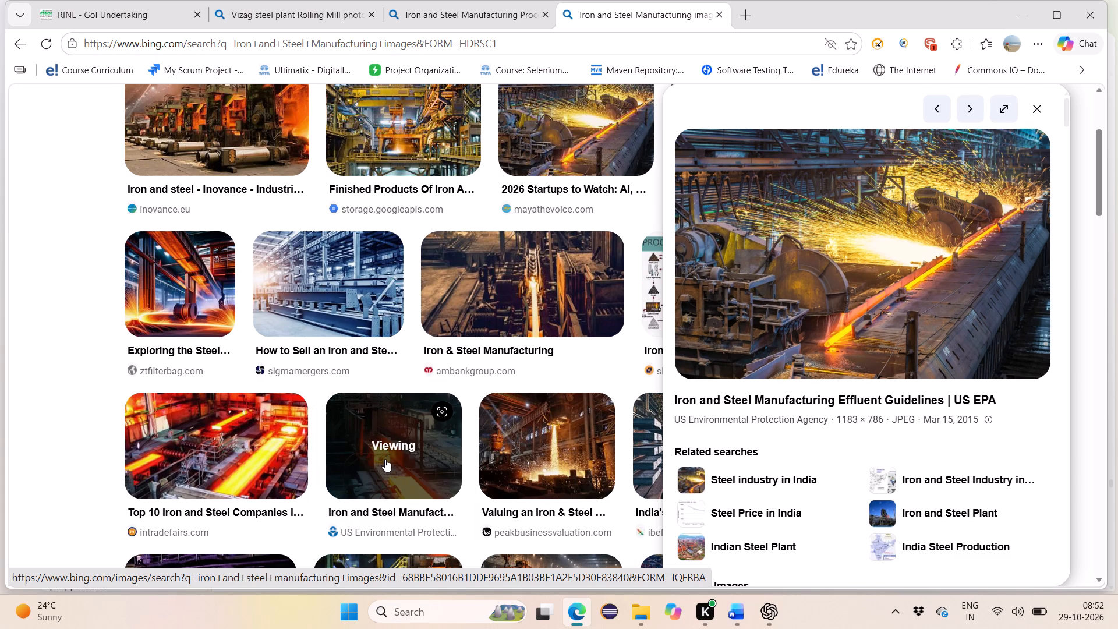
pyautogui.click(222, 443)
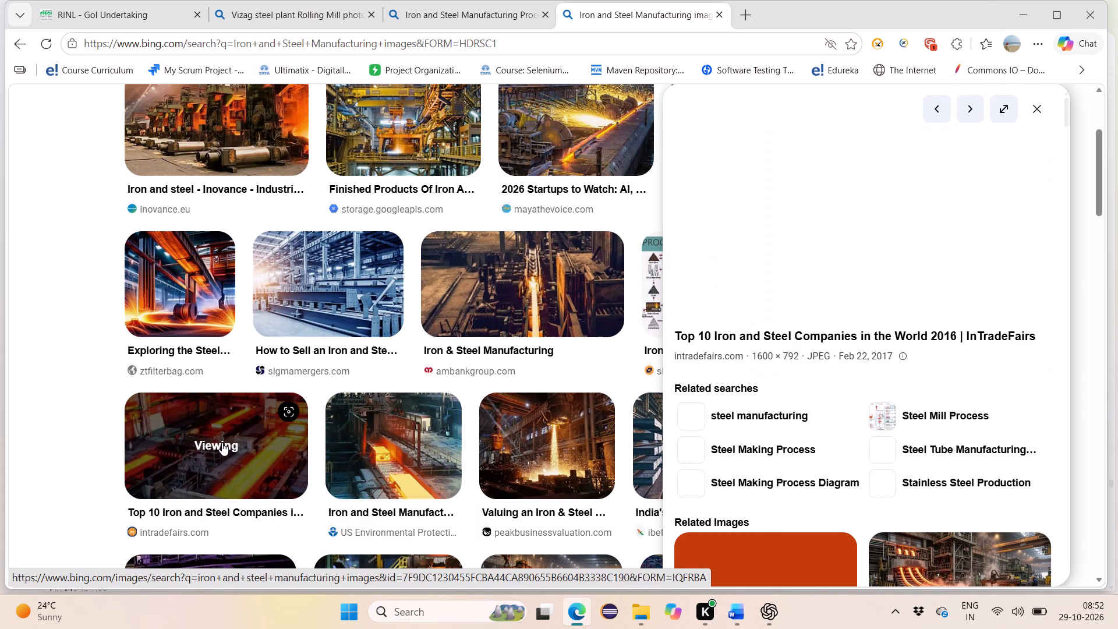
pyautogui.scroll(-1, 378, 488)
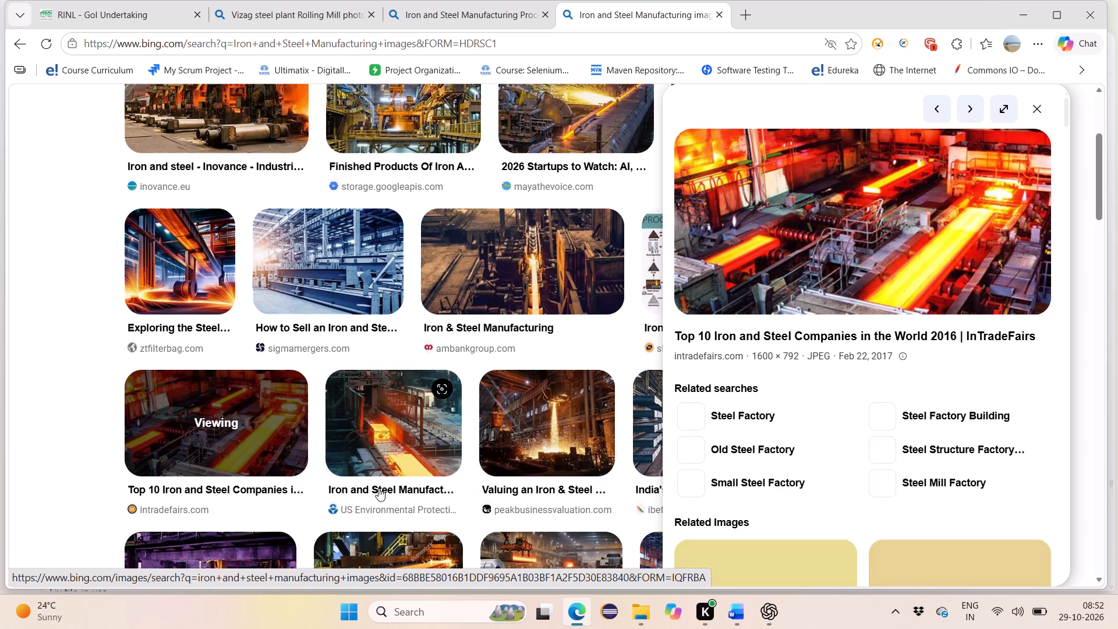
pyautogui.scroll(-3, 378, 488)
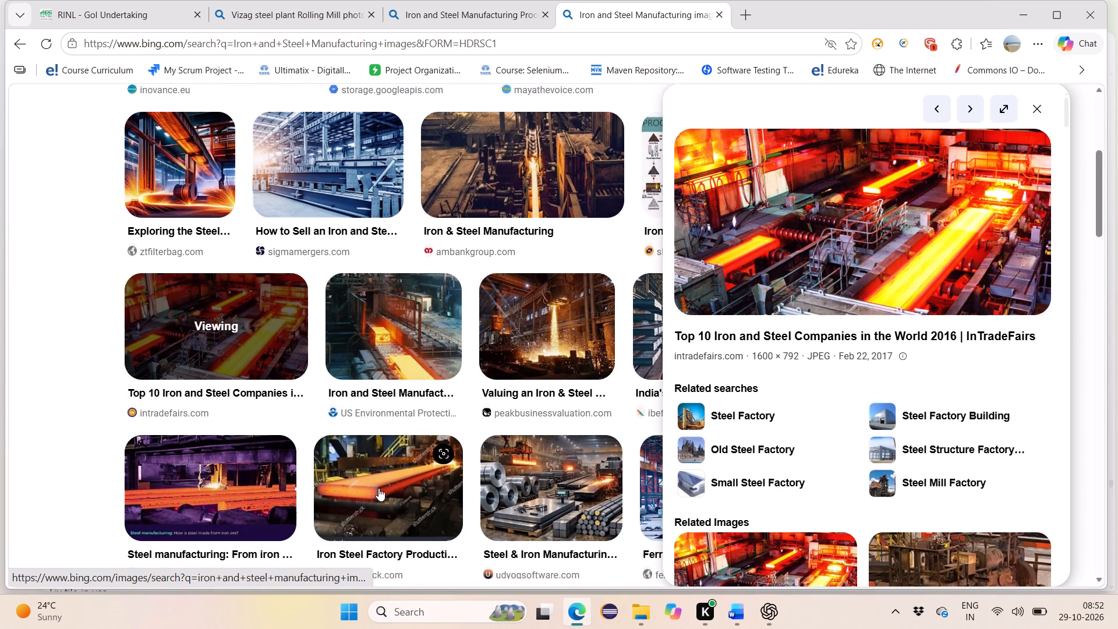
pyautogui.scroll(-2, 378, 488)
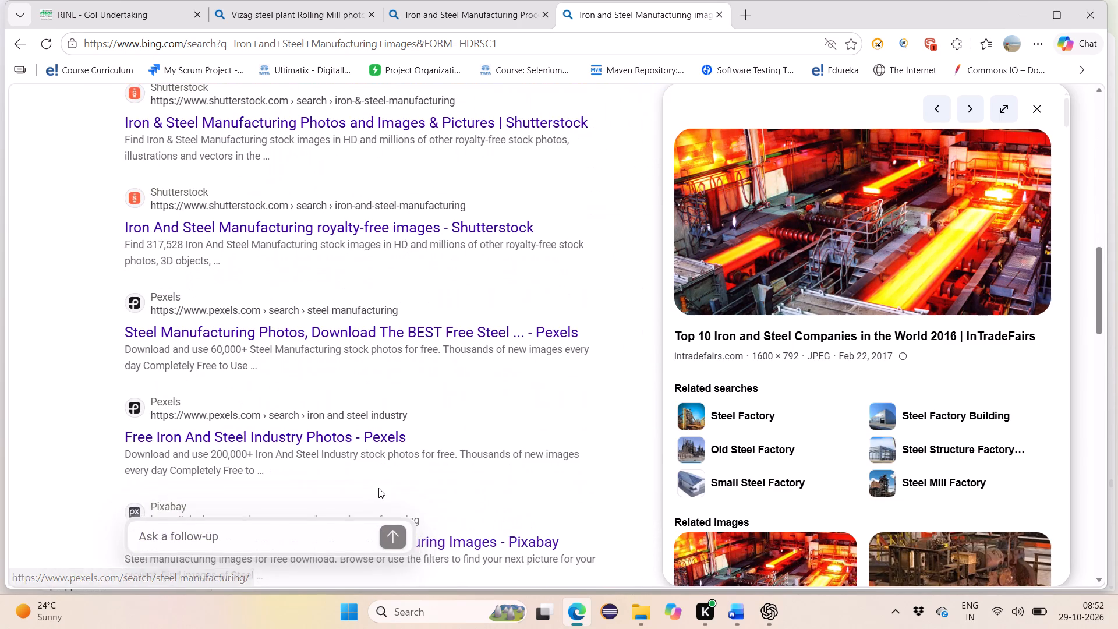
pyautogui.scroll(2, 378, 488)
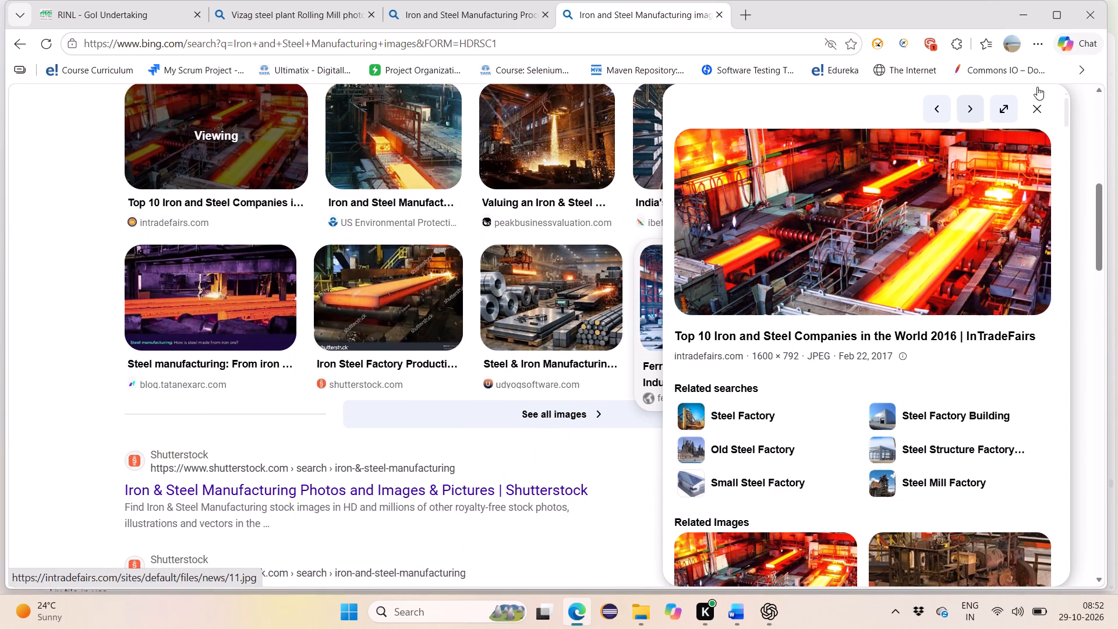
pyautogui.click(1044, 112)
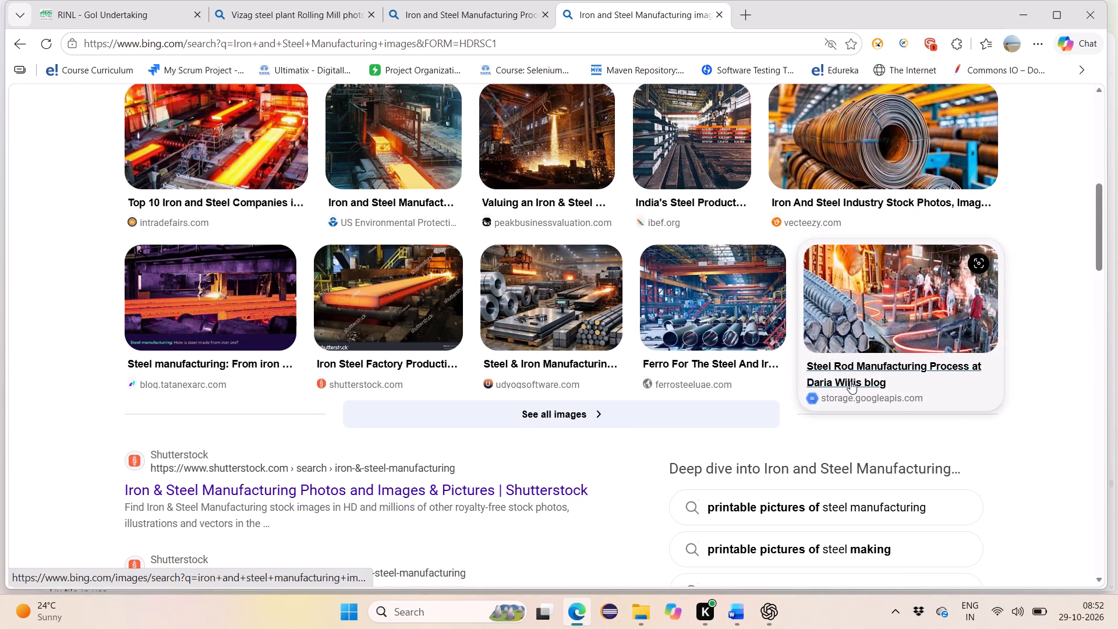
# Show all image results for iron and steel manufacturing and look through the pictures for suitable ones.
pyautogui.click(566, 415)
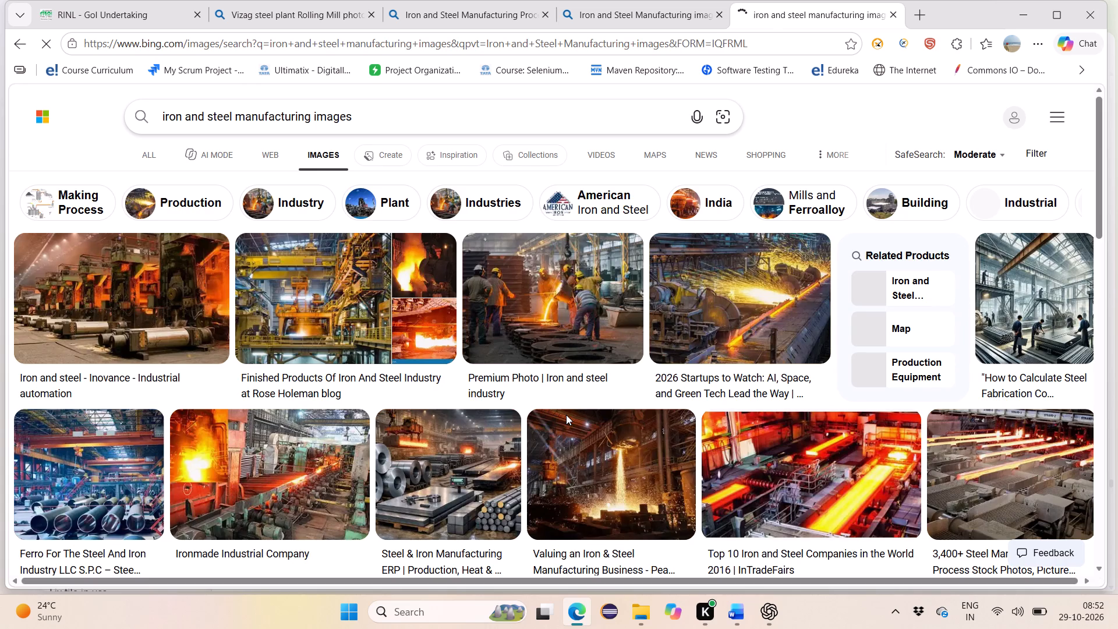
pyautogui.scroll(-1, 445, 478)
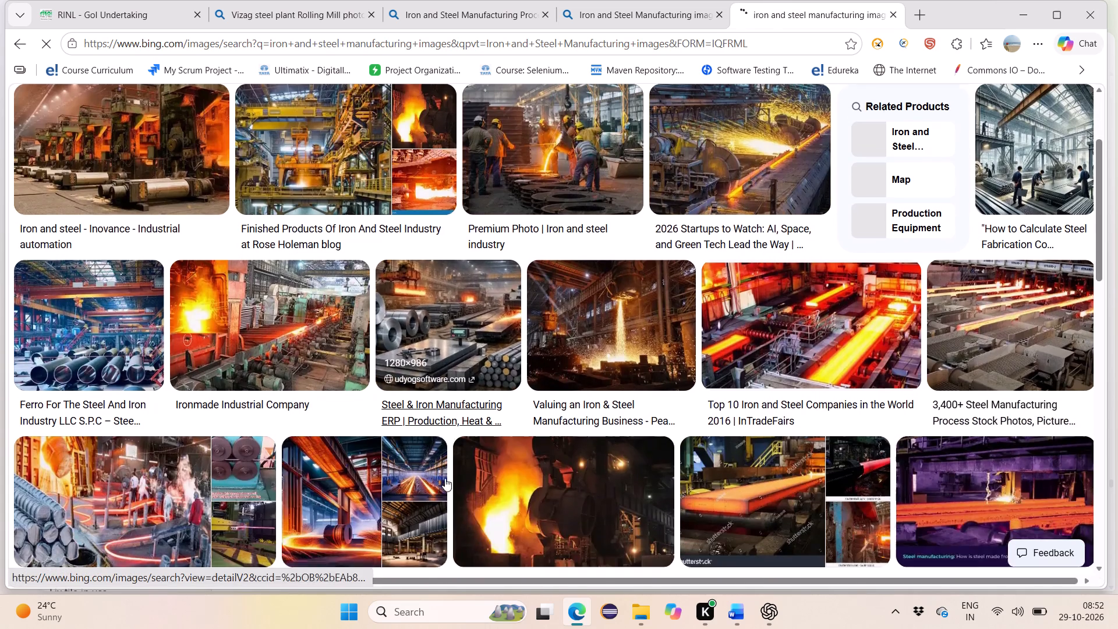
pyautogui.scroll(-2, 445, 478)
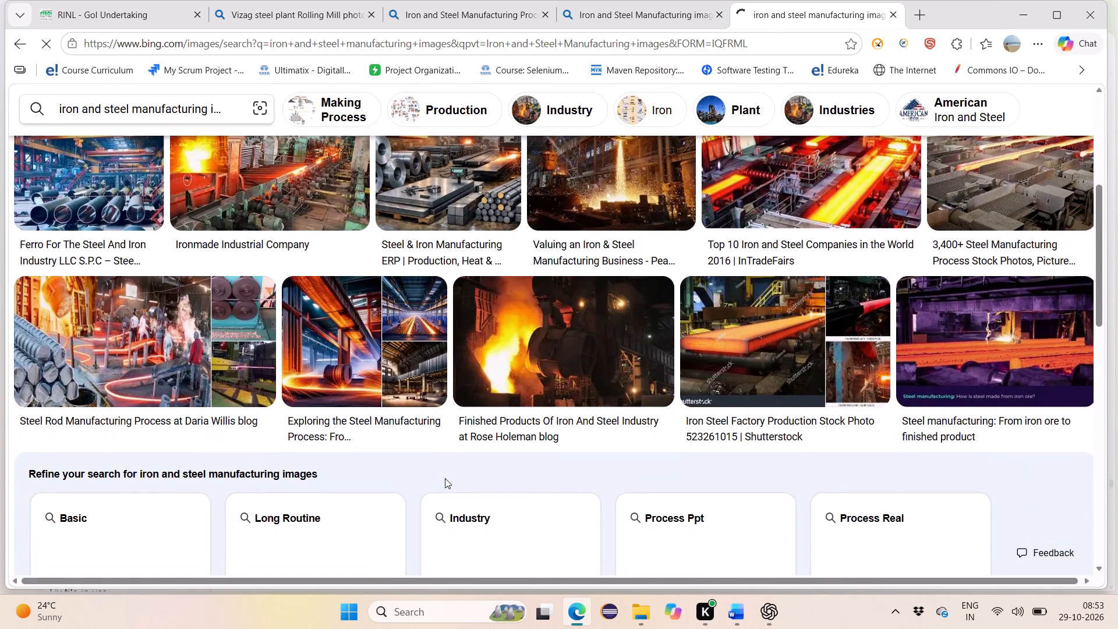
pyautogui.scroll(-2, 445, 478)
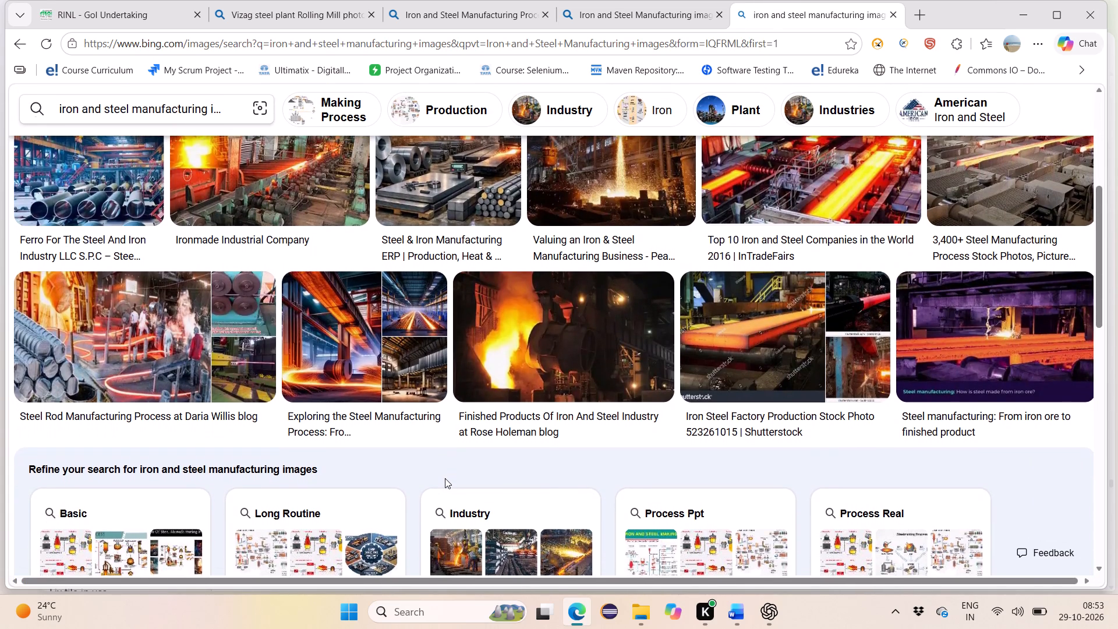
pyautogui.scroll(-2, 445, 478)
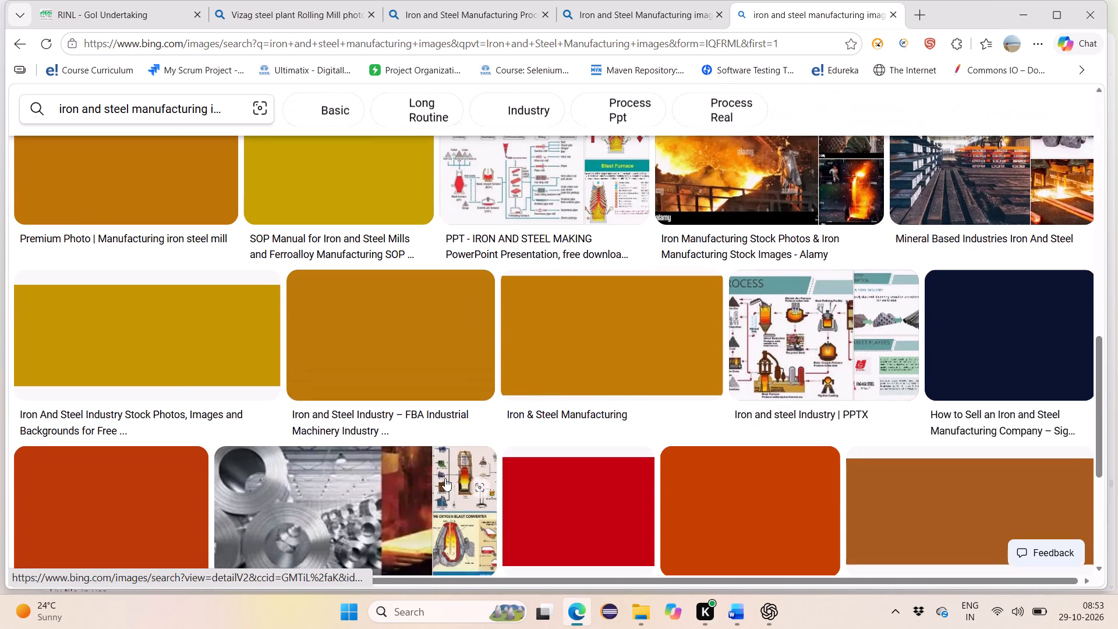
pyautogui.scroll(-2, 445, 478)
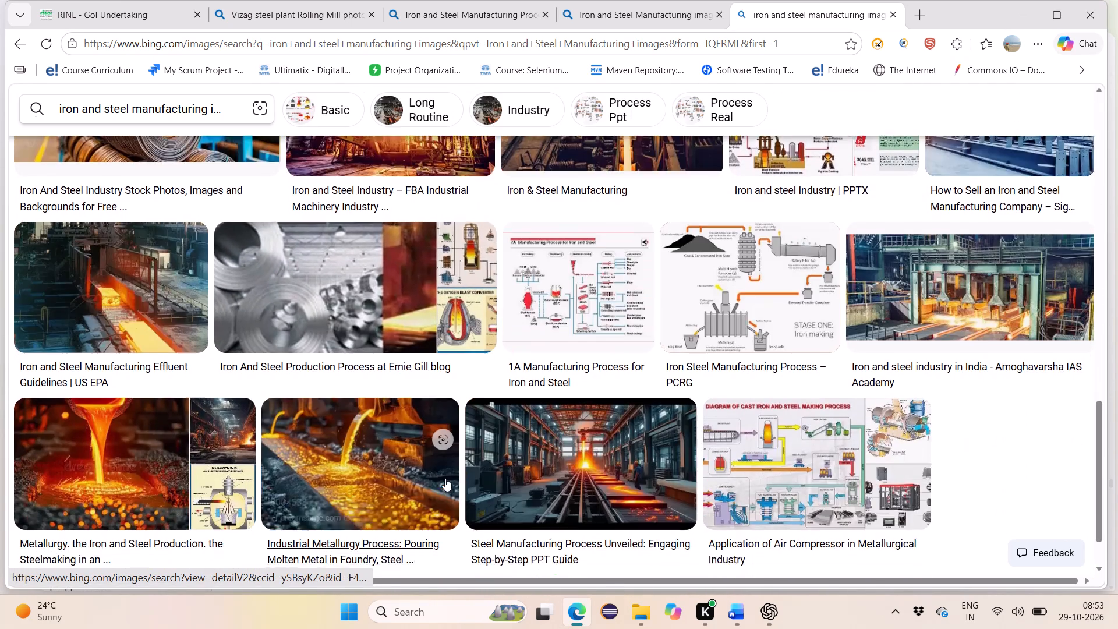
pyautogui.scroll(1, 445, 478)
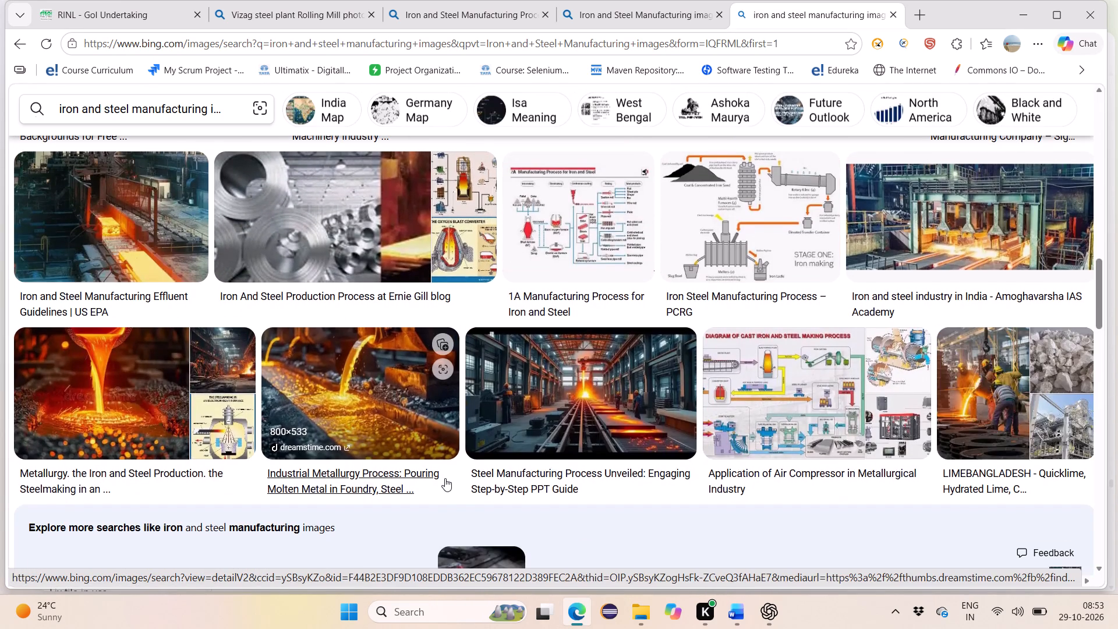
pyautogui.scroll(3, 445, 478)
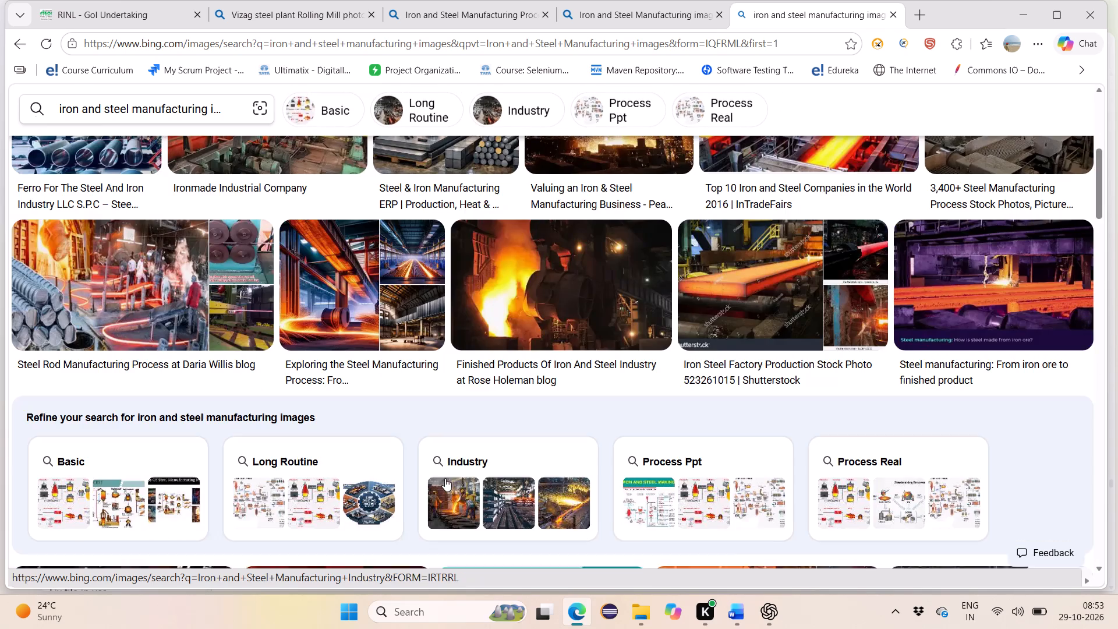
pyautogui.scroll(2, 445, 478)
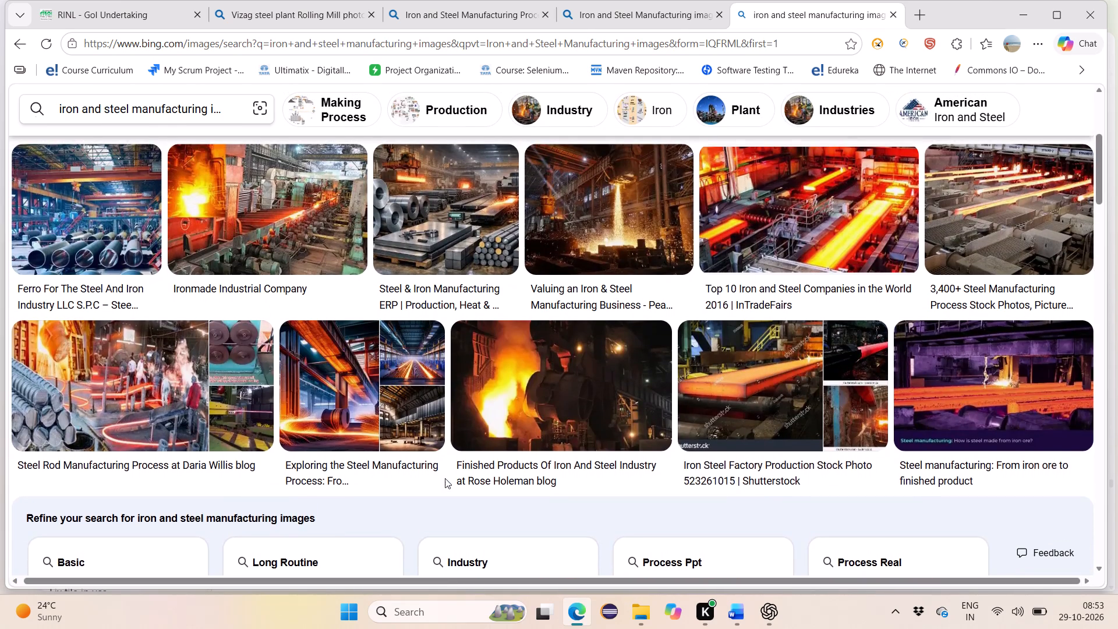
pyautogui.scroll(1, 445, 478)
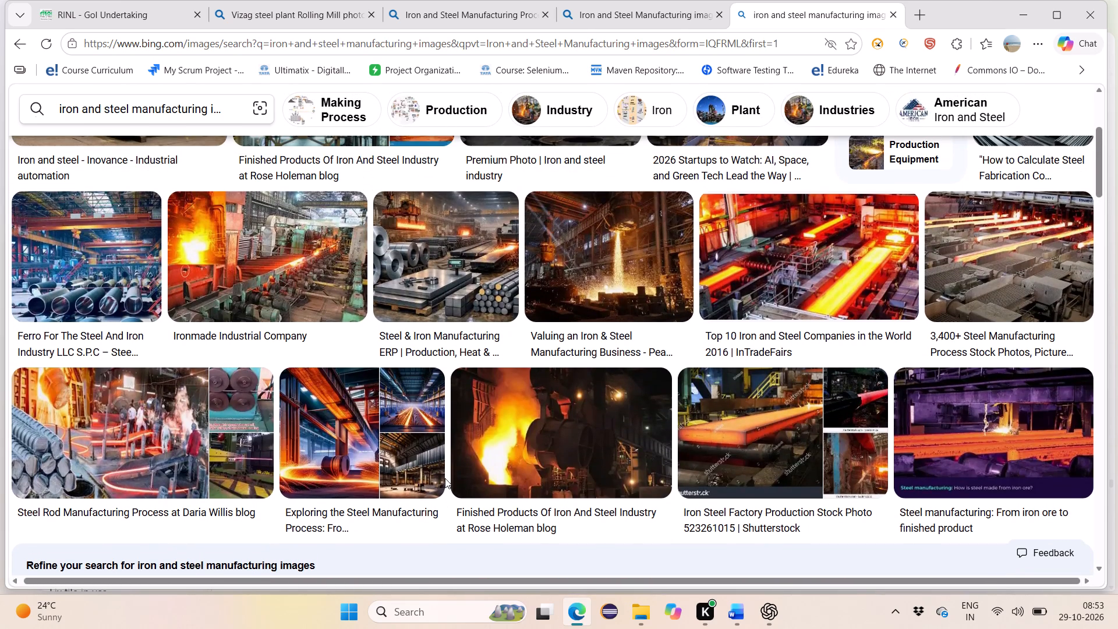
pyautogui.scroll(1, 445, 478)
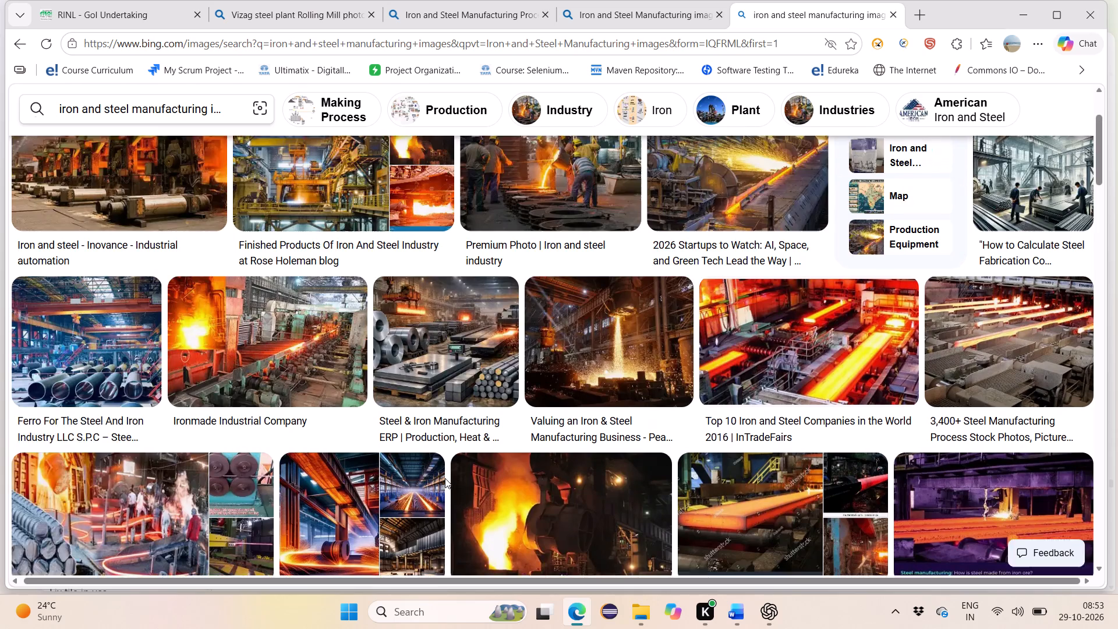
pyautogui.scroll(1, 445, 478)
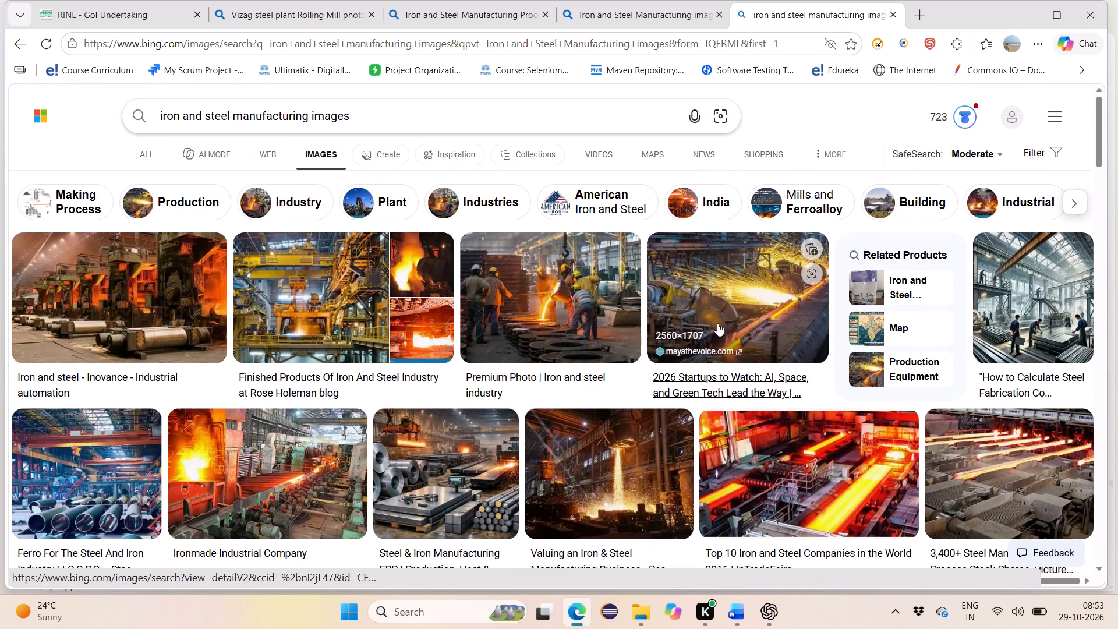
# Browse the full image results again, open the dreamstime "Industrial Metallurgy Process" picture, and return to the results.
pyautogui.scroll(-2, 384, 439)
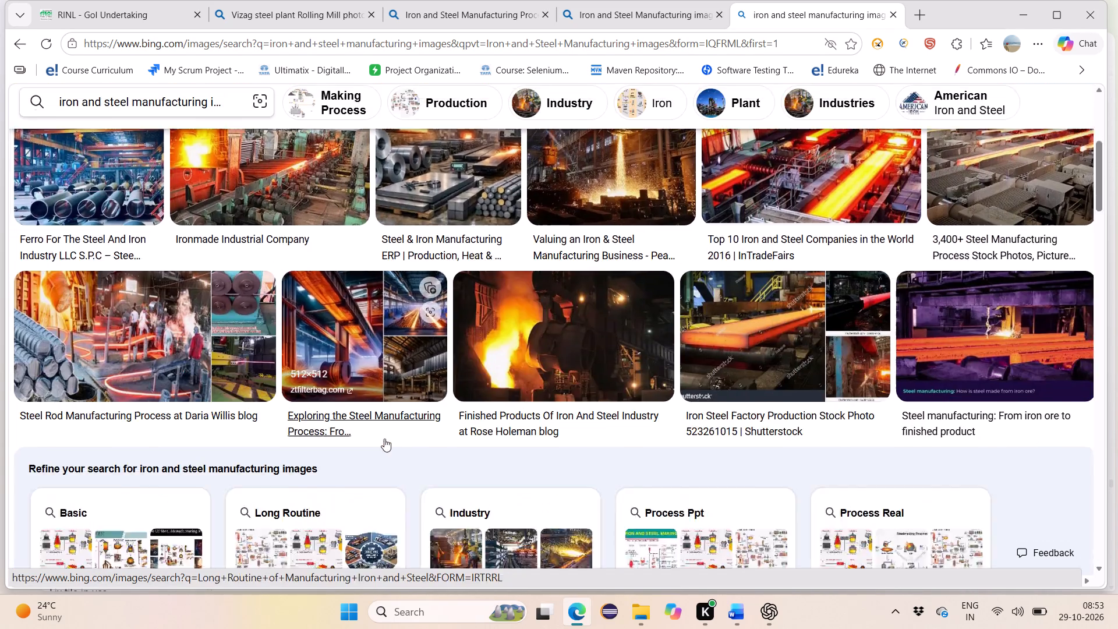
pyautogui.scroll(-3, 384, 439)
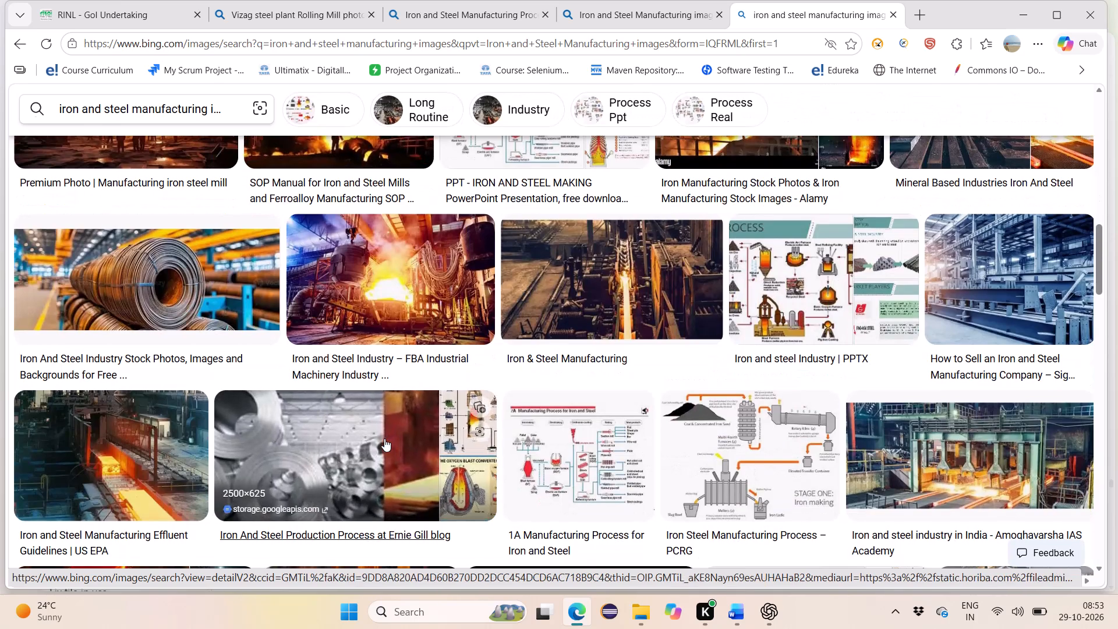
pyautogui.scroll(-2, 384, 439)
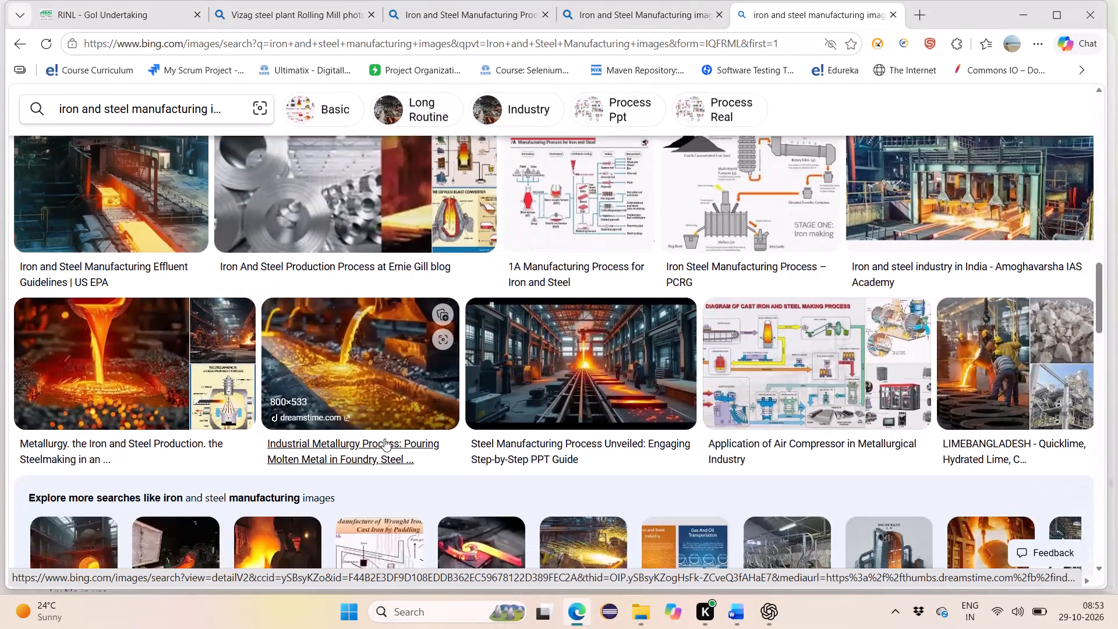
pyautogui.scroll(-1, 384, 439)
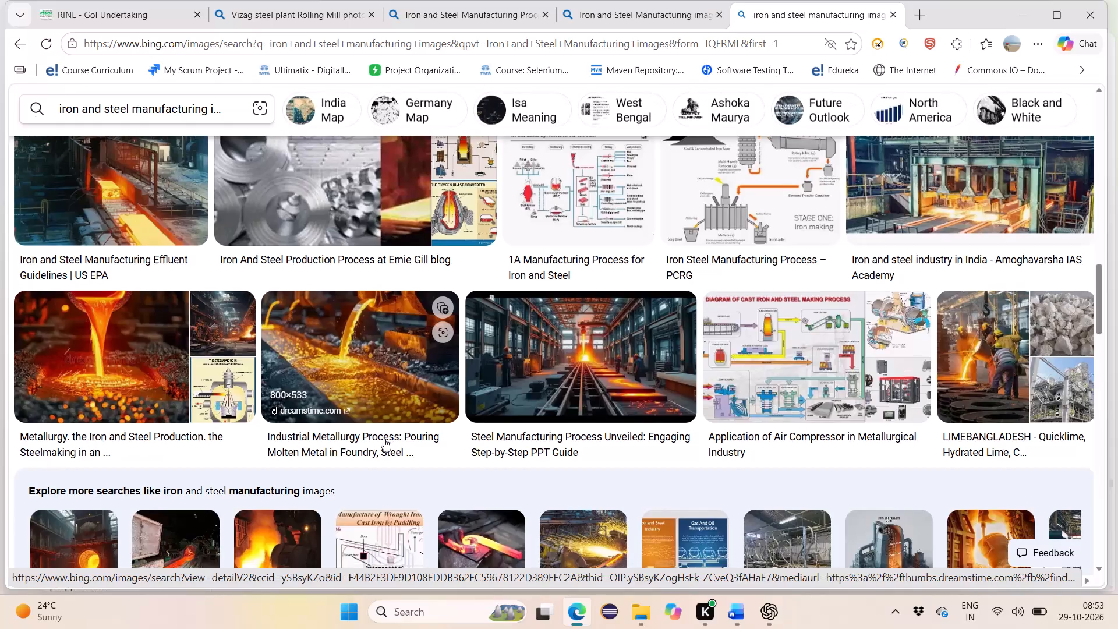
pyautogui.click(384, 439)
pyautogui.scroll(-1, 384, 439)
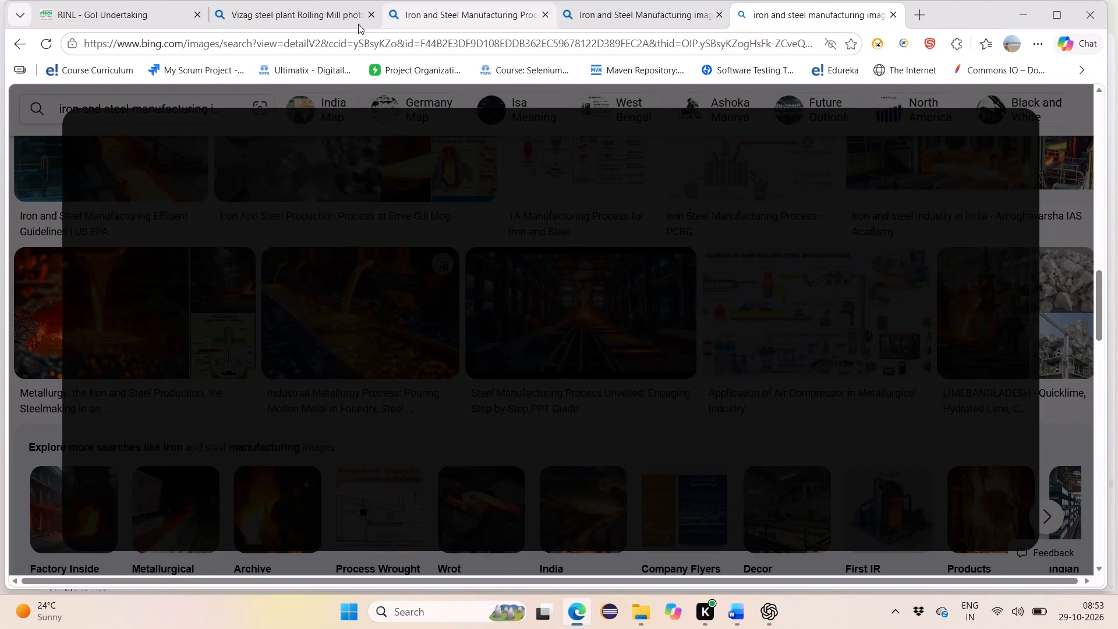
pyautogui.click(30, 124)
# Look through further image results for iron and steel manufacturing for pictures suitable for the report.
pyautogui.scroll(-4, 169, 306)
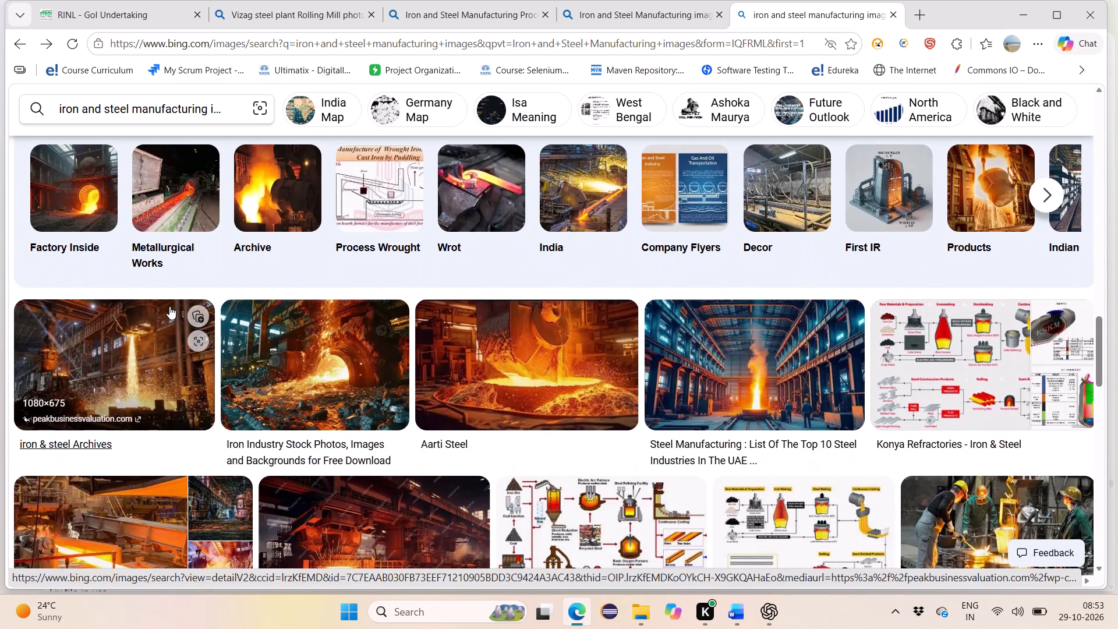
pyautogui.scroll(-3, 282, 405)
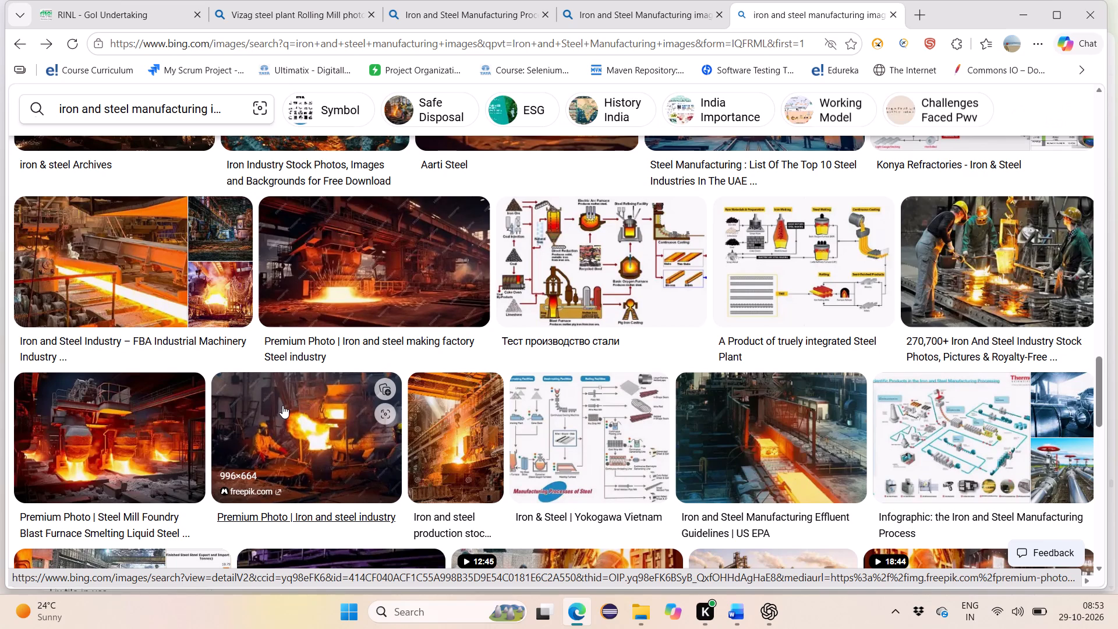
pyautogui.scroll(-2, 282, 405)
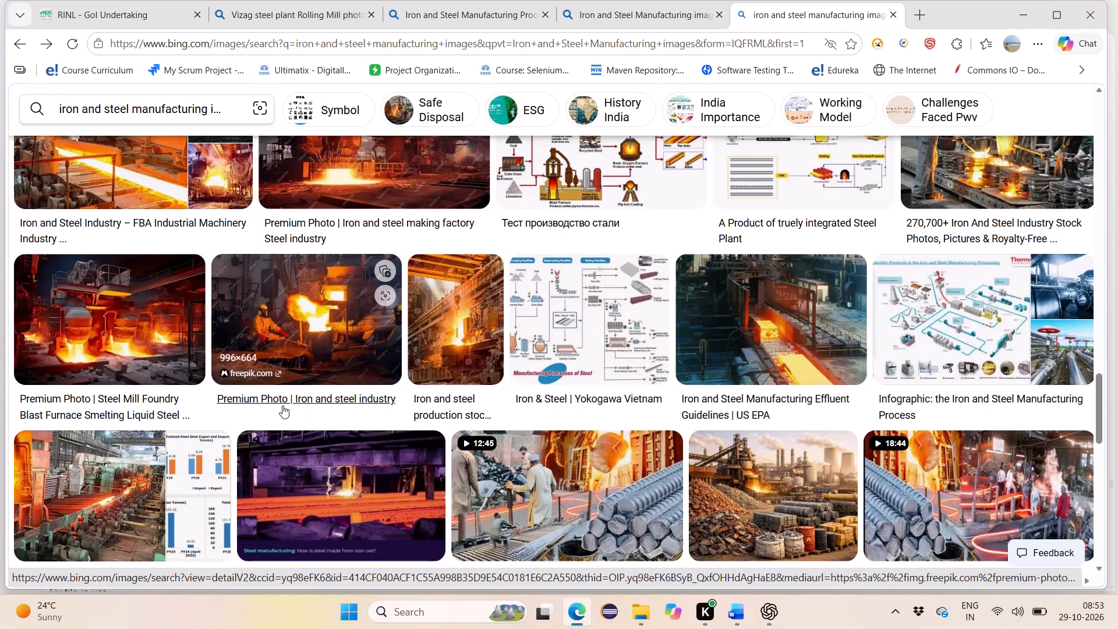
pyautogui.scroll(-4, 282, 405)
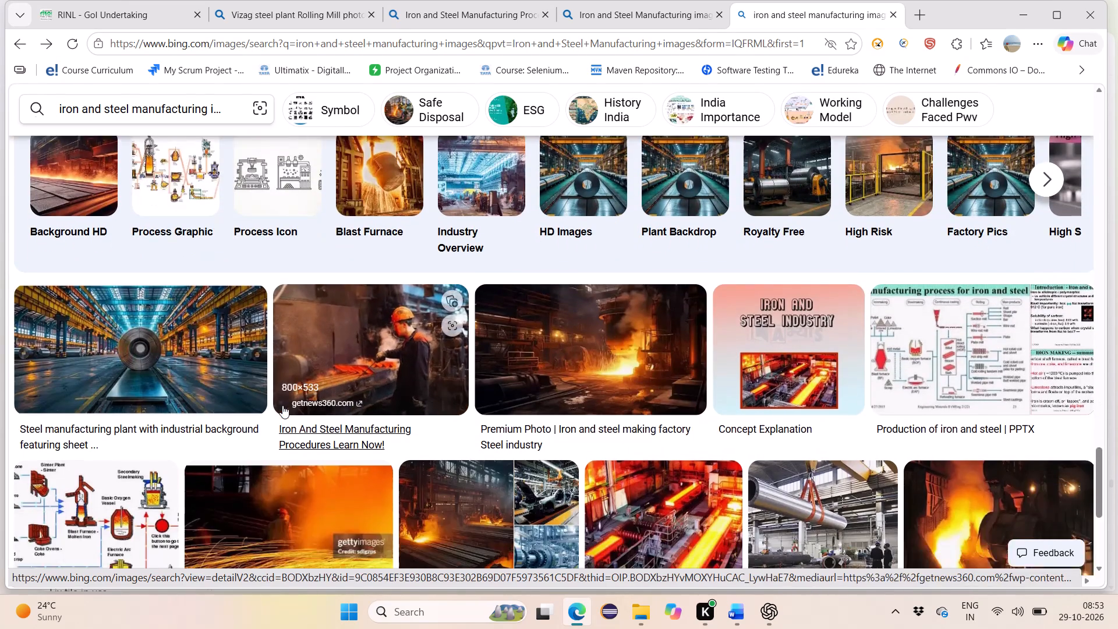
pyautogui.scroll(-2, 282, 405)
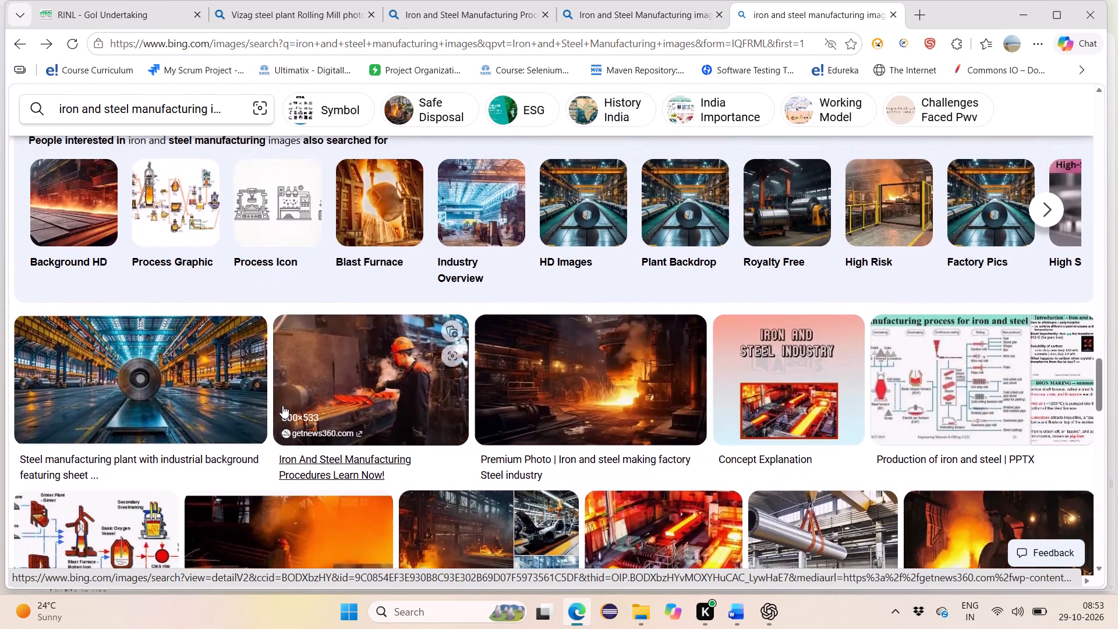
pyautogui.scroll(-2, 282, 405)
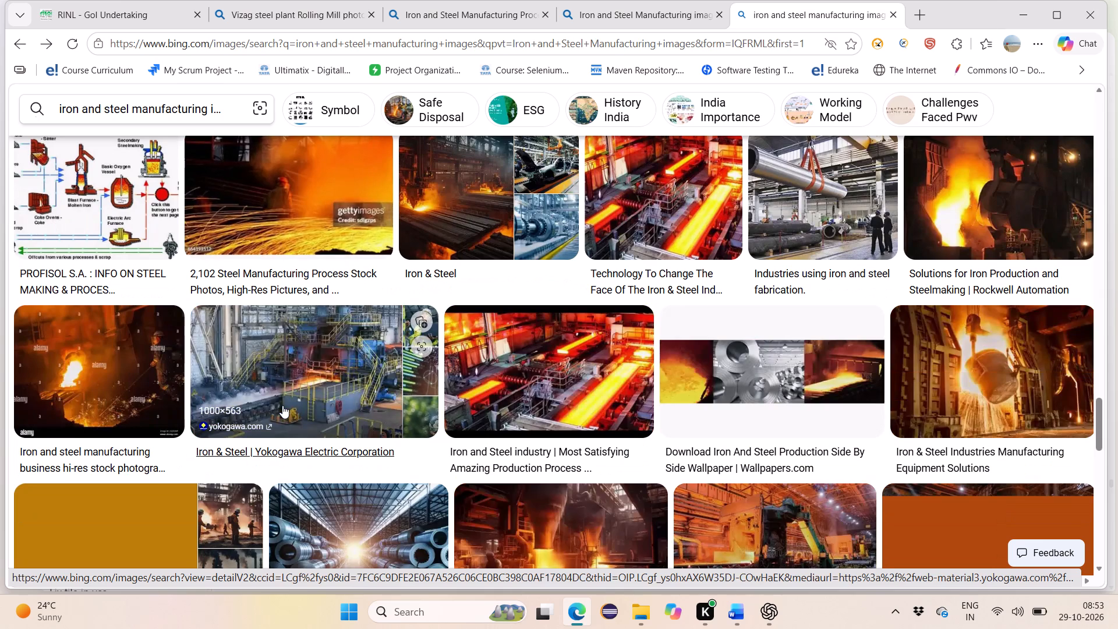
pyautogui.scroll(-2, 282, 405)
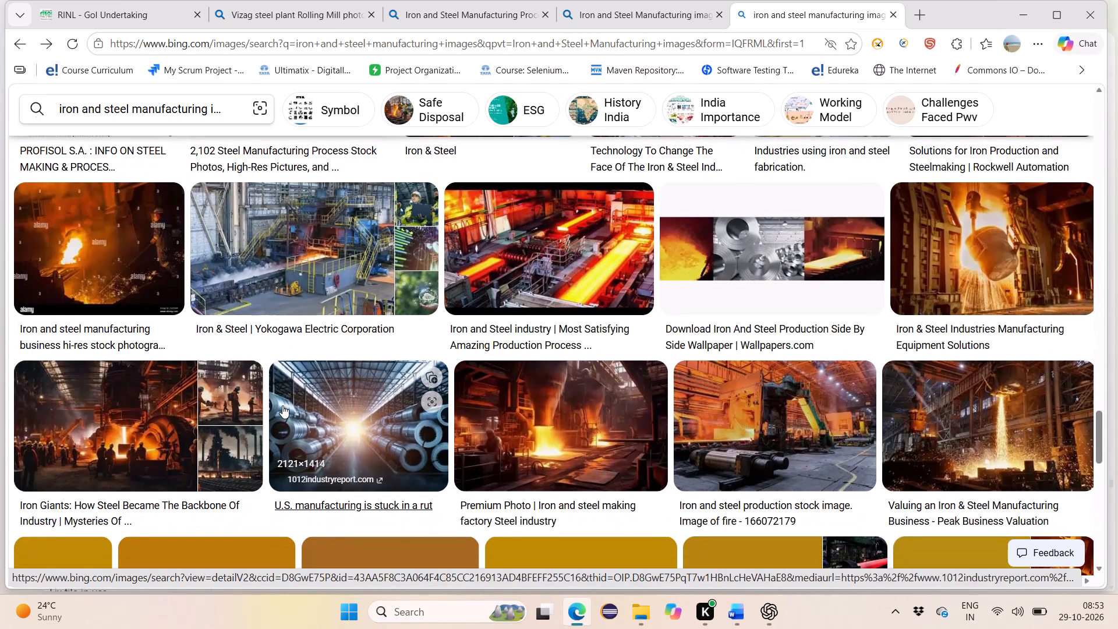
pyautogui.scroll(6, 282, 405)
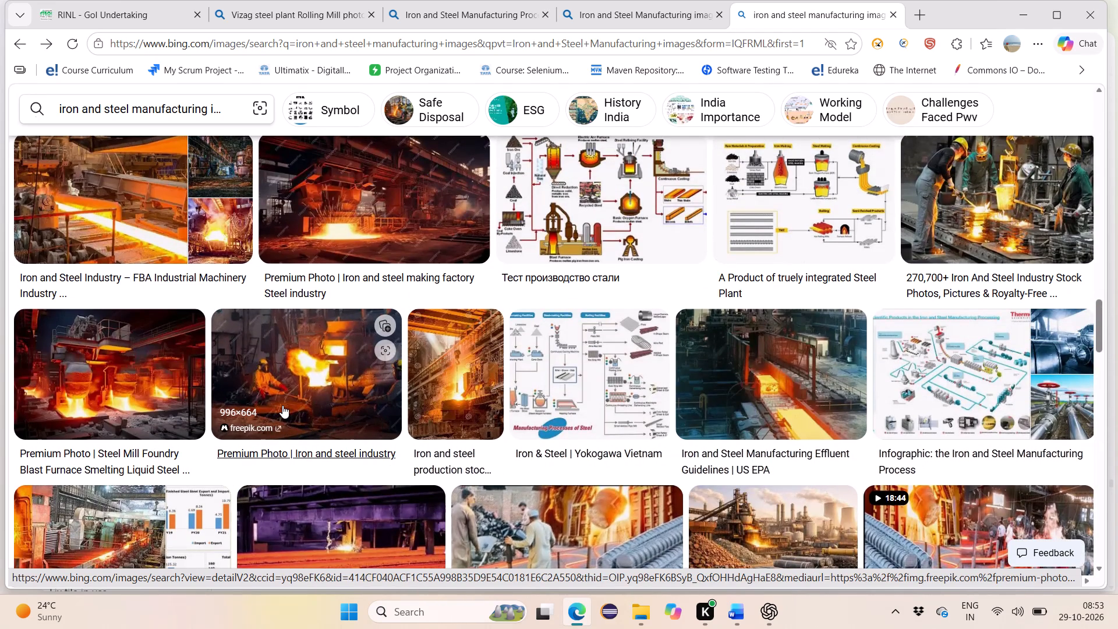
pyautogui.scroll(4, 282, 405)
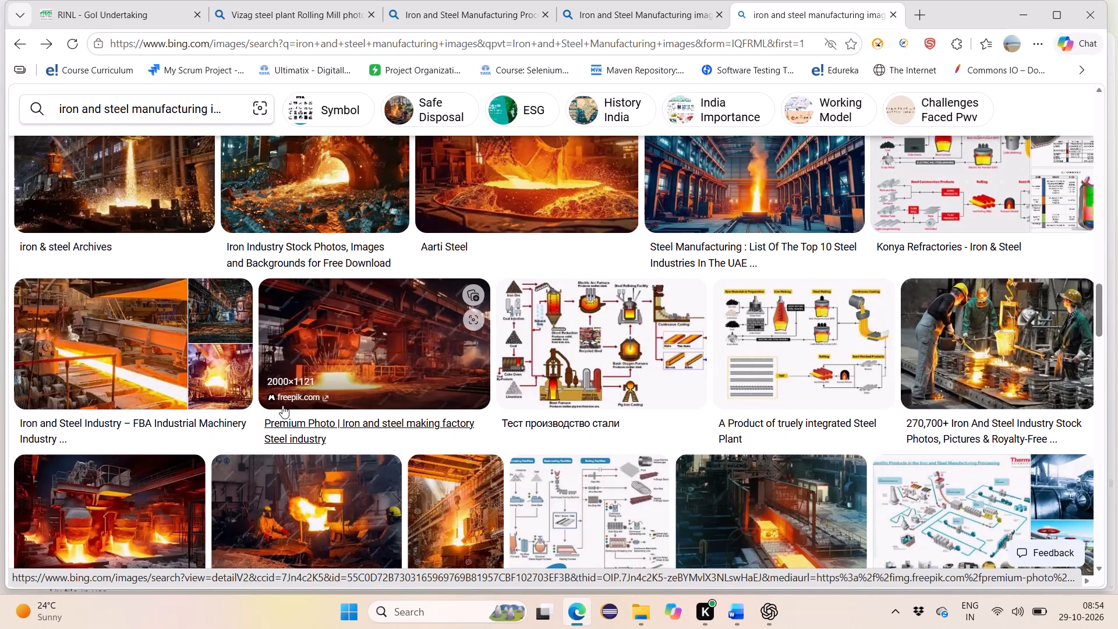
pyautogui.scroll(1, 282, 405)
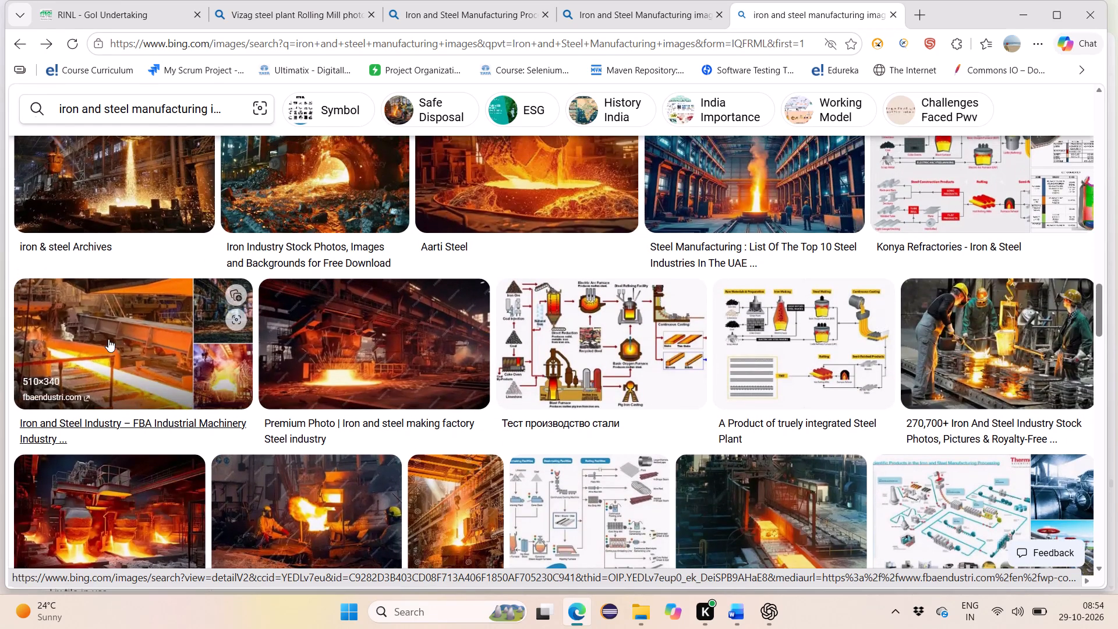
# Preview the fbaendustri.com "Iron and Steel Industry" image and the istockphoto.com "Steel Billets At Torch Cutting" image, then close the preview.
pyautogui.click(108, 339)
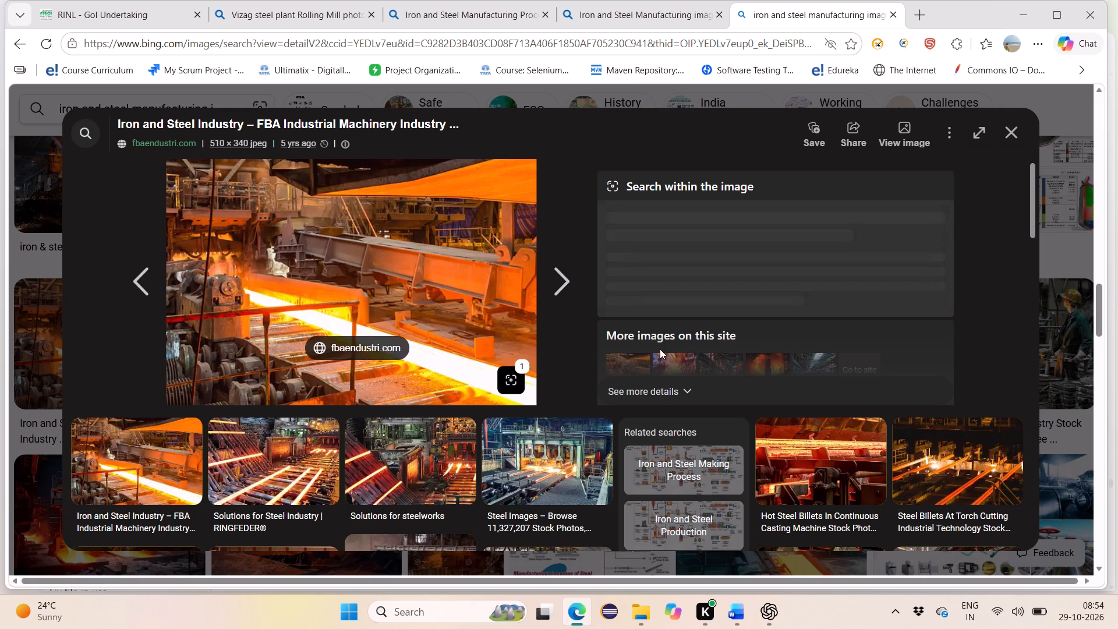
pyautogui.click(932, 520)
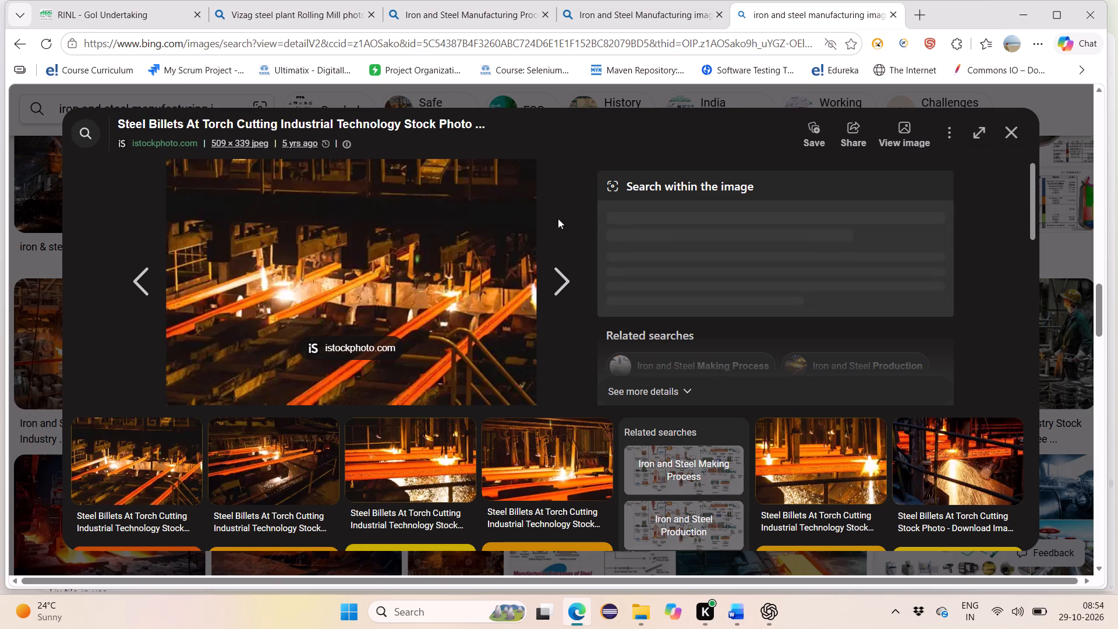
pyautogui.click(1013, 125)
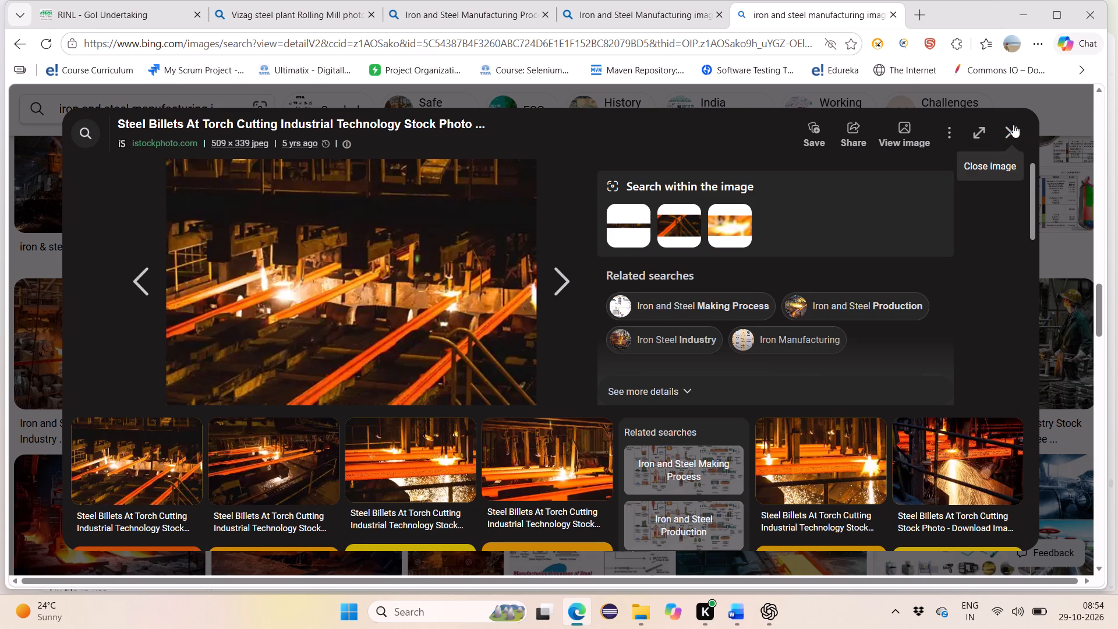
# Return to the first image results, preview the "Ironmade Industrial Company" image, and close the preview.
pyautogui.scroll(17, 596, 384)
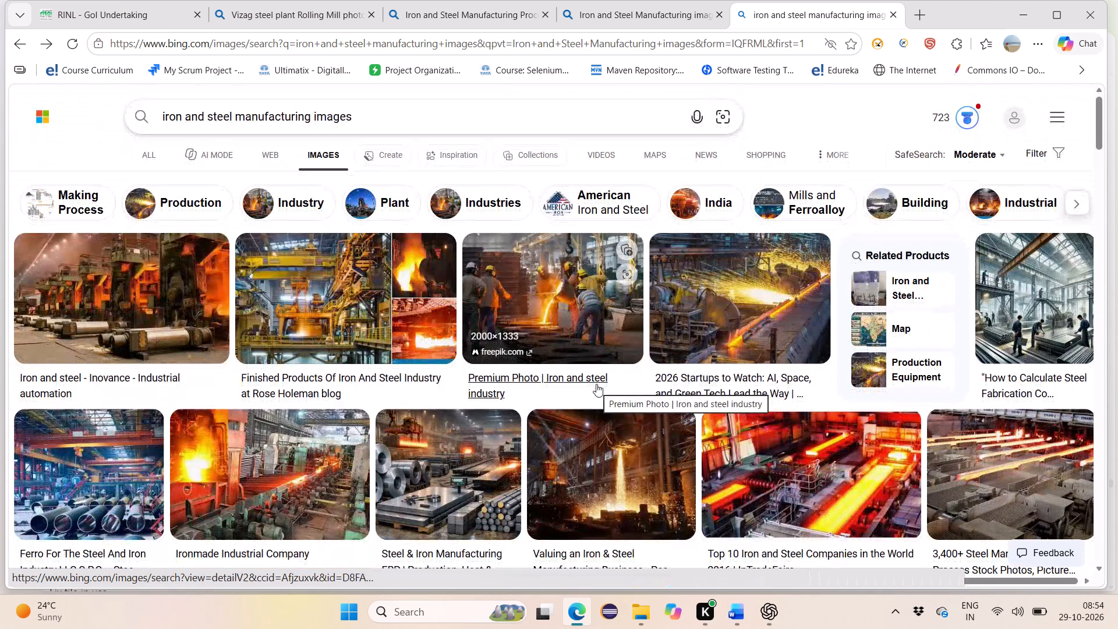
pyautogui.scroll(-2, 596, 384)
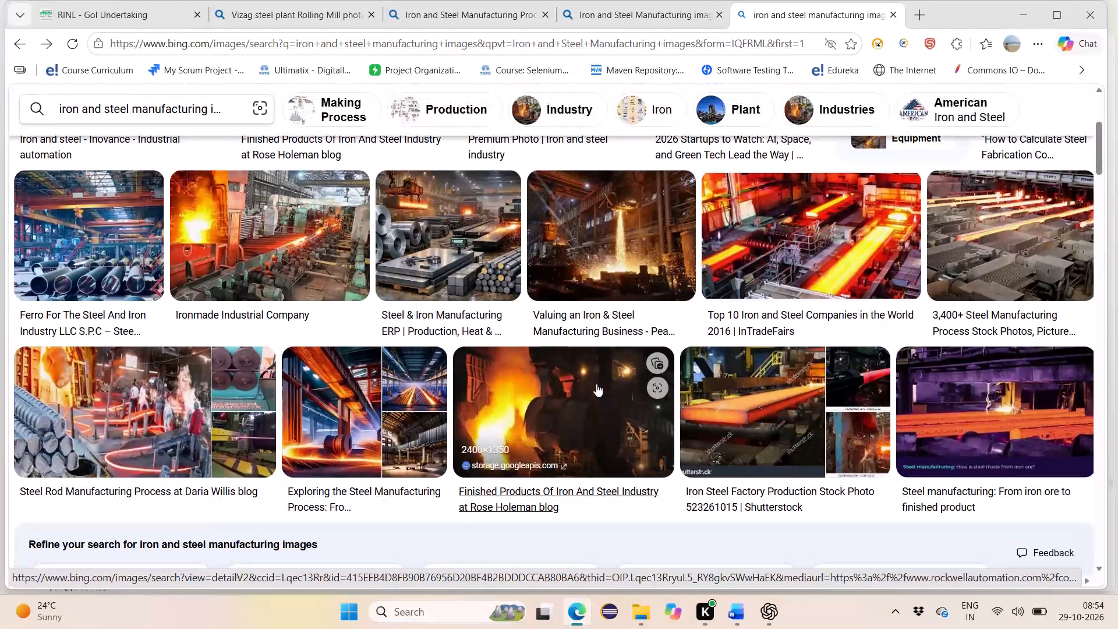
pyautogui.click(293, 247)
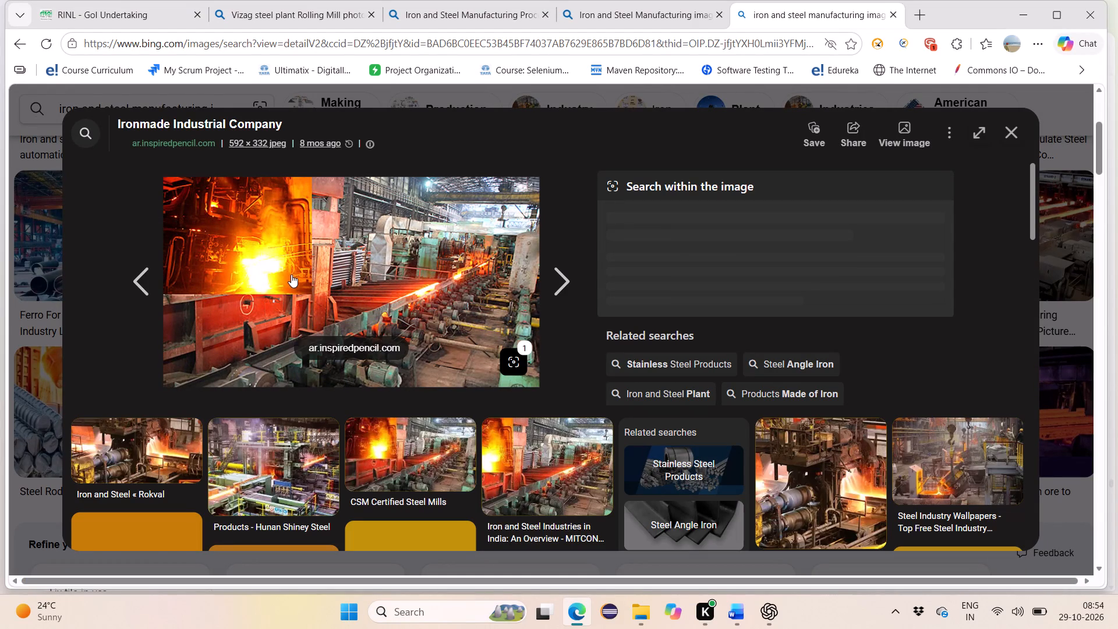
pyautogui.click(34, 165)
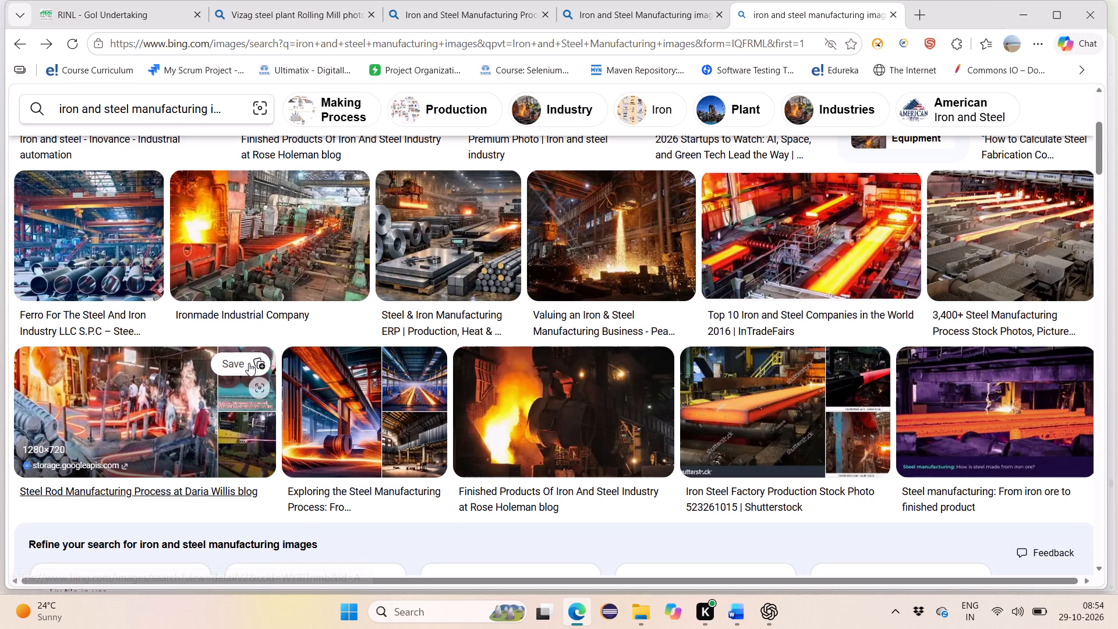
# Preview the "Steel Rod Manufacturing Process" image, the related jiyuansteel.com "Steel Billet Manufacturing" image, and the autonews.com U.S. Steel image.
pyautogui.click(170, 438)
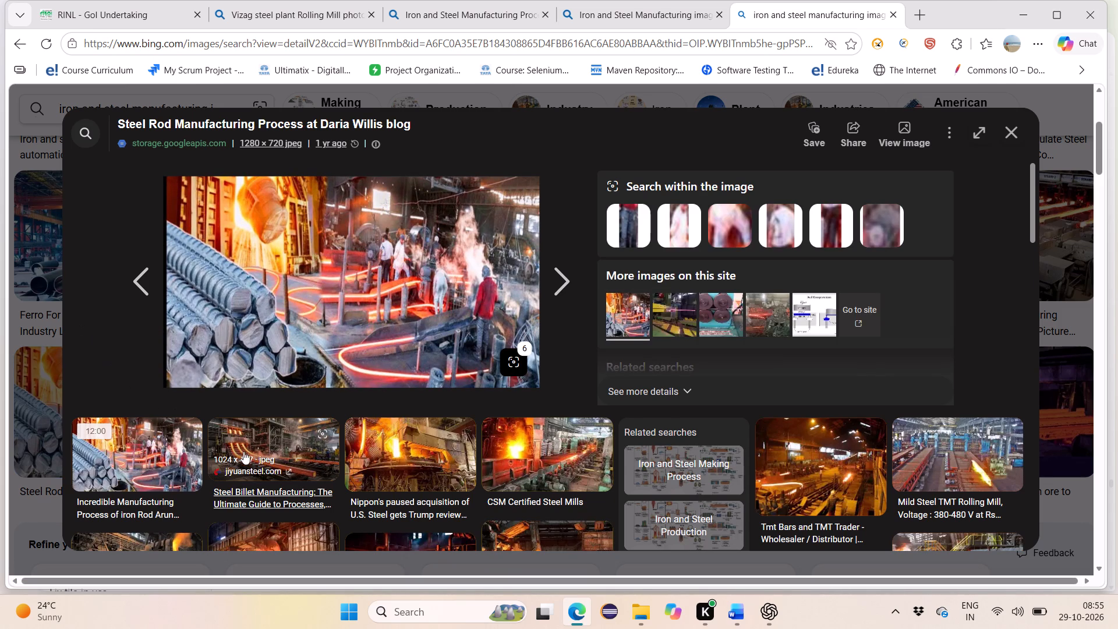
pyautogui.click(248, 492)
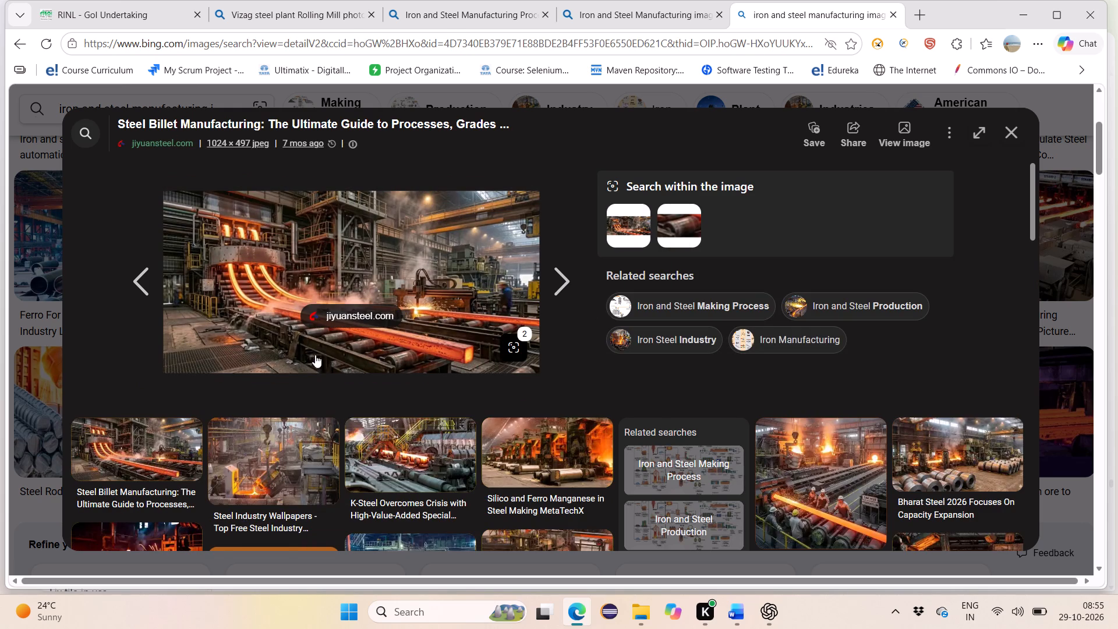
pyautogui.click(411, 347)
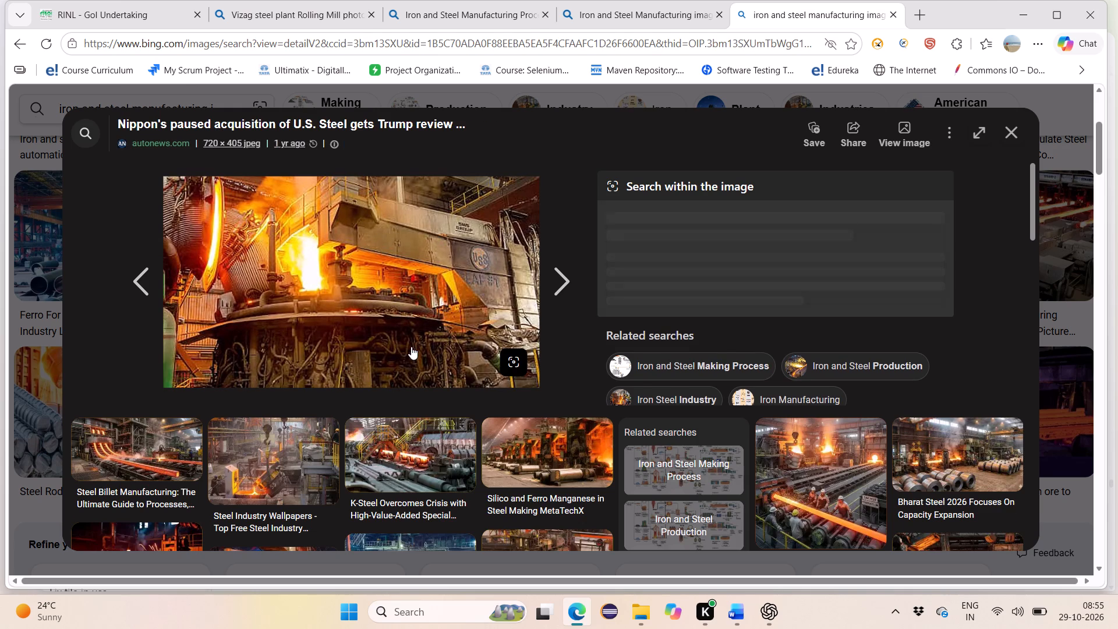
# Go back to the jiyuansteel.com "Steel Billet Manufacturing" image and save it to Downloads as steel-billet-manufacturing-process-1024x497.
pyautogui.click(134, 278)
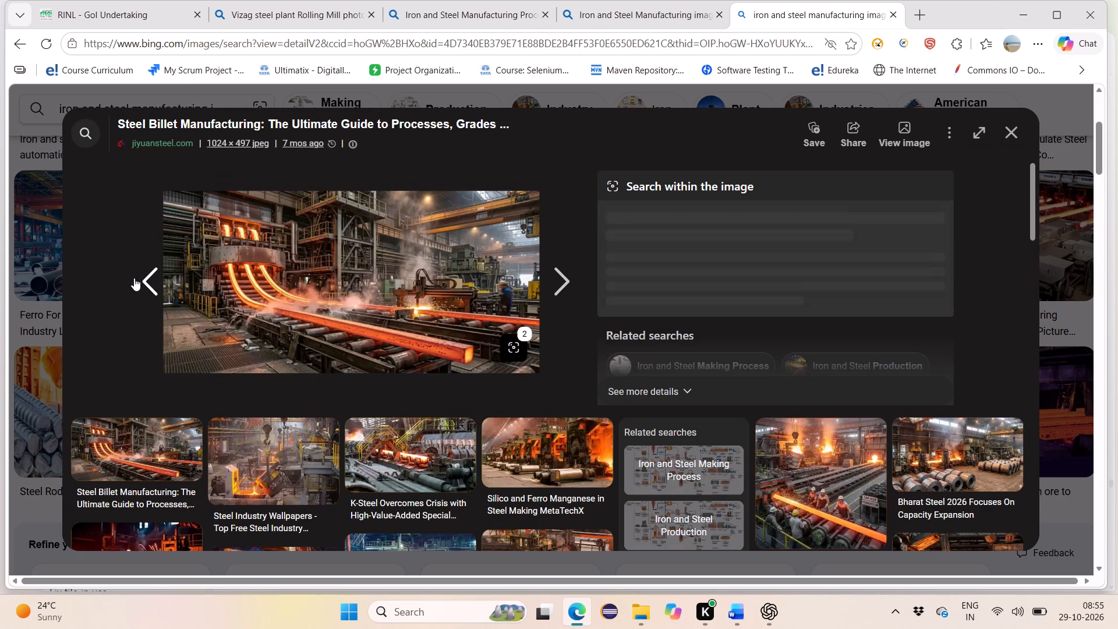
pyautogui.rightClick(240, 262)
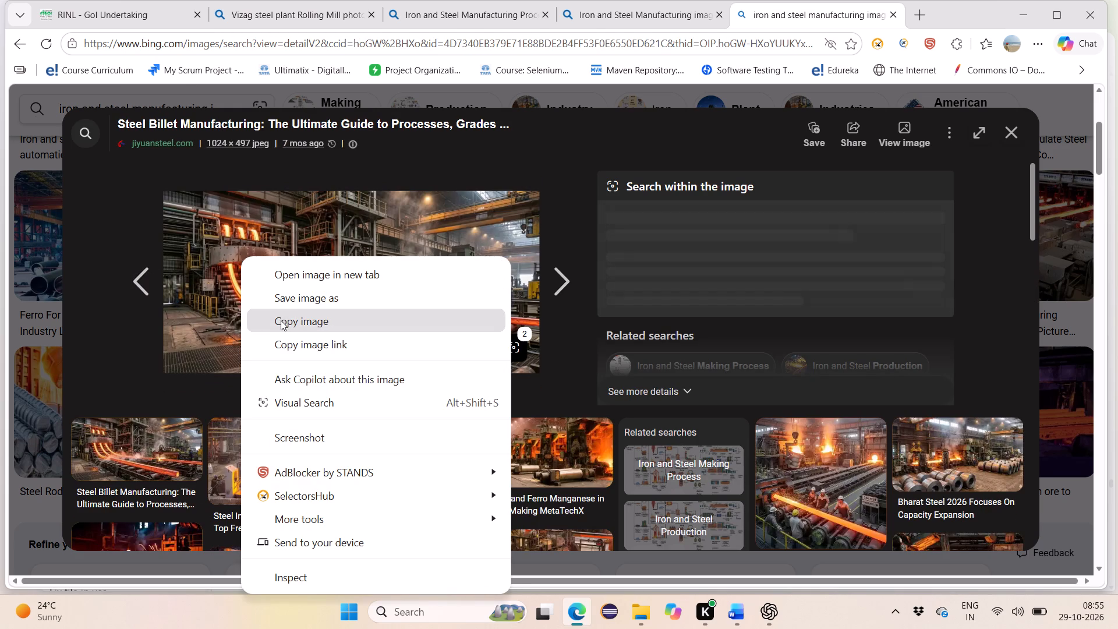
pyautogui.click(254, 301)
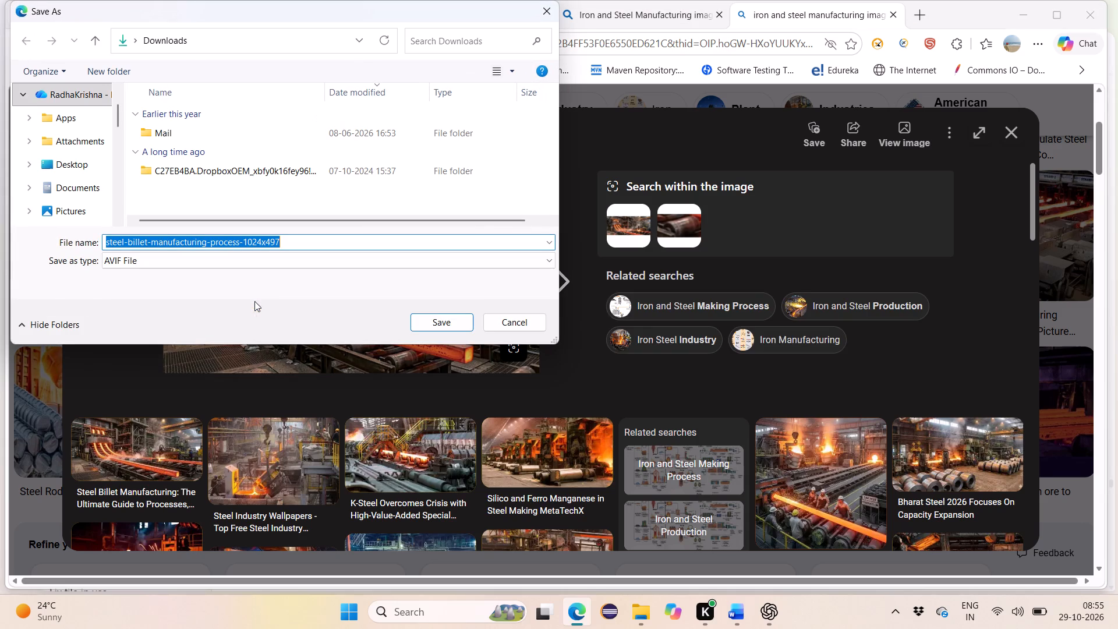
pyautogui.click(423, 321)
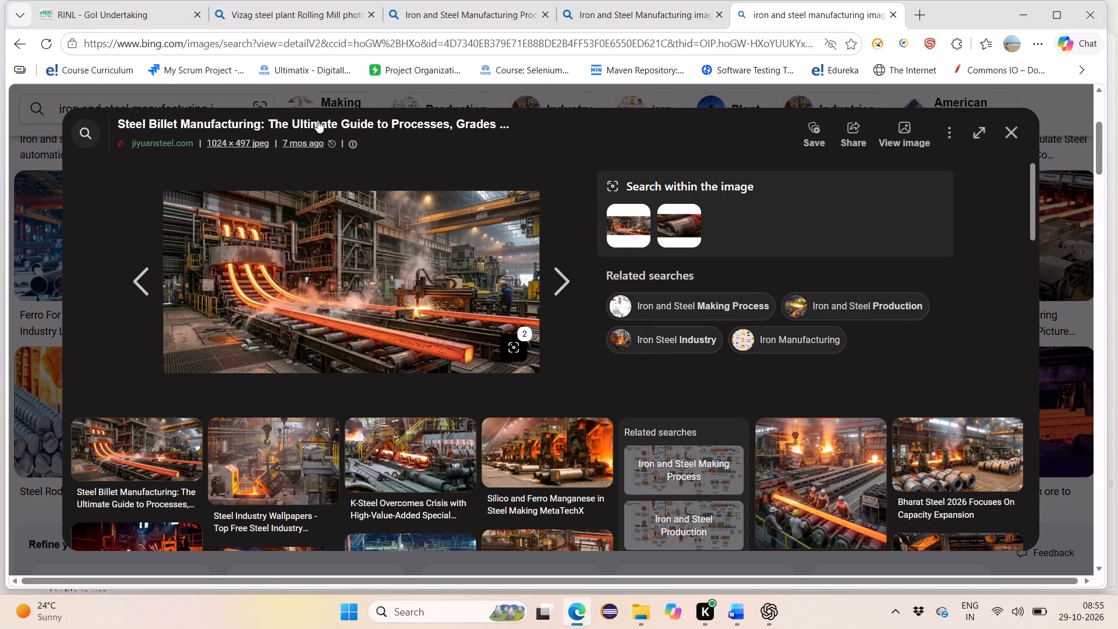
# Open the "Steel Billet Manufacturing" image's source page in a new tab, copy its jiyuansteel.com web address, and close that tab.
pyautogui.rightClick(318, 121)
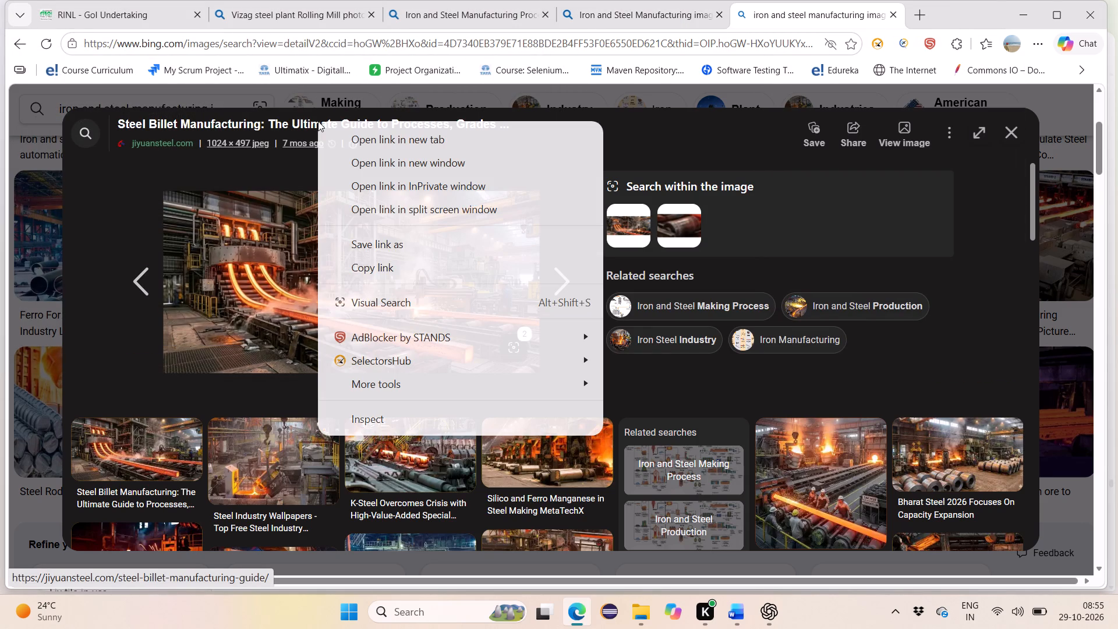
pyautogui.click(359, 136)
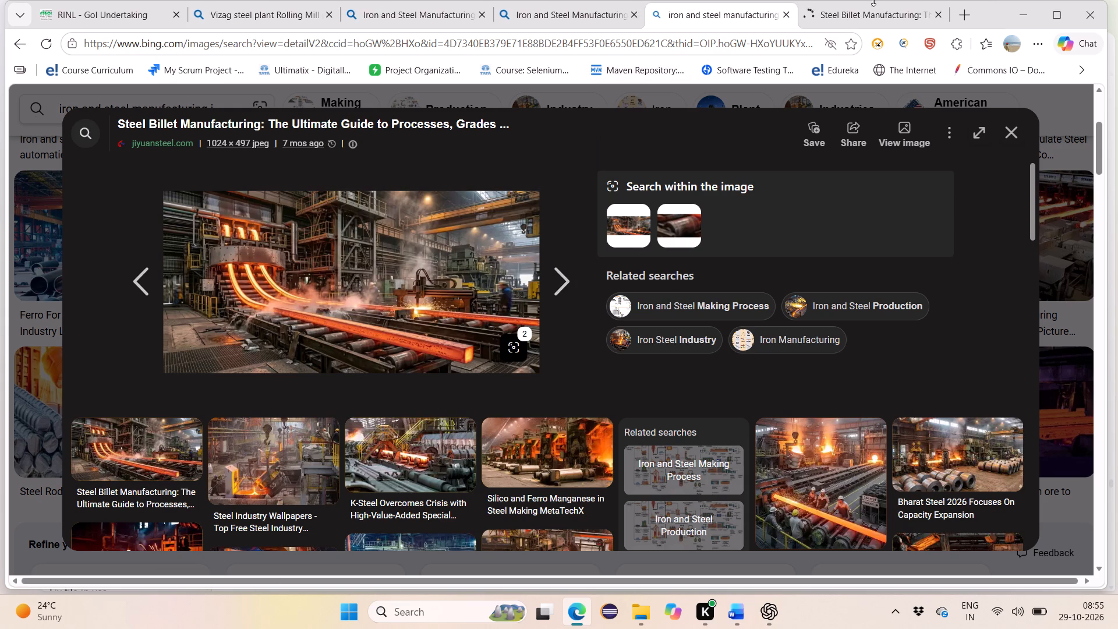
pyautogui.click(876, 19)
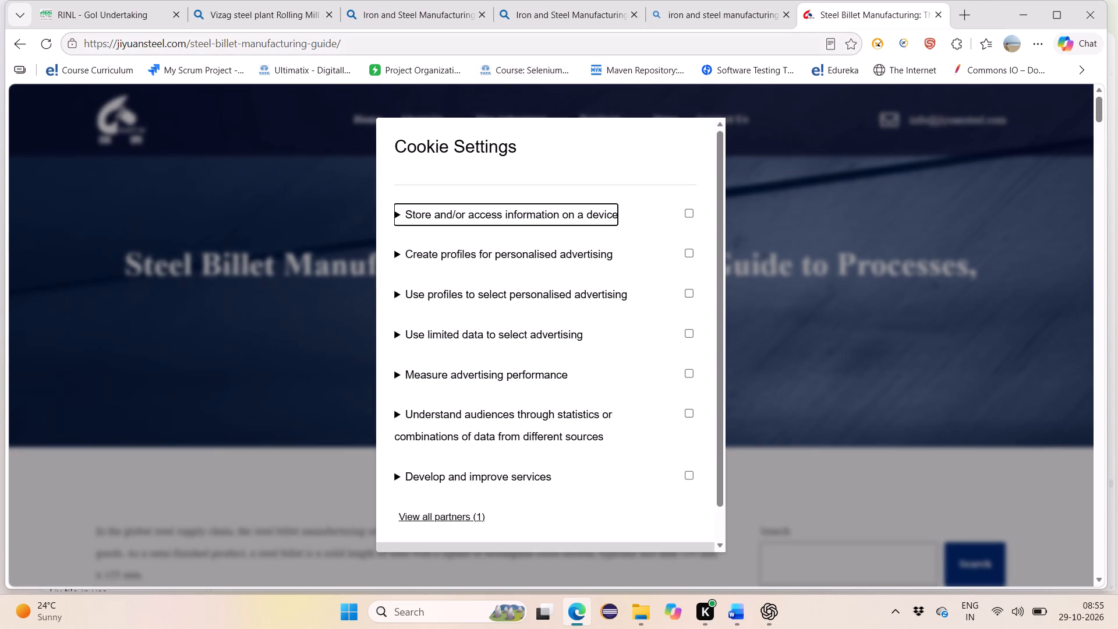
pyautogui.click(423, 44)
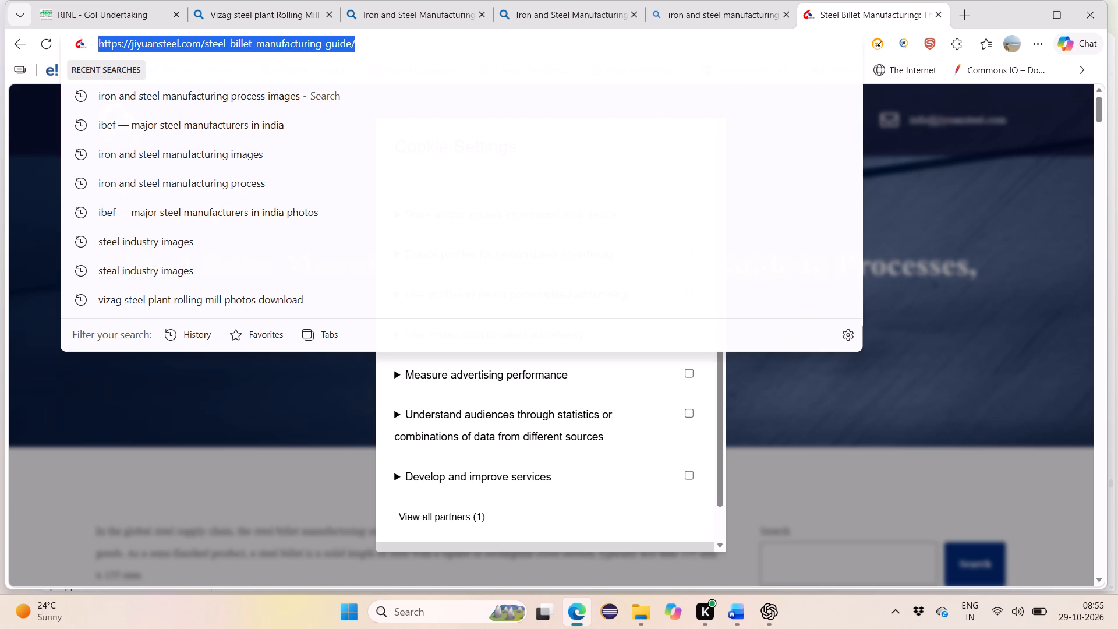
pyautogui.hotkey('ctrl', 'c')
pyautogui.hotkey('ctrl', 'c')
pyautogui.hotkey('ctrl', 'c')
pyautogui.hotkey('ctrl', 'c')
pyautogui.hotkey('ctrl', 'c')
pyautogui.hotkey('ctrl', 'c')
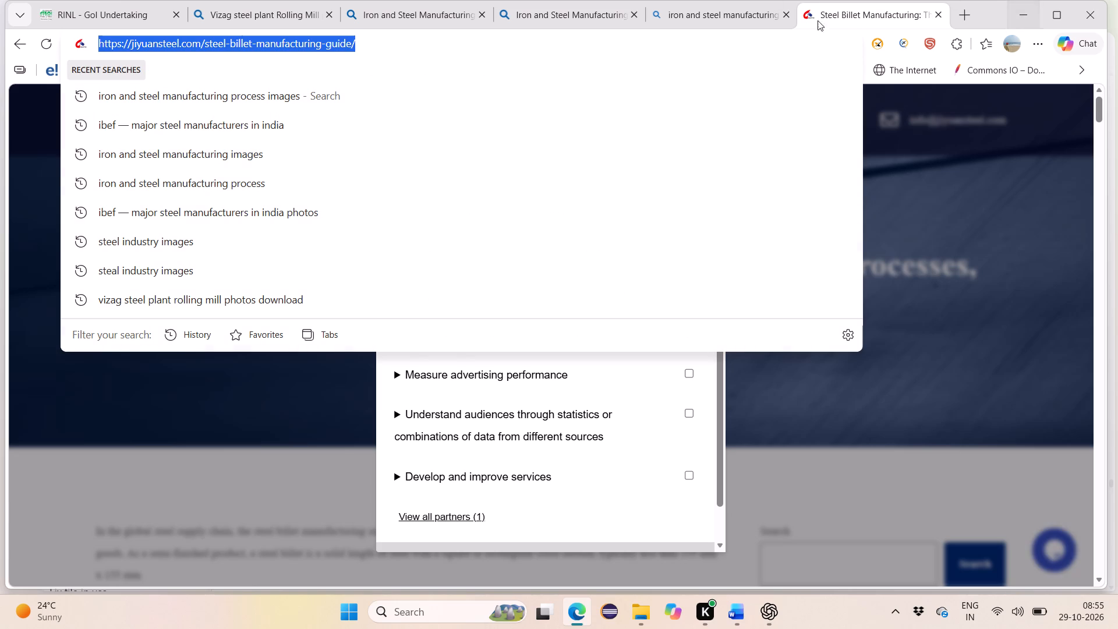
pyautogui.click(936, 16)
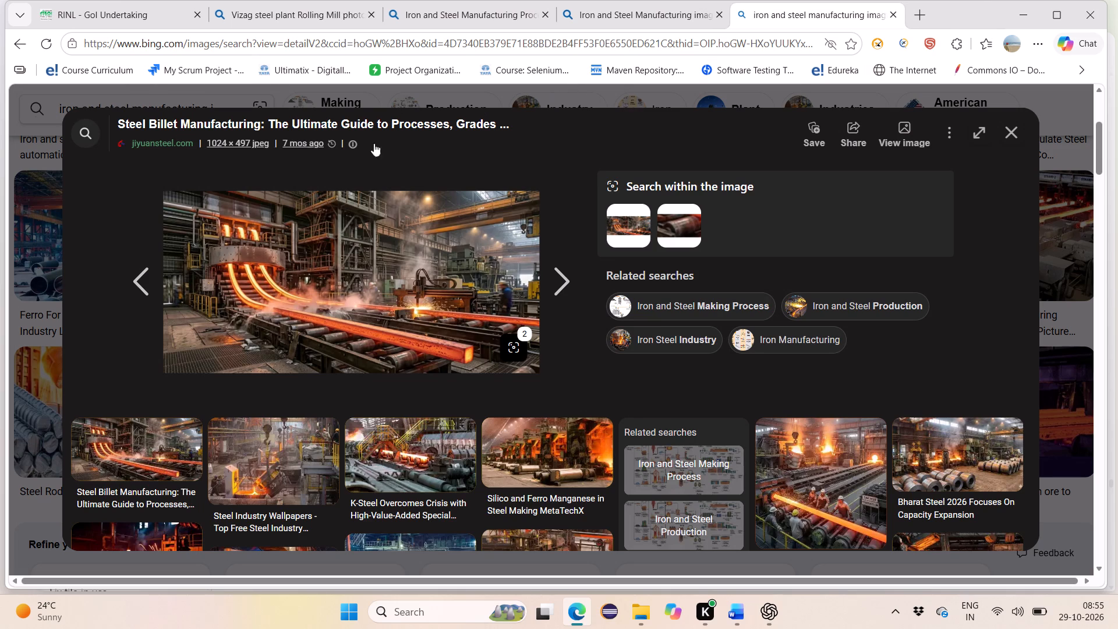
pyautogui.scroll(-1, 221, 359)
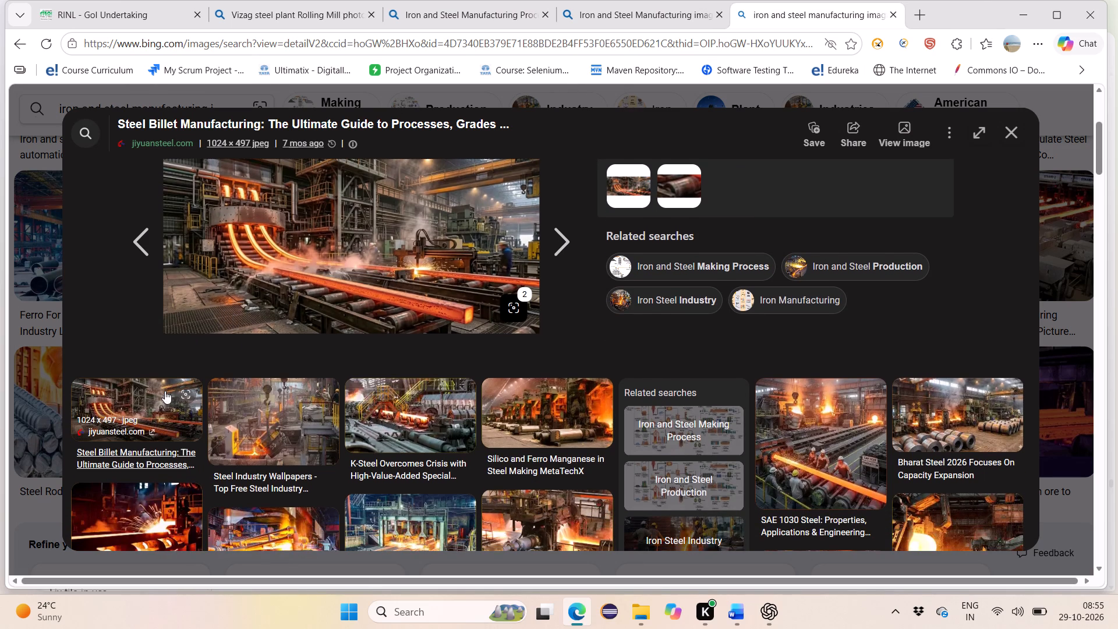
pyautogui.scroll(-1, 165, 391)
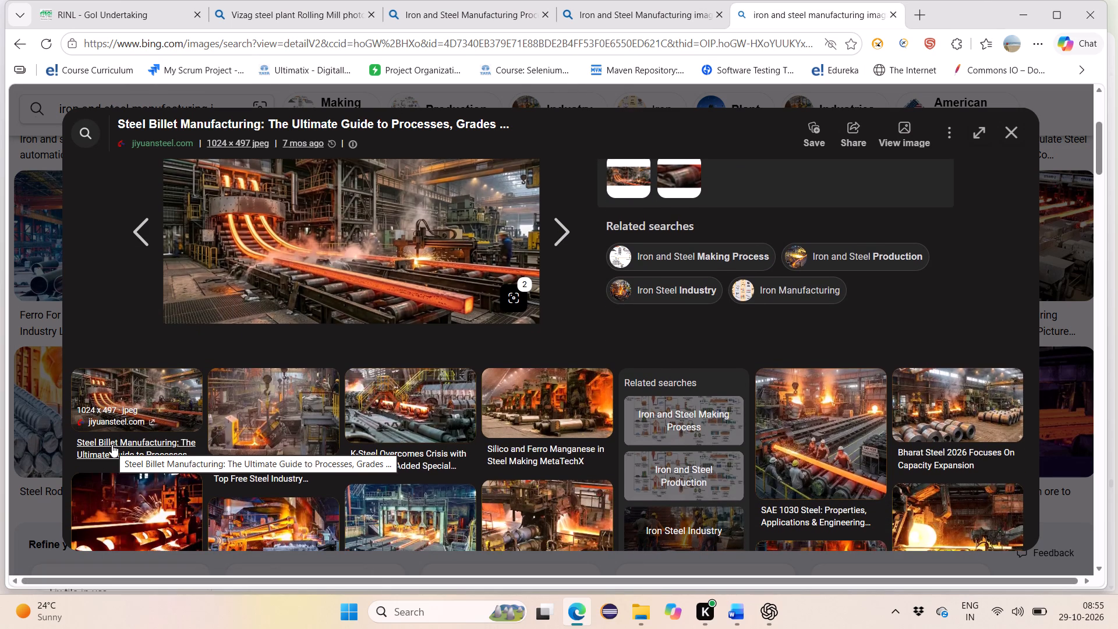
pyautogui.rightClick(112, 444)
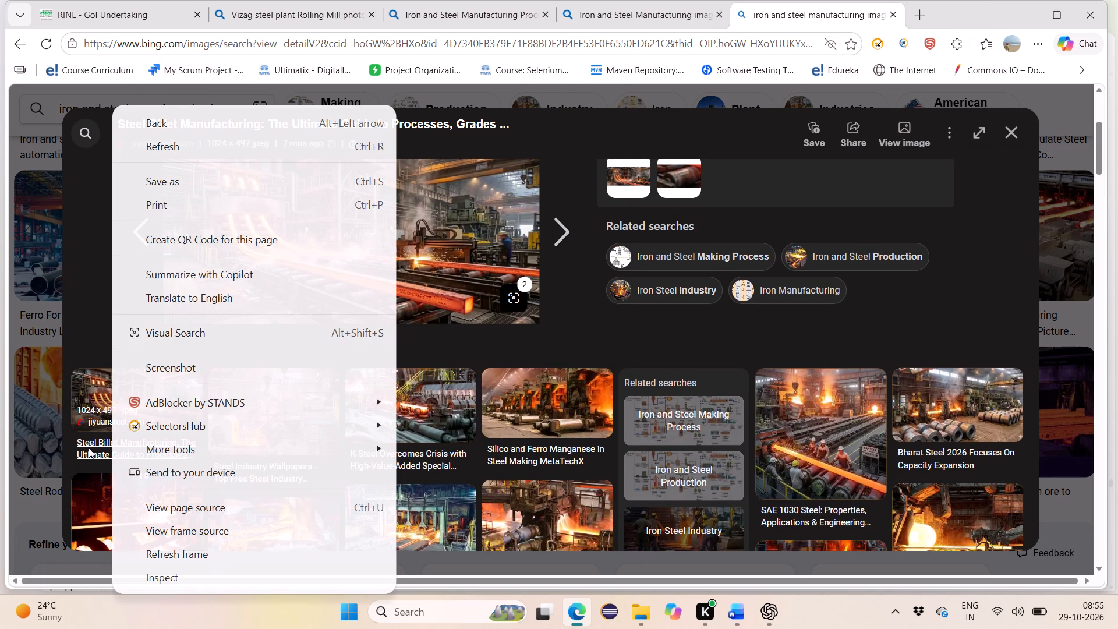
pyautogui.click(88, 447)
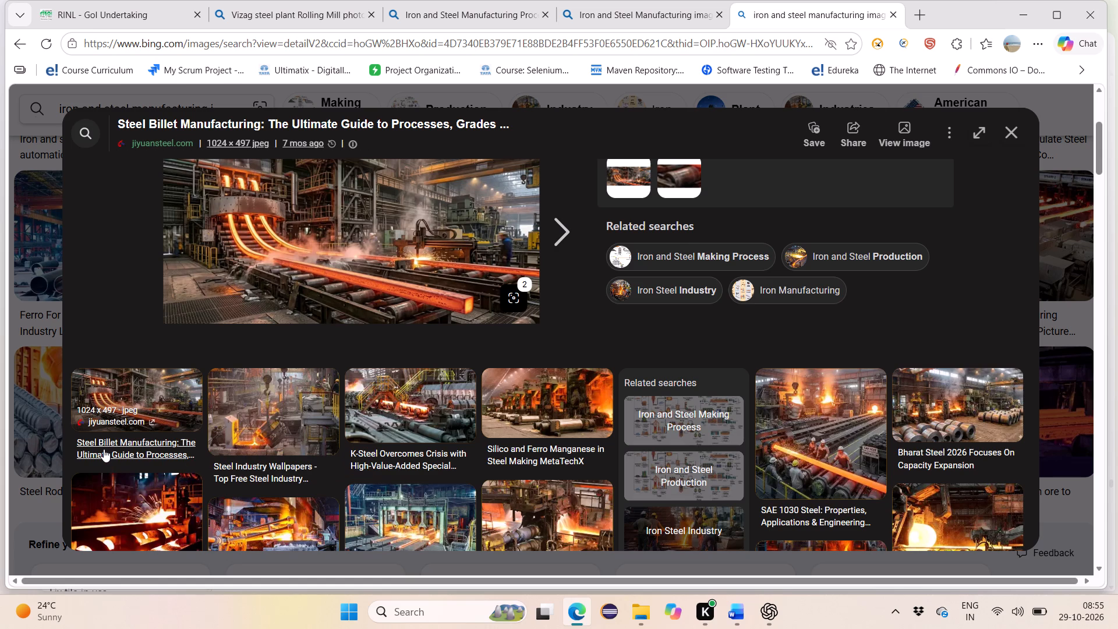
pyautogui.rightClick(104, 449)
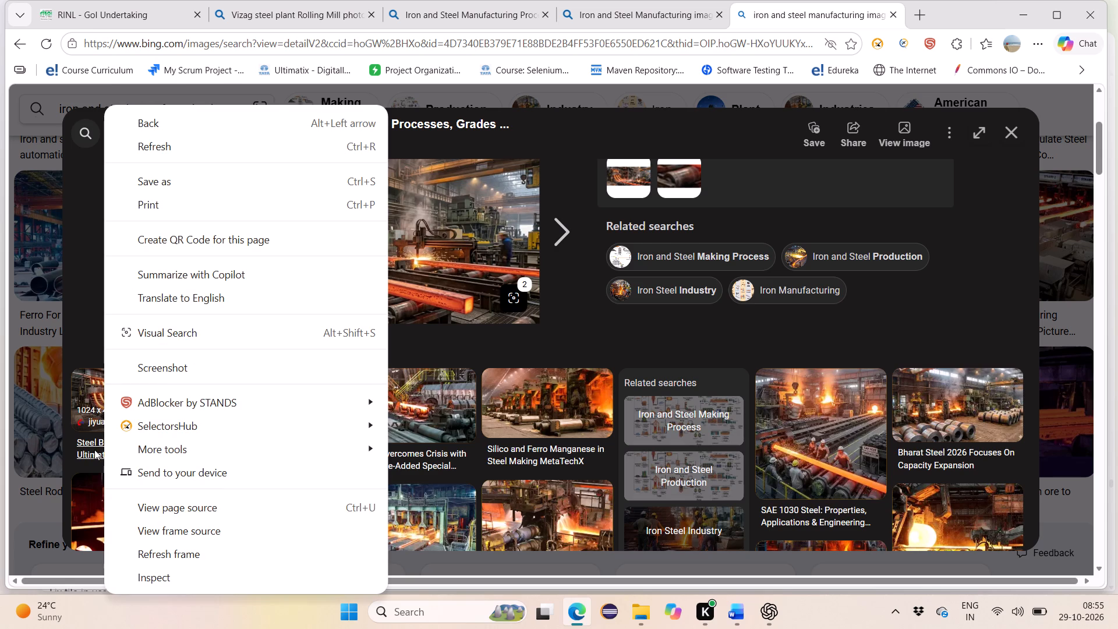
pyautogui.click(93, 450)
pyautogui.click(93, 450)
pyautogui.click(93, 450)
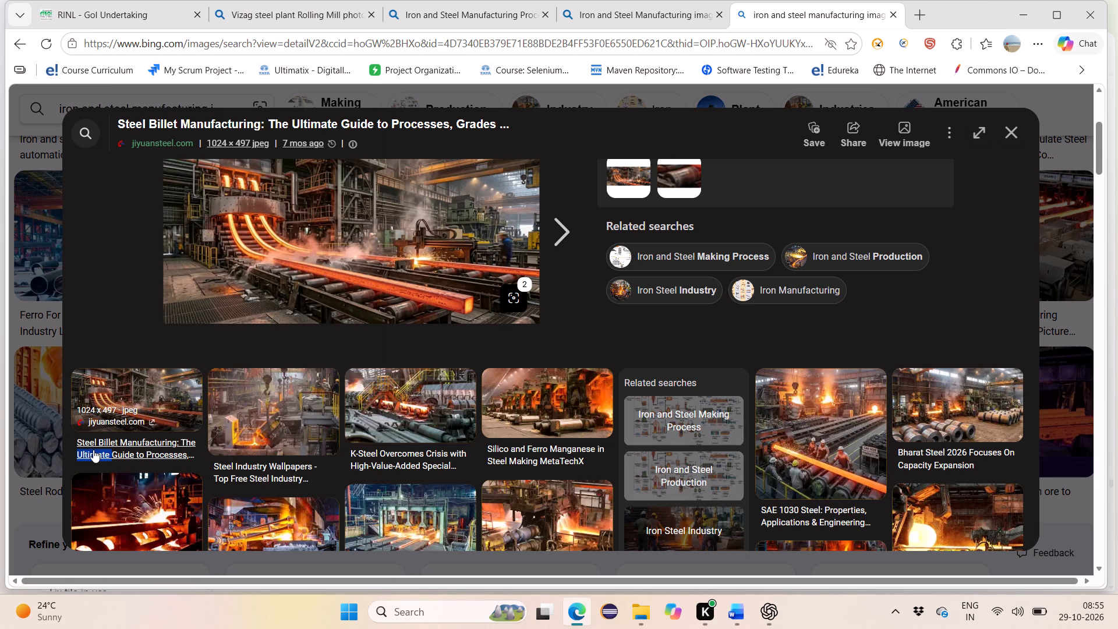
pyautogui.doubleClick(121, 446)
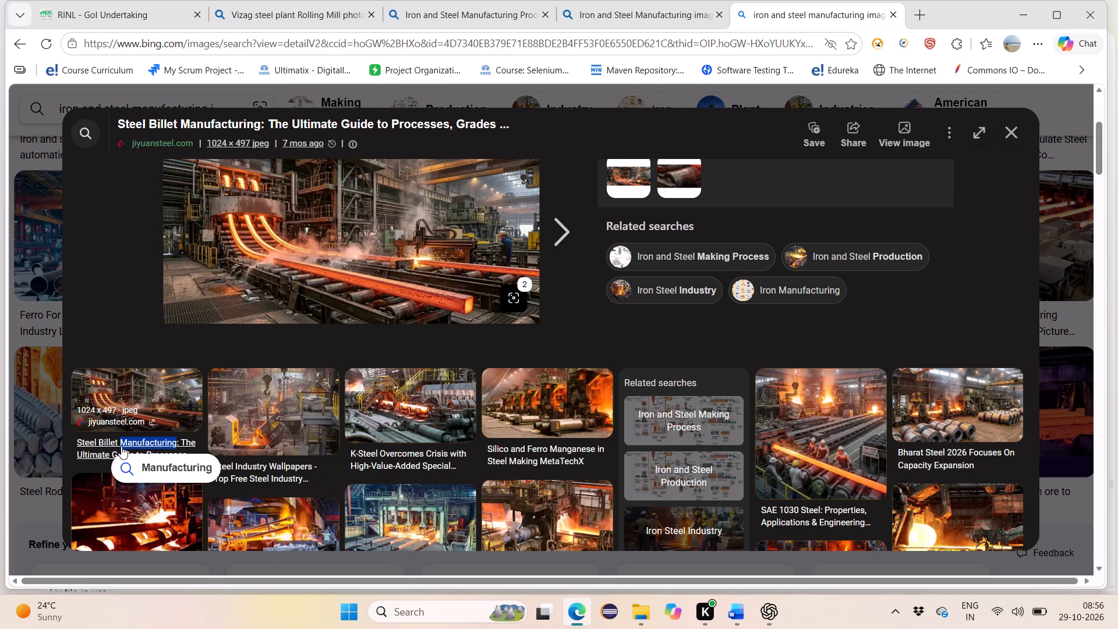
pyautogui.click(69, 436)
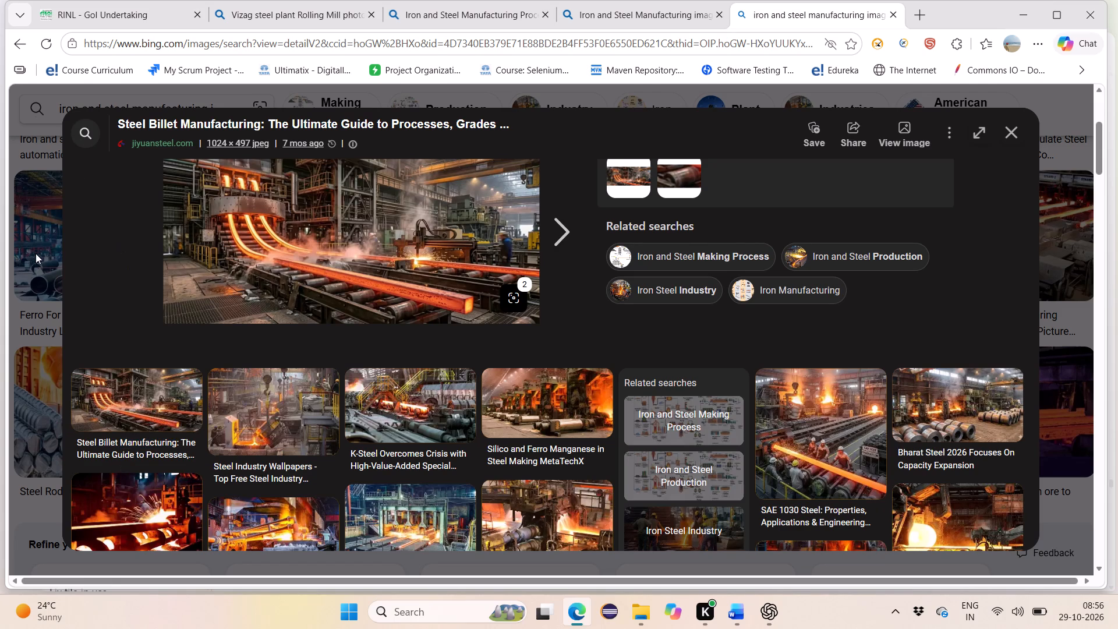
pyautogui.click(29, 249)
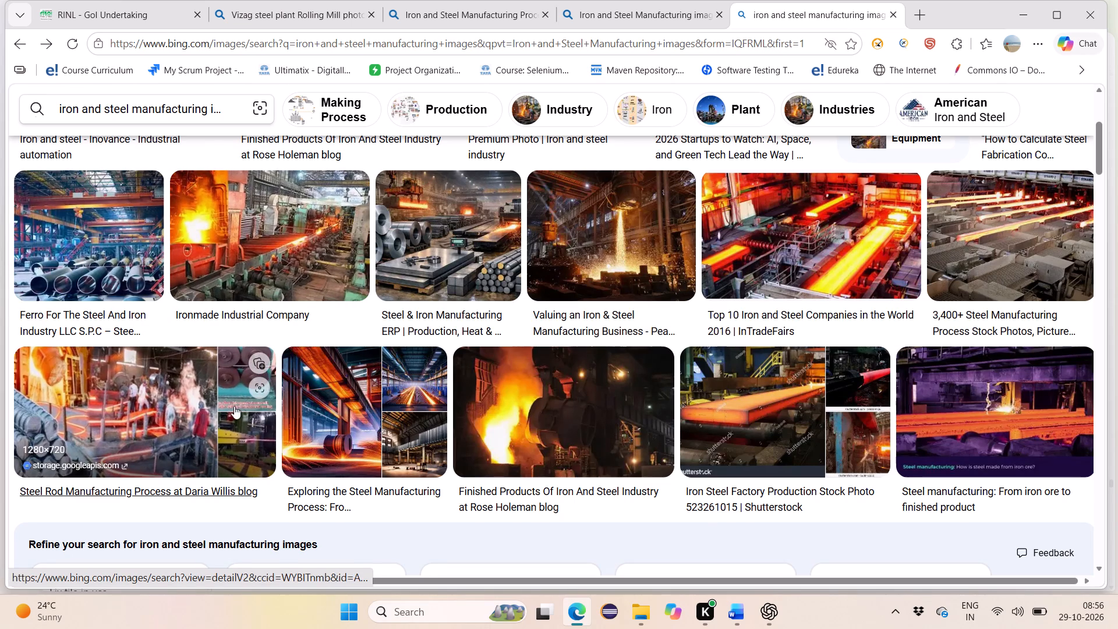
# Reopen the jiyuansteel.com "Steel Billet Manufacturing" image through the "Steel Rod Manufacturing Process" preview, check neighbouring images, and try its source link.
pyautogui.click(213, 485)
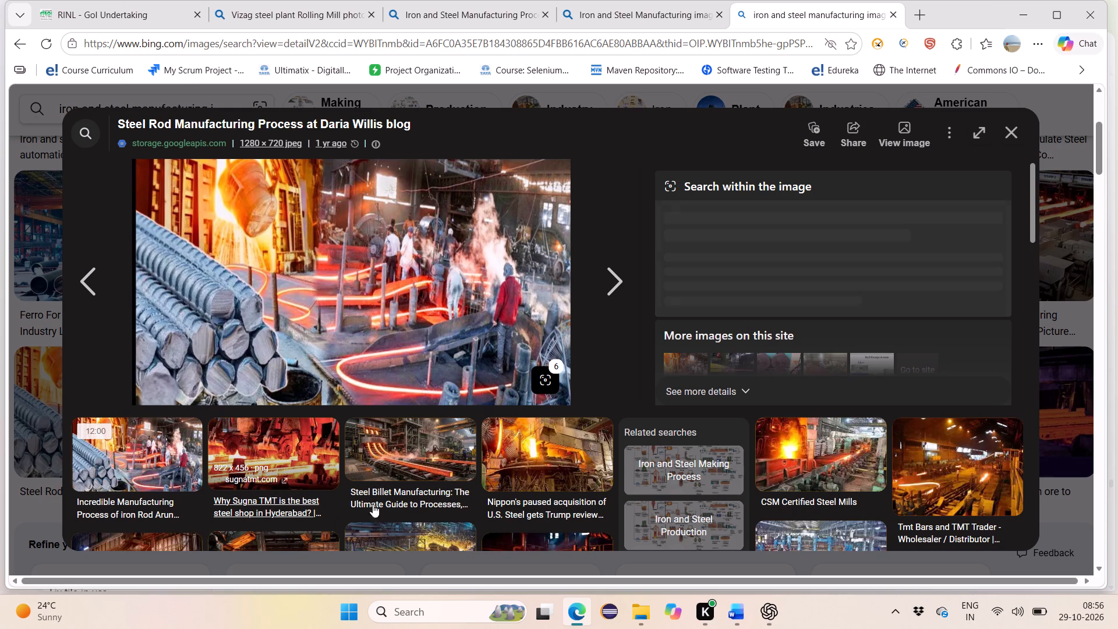
pyautogui.rightClick(405, 501)
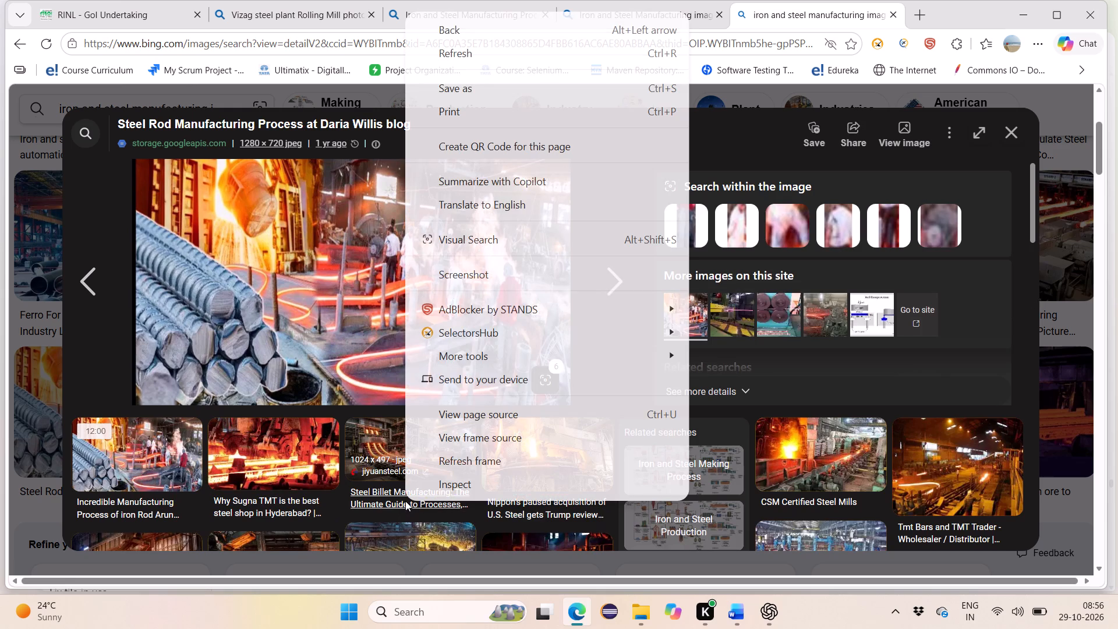
pyautogui.click(405, 501)
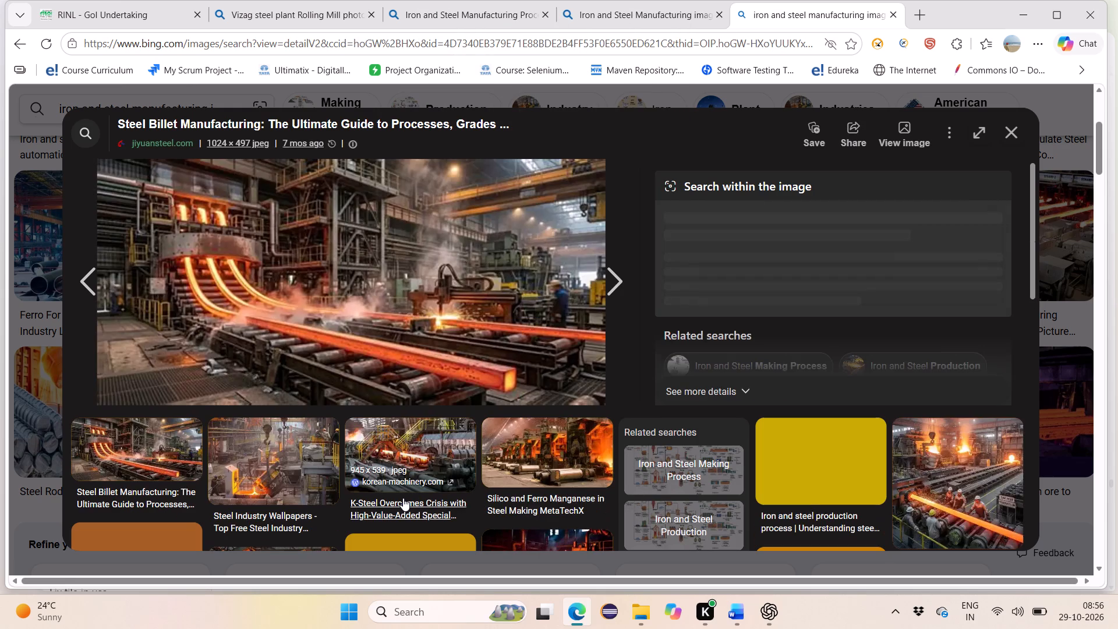
pyautogui.click(403, 498)
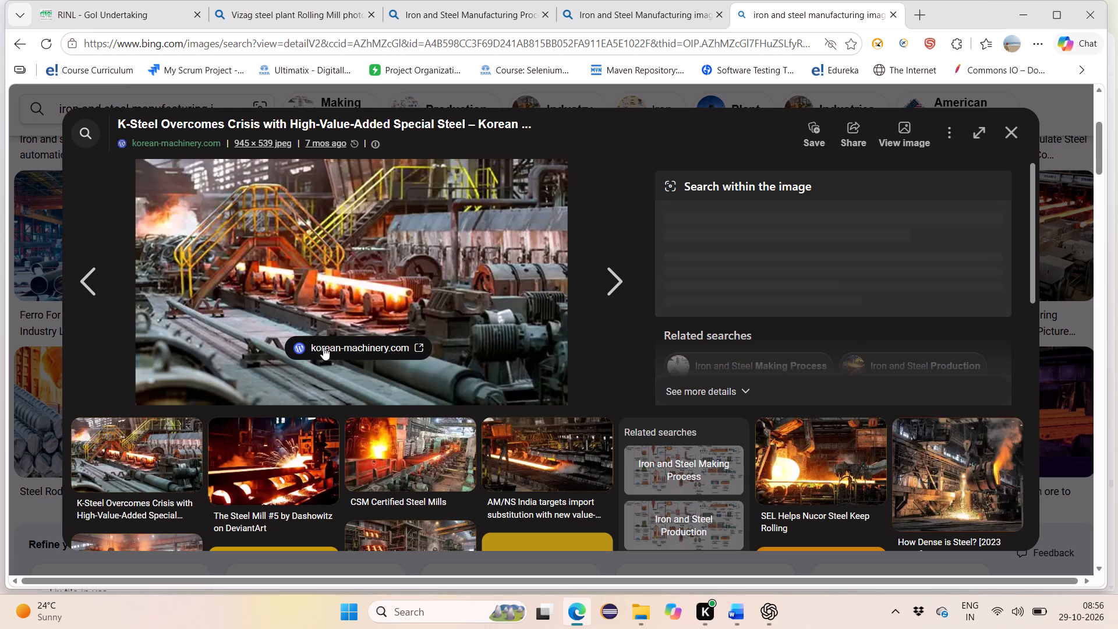
pyautogui.click(85, 280)
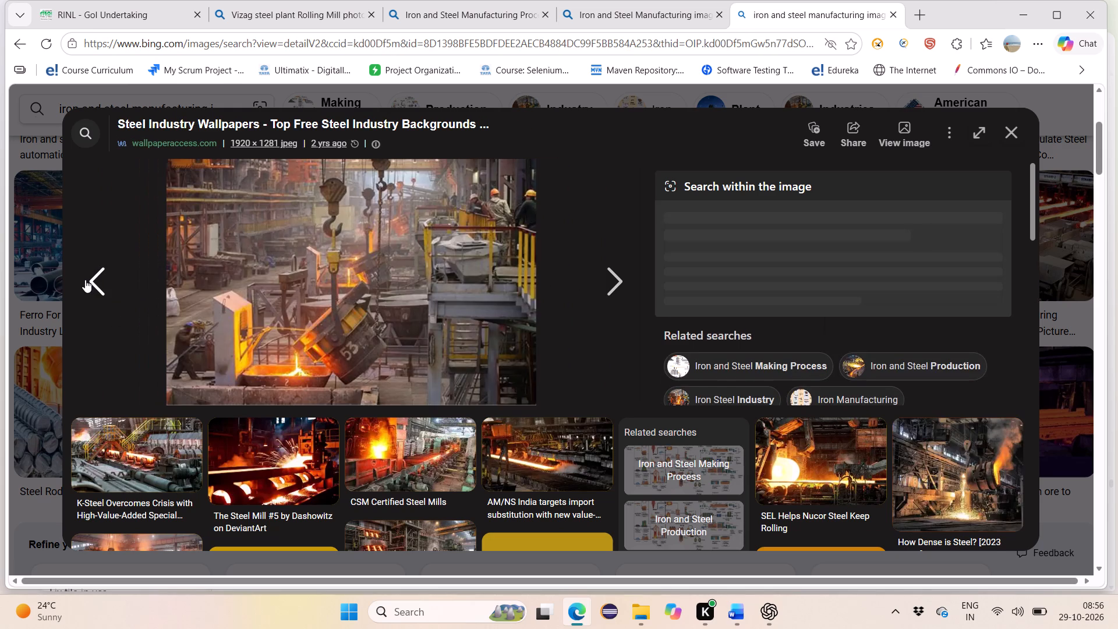
pyautogui.click(85, 280)
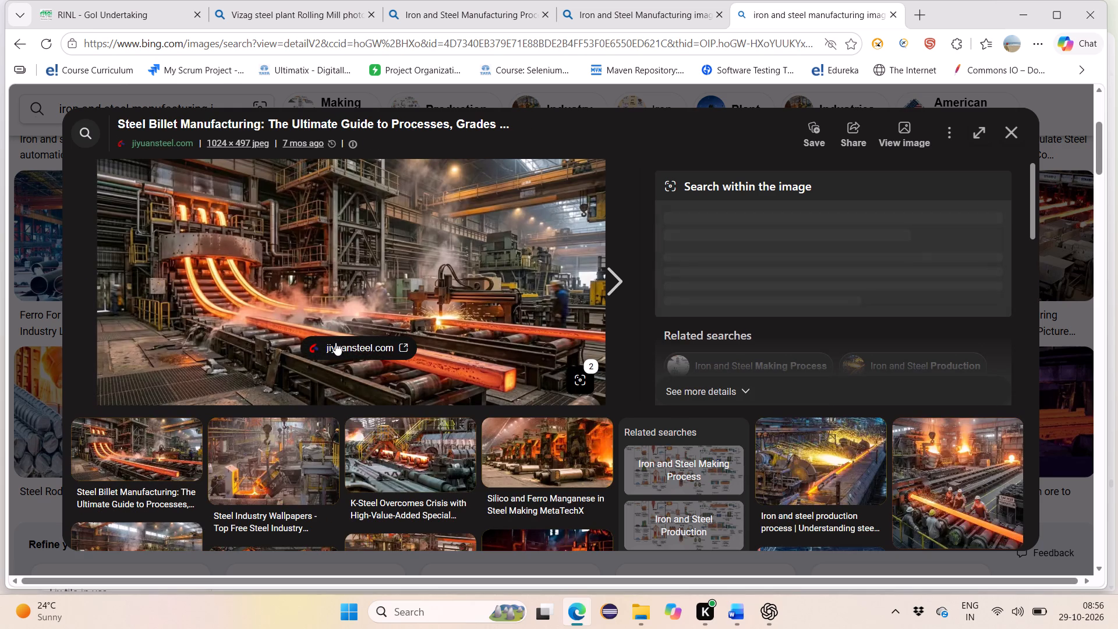
pyautogui.rightClick(379, 347)
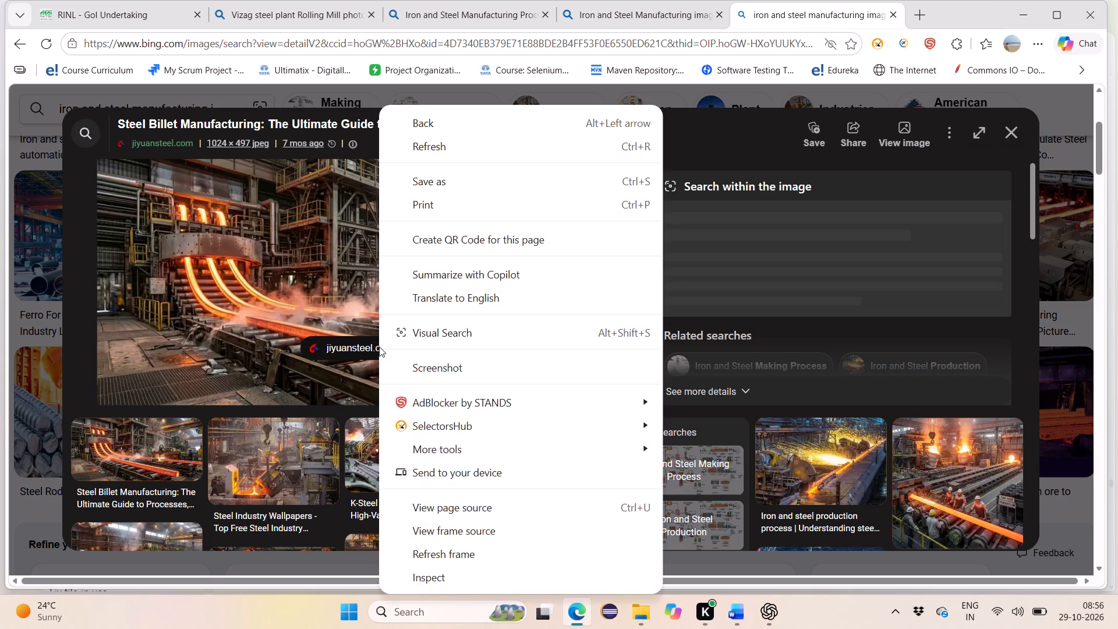
pyautogui.click(364, 341)
pyautogui.tripleClick(401, 345)
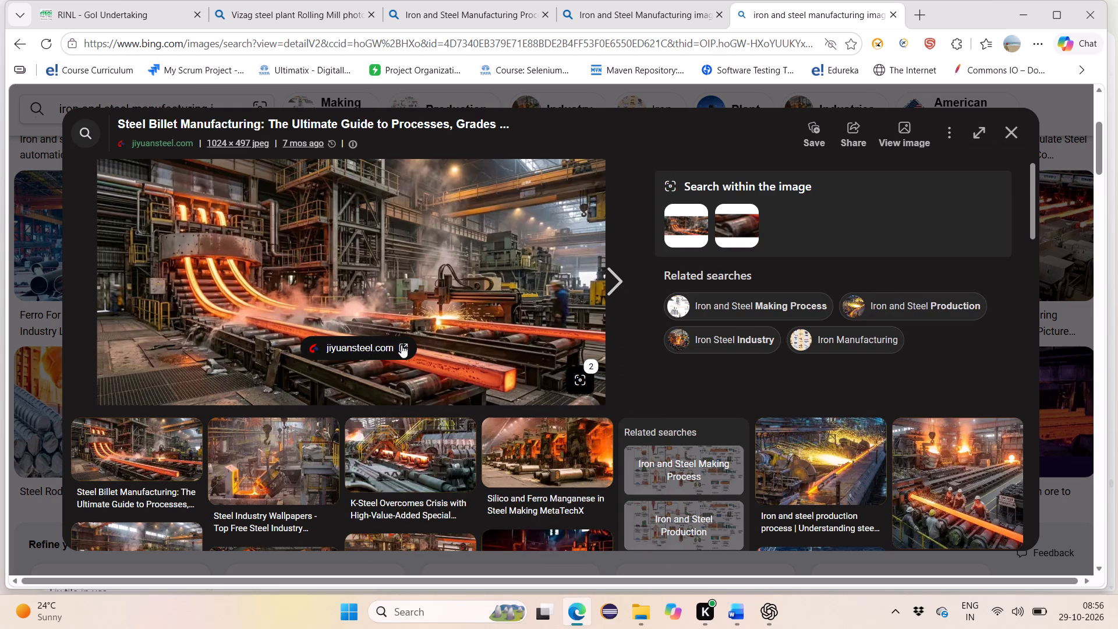
pyautogui.tripleClick(401, 345)
pyautogui.doubleClick(401, 345)
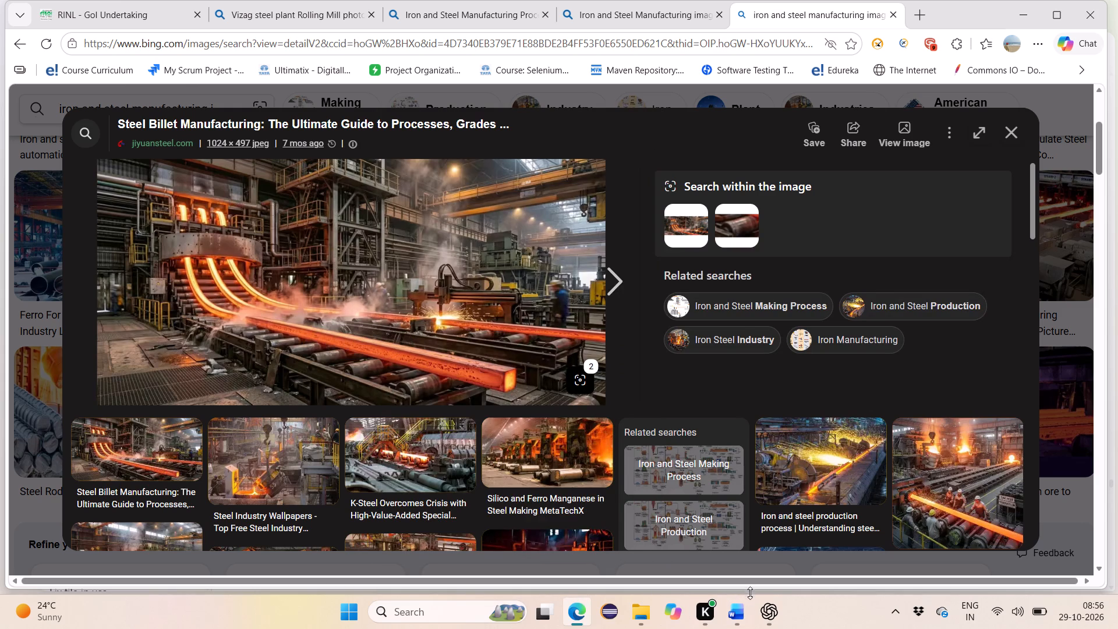
# Switch to the Word report and paste the copied source link below section 3.1 Industry Profile's second paragraph, leaving a blank line above it.
pyautogui.click(737, 615)
pyautogui.scroll(2, 590, 396)
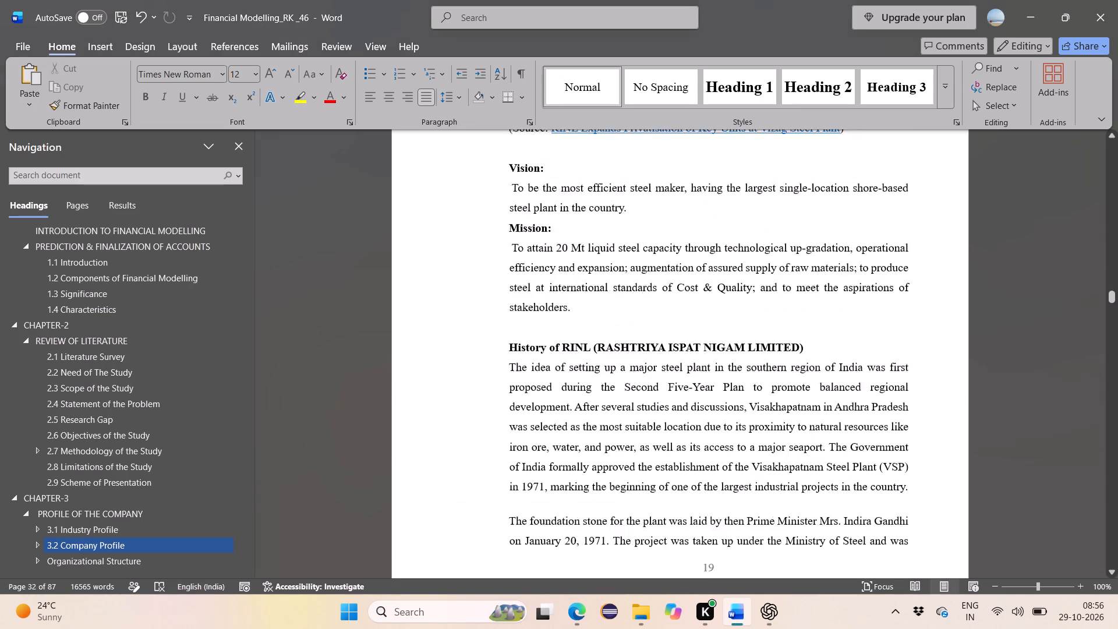
pyautogui.scroll(5, 590, 396)
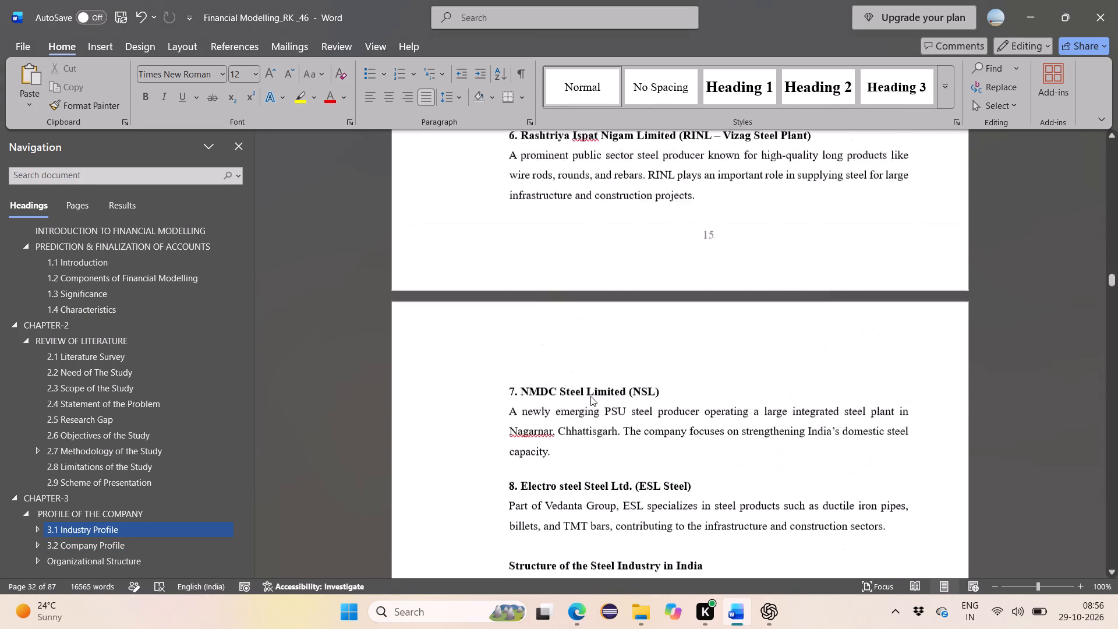
pyautogui.scroll(5, 590, 396)
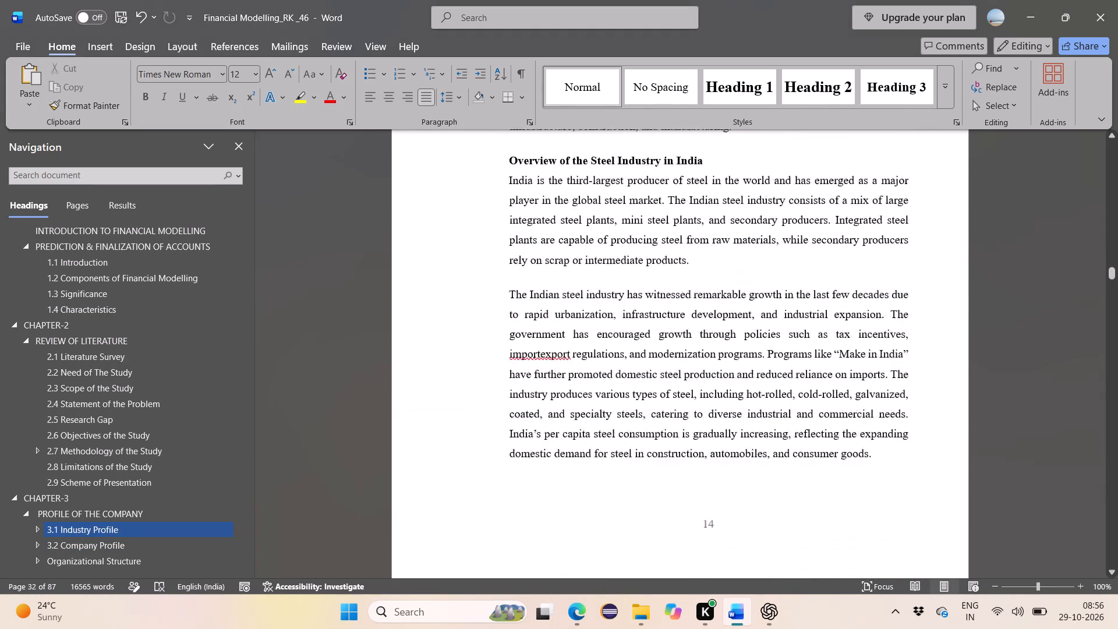
pyautogui.scroll(4, 590, 396)
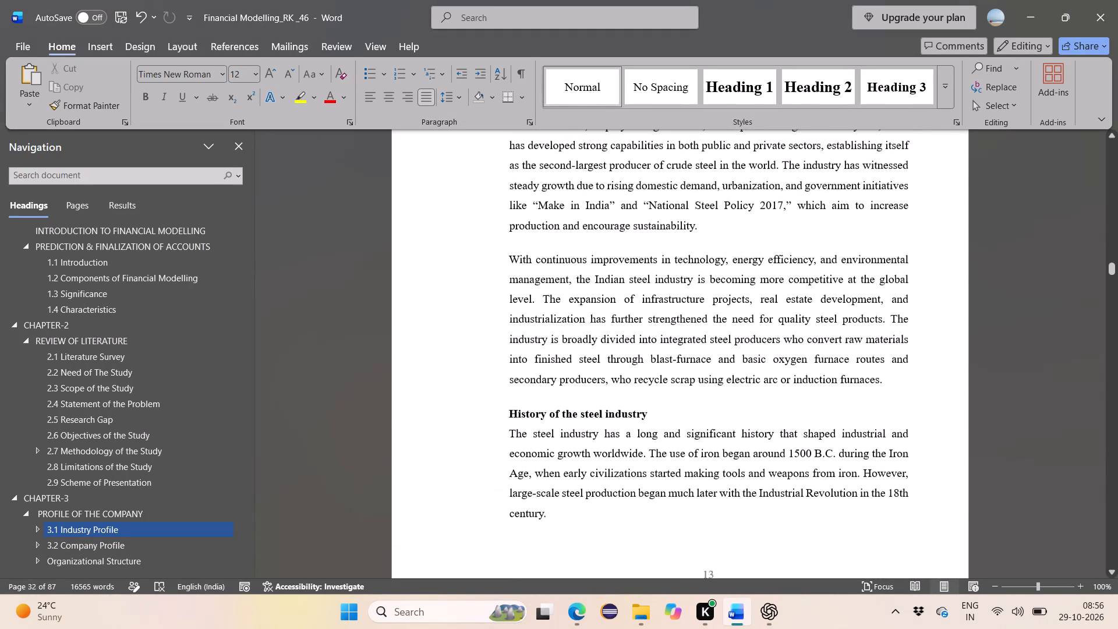
pyautogui.scroll(3, 836, 368)
pyautogui.scroll(-1, 836, 368)
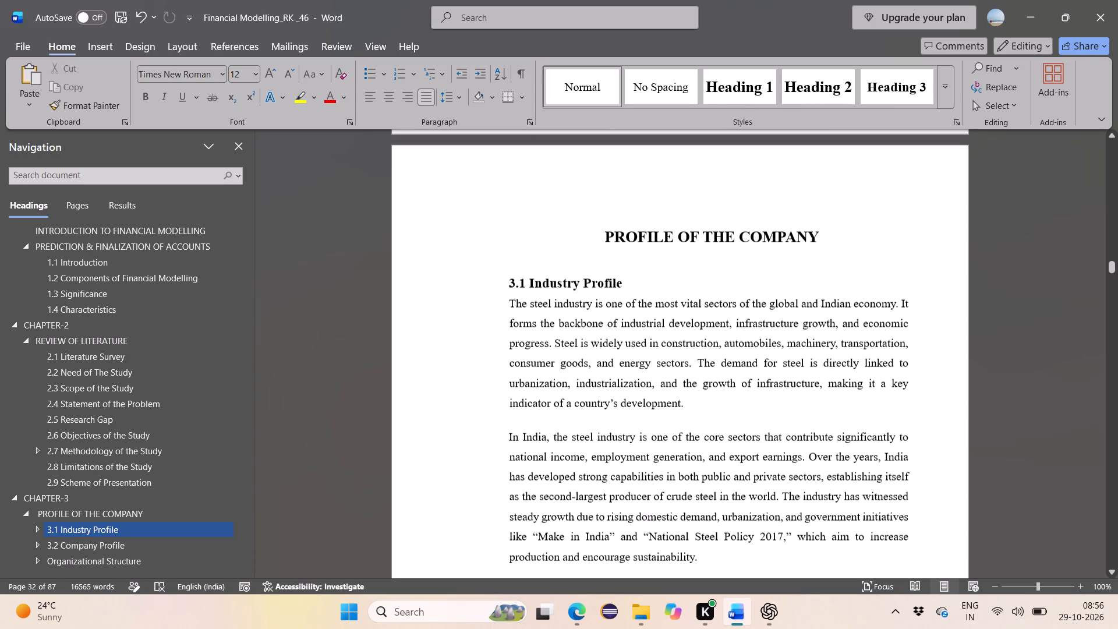
pyautogui.scroll(-1, 836, 368)
pyautogui.scroll(1, 836, 368)
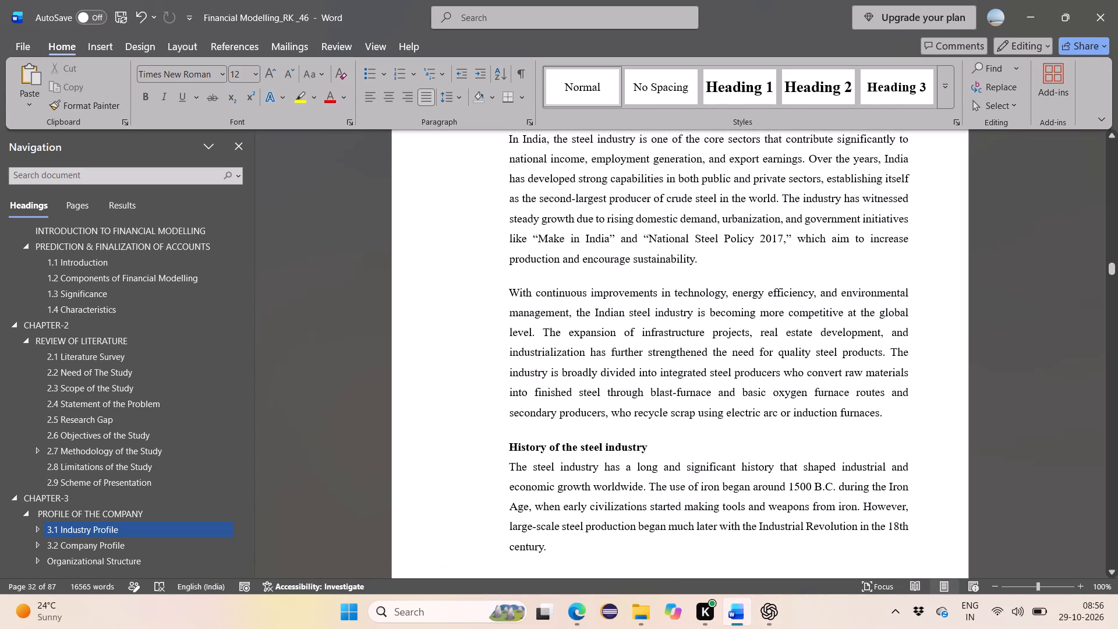
pyautogui.click(750, 268)
pyautogui.press('BackSpace')
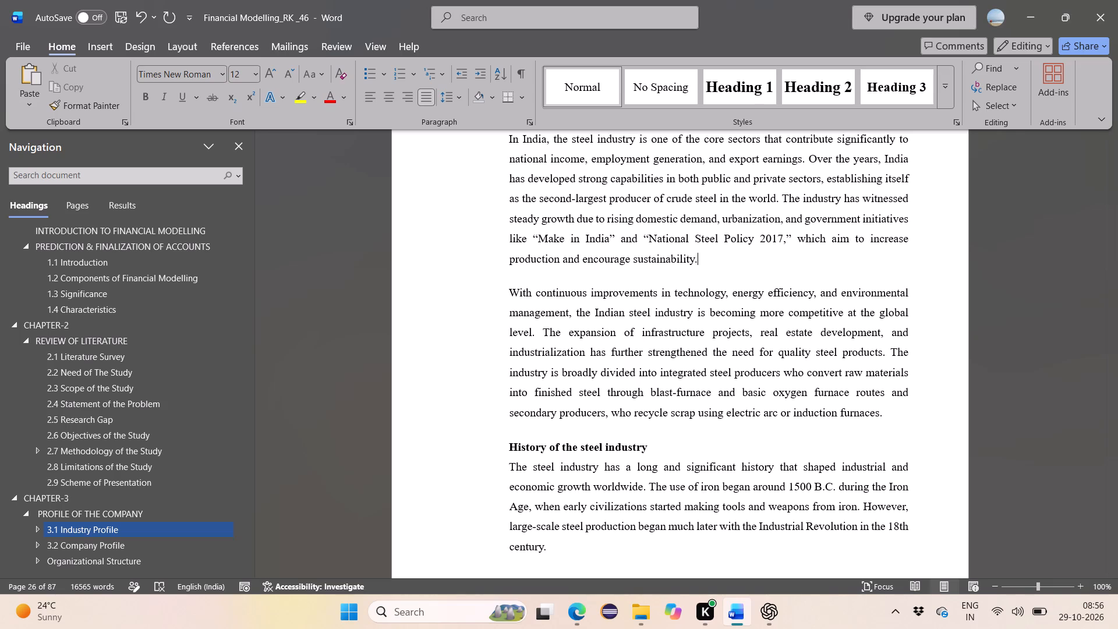
pyautogui.press('Return')
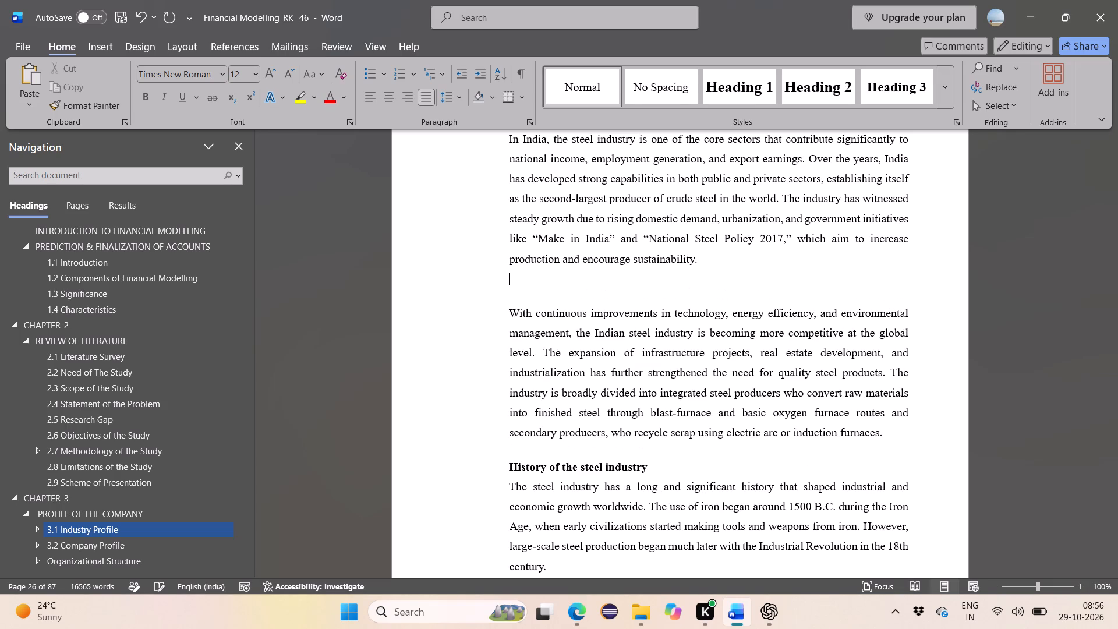
pyautogui.press('Return')
pyautogui.hotkey('ctrl', 'v')
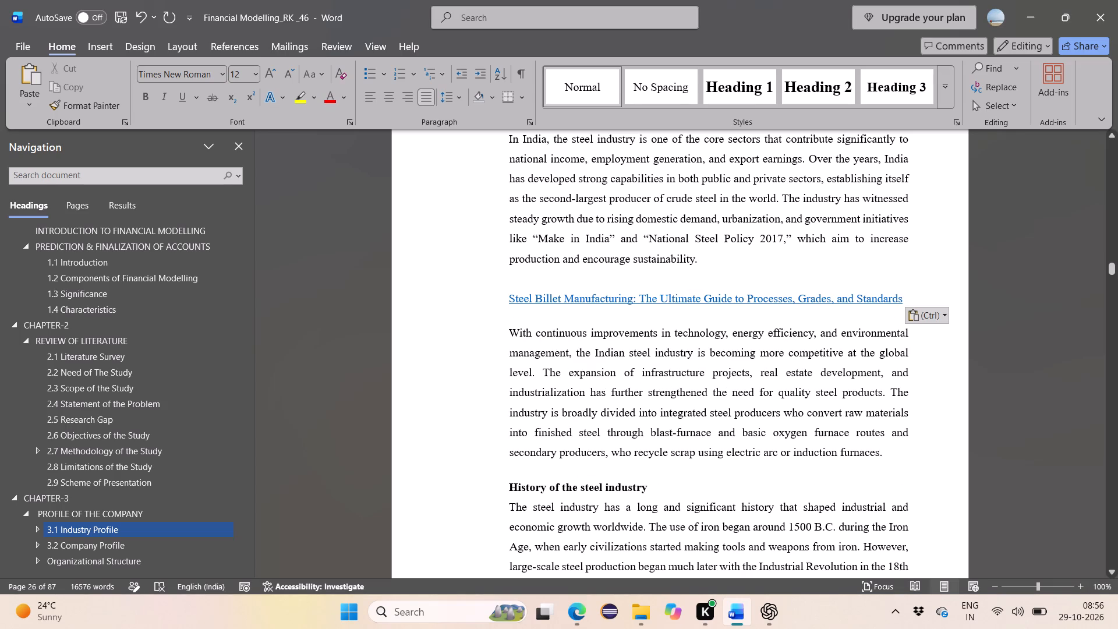
# Put the label "Source: " before the pasted Steel Billet Manufacturing link and enclose the whole citation in parentheses.
pyautogui.click(536, 282)
pyautogui.press('Down')
pyautogui.hotkey('shift', 's')
pyautogui.write('ource')
pyautogui.press('space')
pyautogui.press('BackSpace')
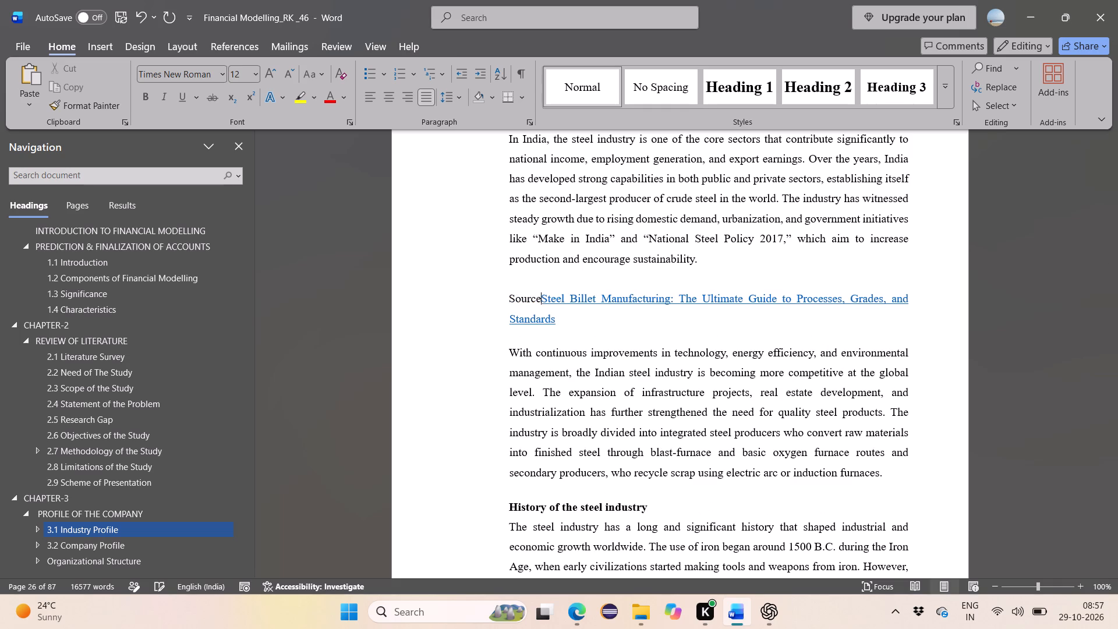
pyautogui.write(':')
pyautogui.press('space')
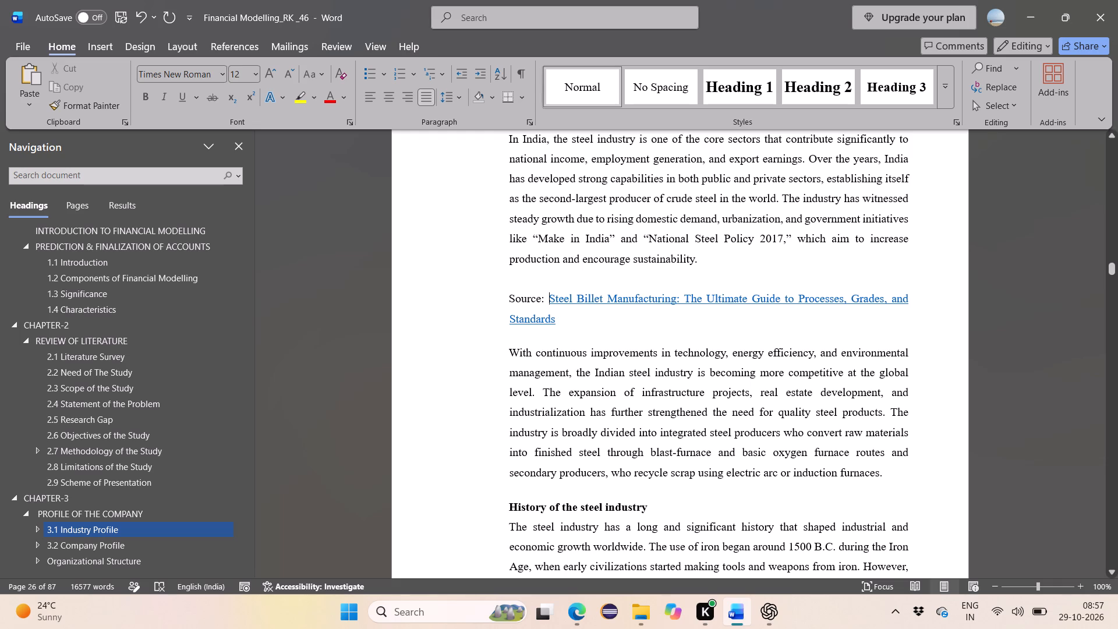
pyautogui.click(505, 301)
pyautogui.hotkey('shift', '(')
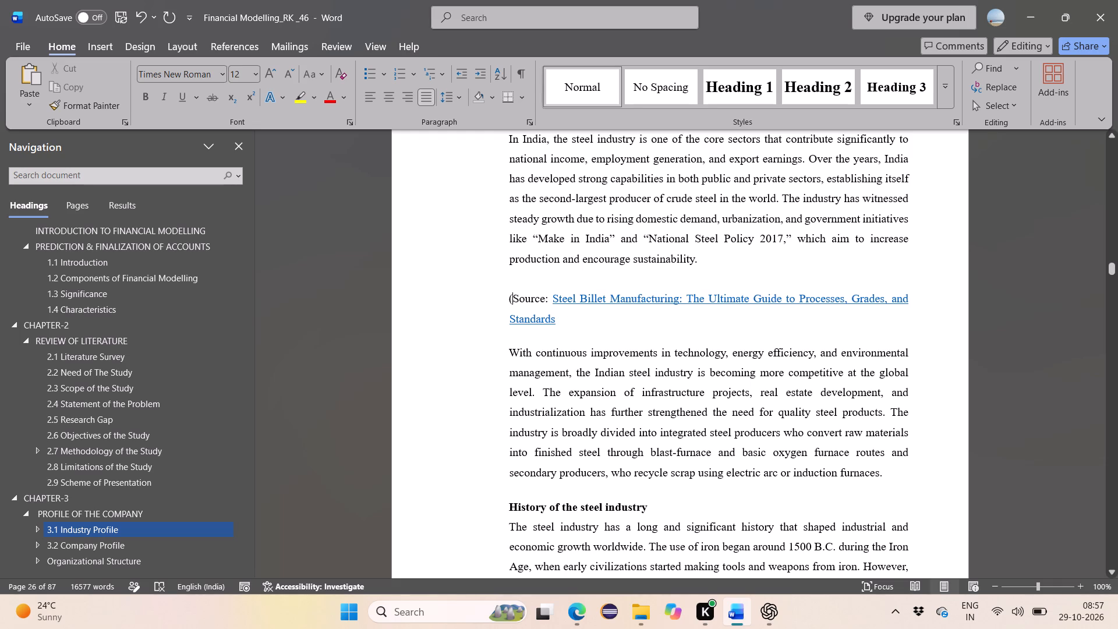
pyautogui.click(561, 318)
pyautogui.hotkey('shift', ')')
# Insert the steel-billet-manufacturing-process picture from the Downloads folder on the blank line above its source citation in 3.1 Industry Profile.
pyautogui.click(553, 278)
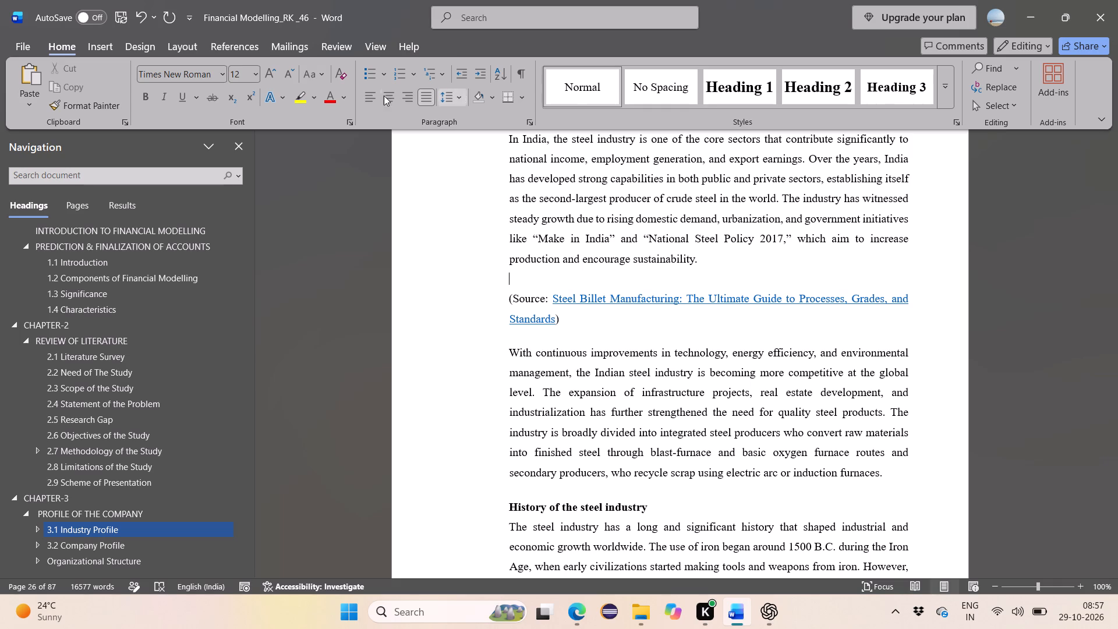
pyautogui.click(111, 42)
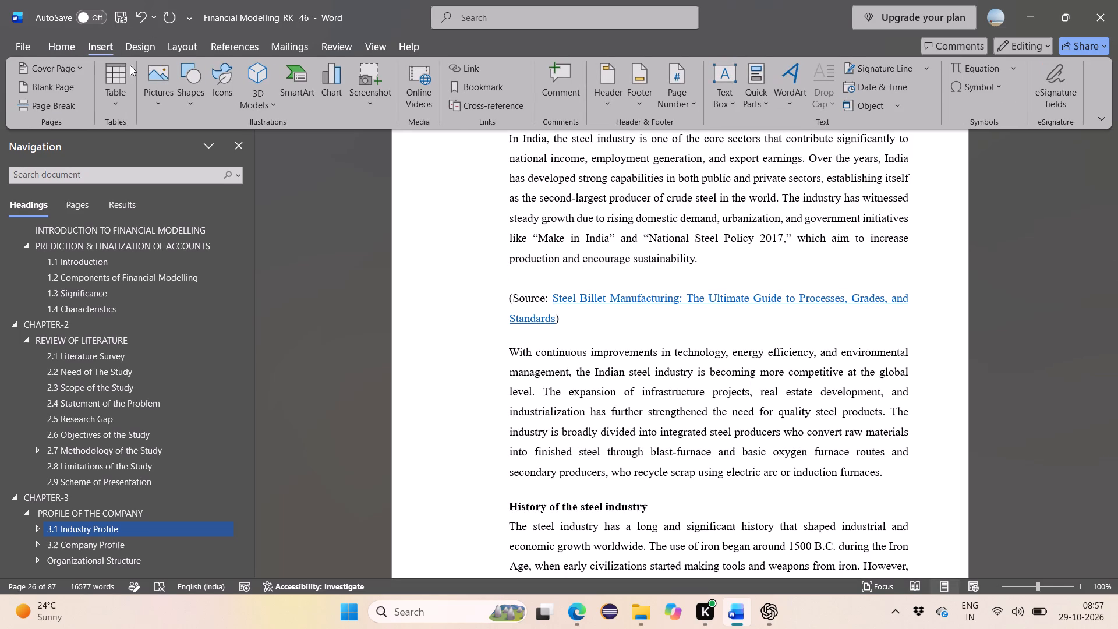
pyautogui.click(155, 75)
pyautogui.click(195, 151)
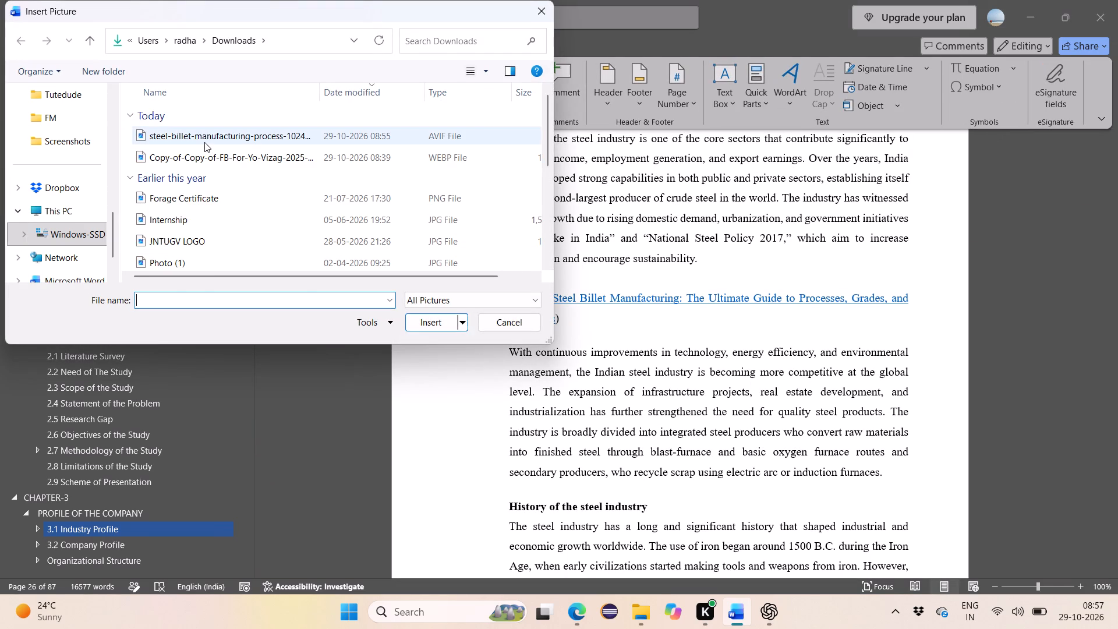
pyautogui.doubleClick(204, 142)
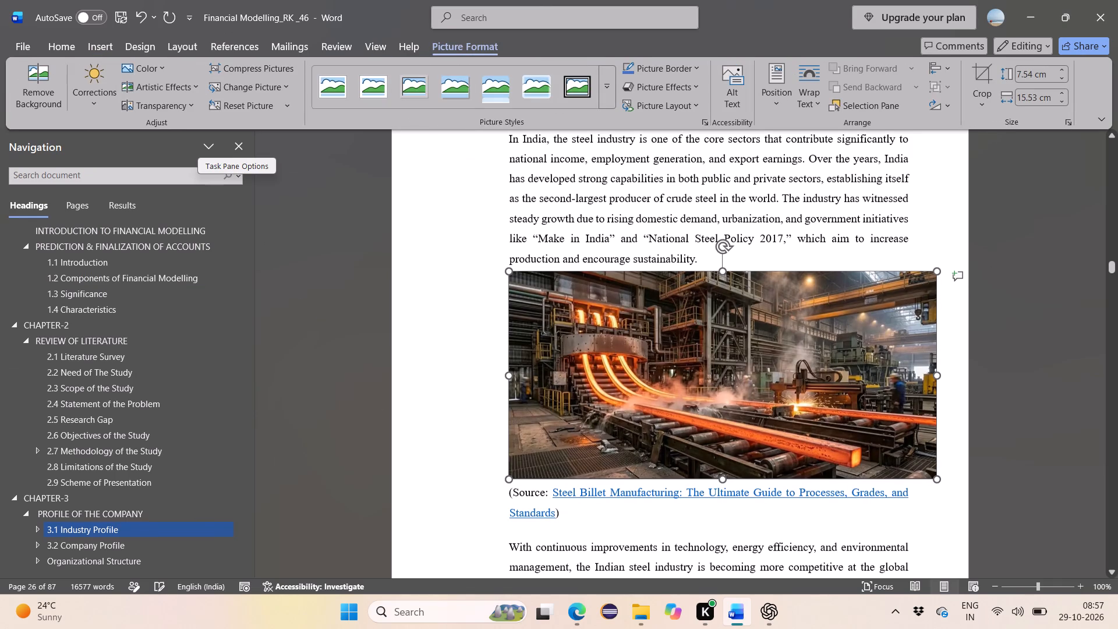
pyautogui.click(795, 257)
# Add a blank line between the paragraph ending "automotive, and manufacturing." and the RINL plant picture in 3.2 Company Profile.
pyautogui.scroll(-2, 727, 446)
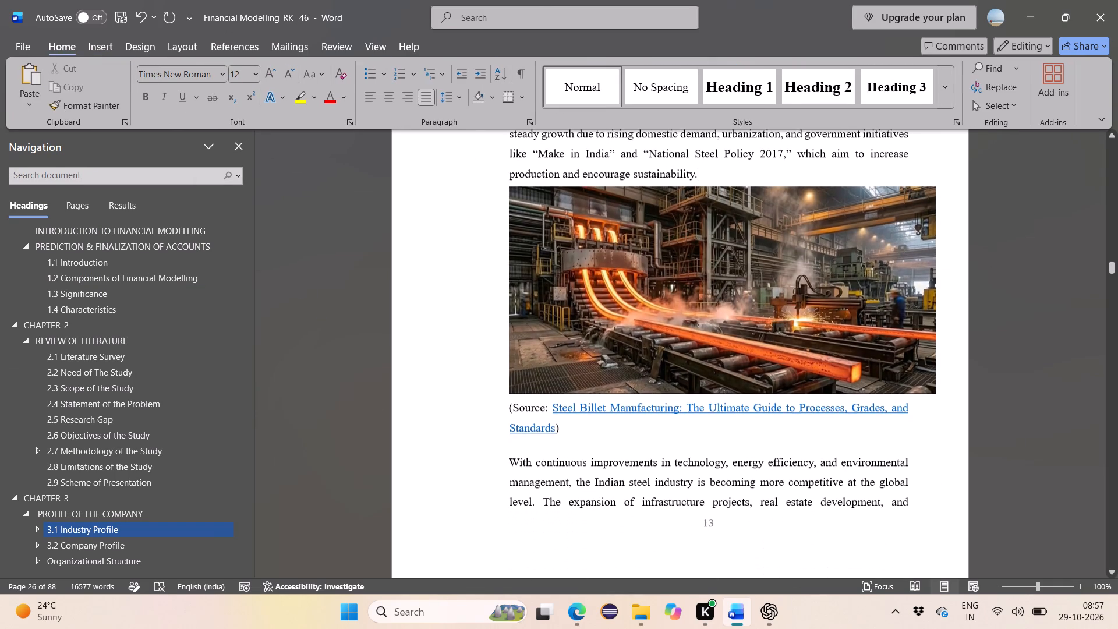
pyautogui.scroll(-3, 727, 446)
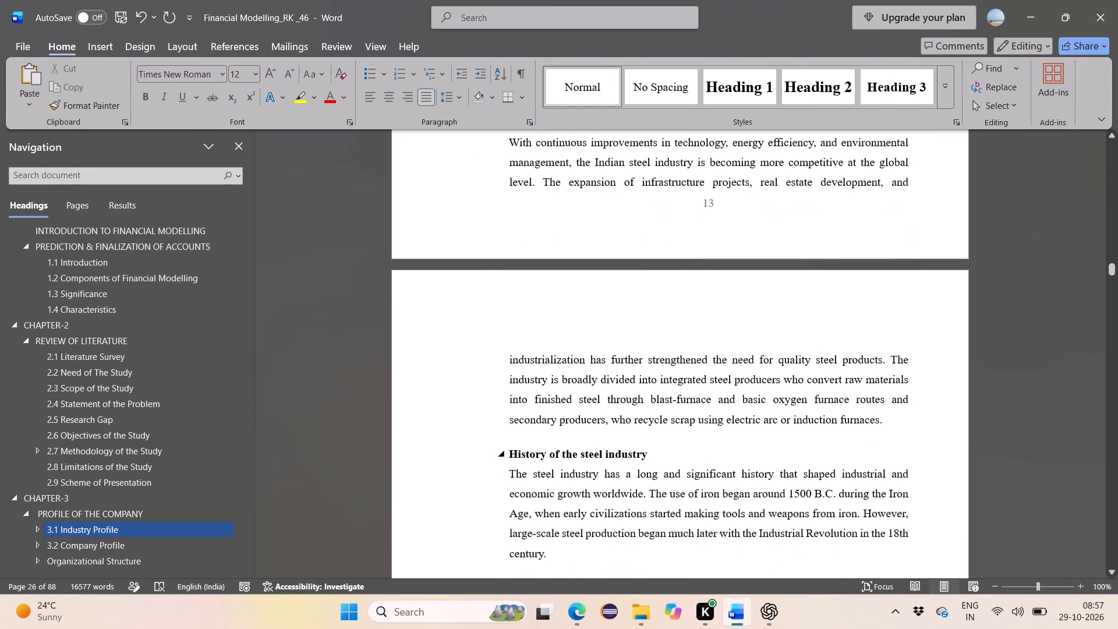
pyautogui.scroll(-3, 727, 446)
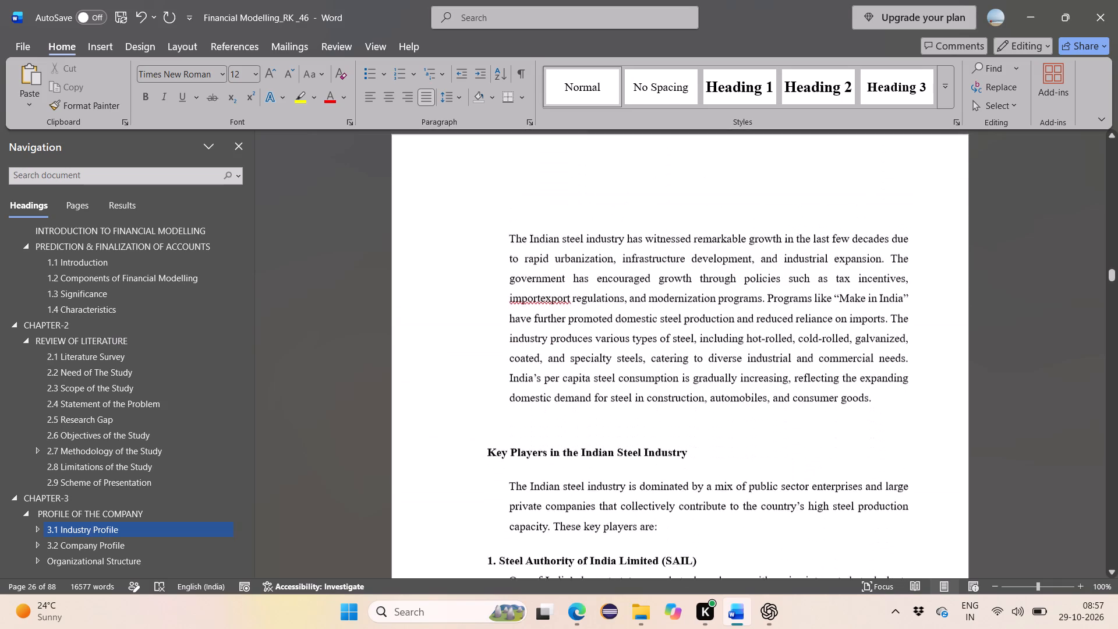
pyautogui.scroll(-3, 727, 446)
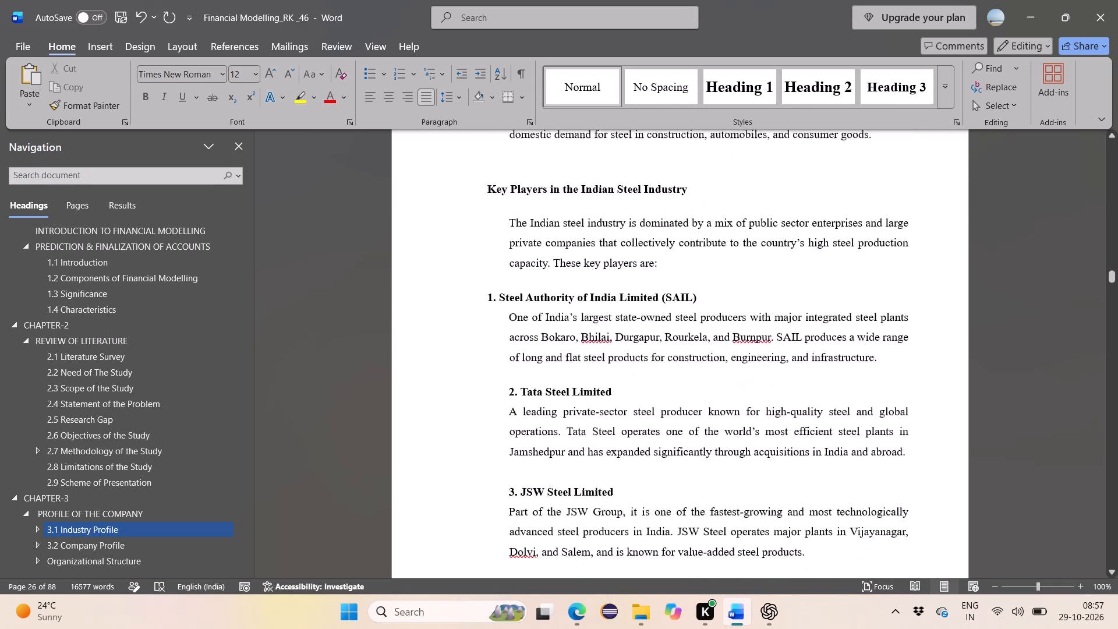
pyautogui.scroll(-3, 727, 446)
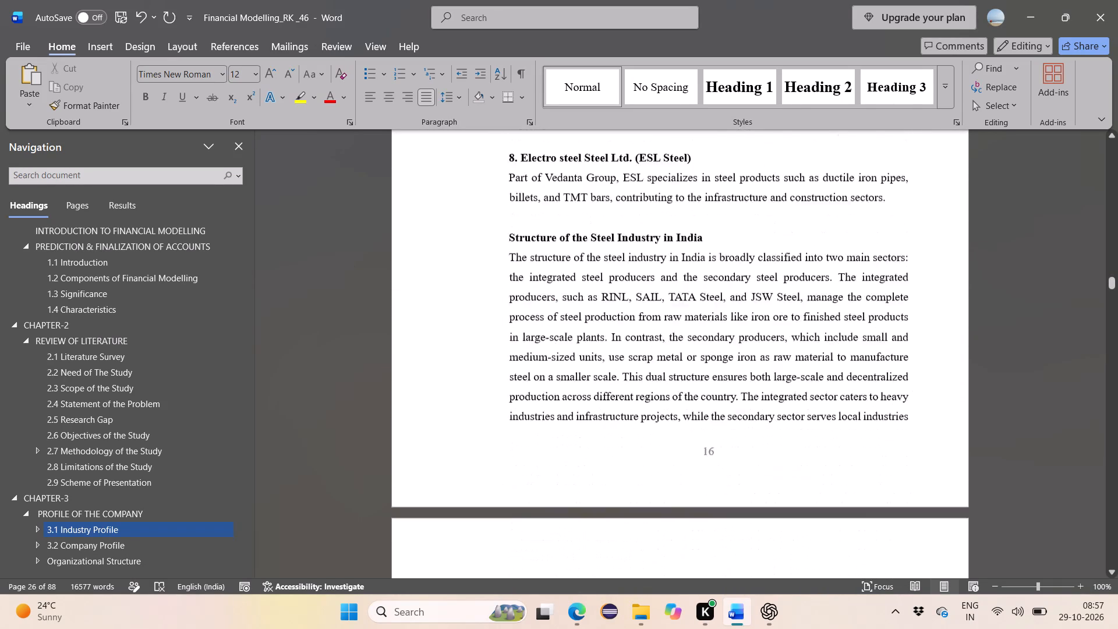
pyautogui.scroll(-3, 727, 446)
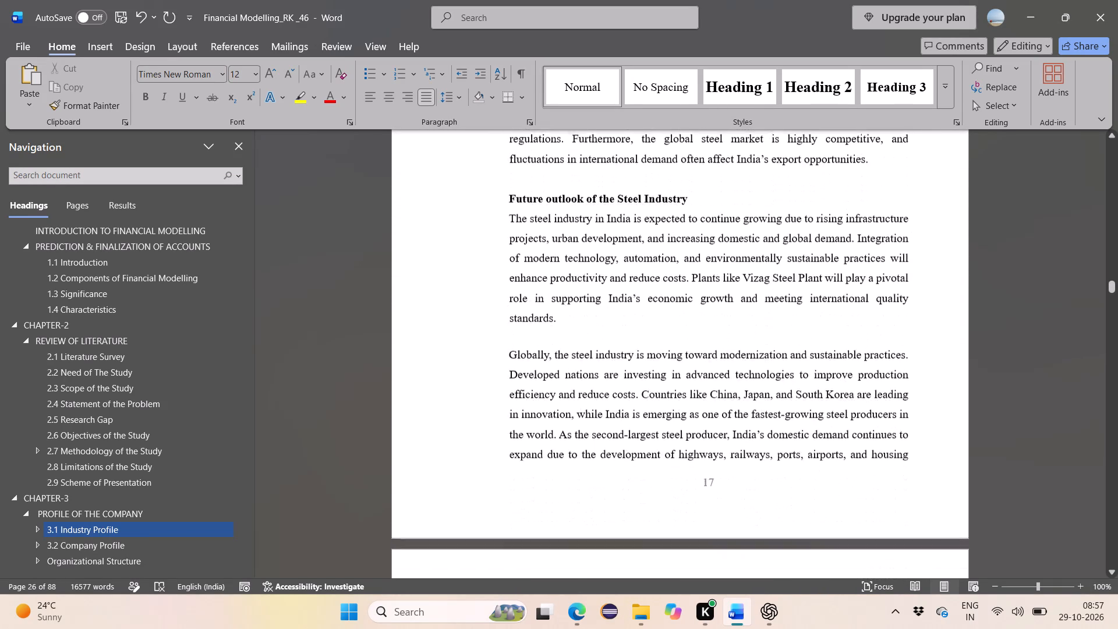
pyautogui.scroll(-3, 727, 446)
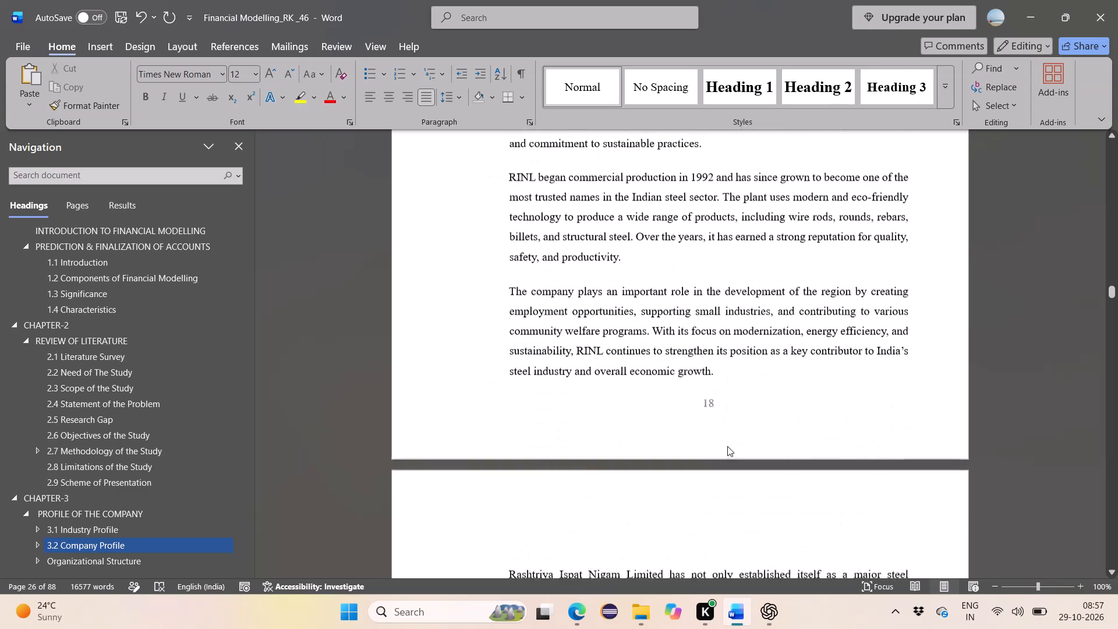
pyautogui.scroll(-3, 727, 446)
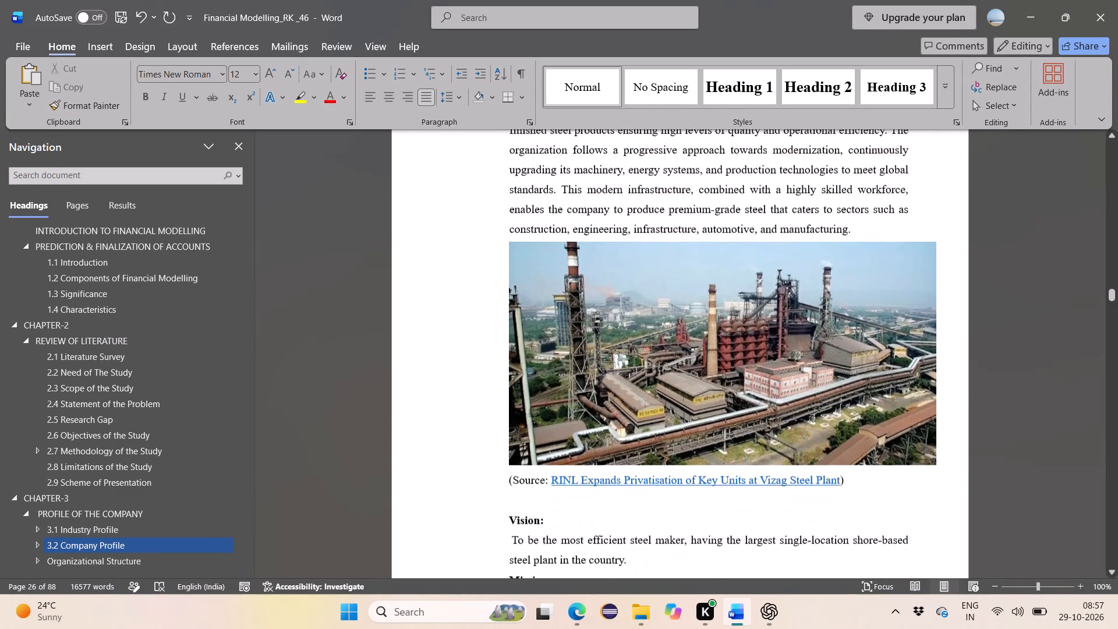
pyautogui.scroll(-2, 727, 446)
pyautogui.scroll(1, 727, 446)
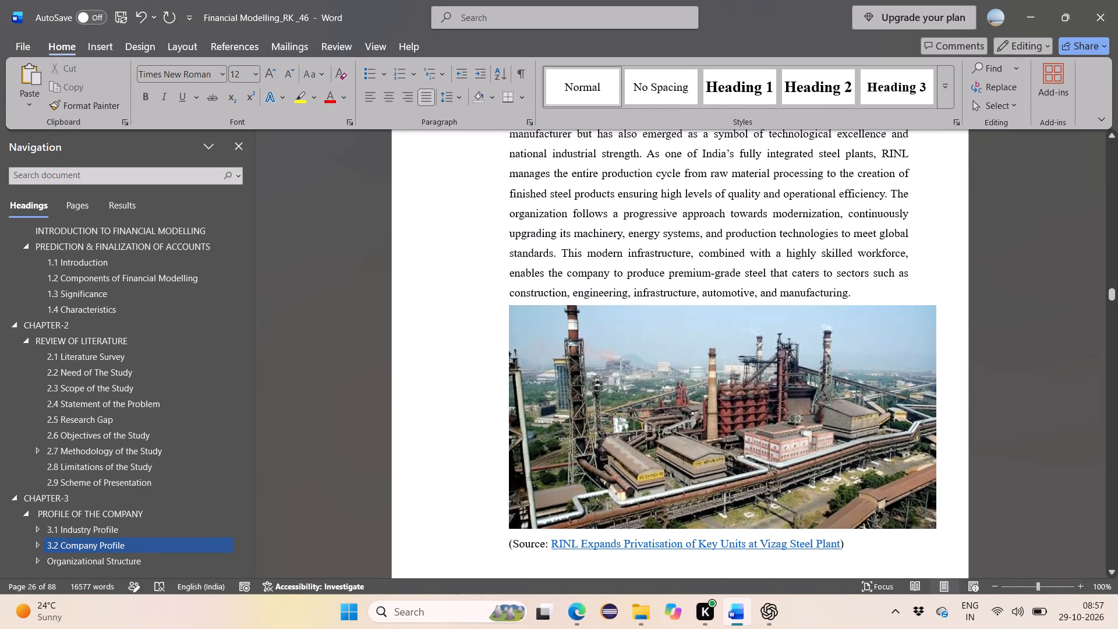
pyautogui.click(865, 296)
pyautogui.press('Return')
# Remove the extra blank lines above the "Organization Structure of RINL" heading in the company profile.
pyautogui.scroll(-1, 865, 296)
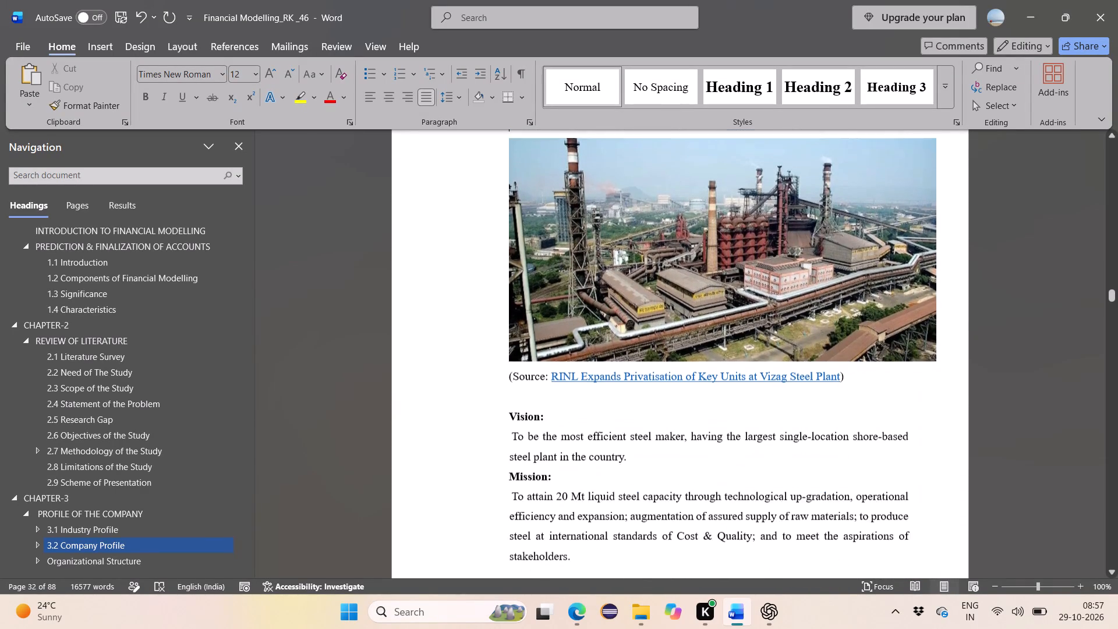
pyautogui.scroll(-2, 865, 296)
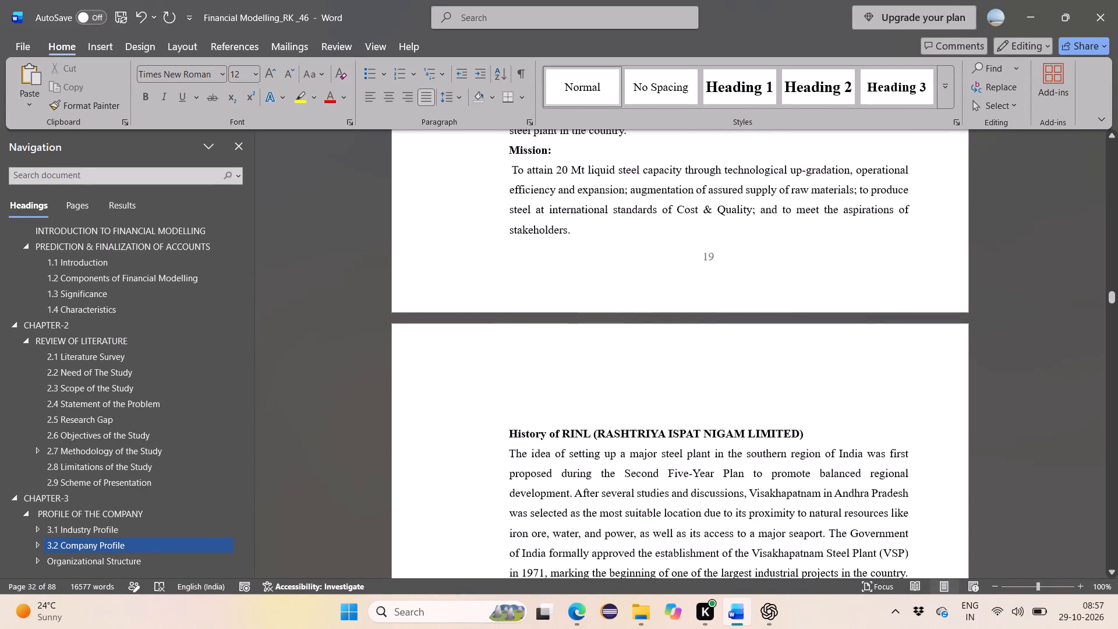
pyautogui.scroll(-2, 865, 296)
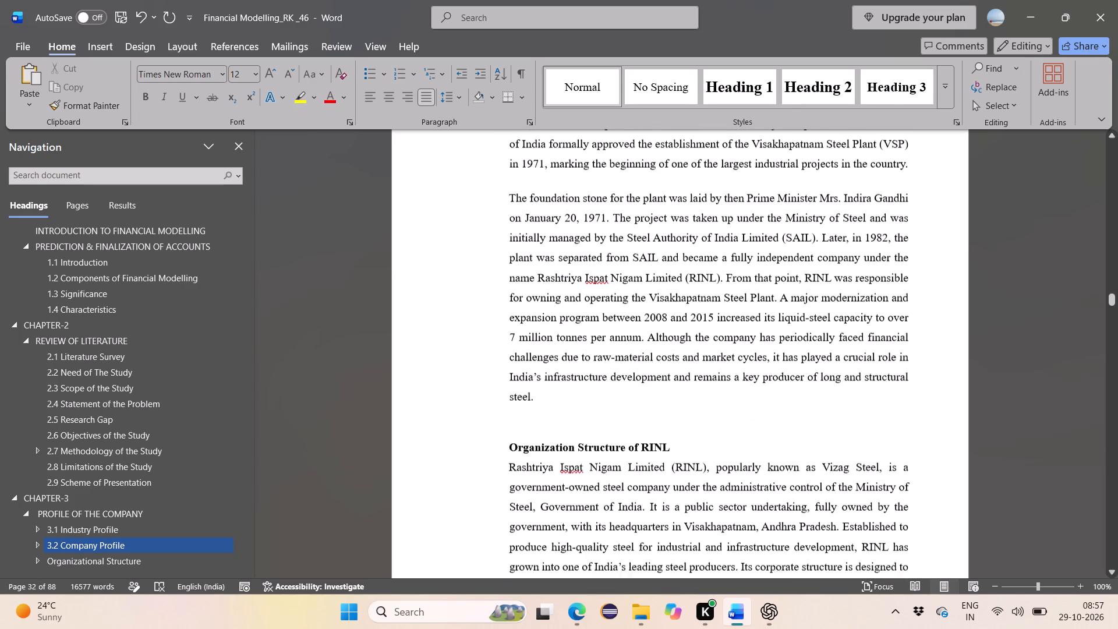
pyautogui.scroll(-1, 865, 296)
pyautogui.click(590, 351)
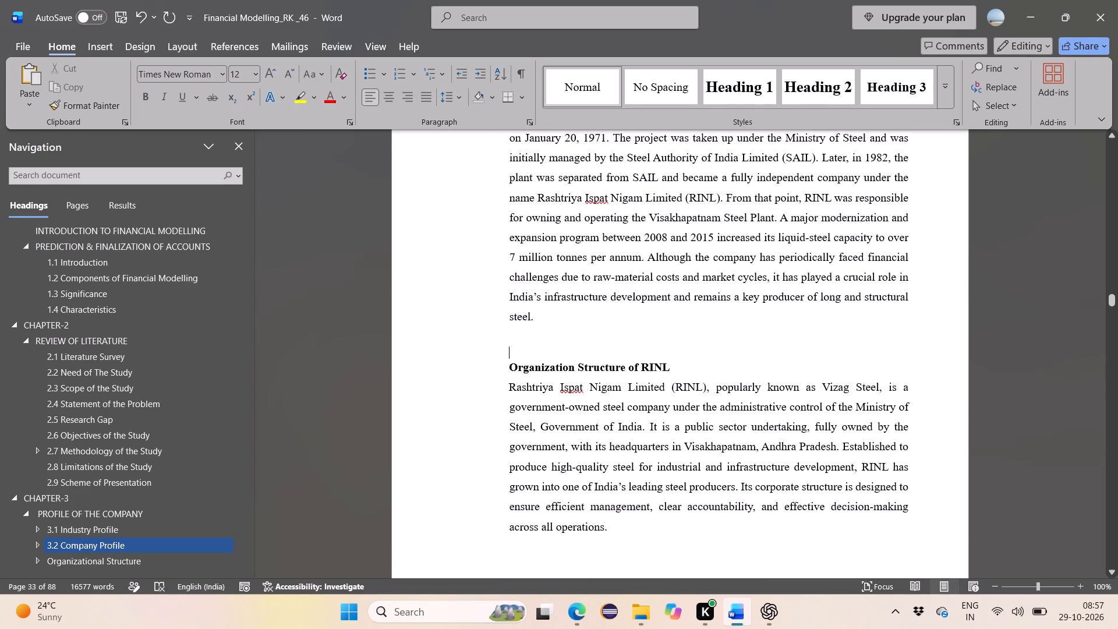
pyautogui.press('BackSpace')
pyautogui.press('BackSpace')
pyautogui.press('BackSpace')
# Review the pages from "Organization Structure of RINL" through the organizational chart to the "Products of VSP" picture, checking images and source citations.
pyautogui.scroll(-1, 590, 351)
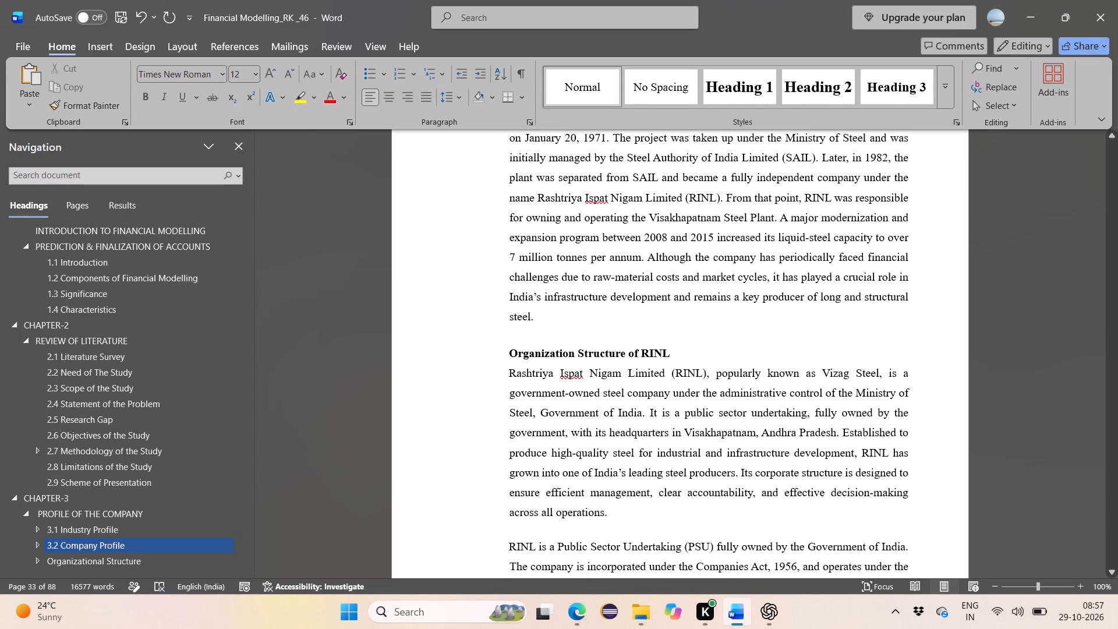
pyautogui.scroll(-3, 590, 351)
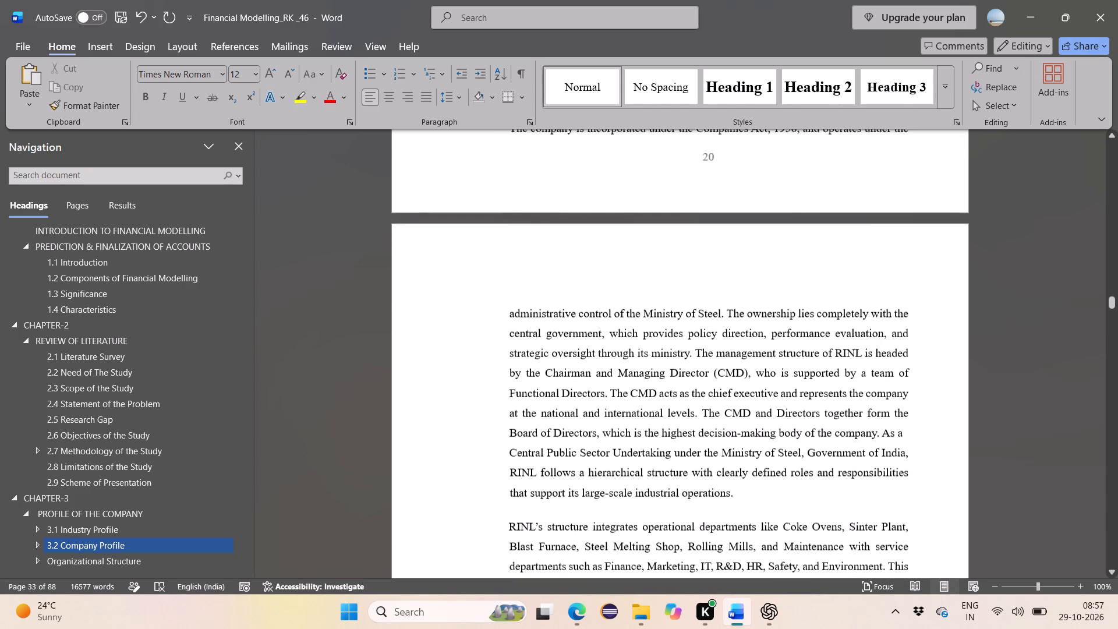
pyautogui.scroll(-3, 590, 351)
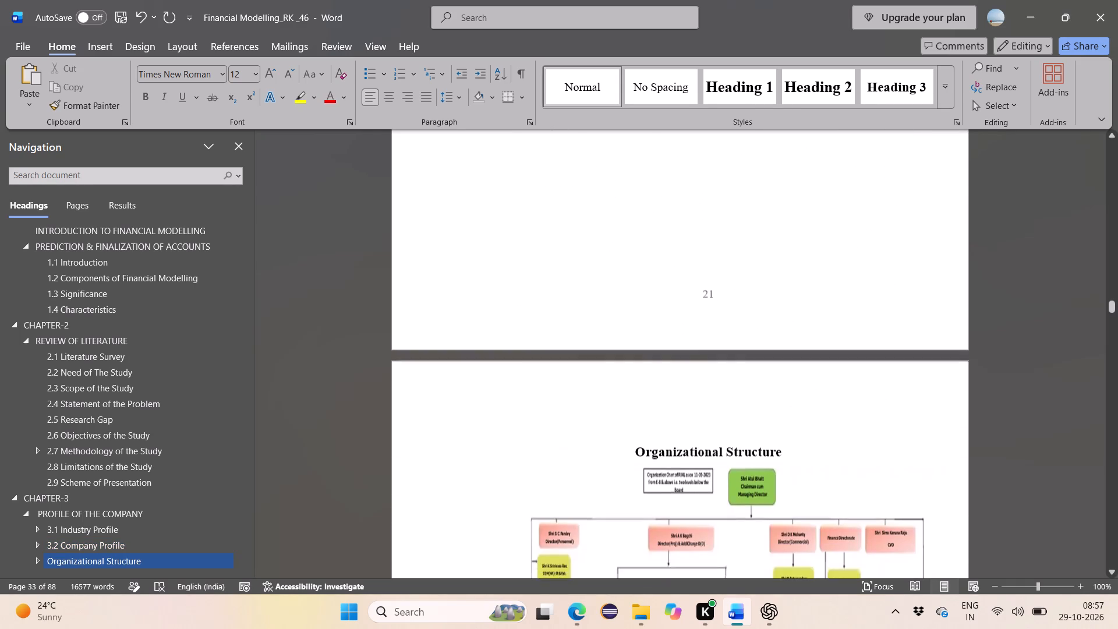
pyautogui.scroll(-1, 590, 351)
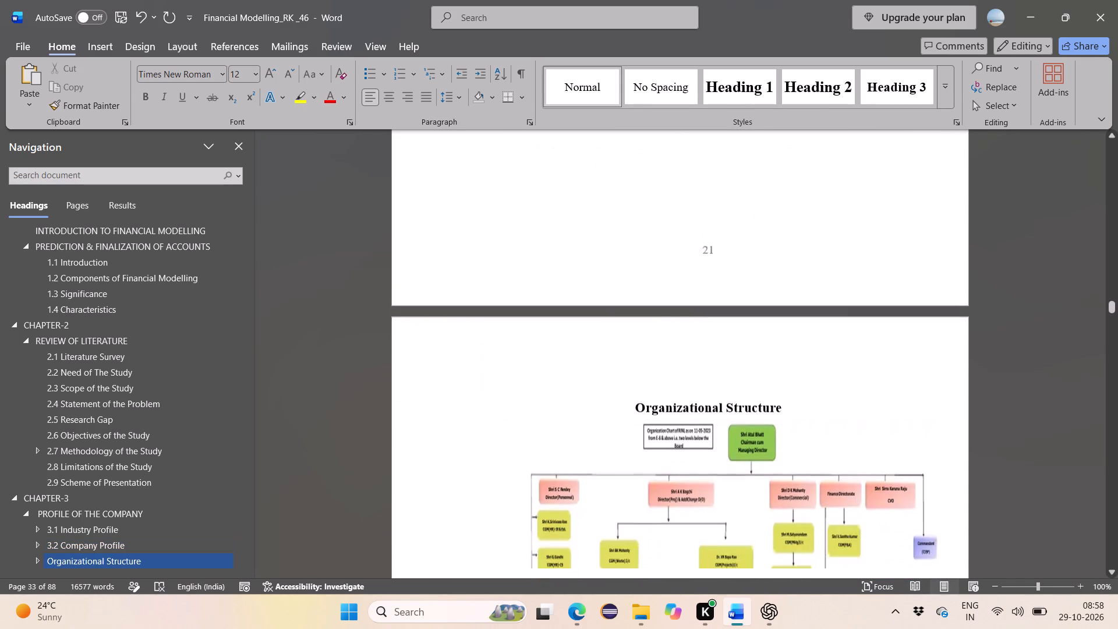
pyautogui.scroll(-2, 590, 351)
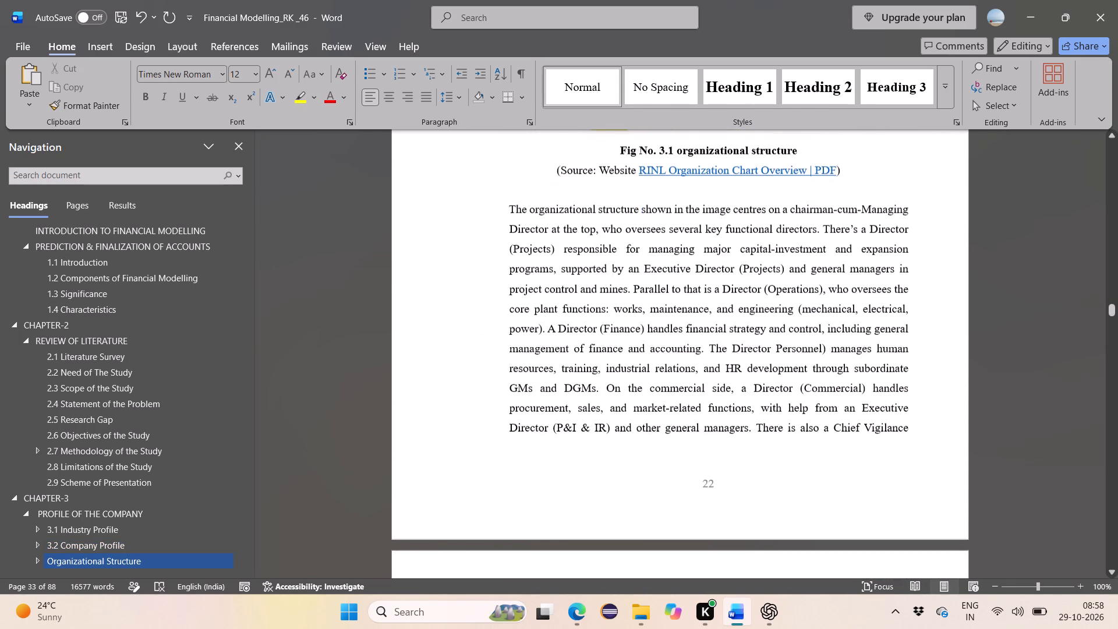
pyautogui.scroll(-2, 590, 351)
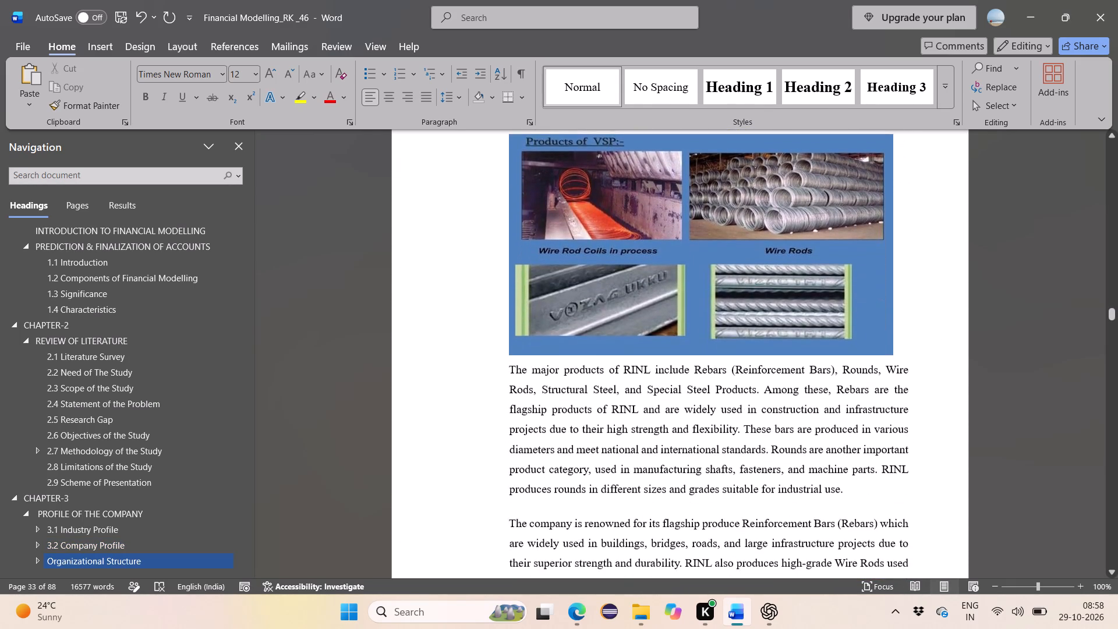
pyautogui.scroll(-2, 590, 351)
pyautogui.scroll(1, 801, 331)
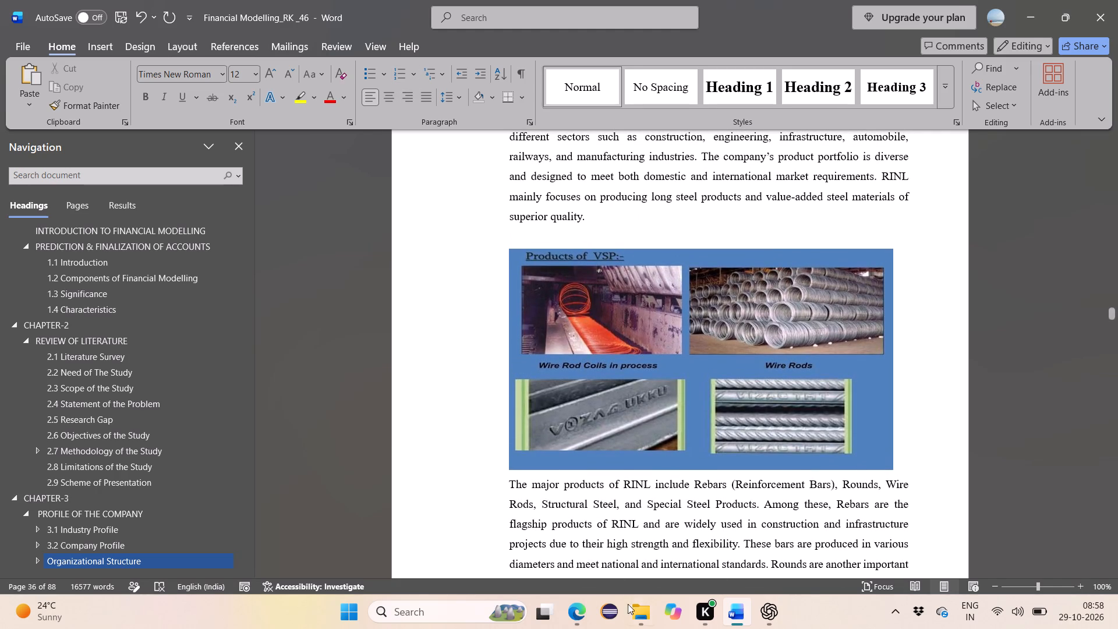
# Switch to the Edge browser and search the web in a new tab for "products of vsp".
pyautogui.click(578, 609)
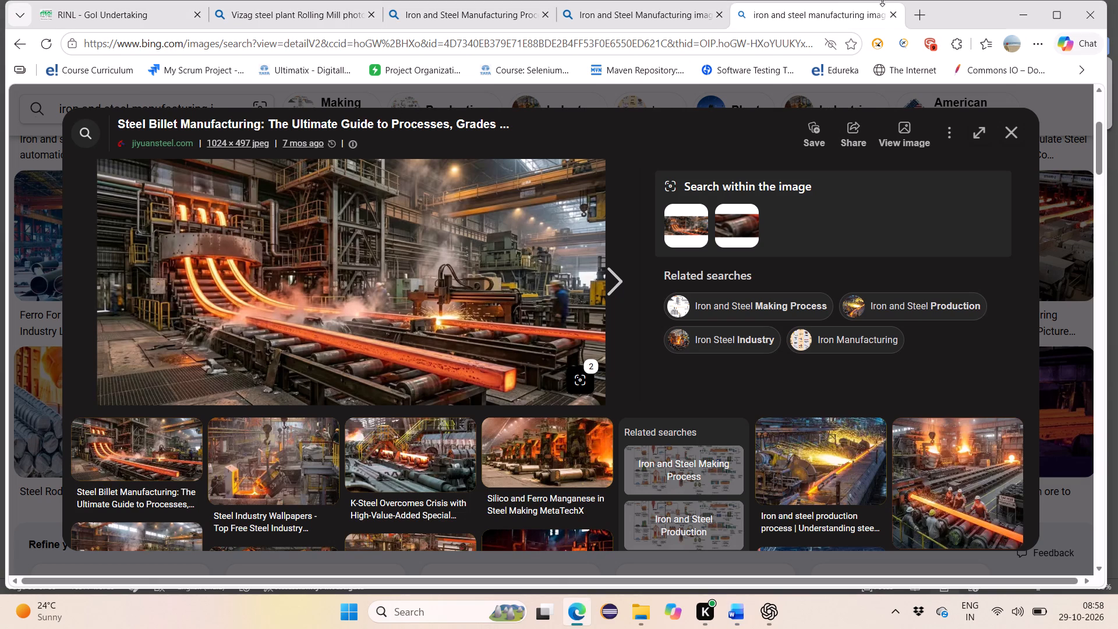
pyautogui.click(917, 13)
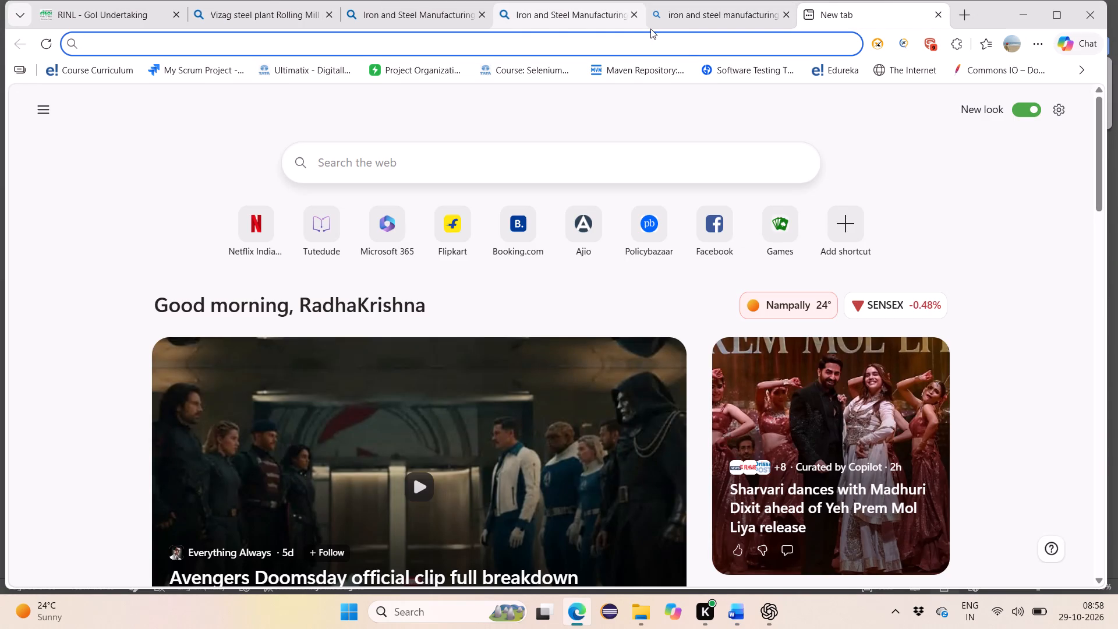
pyautogui.press('p')
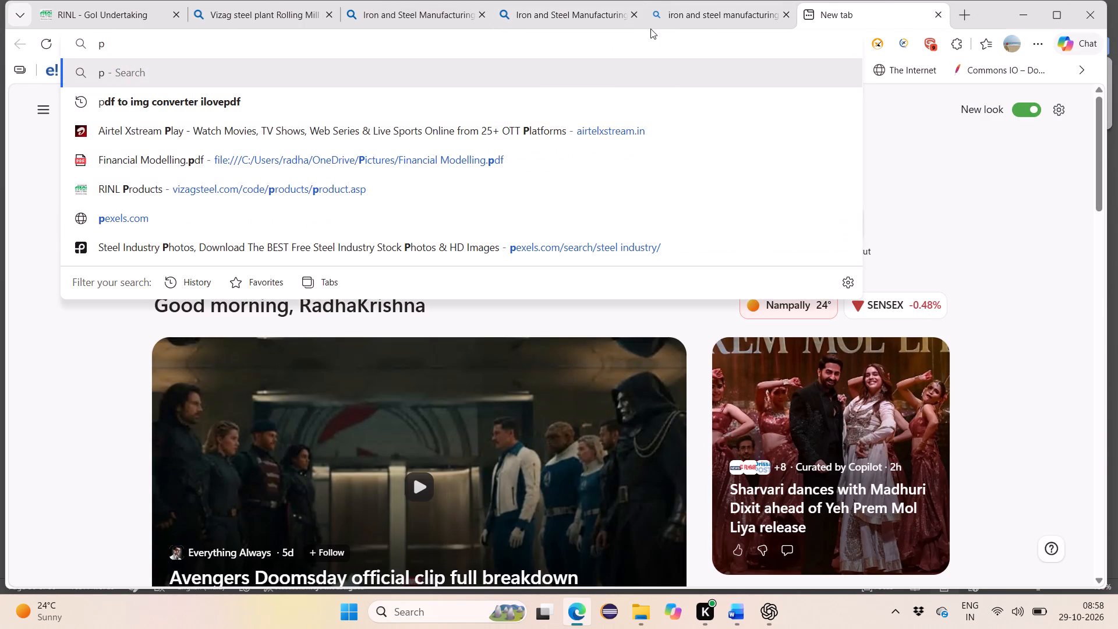
pyautogui.press('r')
pyautogui.write('of')
pyautogui.press('BackSpace')
pyautogui.press('d')
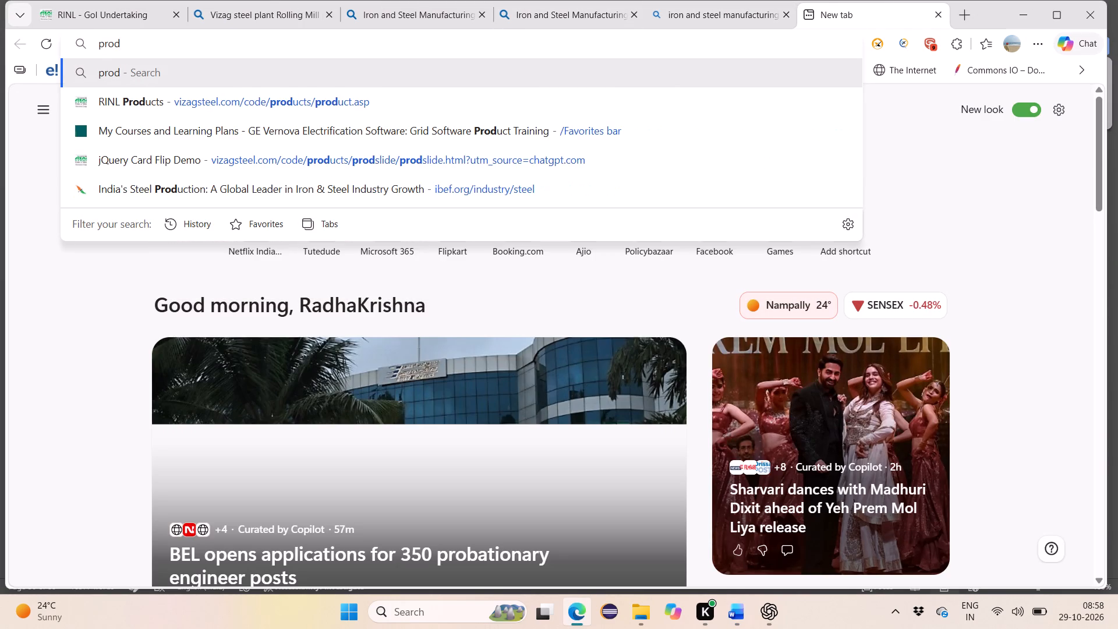
pyautogui.press('u')
pyautogui.write('cts')
pyautogui.press('space')
pyautogui.write('of vsp')
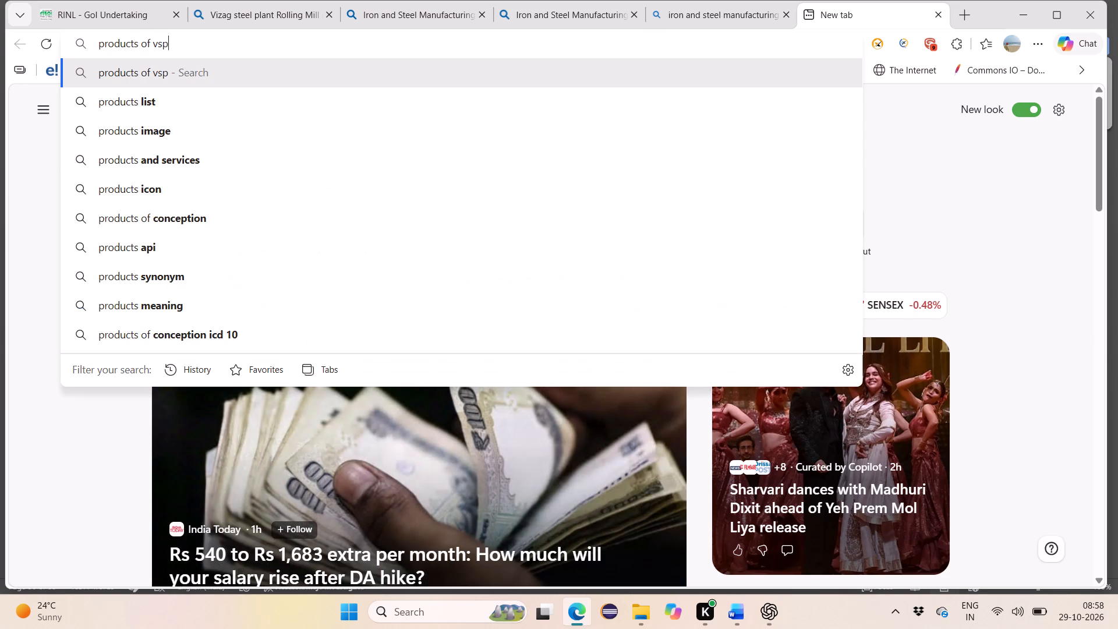
pyautogui.press('Return')
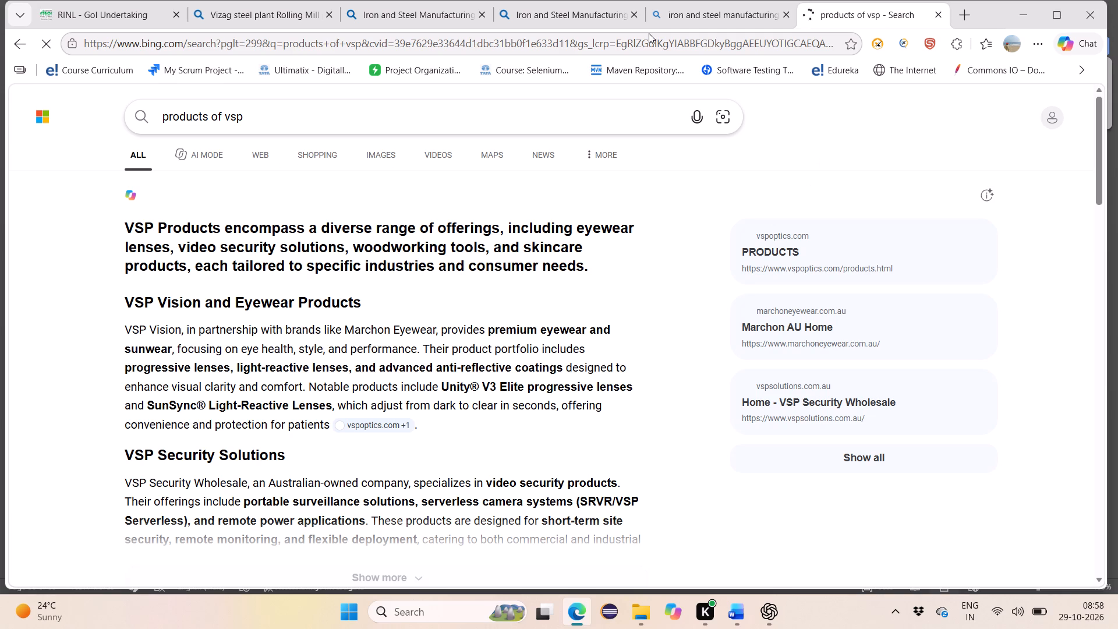
# Examine the search results for "products of vsp", including the VSP Optics products page, for a match to the report's picture.
pyautogui.scroll(-1, 306, 276)
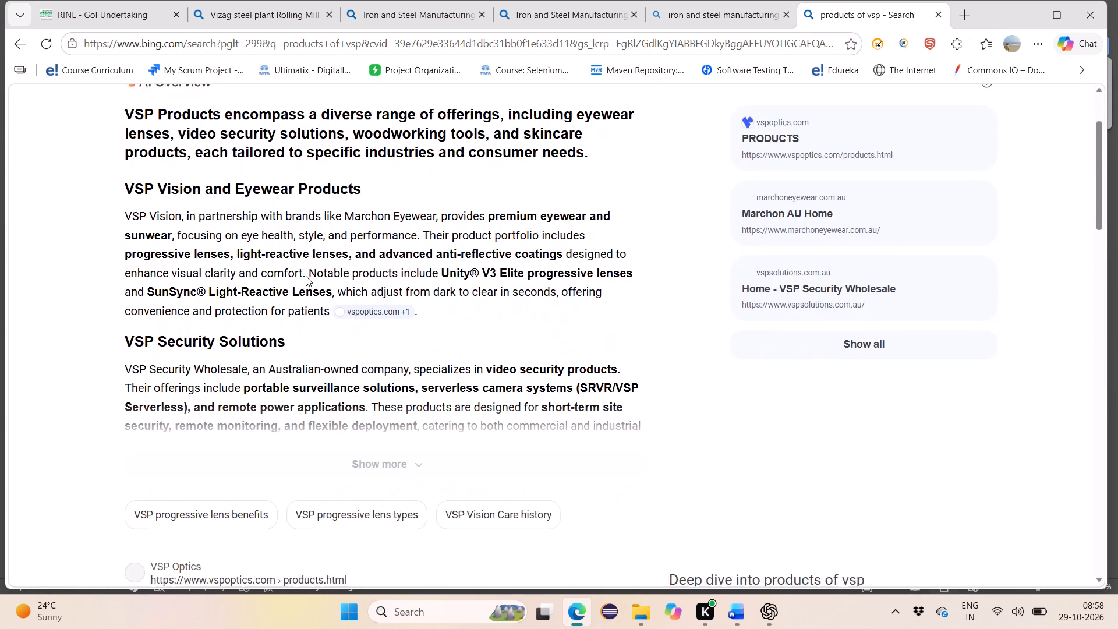
pyautogui.scroll(-1, 306, 276)
pyautogui.click(168, 395)
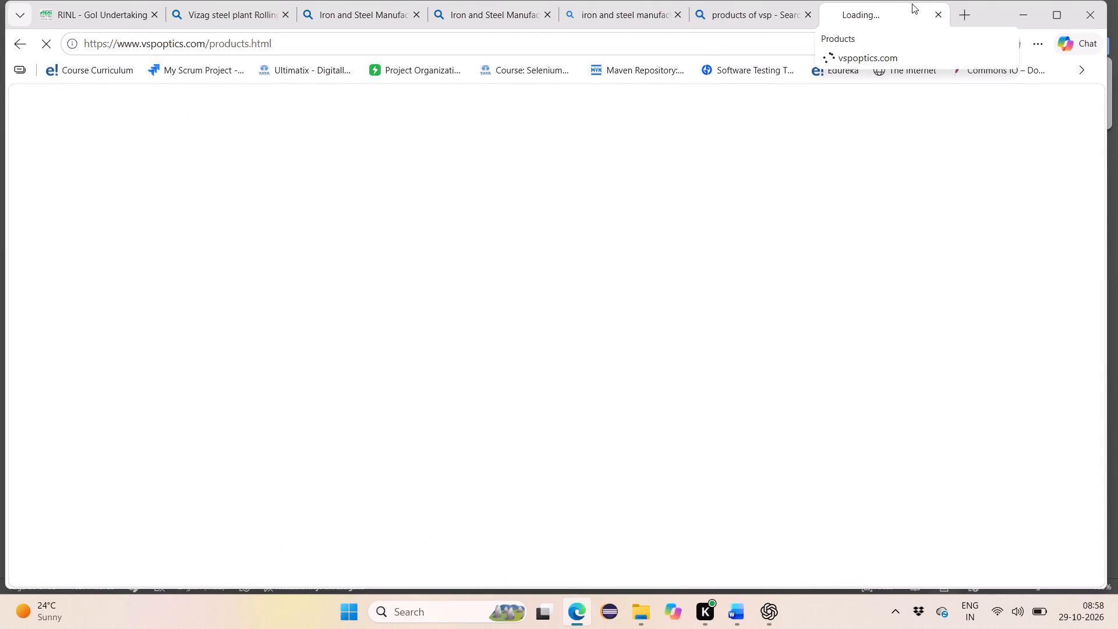
pyautogui.click(939, 15)
pyautogui.scroll(-1, 539, 367)
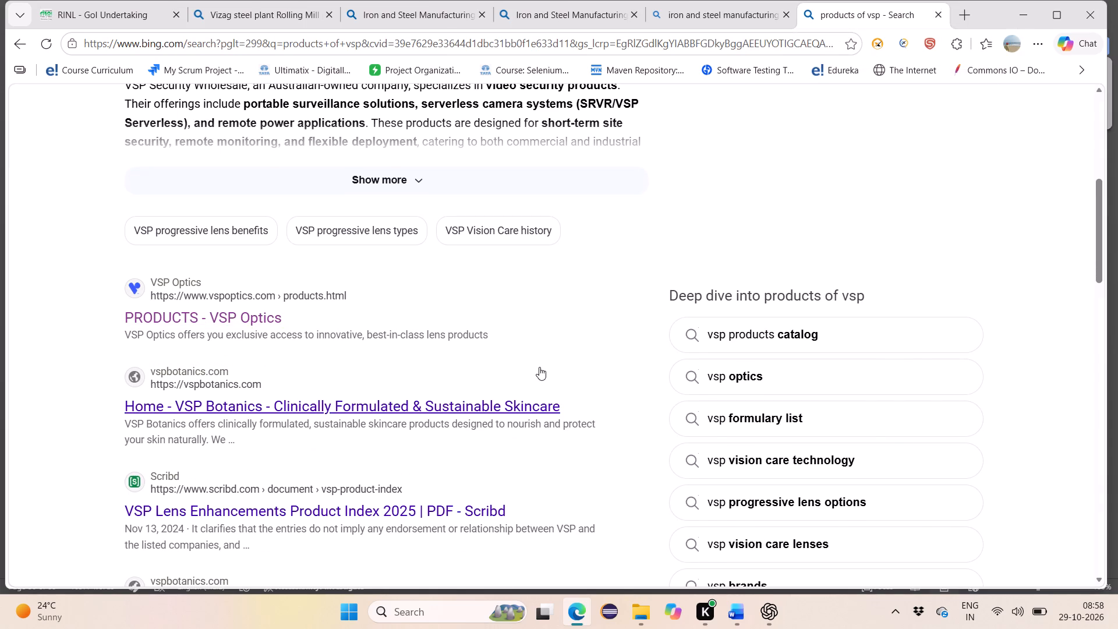
pyautogui.scroll(-2, 539, 367)
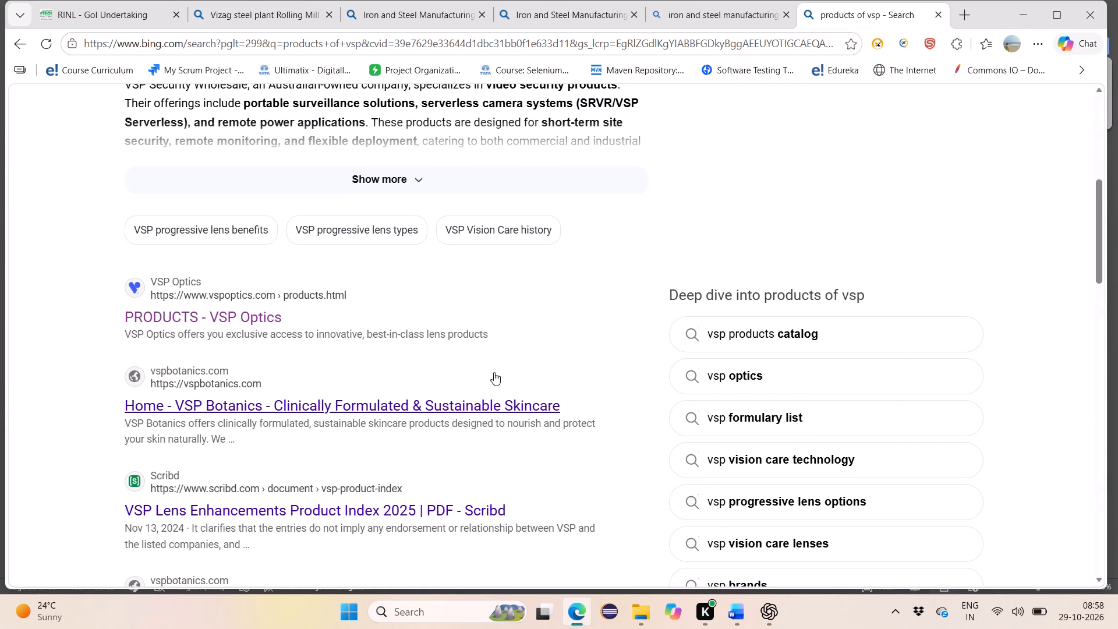
pyautogui.scroll(-1, 466, 433)
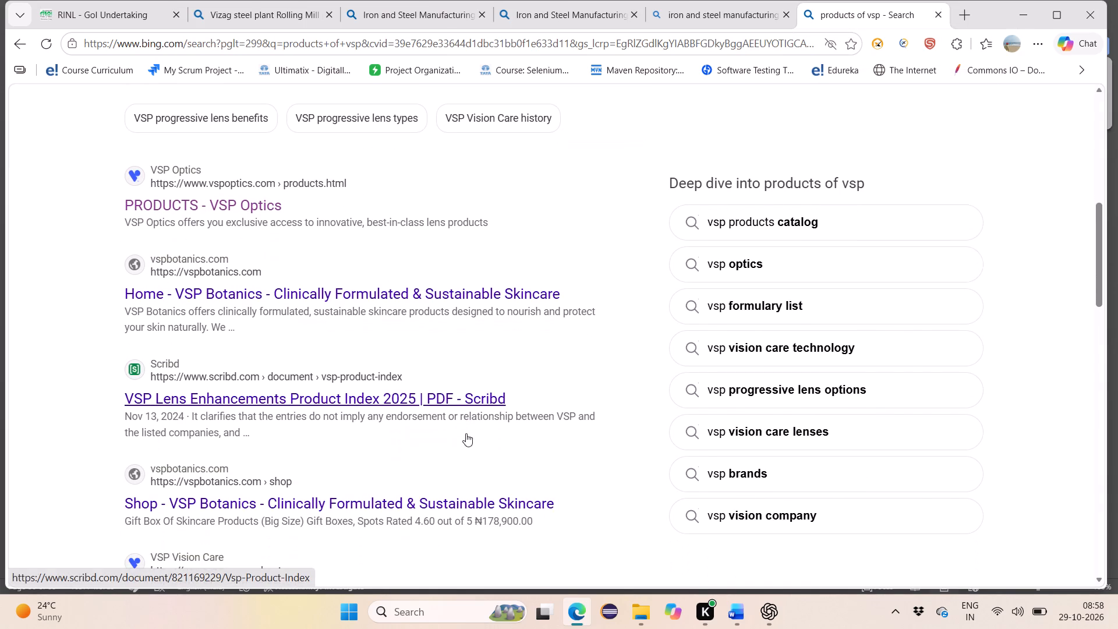
pyautogui.scroll(-1, 466, 433)
pyautogui.scroll(2, 466, 433)
pyautogui.scroll(4, 458, 215)
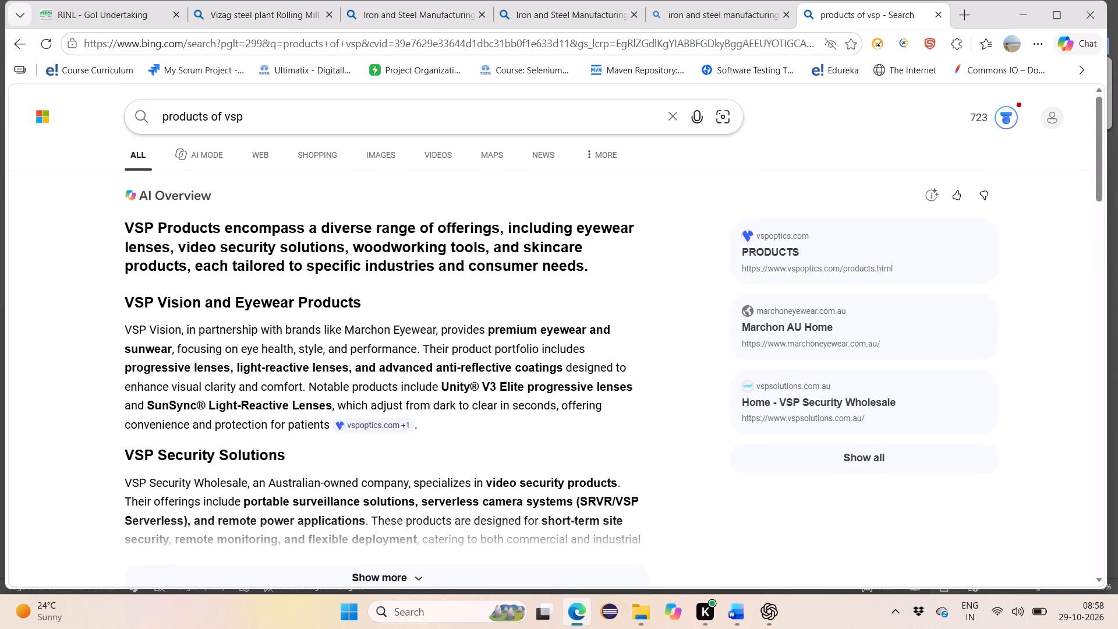
# Change the web search to "products of vizag steel plant".
pyautogui.click(299, 125)
pyautogui.press('BackSpace')
pyautogui.press('BackSpace')
pyautogui.press('BackSpace')
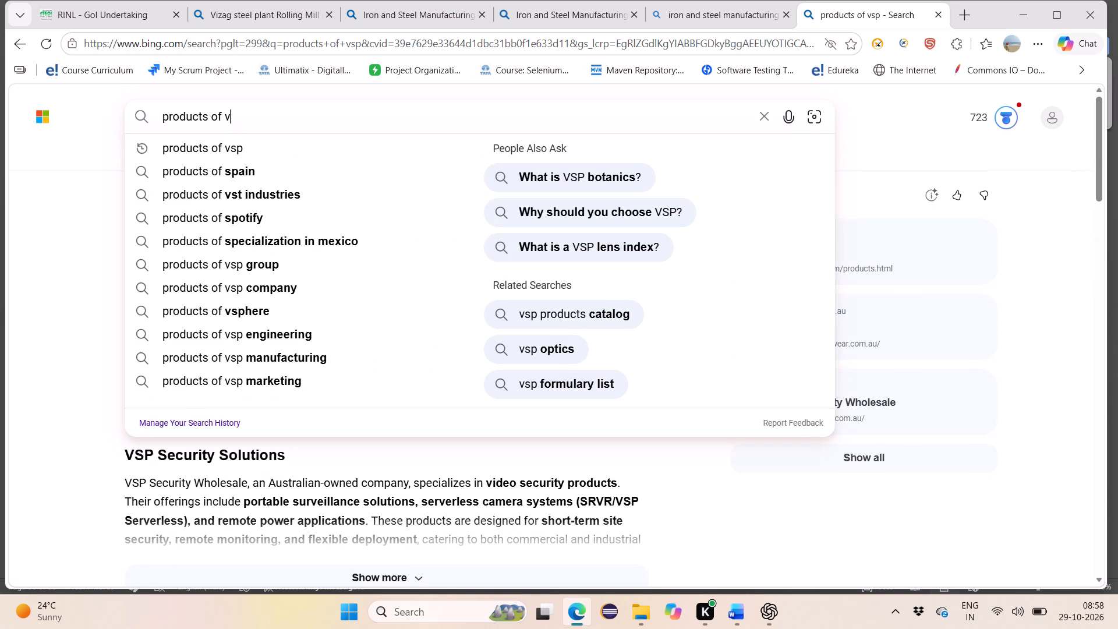
pyautogui.write('vizag')
pyautogui.press('space')
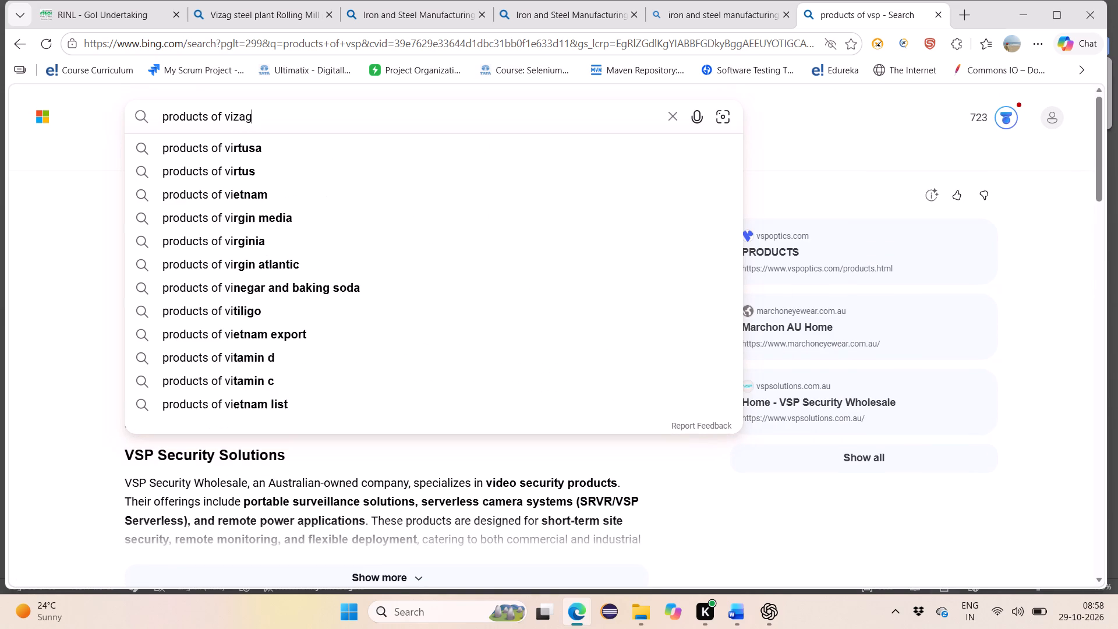
pyautogui.write('stell')
pyautogui.press('space')
pyautogui.press('BackSpace')
pyautogui.press('BackSpace')
pyautogui.press('BackSpace')
pyautogui.write('el')
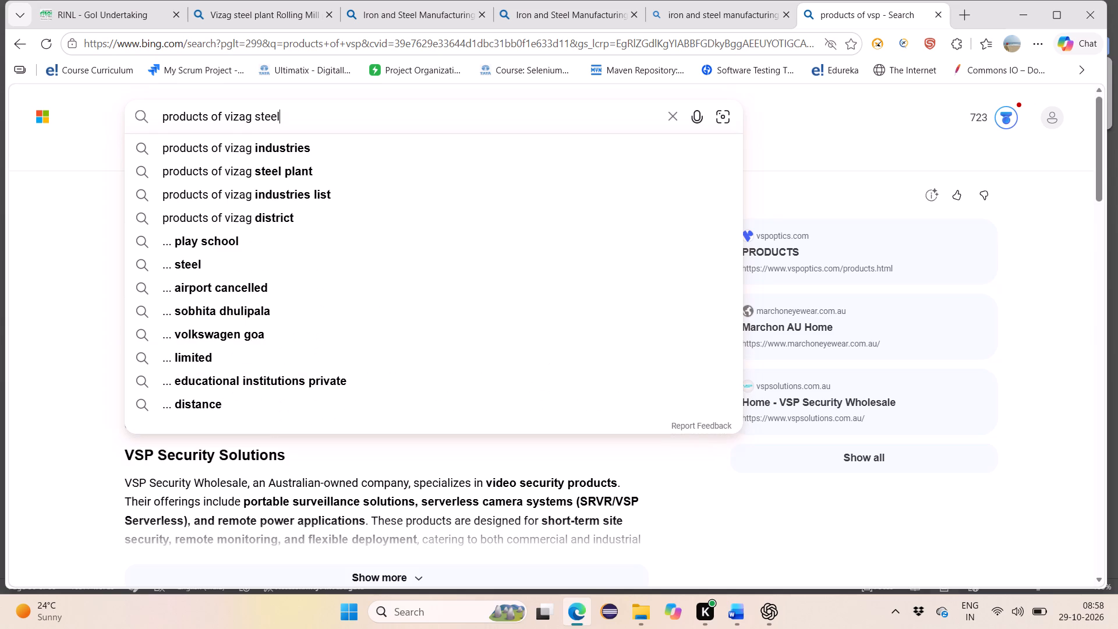
pyautogui.press('space')
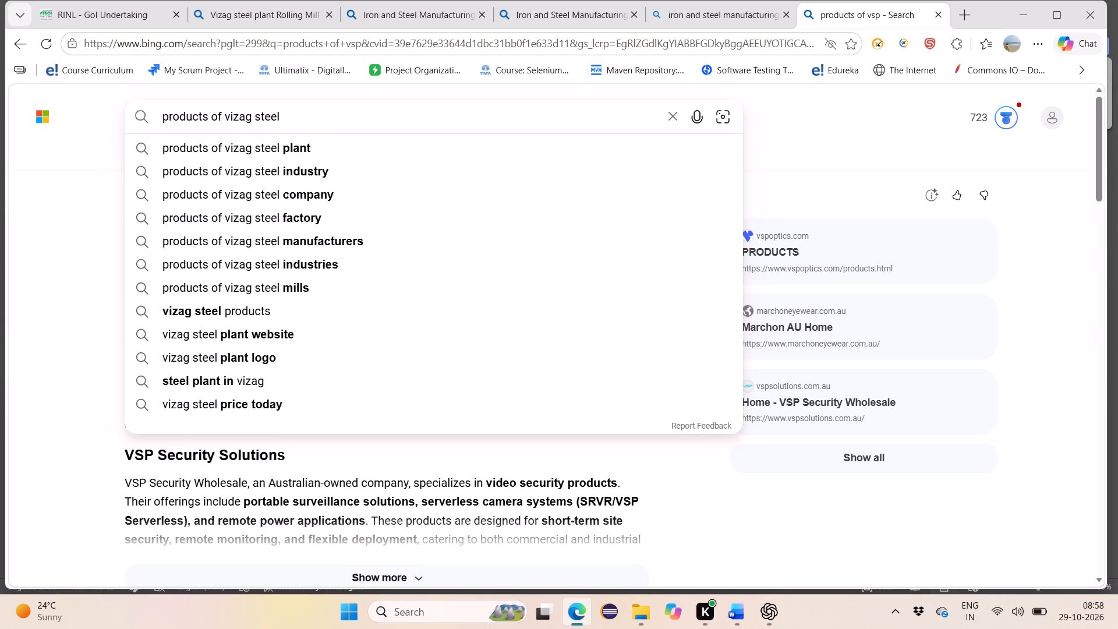
pyautogui.write('planr')
pyautogui.press('BackSpace')
pyautogui.press('t')
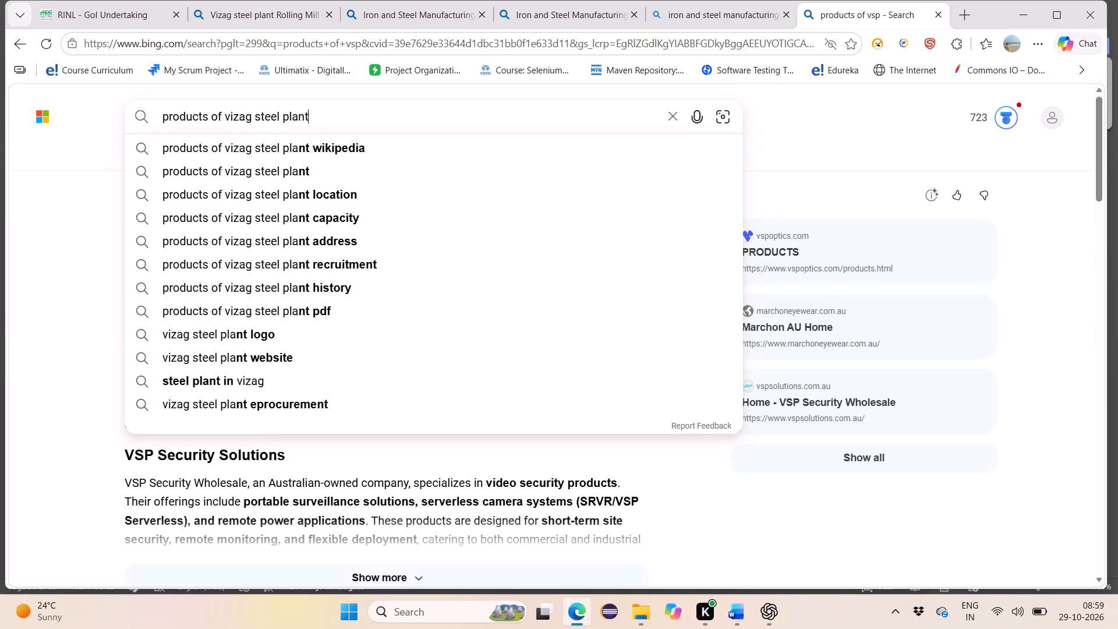
pyautogui.press('Return')
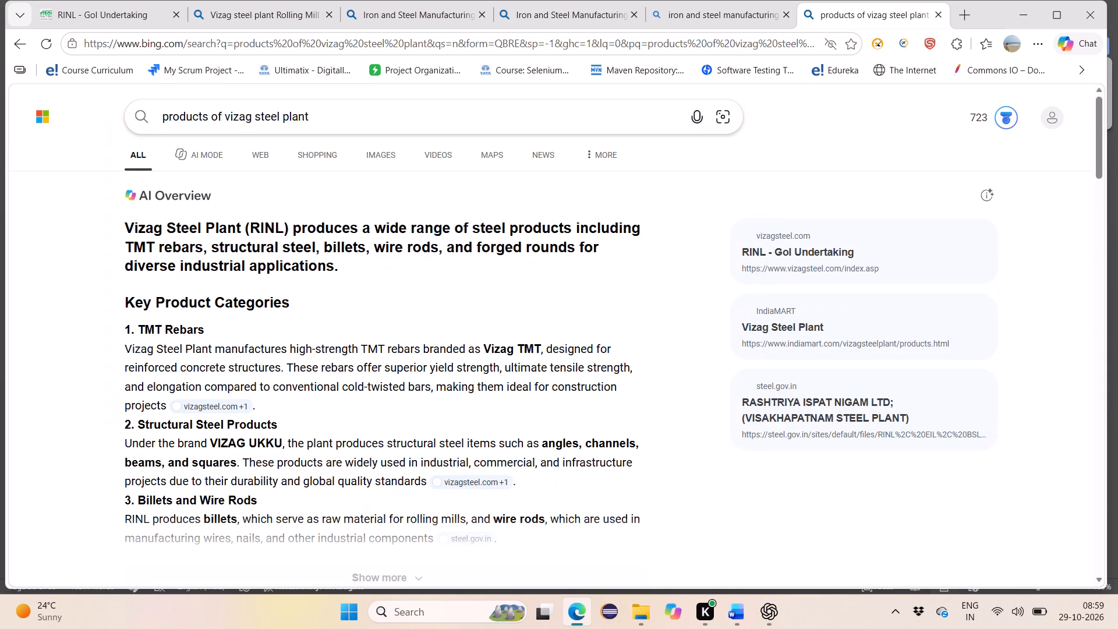
# Find the slideshare.net image "A presentation on Vizag Steel Plant. ppt" among the search results and preview it.
pyautogui.scroll(-2, 256, 326)
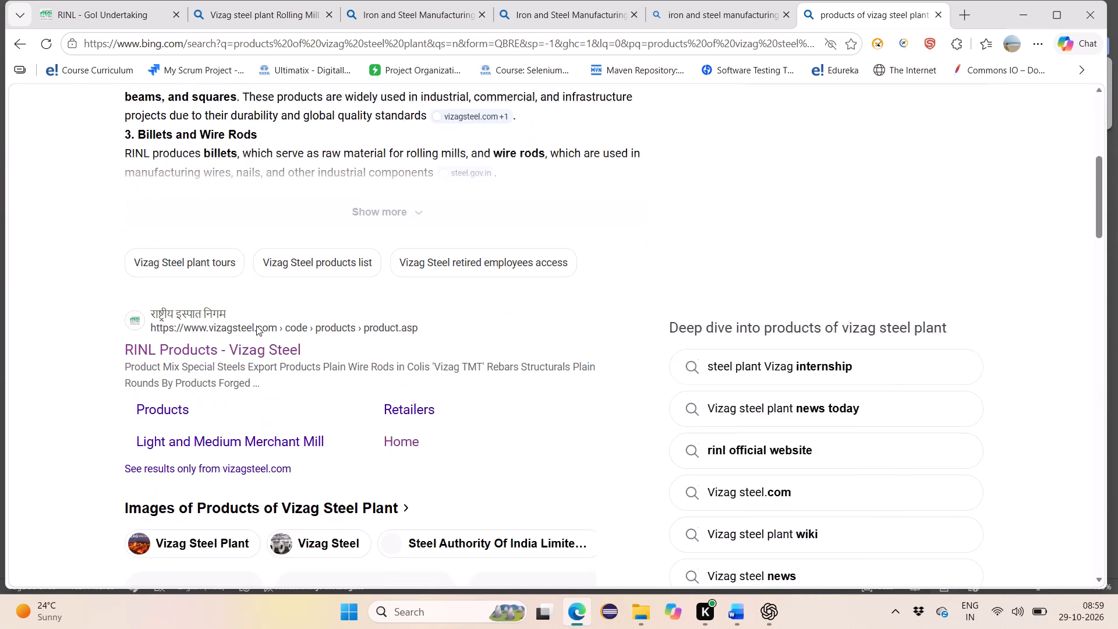
pyautogui.scroll(-2, 256, 326)
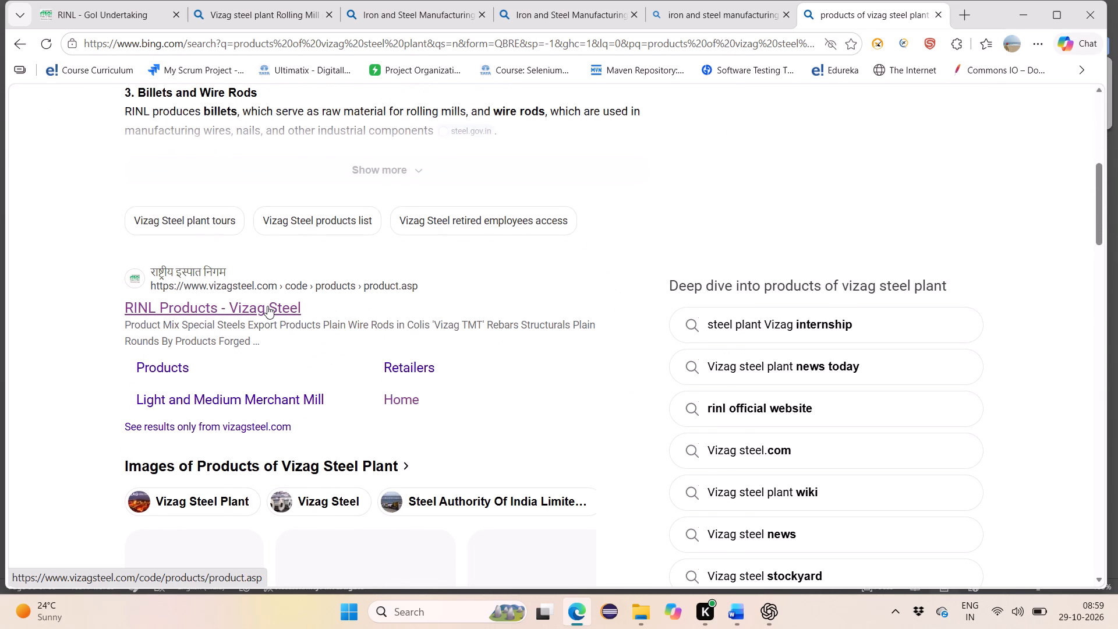
pyautogui.scroll(-2, 267, 306)
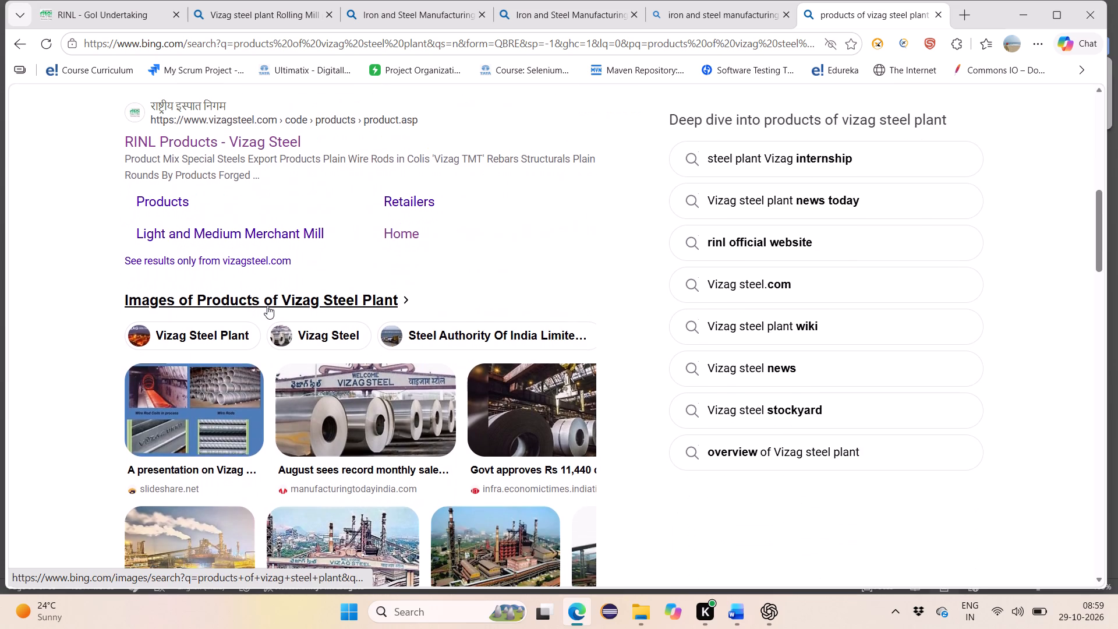
pyautogui.rightClick(173, 471)
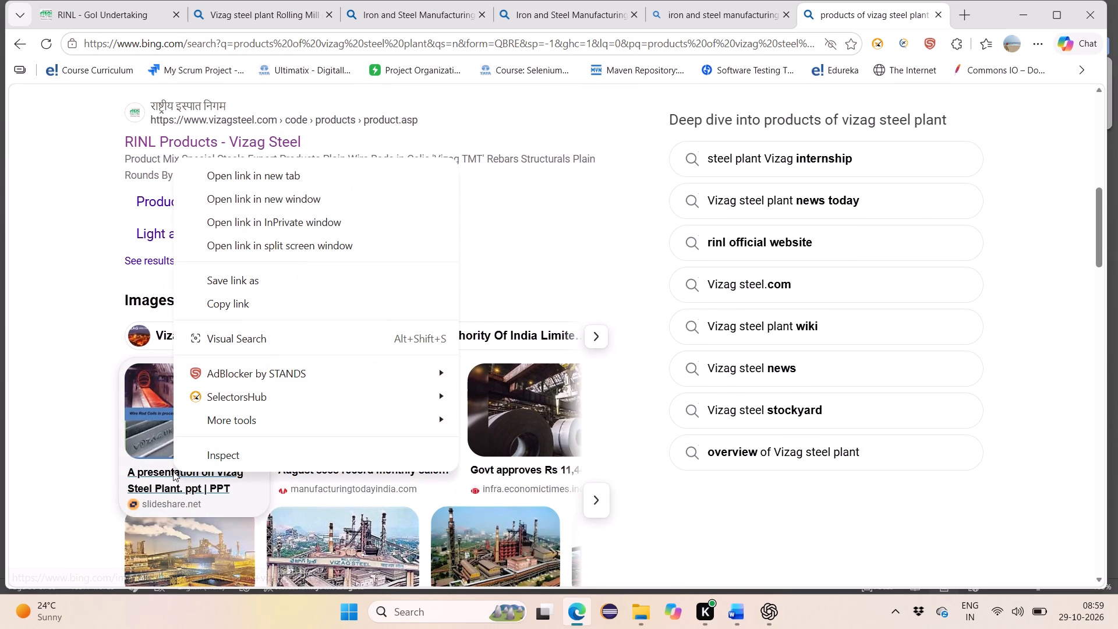
pyautogui.click(173, 471)
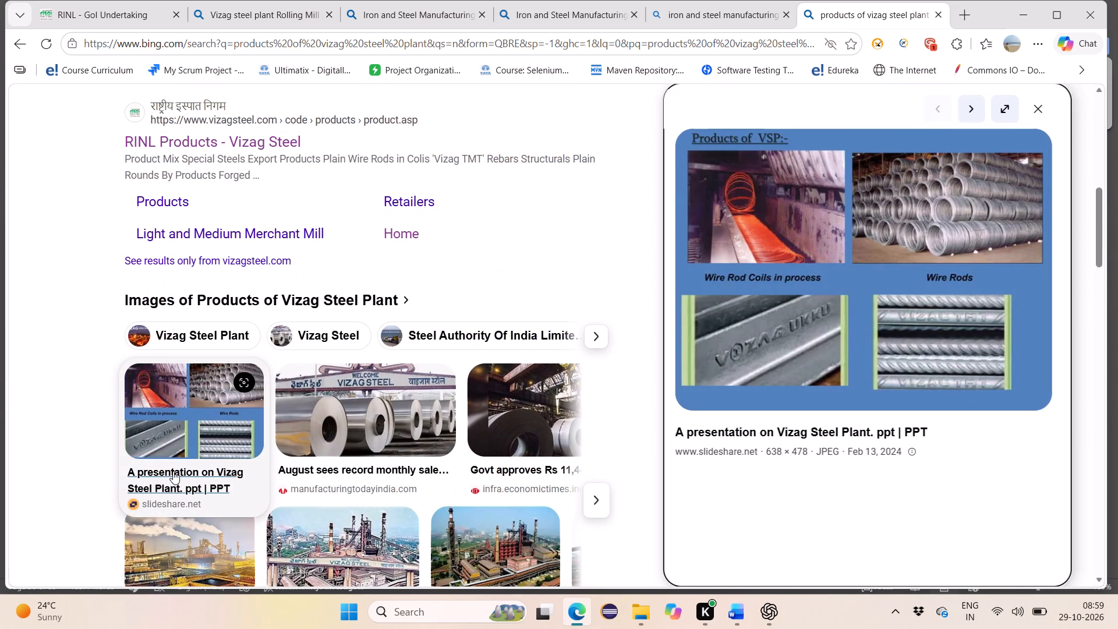
pyautogui.click(173, 471)
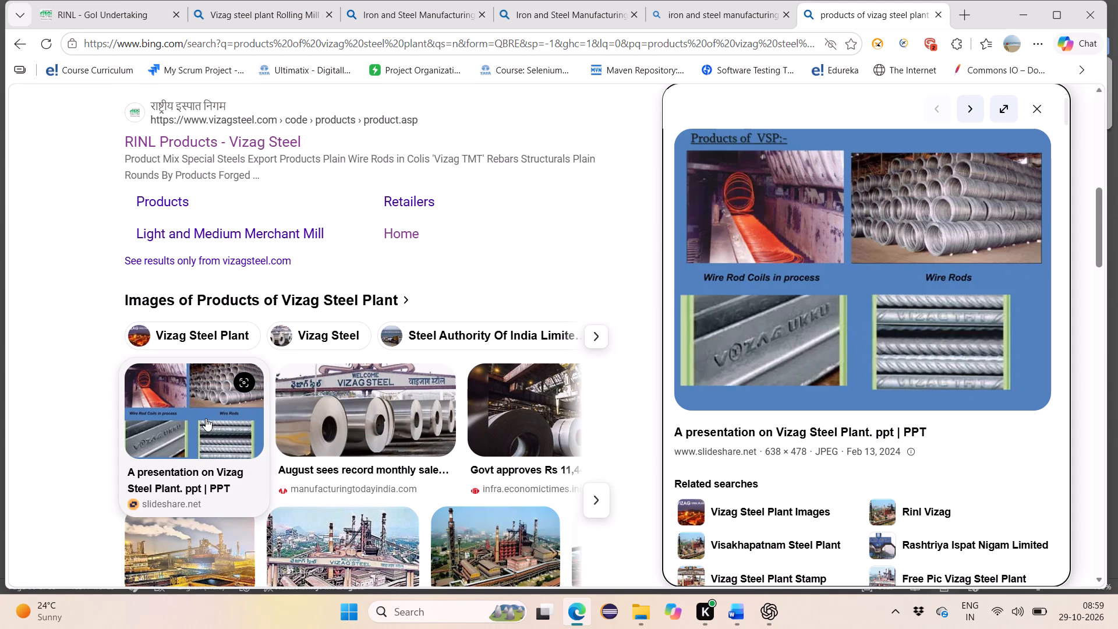
pyautogui.click(206, 418)
# Open the Vizag Steel Plant presentation image result in a new tab, inspect its address, and close that tab.
pyautogui.rightClick(171, 478)
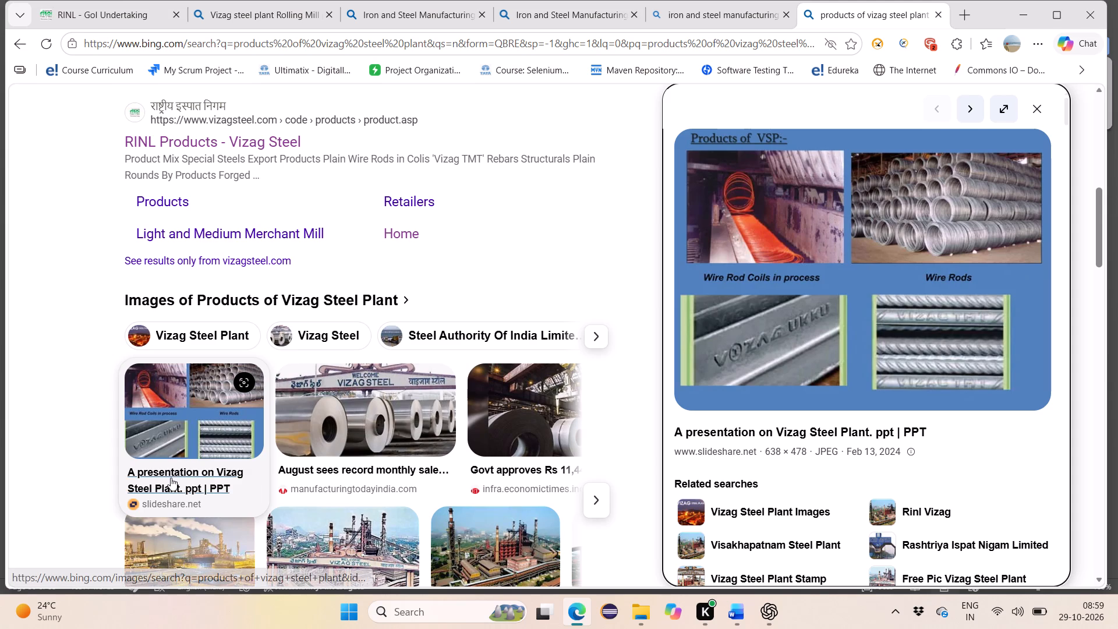
pyautogui.click(256, 180)
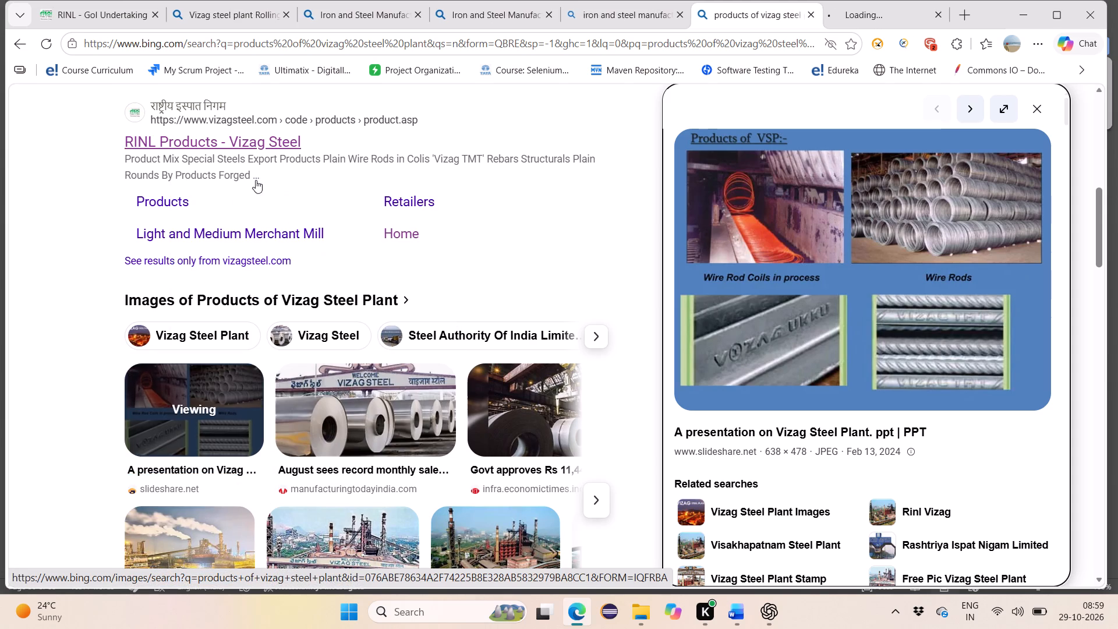
pyautogui.click(878, 22)
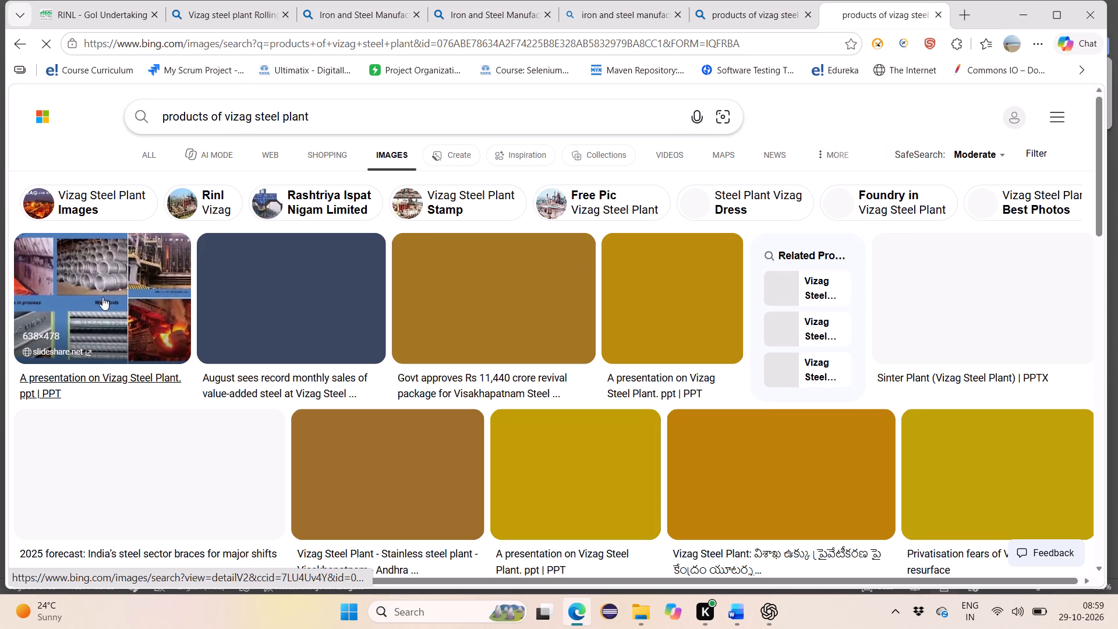
pyautogui.click(774, 45)
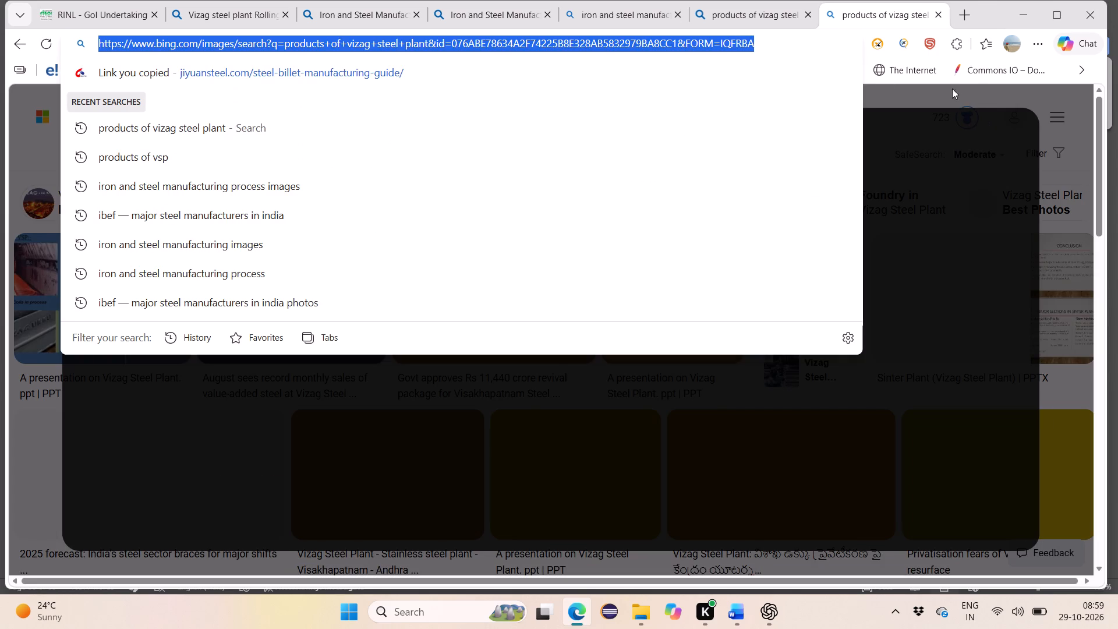
pyautogui.click(986, 0)
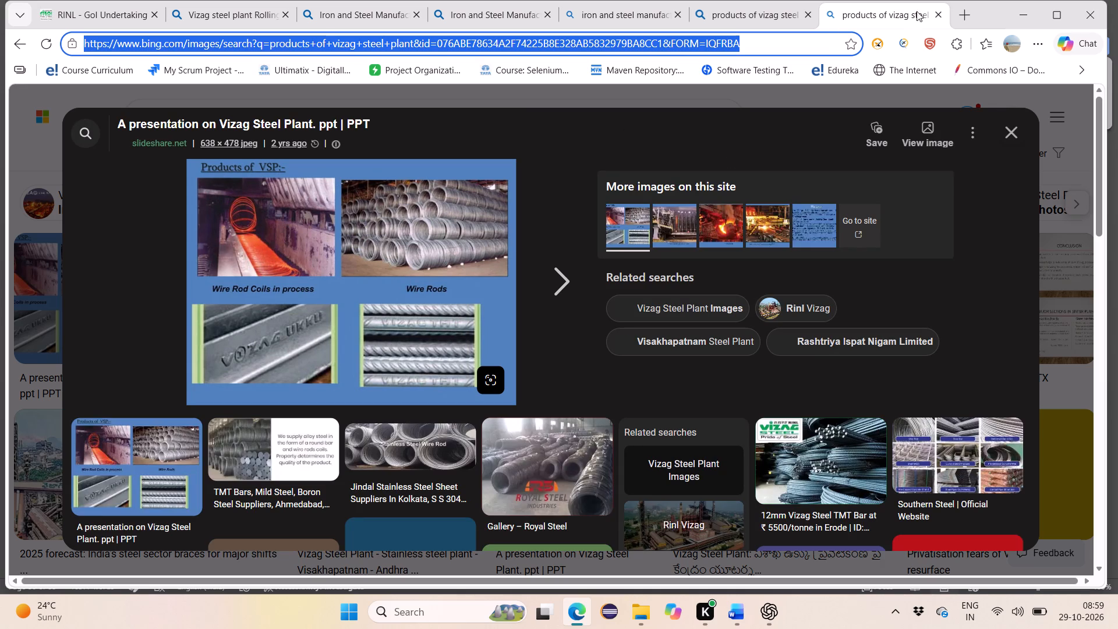
pyautogui.click(940, 17)
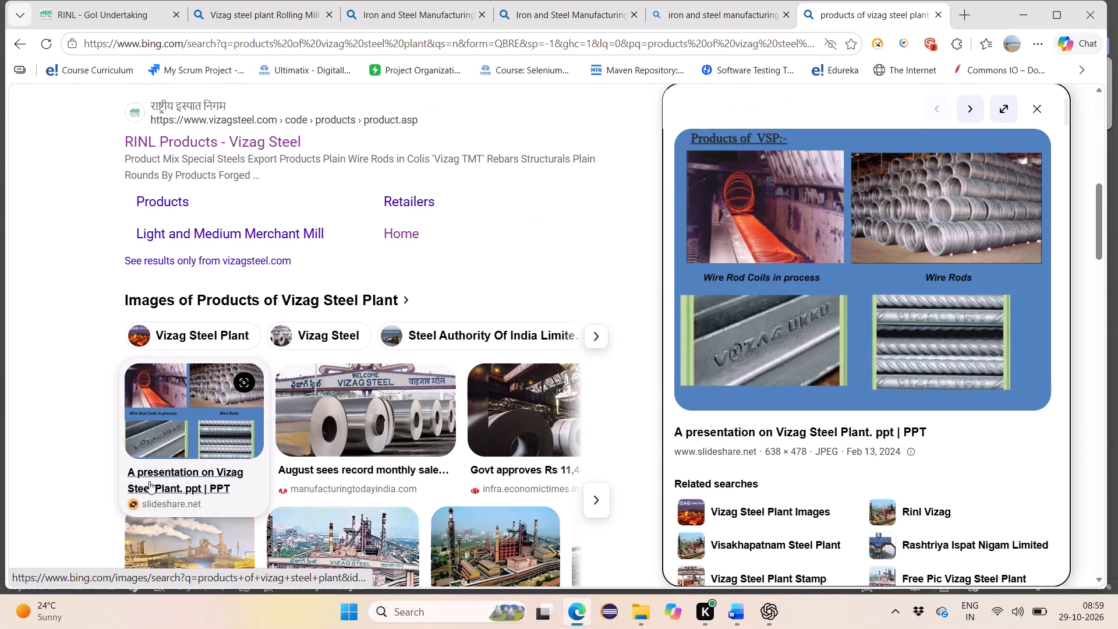
# Copy the link of the slideshare.net image result "A presentation on Vizag Steel Plant. ppt".
pyautogui.rightClick(158, 473)
pyautogui.click(158, 473)
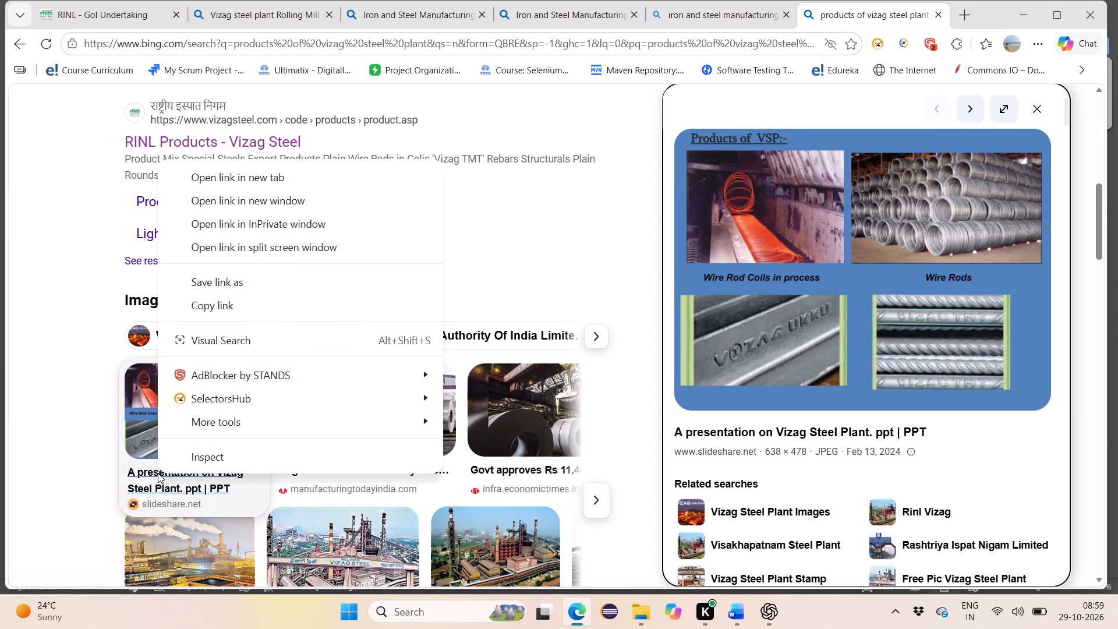
pyautogui.click(250, 299)
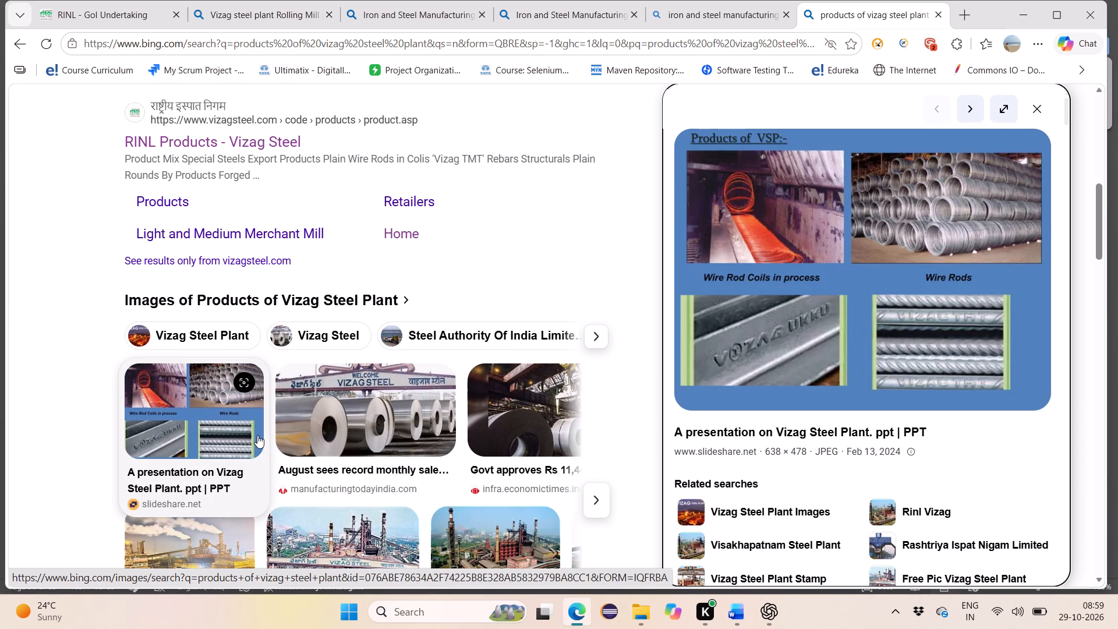
pyautogui.scroll(3, 257, 435)
pyautogui.scroll(-5, 257, 435)
pyautogui.scroll(1, 257, 435)
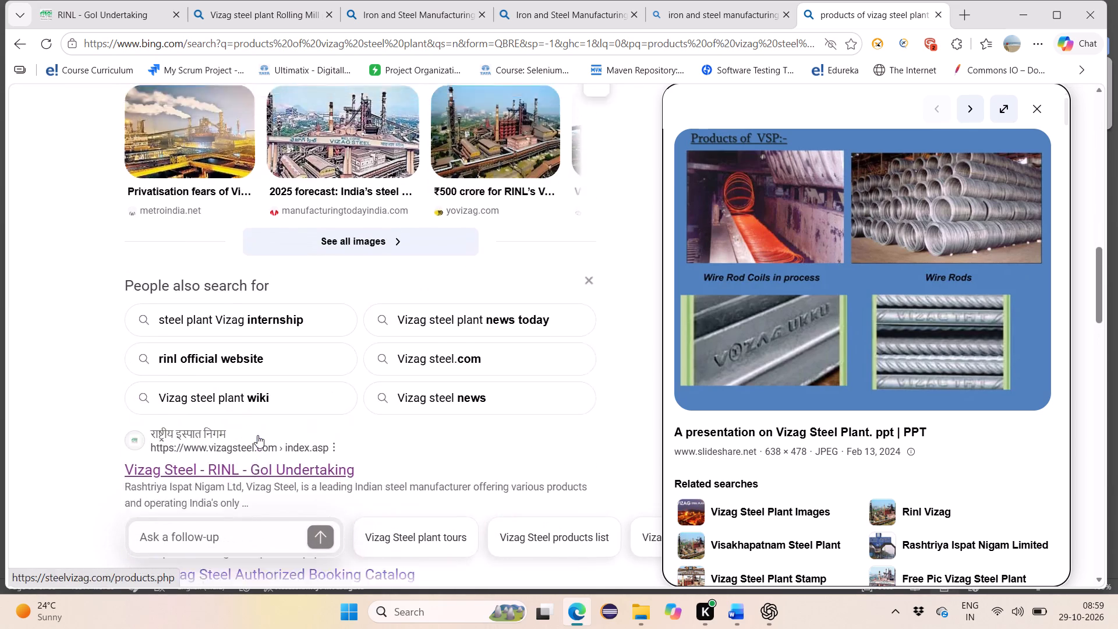
pyautogui.scroll(2, 257, 435)
pyautogui.scroll(-1, 257, 435)
# Switch to the Word report and add a line below the "Products of VSP" picture reading "Source: " followed by the copied link.
pyautogui.hotkey('alt', 'Tab')
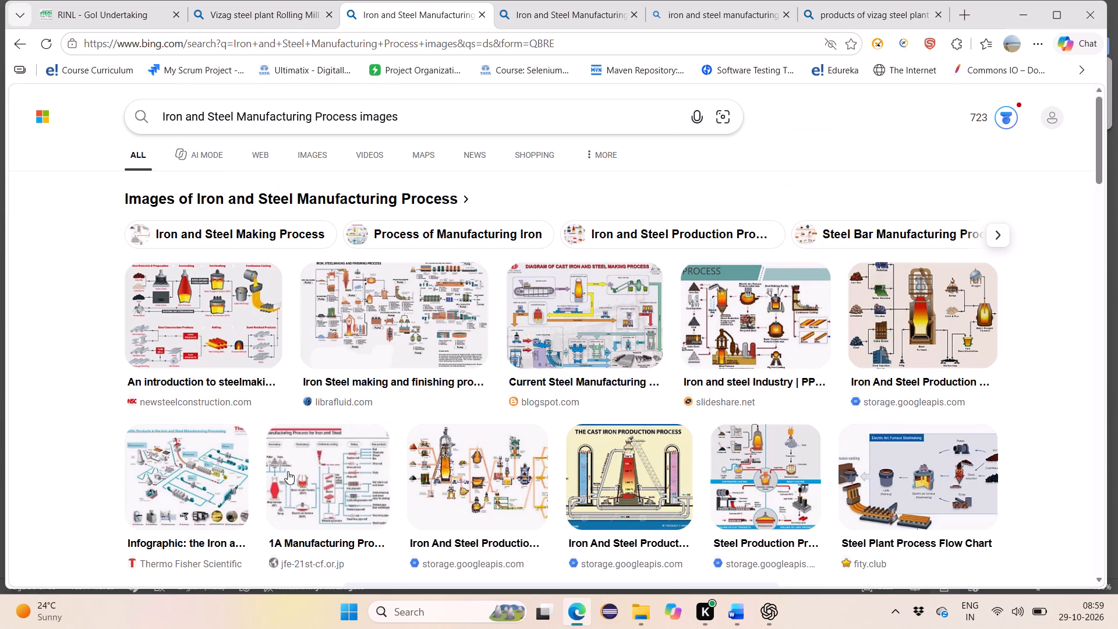
pyautogui.hotkey('alt', 'Tab')
pyautogui.hotkey('alt', 'Tab')
pyautogui.hotkey('alt', 'Tab')
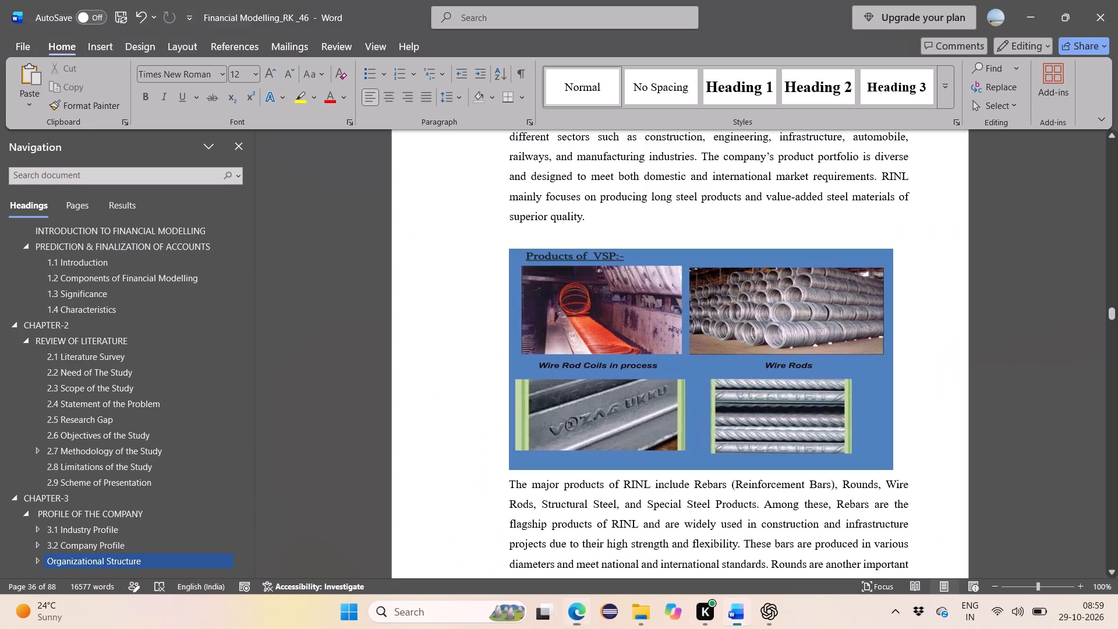
pyautogui.click(916, 464)
pyautogui.press('Return')
pyautogui.write('Sourvve')
pyautogui.press('space')
pyautogui.press('BackSpace')
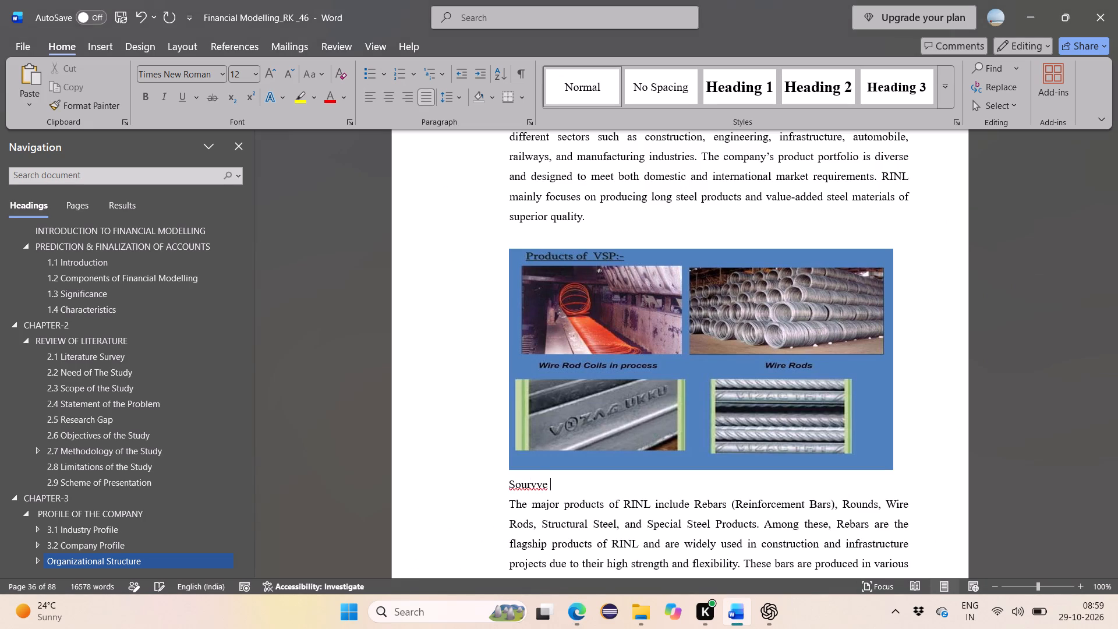
pyautogui.press('BackSpace')
pyautogui.press('BackSpace')
pyautogui.press('BackSpace')
pyautogui.write('ce')
pyautogui.press('space')
pyautogui.press('BackSpace')
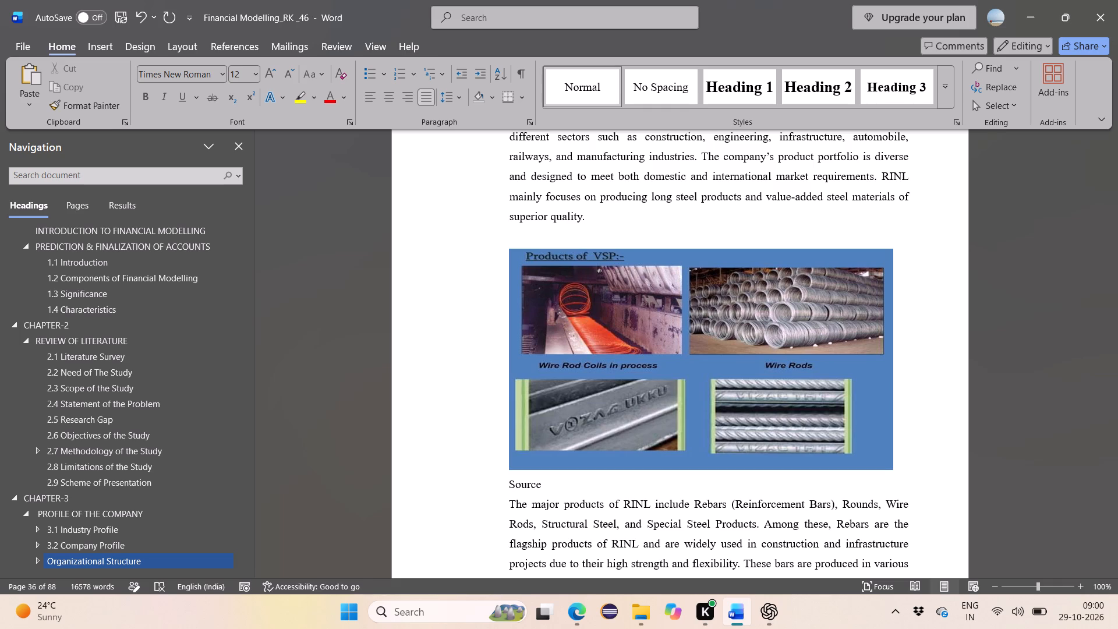
pyautogui.hotkey('shift', ':')
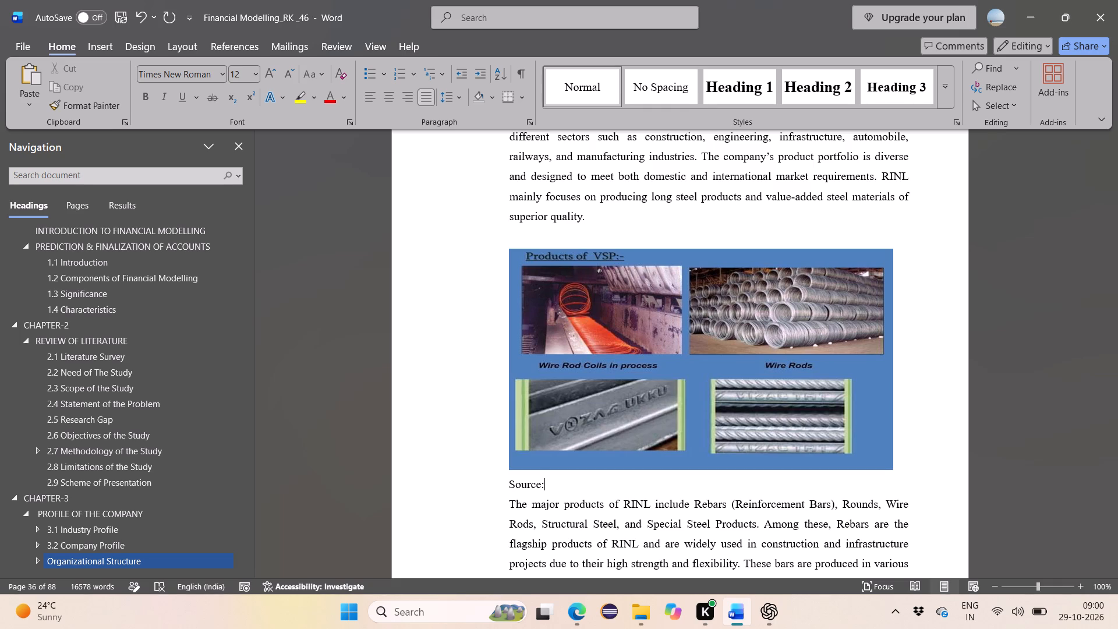
pyautogui.press('space')
pyautogui.hotkey('ctrl', 'v')
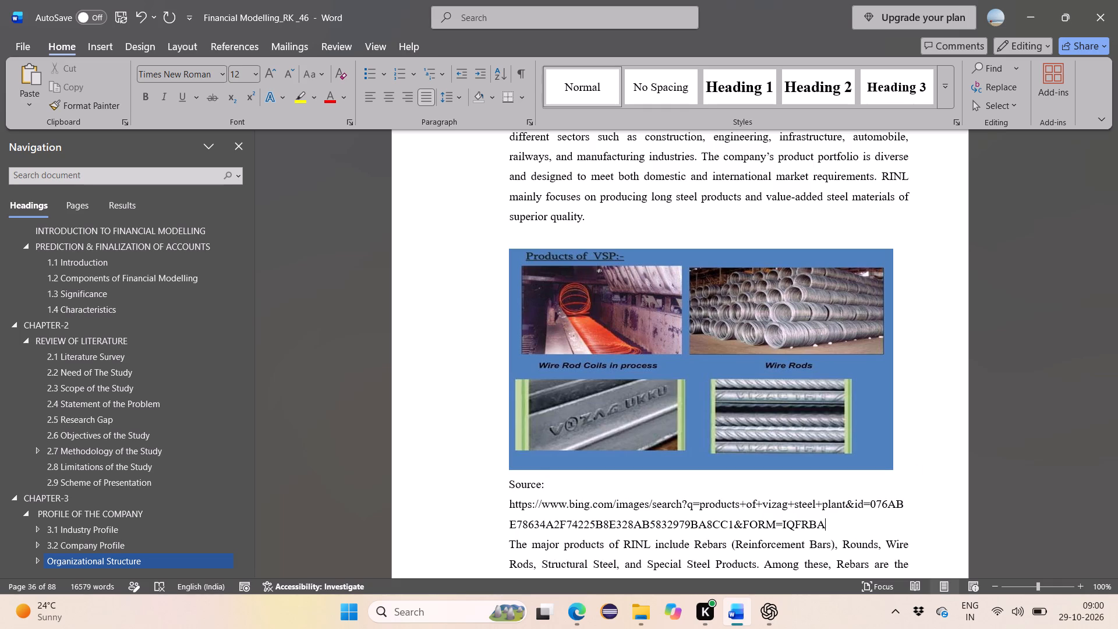
# Undo the pasting of the Bing link after "Source:" below the "Products of VSP" picture.
pyautogui.hotkey('ctrl', 'z')
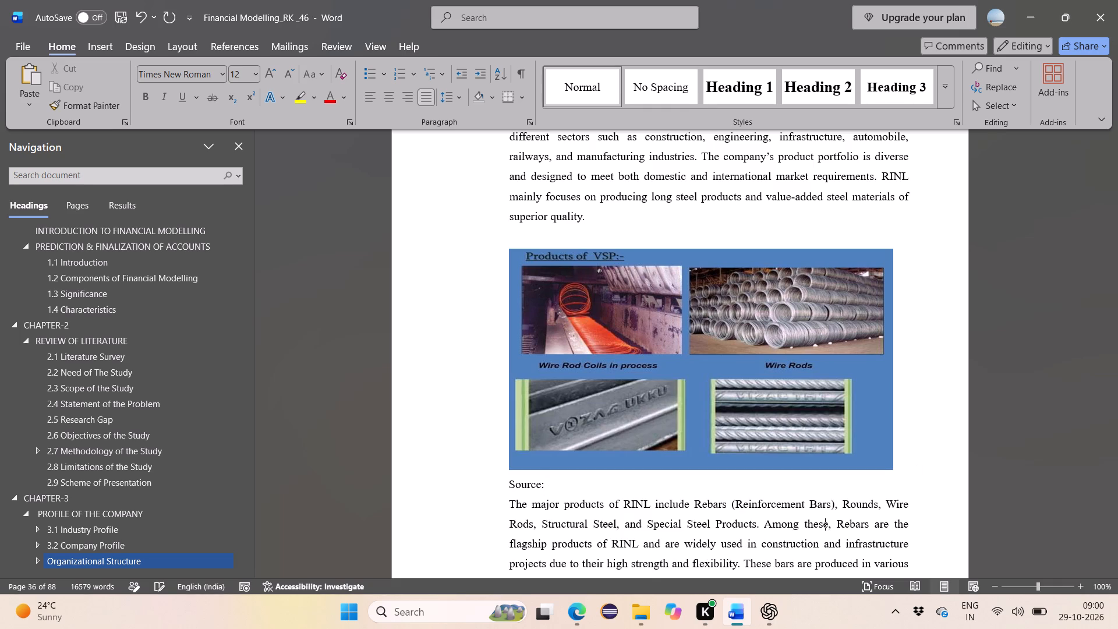
# Switch to the browser's "products of vizag steel plant" results and examine the slideshare.net image result and its preview for the original source.
pyautogui.hotkey('alt', 'Tab')
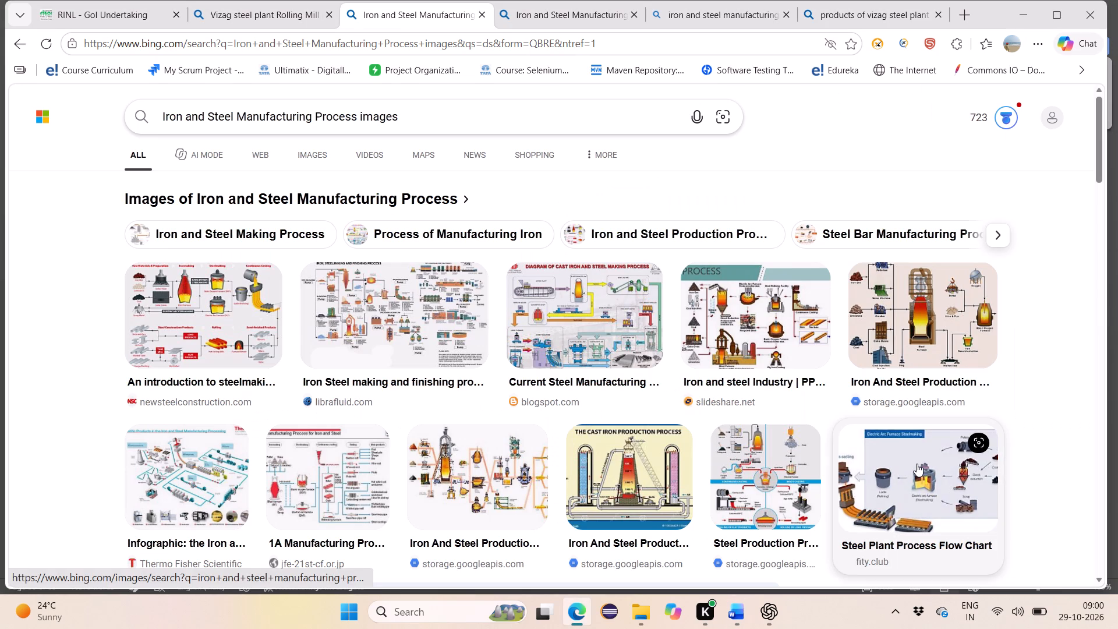
pyautogui.scroll(2, 514, 474)
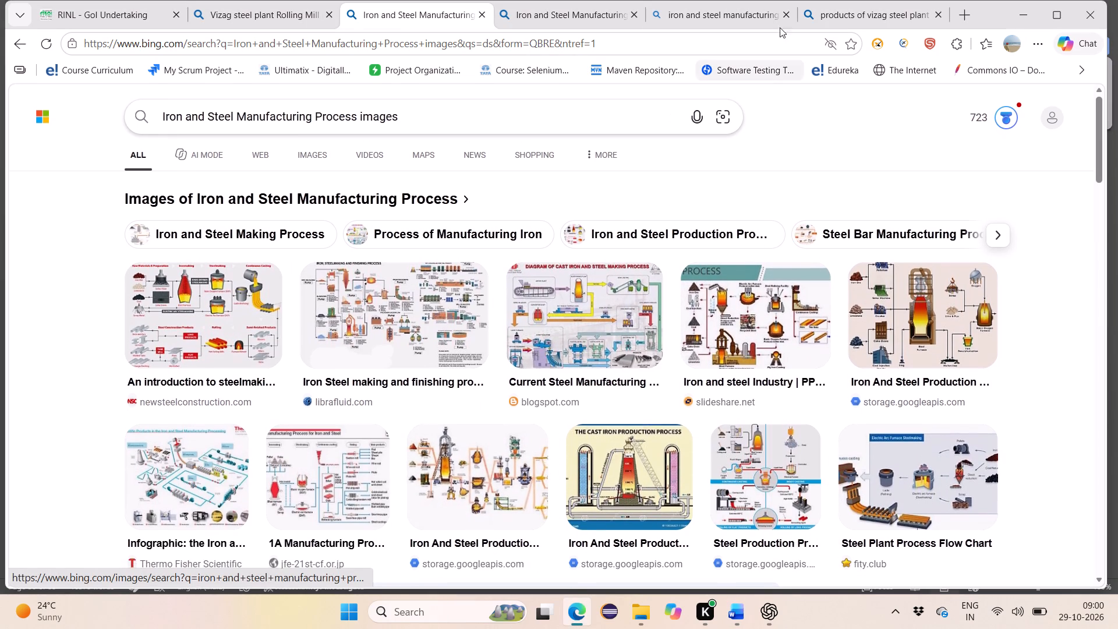
pyautogui.click(841, 4)
pyautogui.scroll(1, 307, 274)
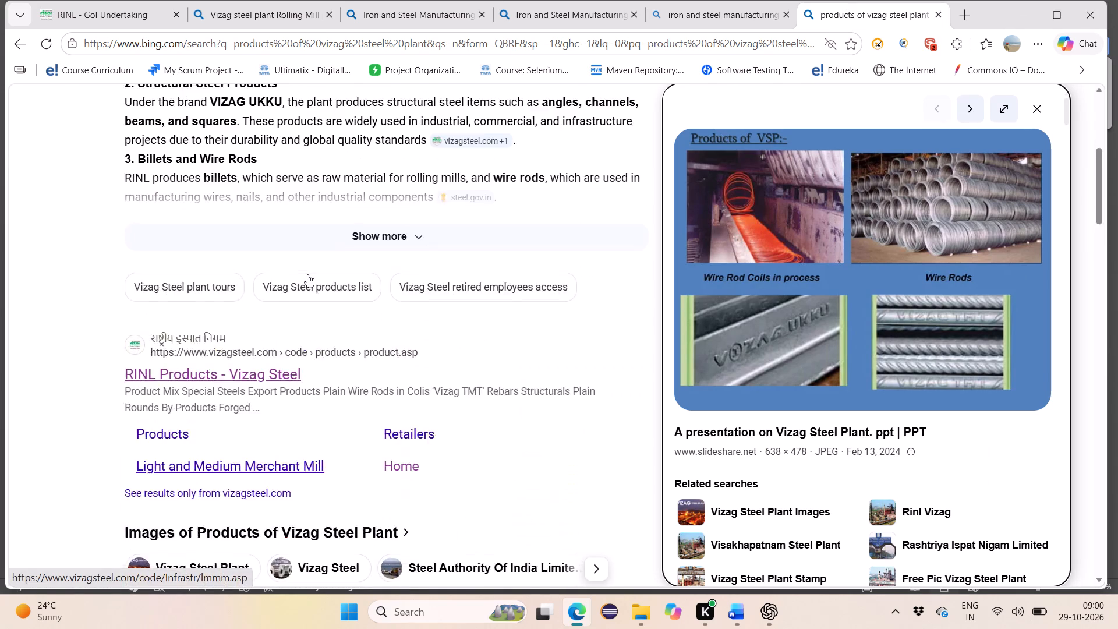
pyautogui.scroll(1, 307, 274)
pyautogui.scroll(-2, 264, 390)
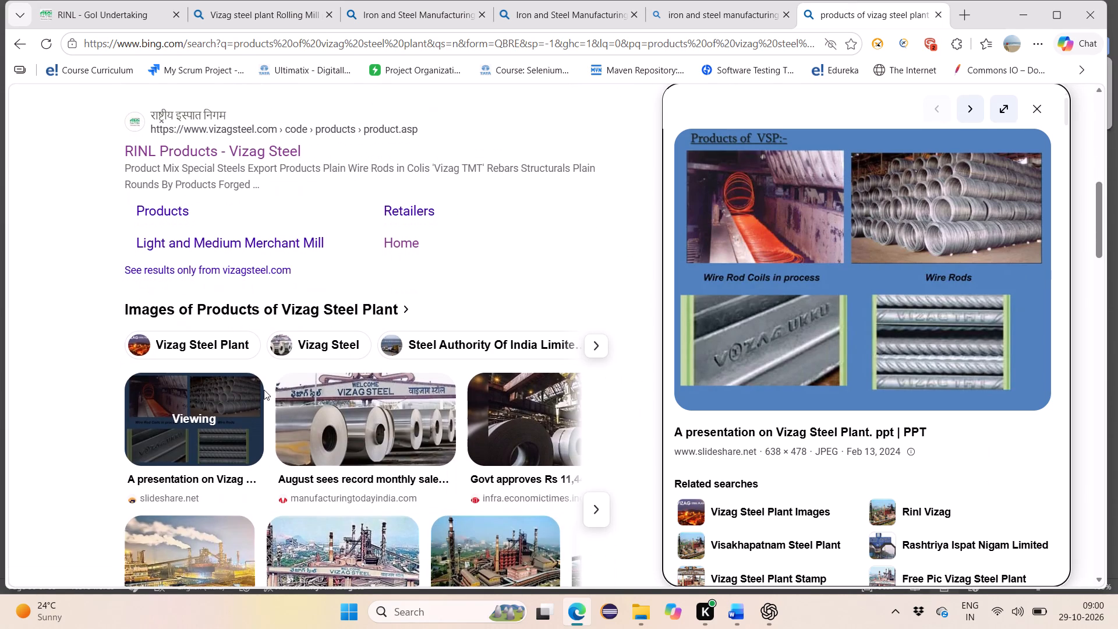
pyautogui.click(216, 483)
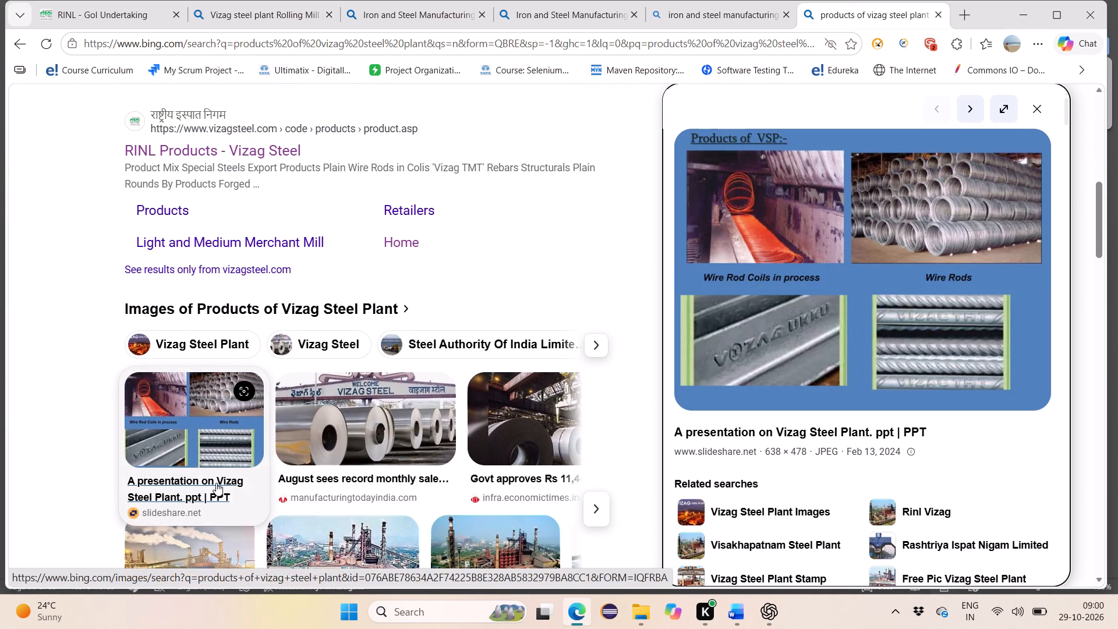
pyautogui.click(216, 483)
pyautogui.tripleClick(216, 483)
pyautogui.tripleClick(216, 483)
pyautogui.doubleClick(216, 483)
pyautogui.scroll(-3, 216, 483)
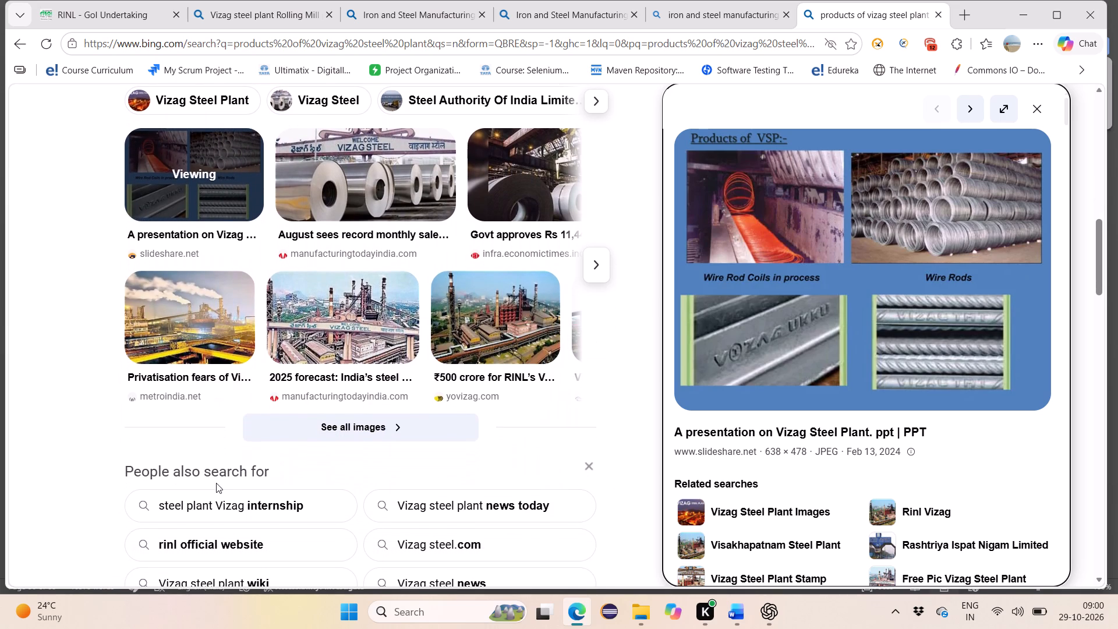
pyautogui.scroll(-1, 216, 483)
pyautogui.scroll(4, 296, 398)
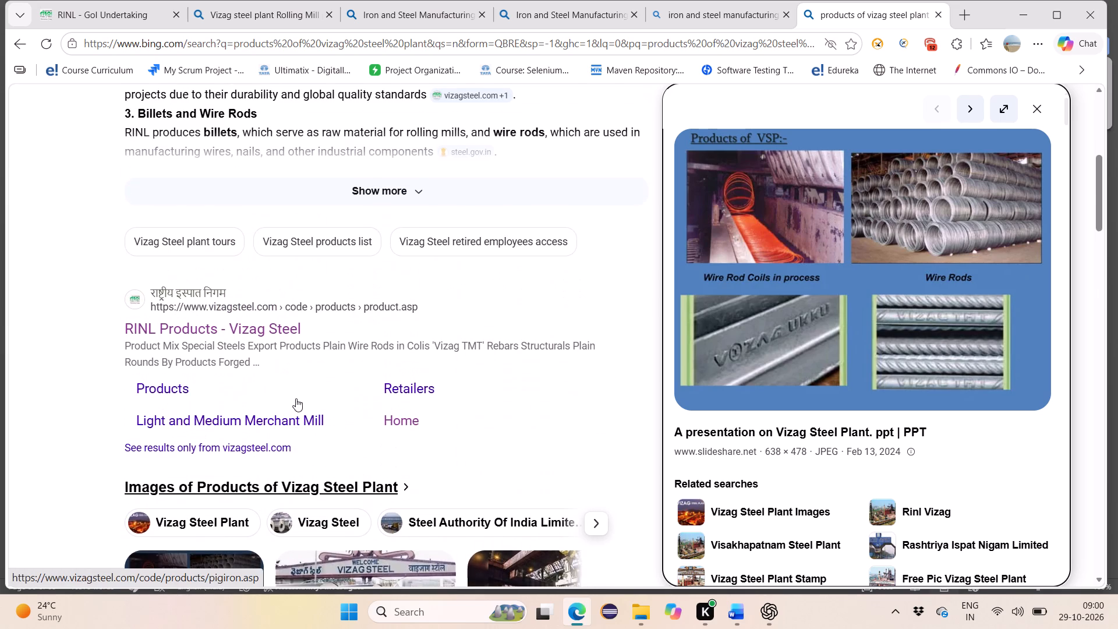
pyautogui.scroll(1, 296, 398)
pyautogui.scroll(4, 356, 271)
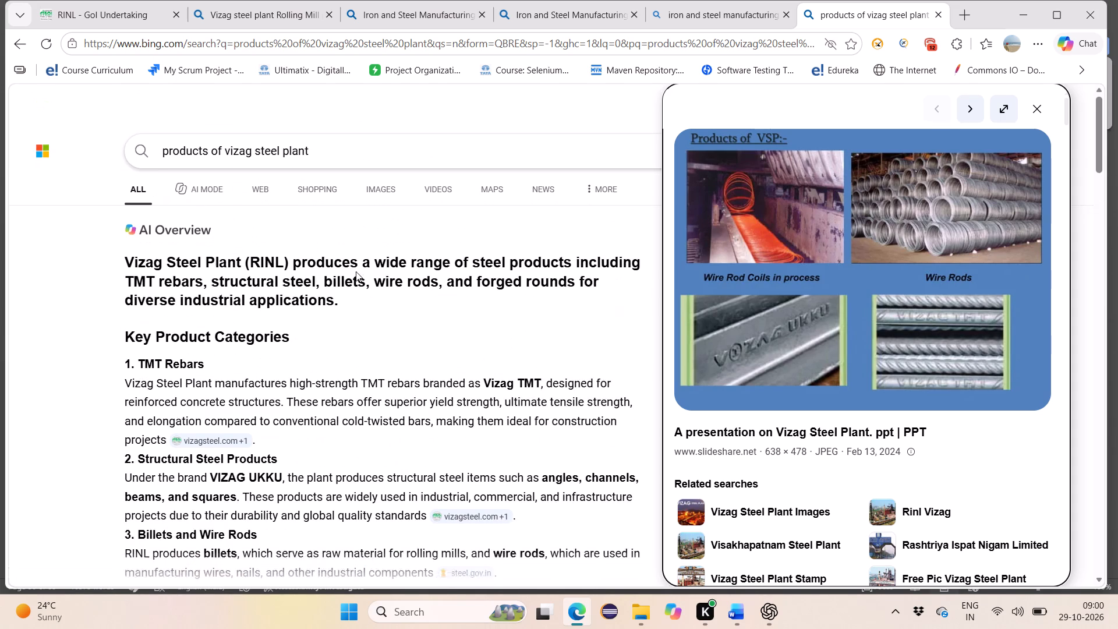
pyautogui.click(338, 113)
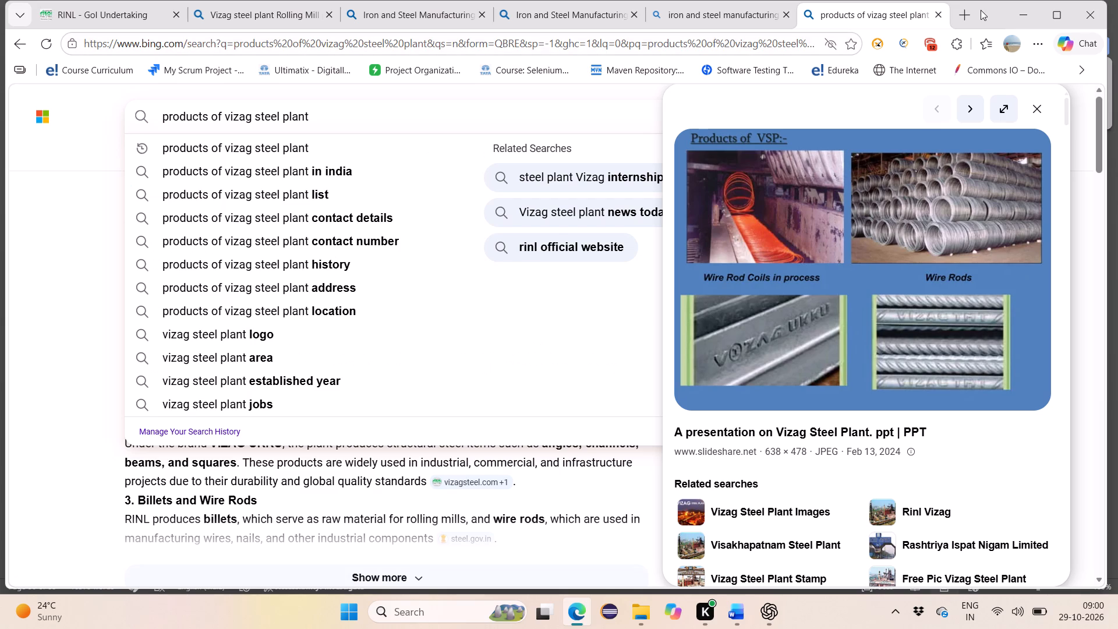
pyautogui.scroll(1, 941, 329)
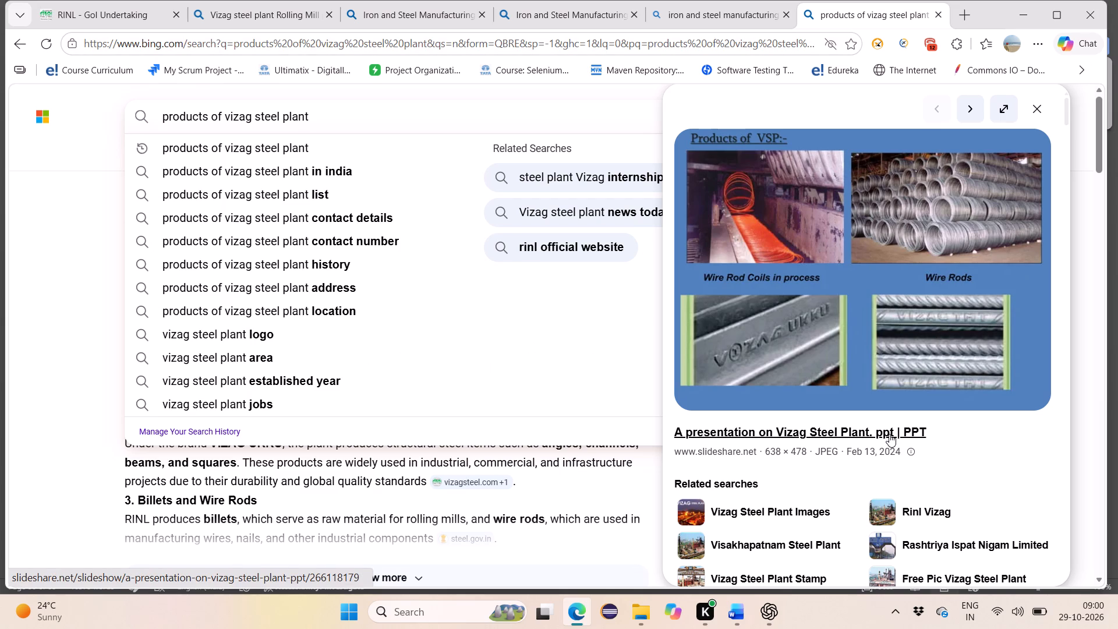
# Copy the slideshare.net link of "A presentation on Vizag Steel Plant. ppt" from the image preview and open its page.
pyautogui.rightClick(887, 432)
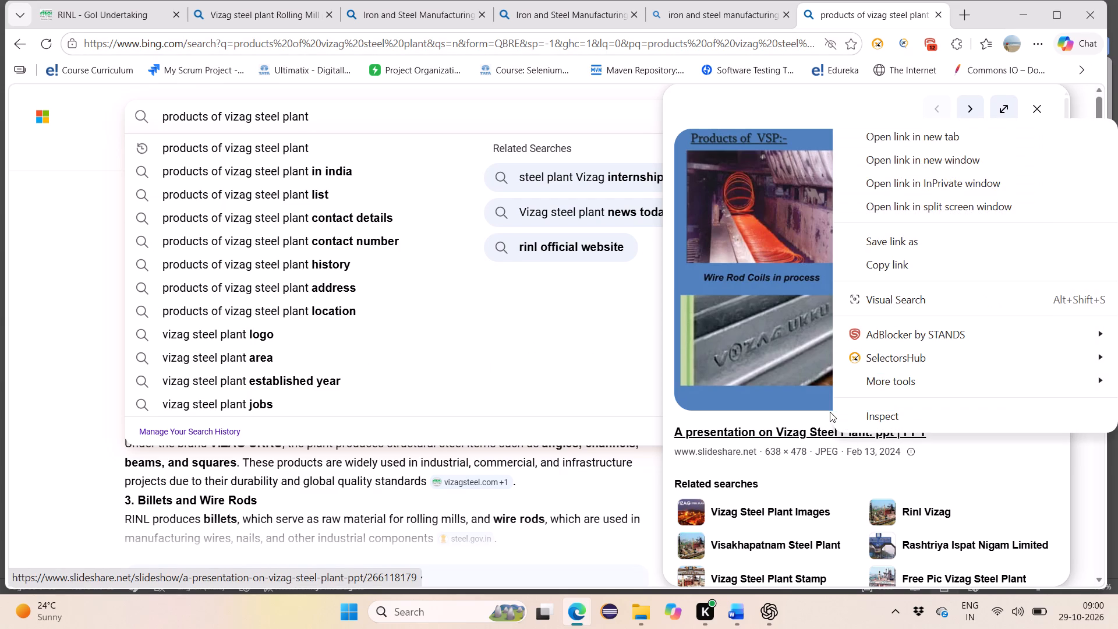
pyautogui.click(923, 258)
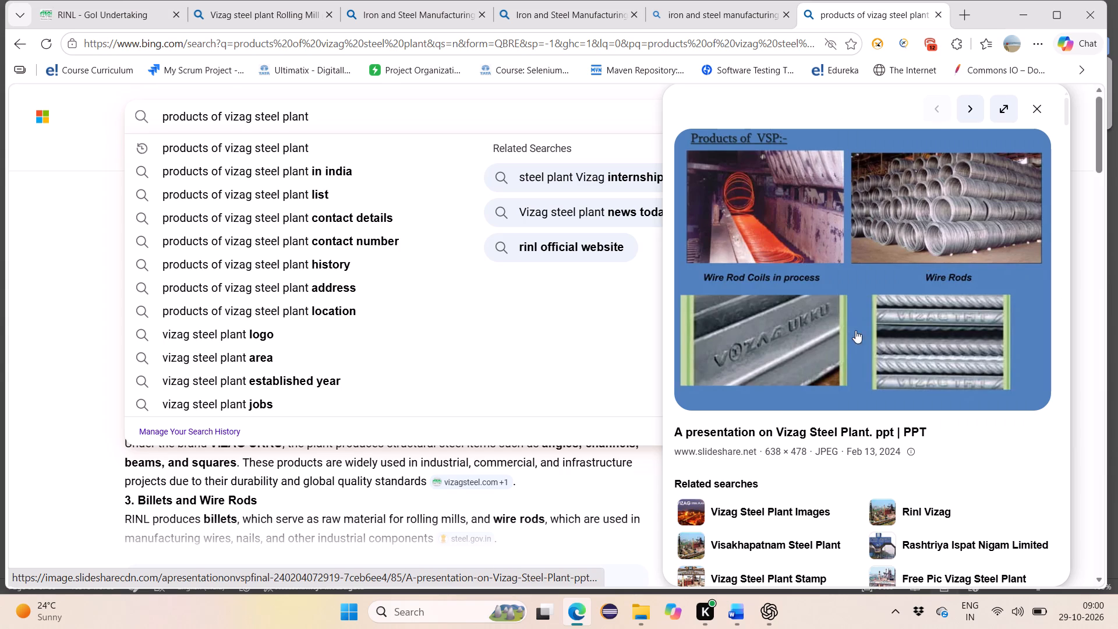
pyautogui.click(767, 429)
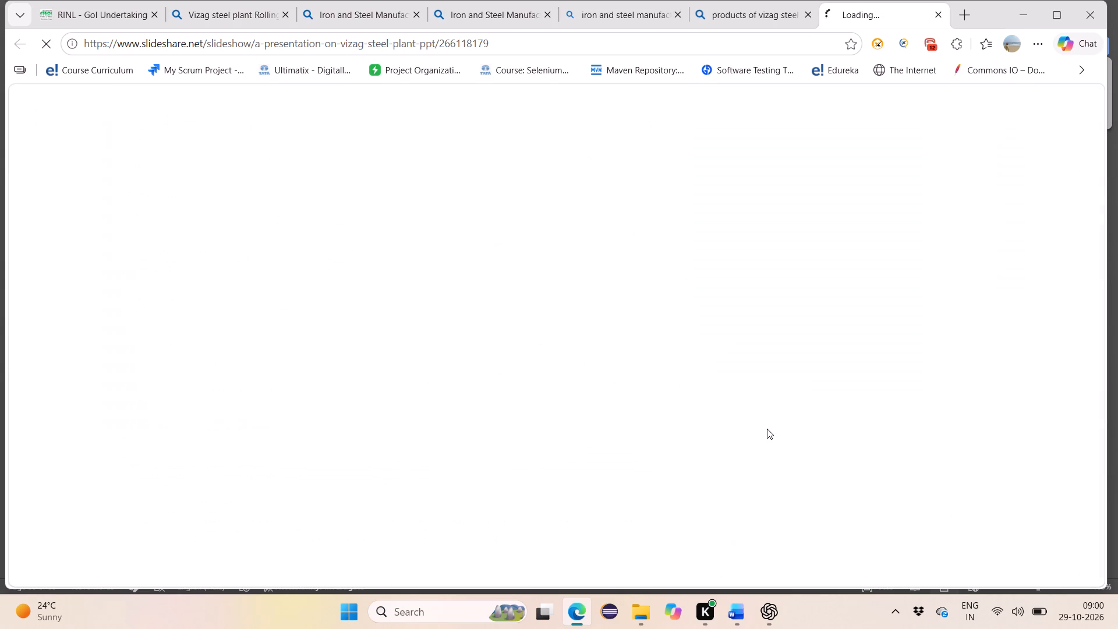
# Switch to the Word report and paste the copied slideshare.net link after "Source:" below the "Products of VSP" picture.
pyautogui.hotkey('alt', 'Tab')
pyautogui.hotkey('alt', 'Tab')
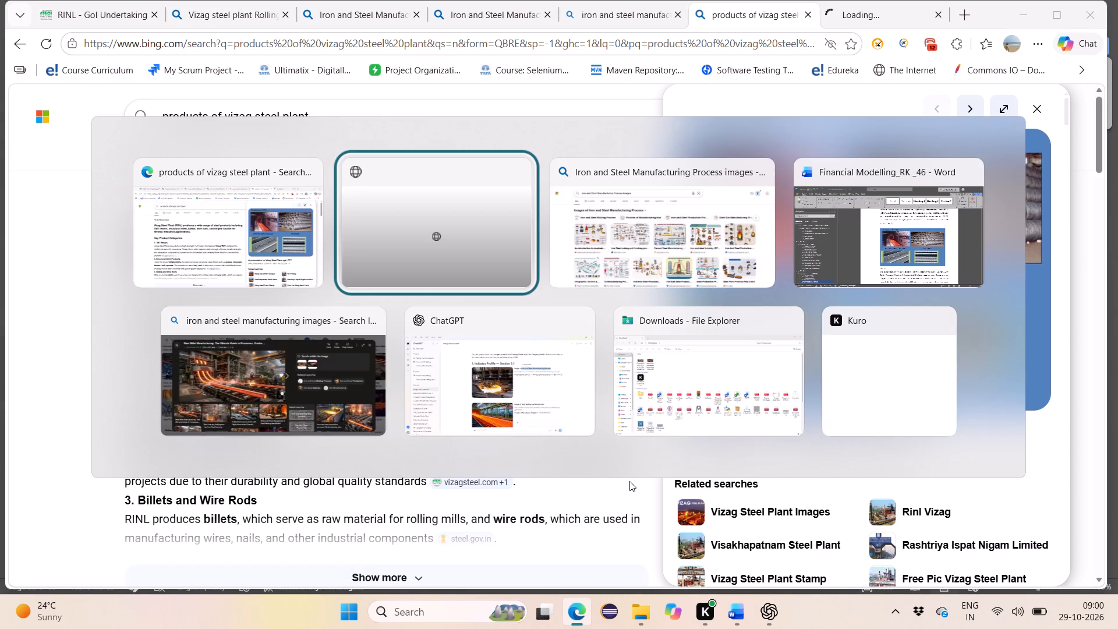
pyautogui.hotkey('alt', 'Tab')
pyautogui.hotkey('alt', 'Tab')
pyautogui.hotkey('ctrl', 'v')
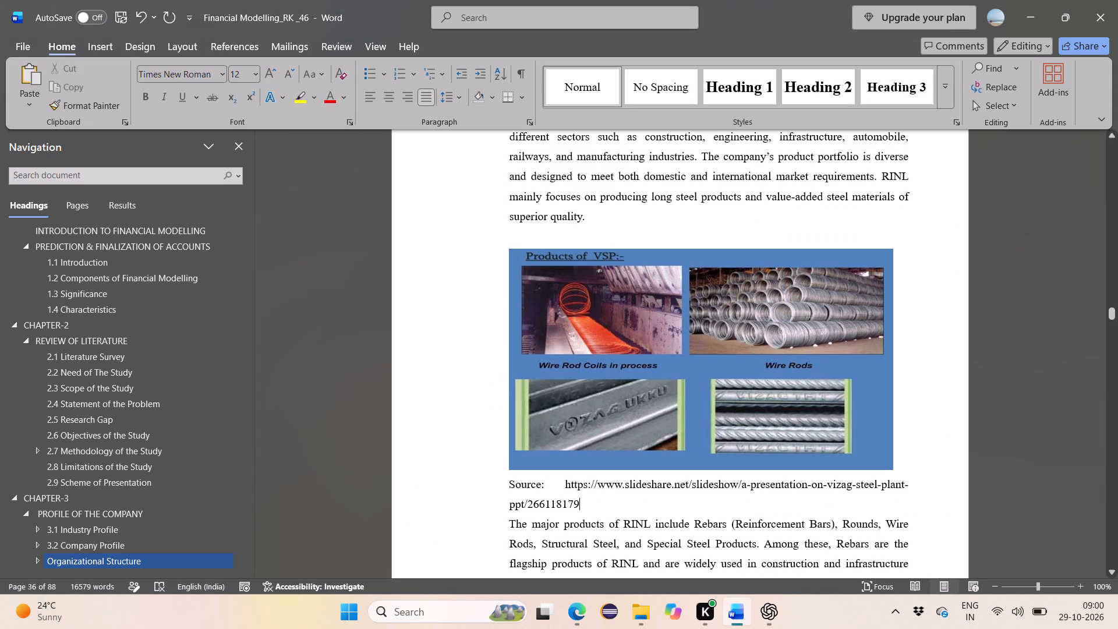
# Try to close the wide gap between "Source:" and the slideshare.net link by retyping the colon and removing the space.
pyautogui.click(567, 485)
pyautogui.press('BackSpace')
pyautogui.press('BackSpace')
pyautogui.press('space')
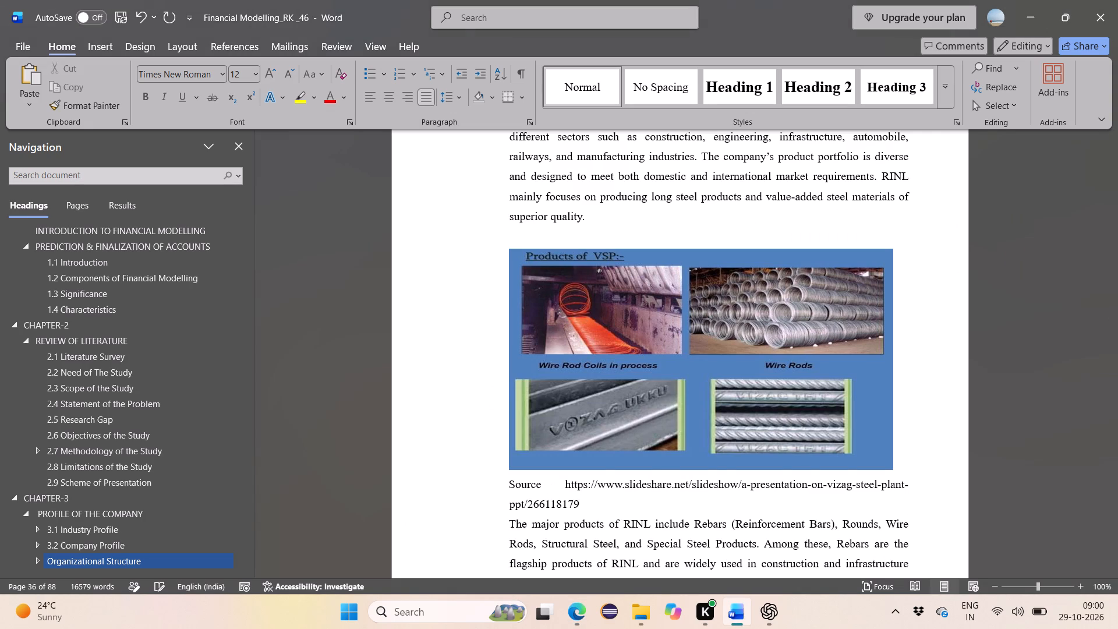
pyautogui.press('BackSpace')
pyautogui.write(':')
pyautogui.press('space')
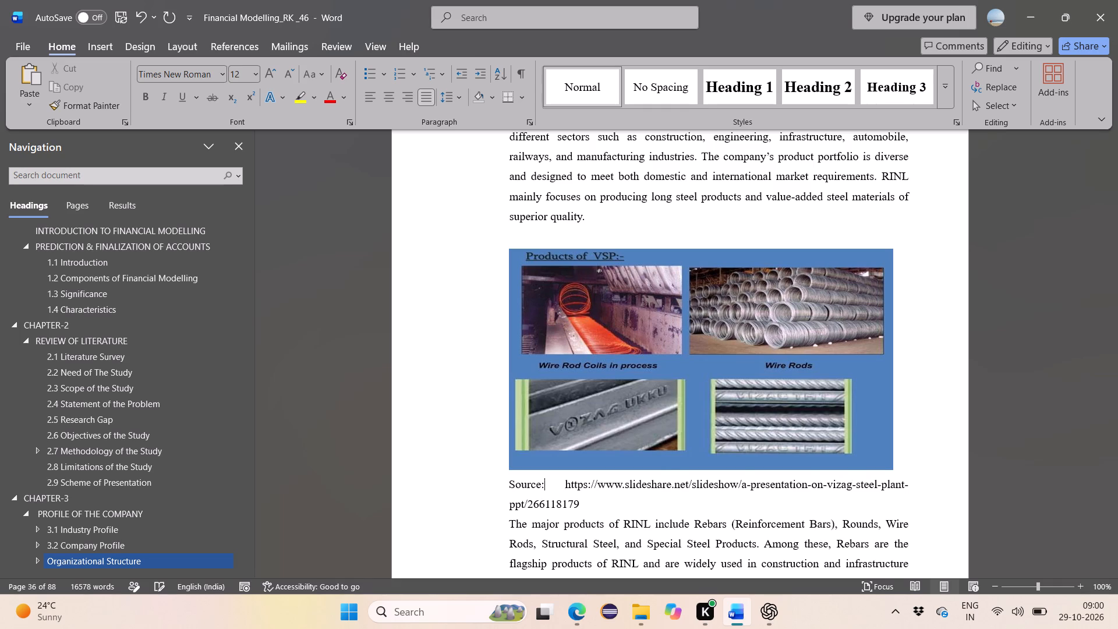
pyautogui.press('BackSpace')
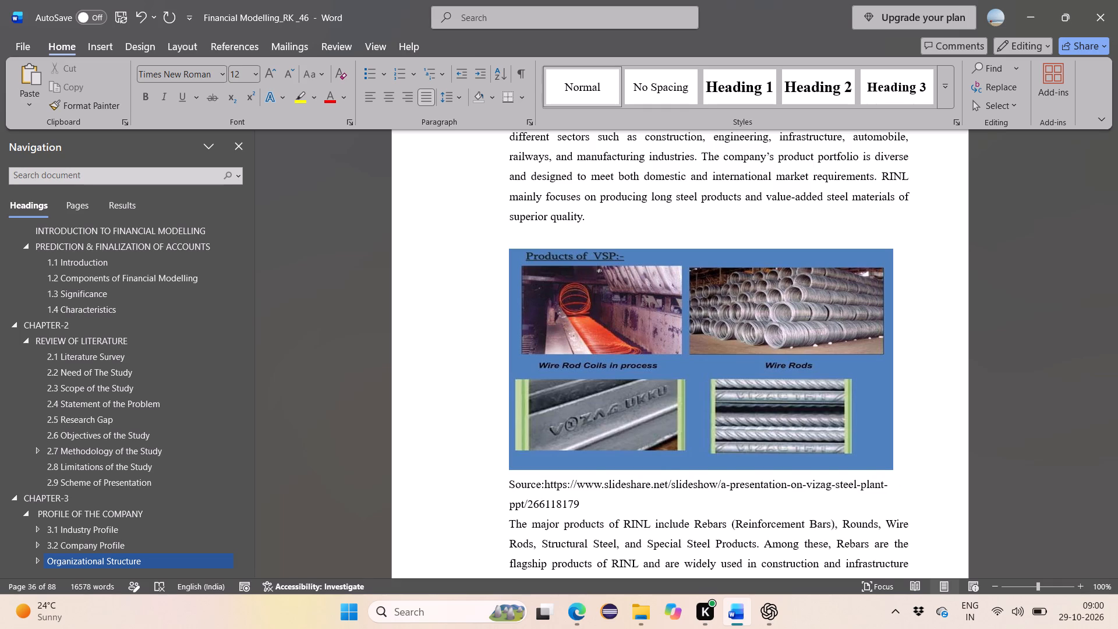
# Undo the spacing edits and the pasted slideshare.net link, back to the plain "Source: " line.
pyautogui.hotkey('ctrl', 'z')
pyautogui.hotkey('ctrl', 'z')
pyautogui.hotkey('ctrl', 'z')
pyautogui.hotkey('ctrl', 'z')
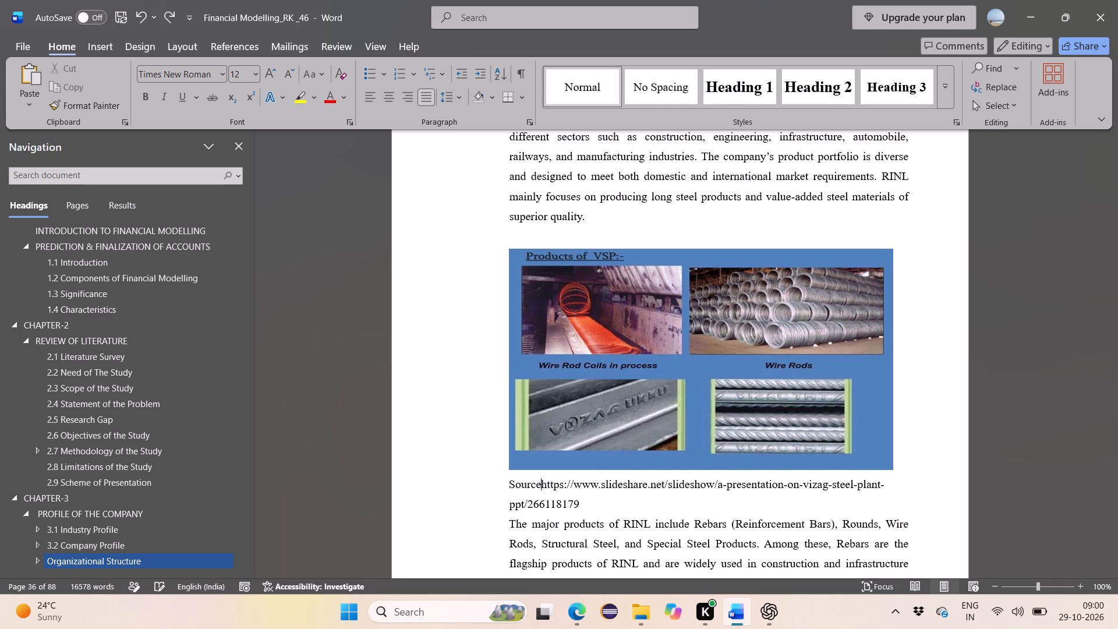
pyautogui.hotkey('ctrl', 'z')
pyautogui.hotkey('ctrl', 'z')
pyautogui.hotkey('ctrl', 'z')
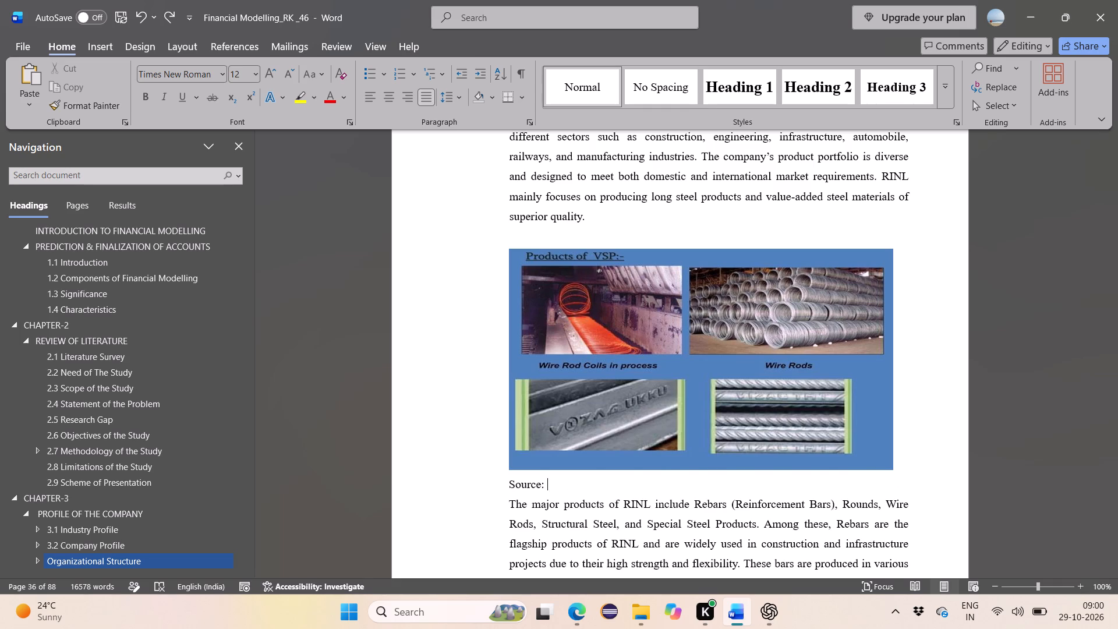
# Switch to the browser and look through the slideshare.net presentation on Vizag Steel Plant for the "Products of VSP" slide.
pyautogui.hotkey('alt', 'Tab')
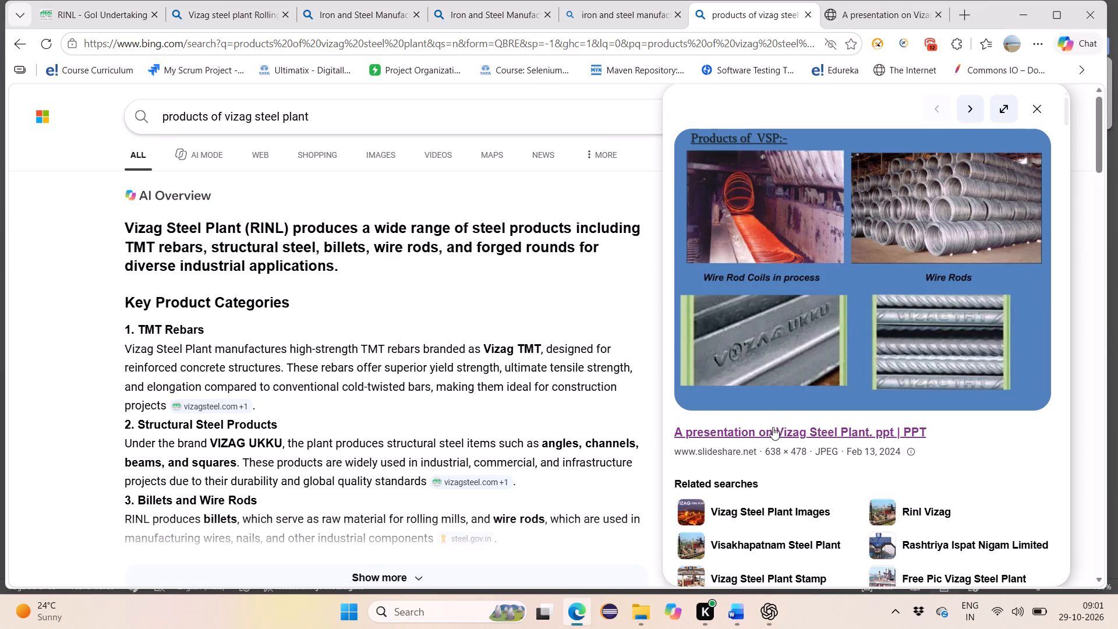
pyautogui.click(878, 8)
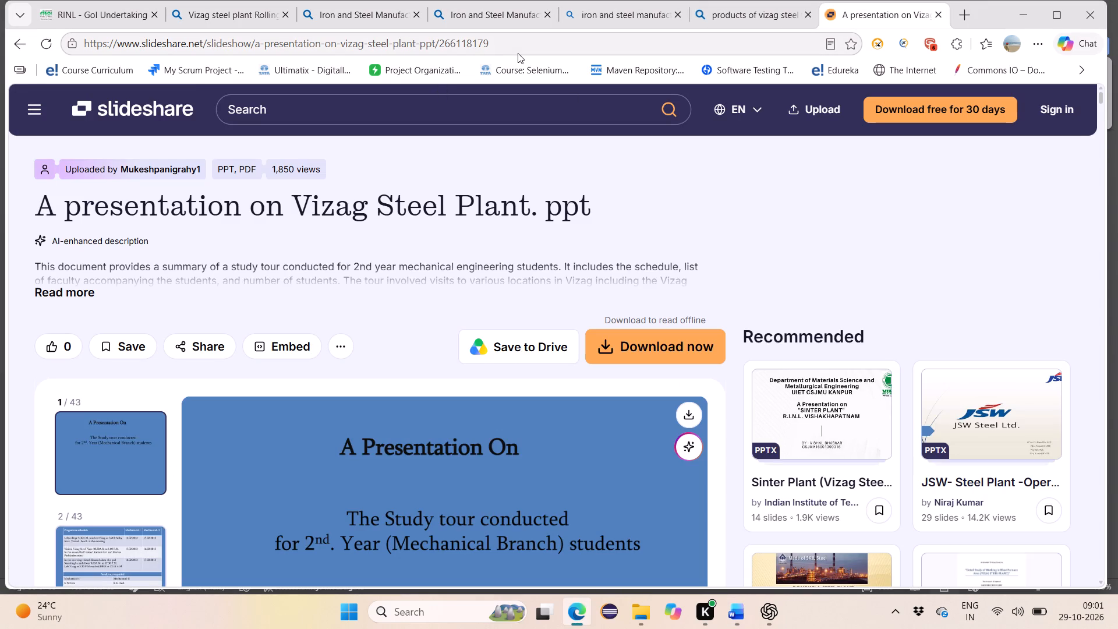
pyautogui.scroll(-2, 452, 241)
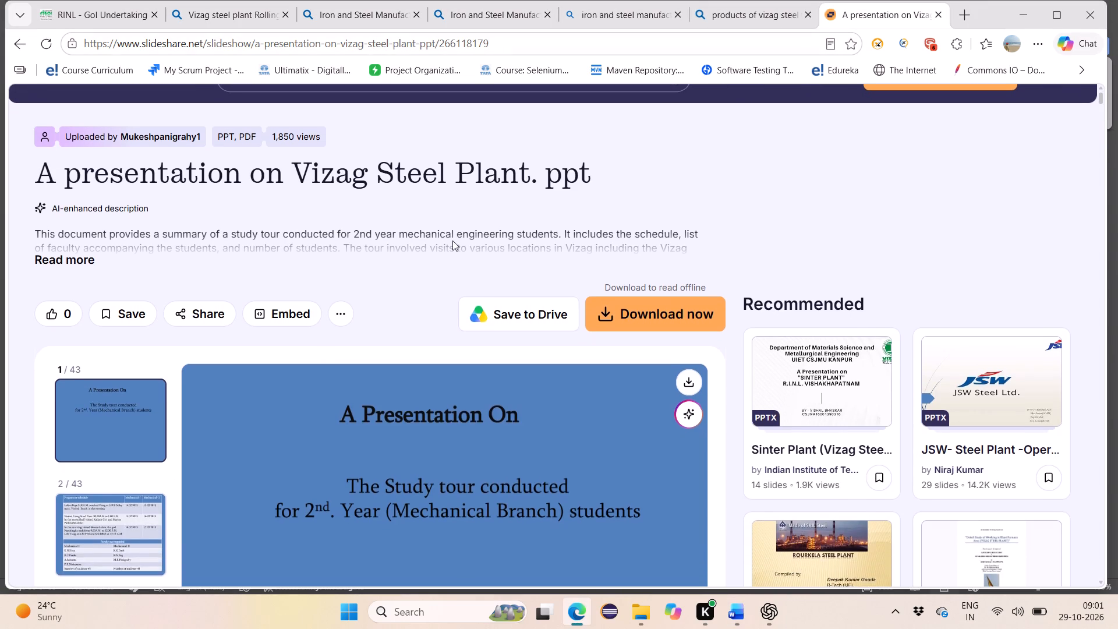
pyautogui.scroll(-4, 452, 241)
pyautogui.scroll(1, 452, 241)
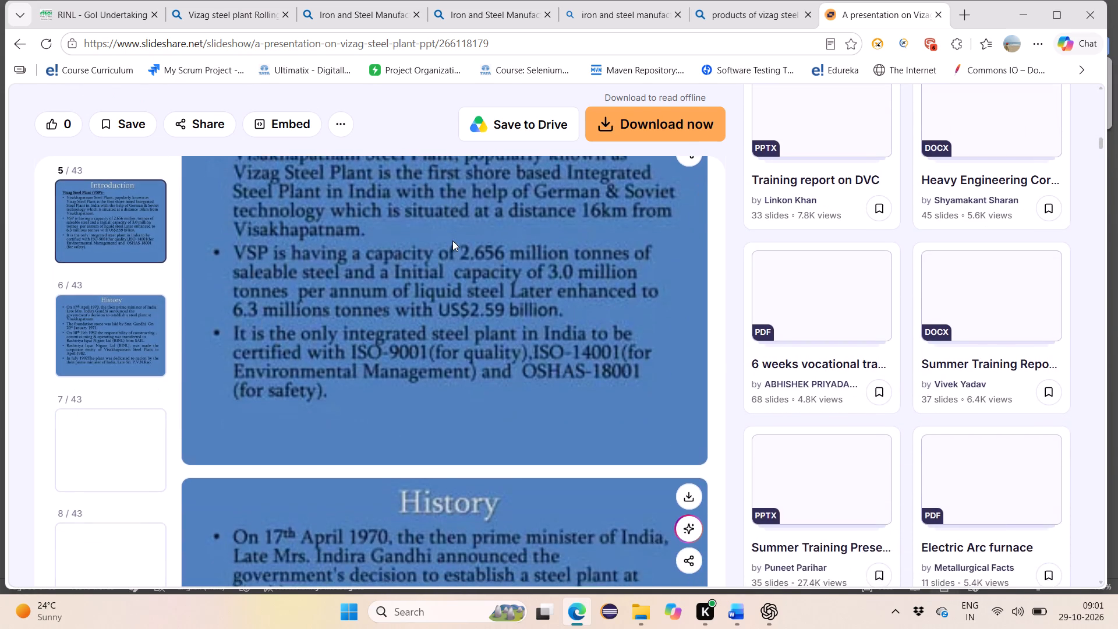
pyautogui.scroll(1, 452, 241)
pyautogui.scroll(-5, 452, 241)
pyautogui.scroll(2, 452, 241)
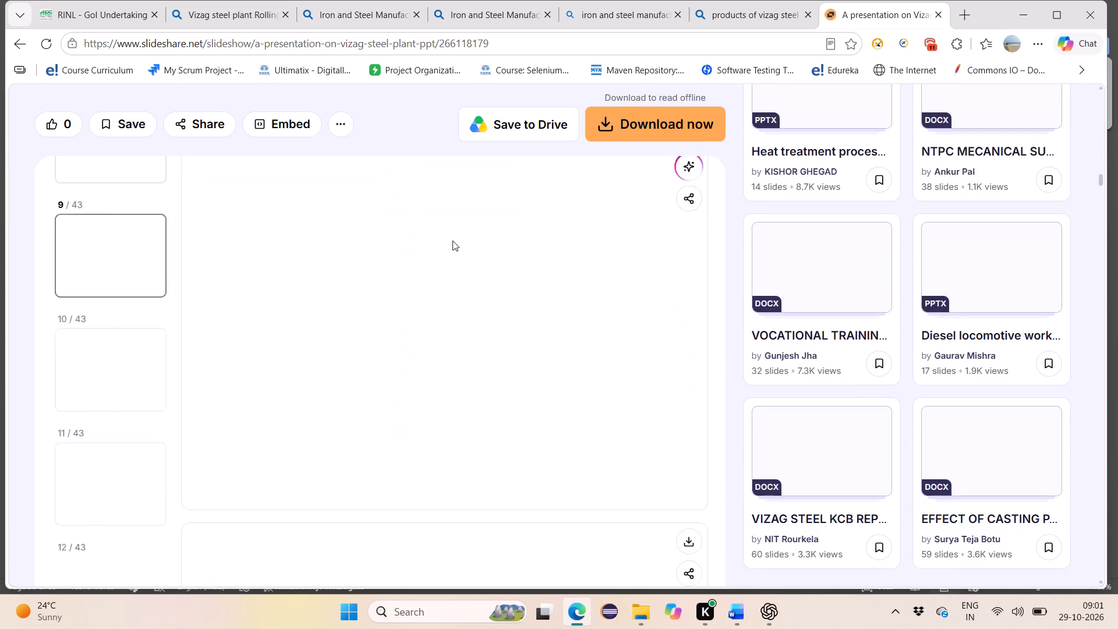
pyautogui.scroll(9, 452, 241)
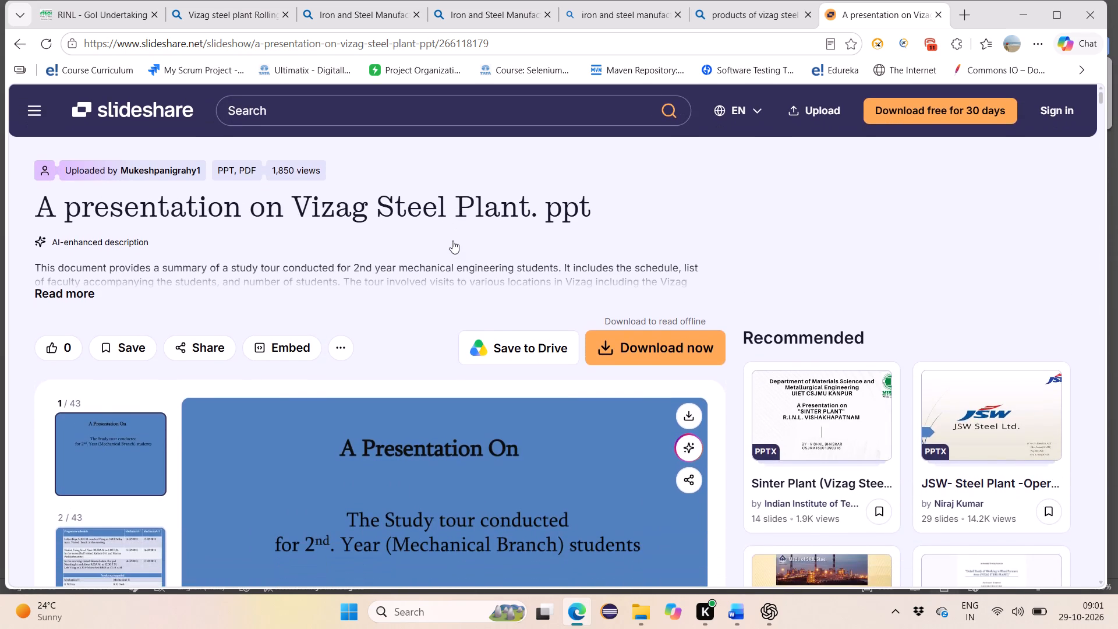
pyautogui.scroll(-11, 452, 241)
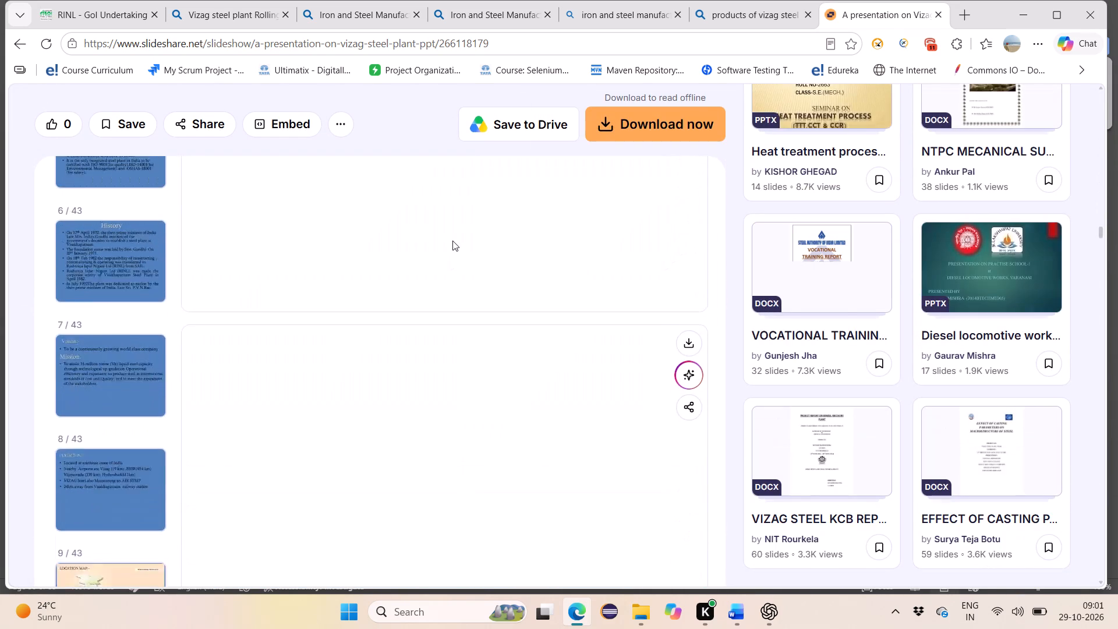
pyautogui.scroll(-11, 452, 241)
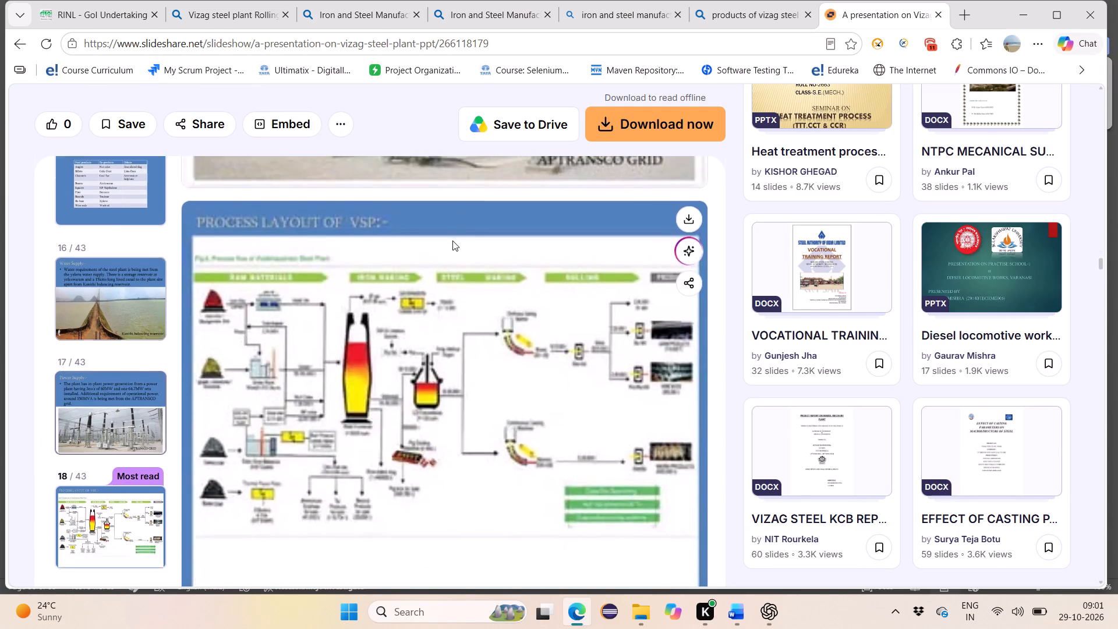
pyautogui.scroll(-2, 452, 241)
pyautogui.click(452, 241)
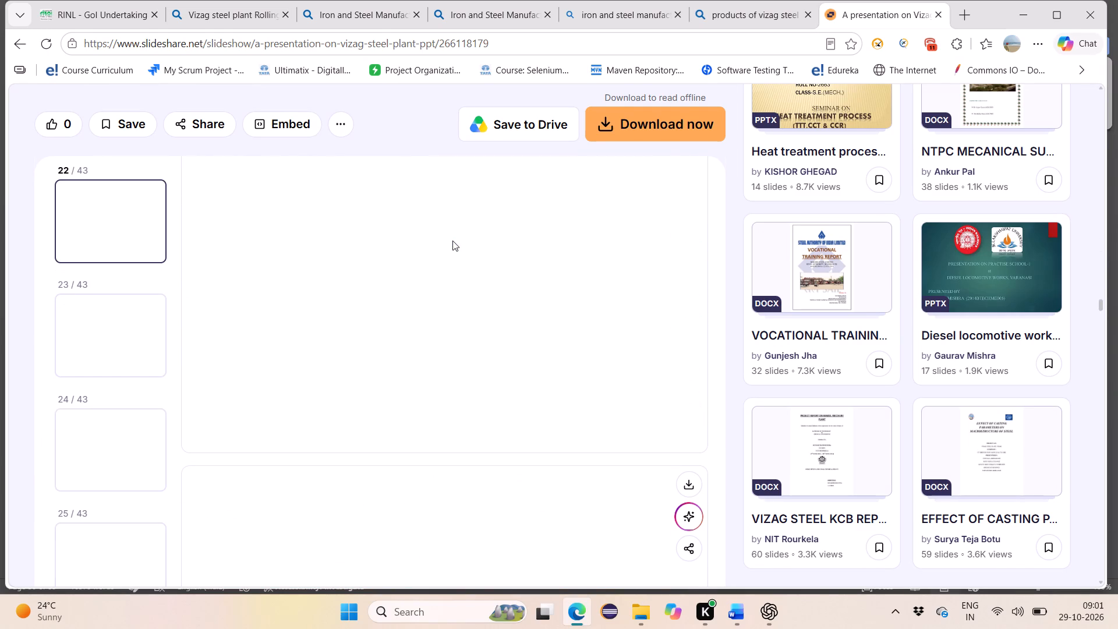
pyautogui.scroll(-3, 452, 241)
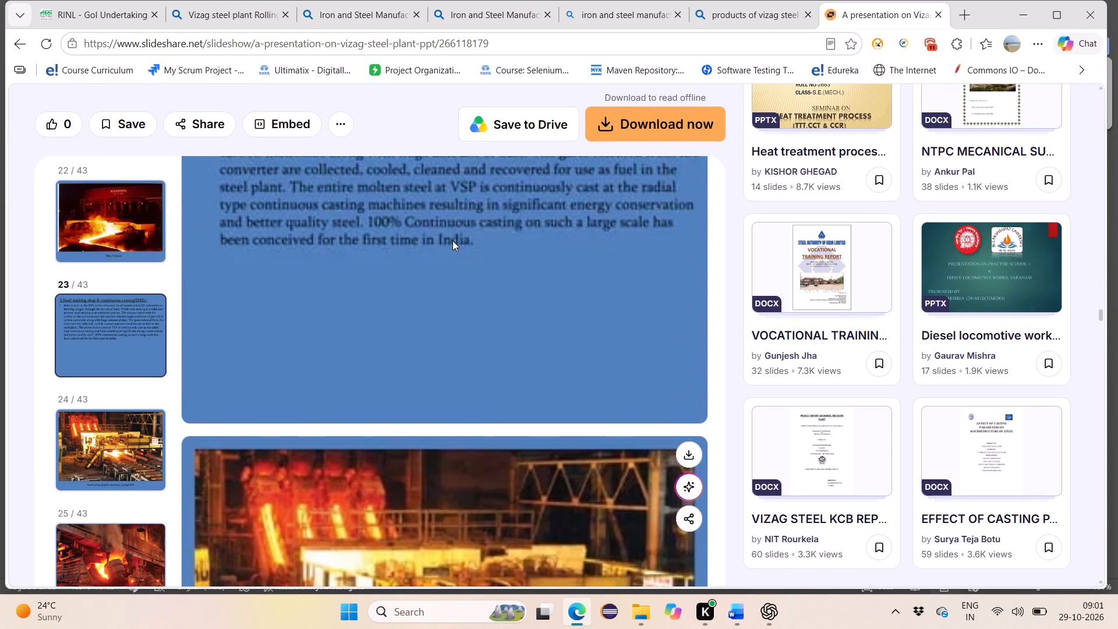
pyautogui.scroll(-5, 452, 241)
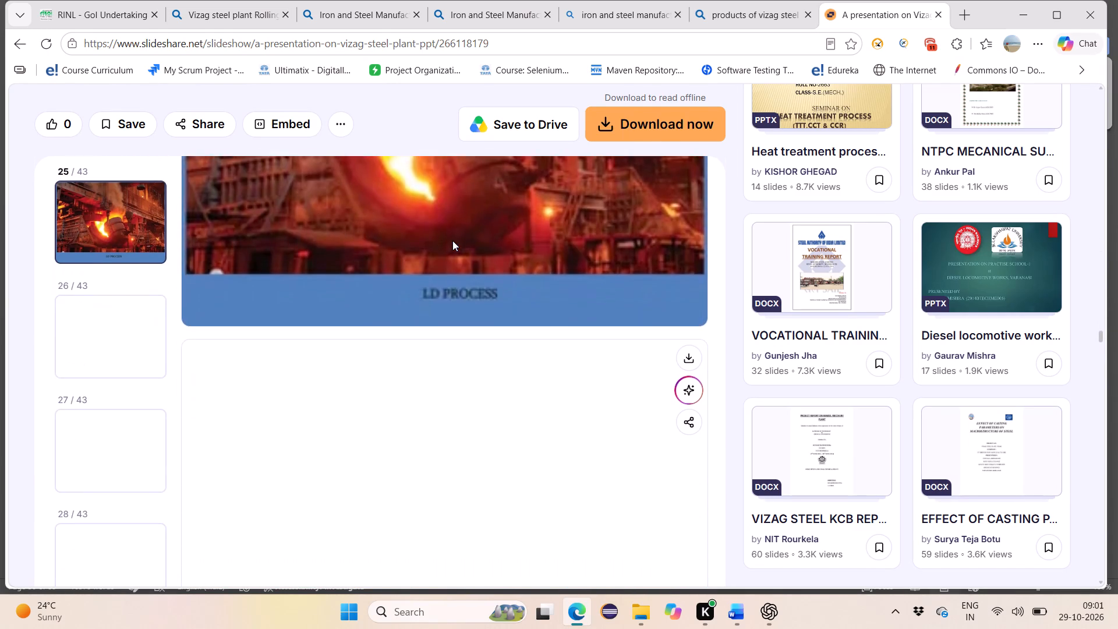
pyautogui.scroll(-3, 452, 241)
pyautogui.scroll(2, 452, 241)
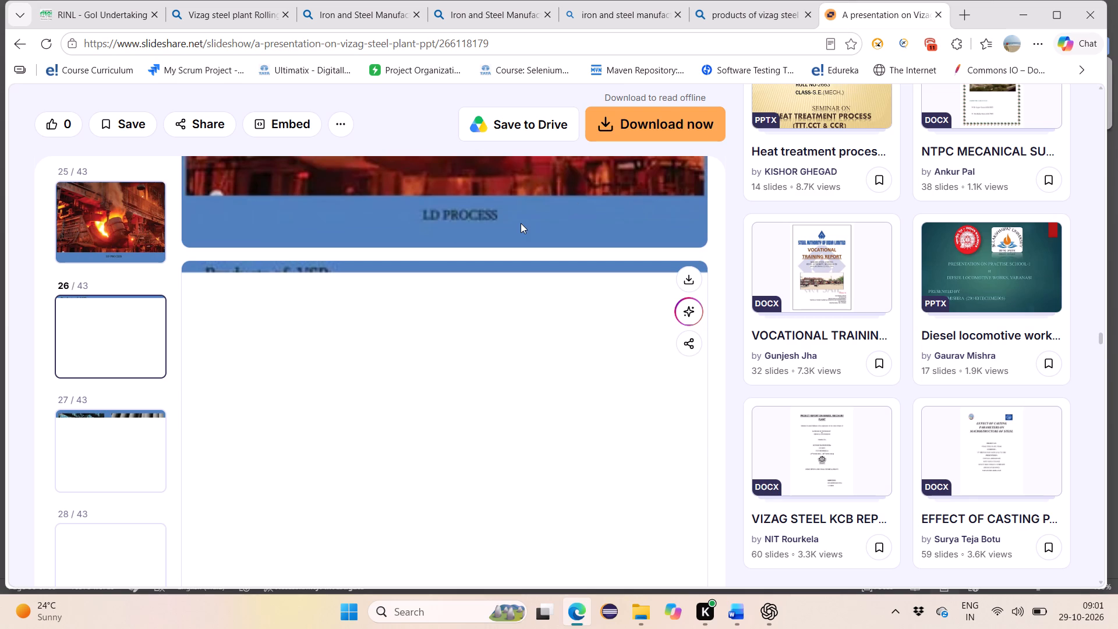
pyautogui.scroll(1, 521, 223)
pyautogui.scroll(-1, 521, 223)
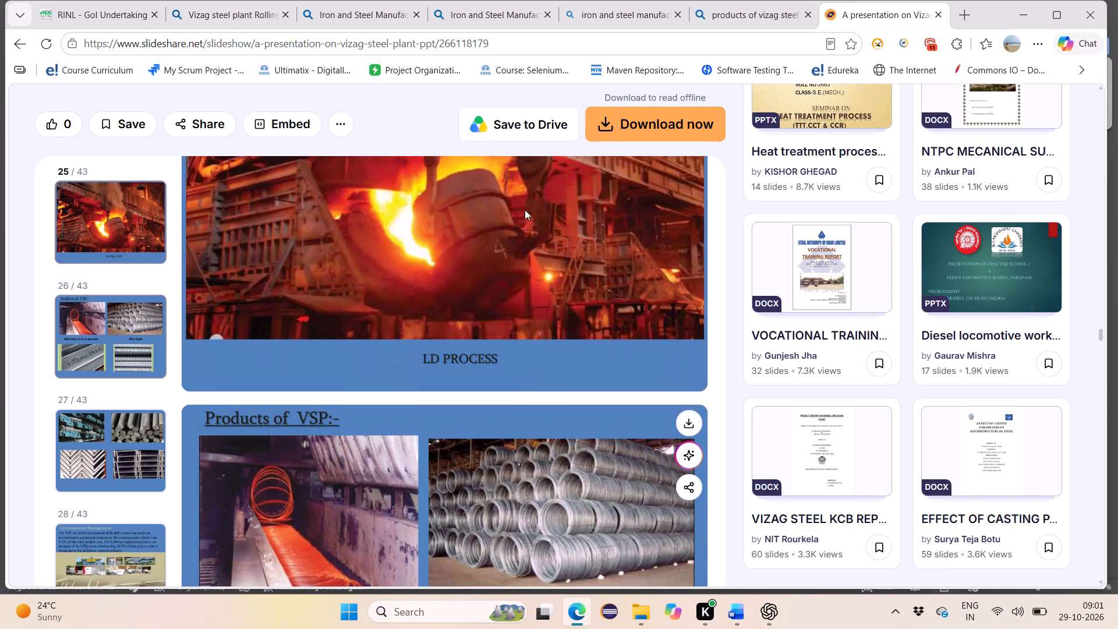
# Copy the web address of the slideshare.net presentation page and switch back to the Word report.
pyautogui.click(518, 39)
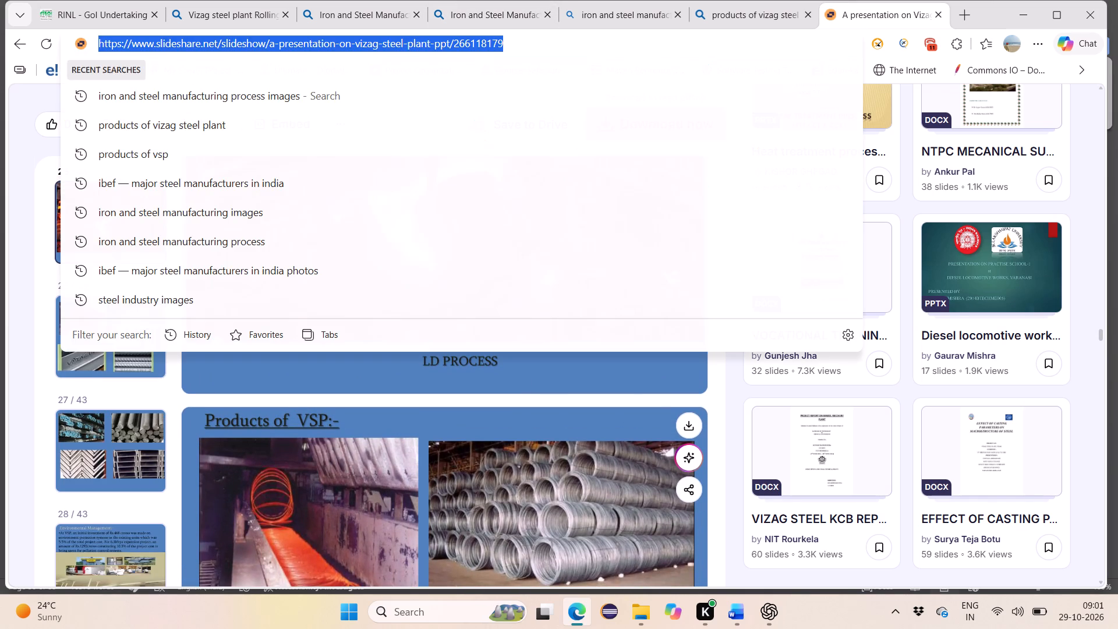
pyautogui.hotkey('ctrl', 'c')
pyautogui.hotkey('ctrl', 'c')
pyautogui.hotkey('ctrl', 'c')
pyautogui.hotkey('alt', 'Tab')
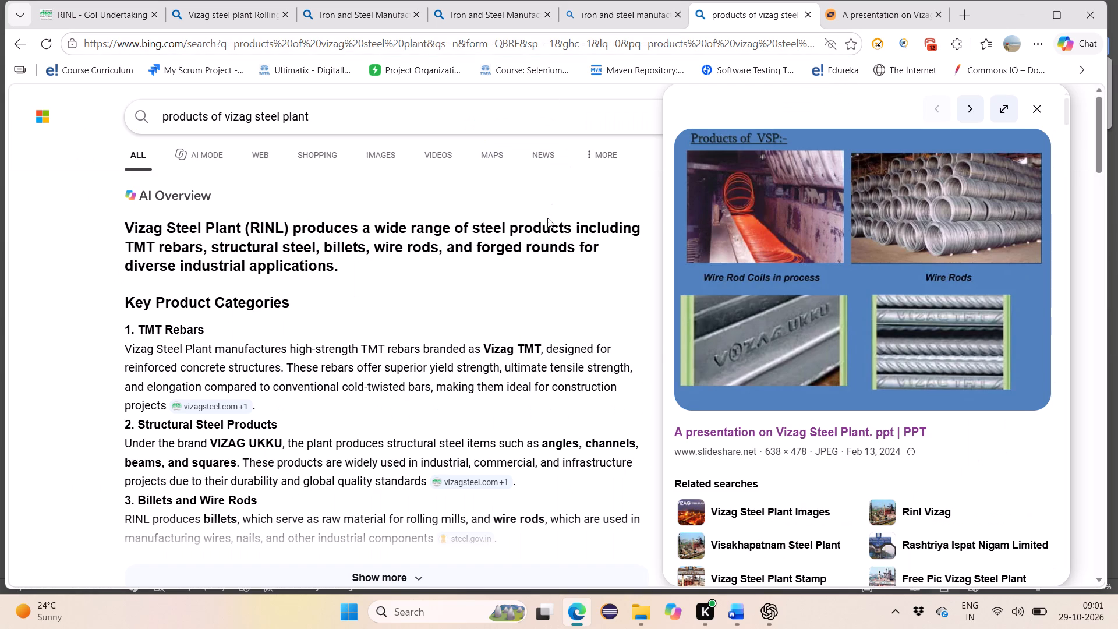
pyautogui.hotkey('alt', 'Tab')
pyautogui.hotkey('alt', 'Tab')
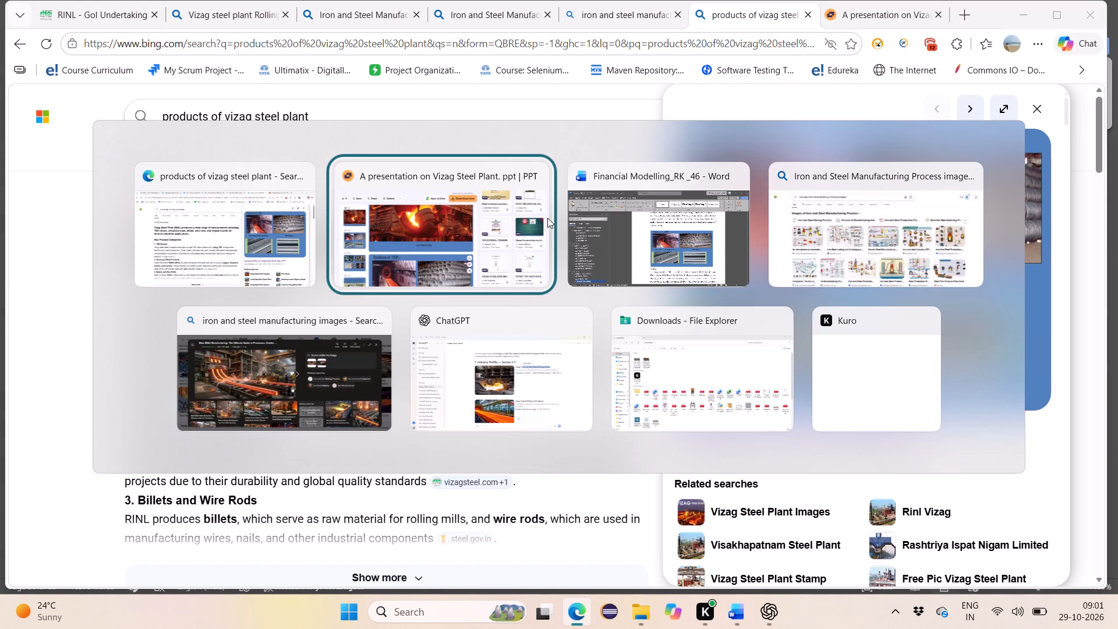
pyautogui.hotkey('alt', 'Tab')
pyautogui.hotkey('alt', 'Tab')
pyautogui.hotkey('alt', 'Tab')
pyautogui.hotkey('alt', 'Tab')
pyautogui.hotkey('alt', 'Tab')
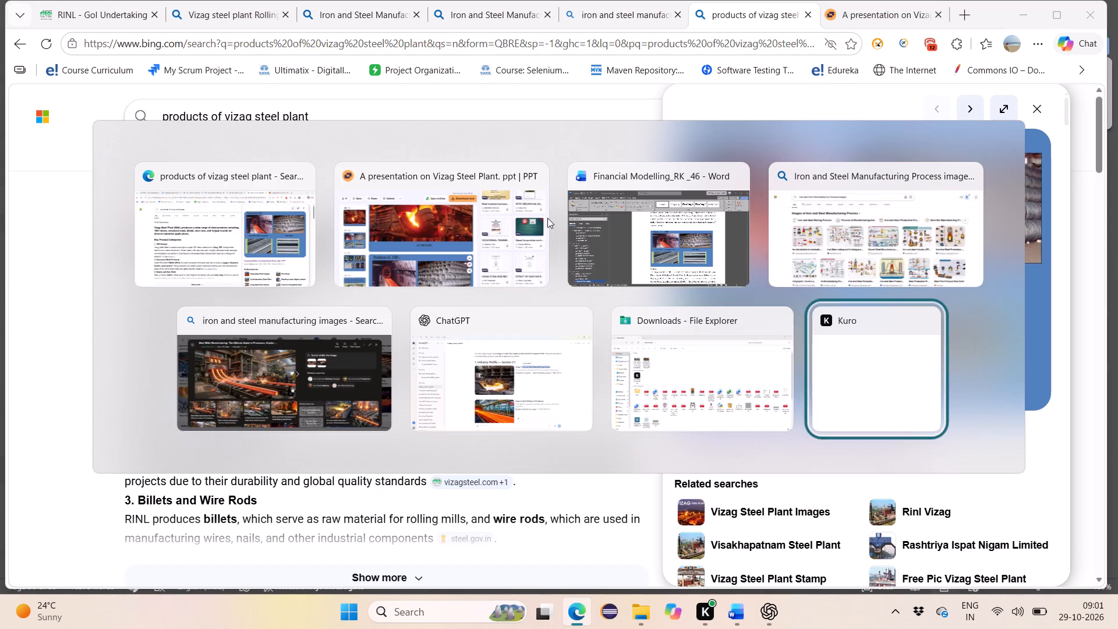
pyautogui.hotkey('alt', 'Tab')
pyautogui.hotkey('alt', 'Tab')
pyautogui.hotkey('alt', 'Tab')
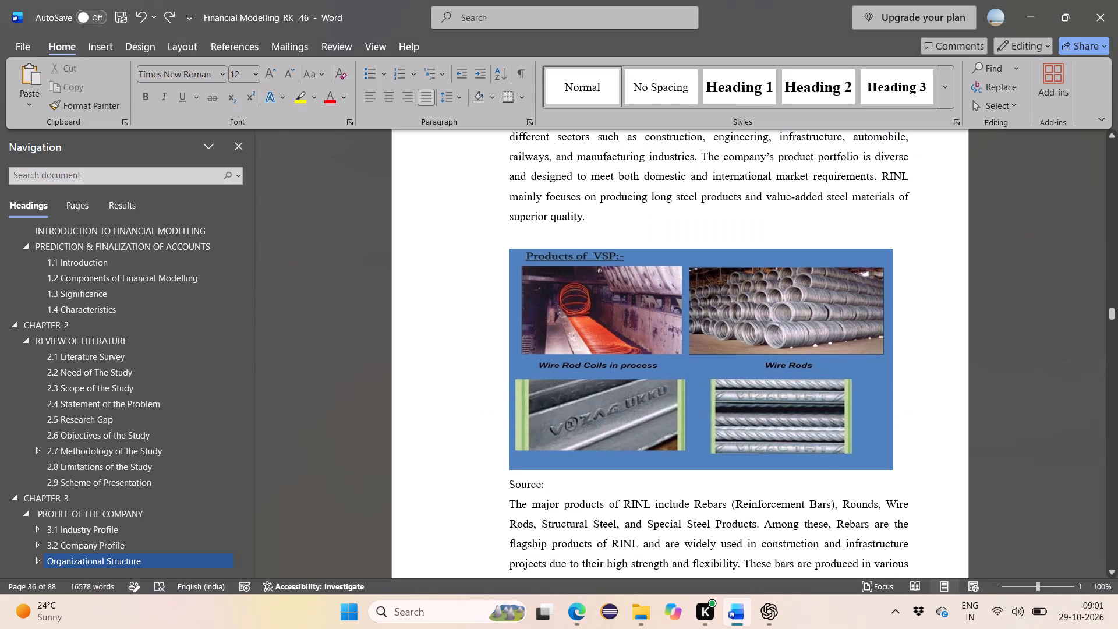
# Paste the slideshare.net presentation link after "Source:" below the Products of VSP picture.
pyautogui.hotkey('ctrl', 'v')
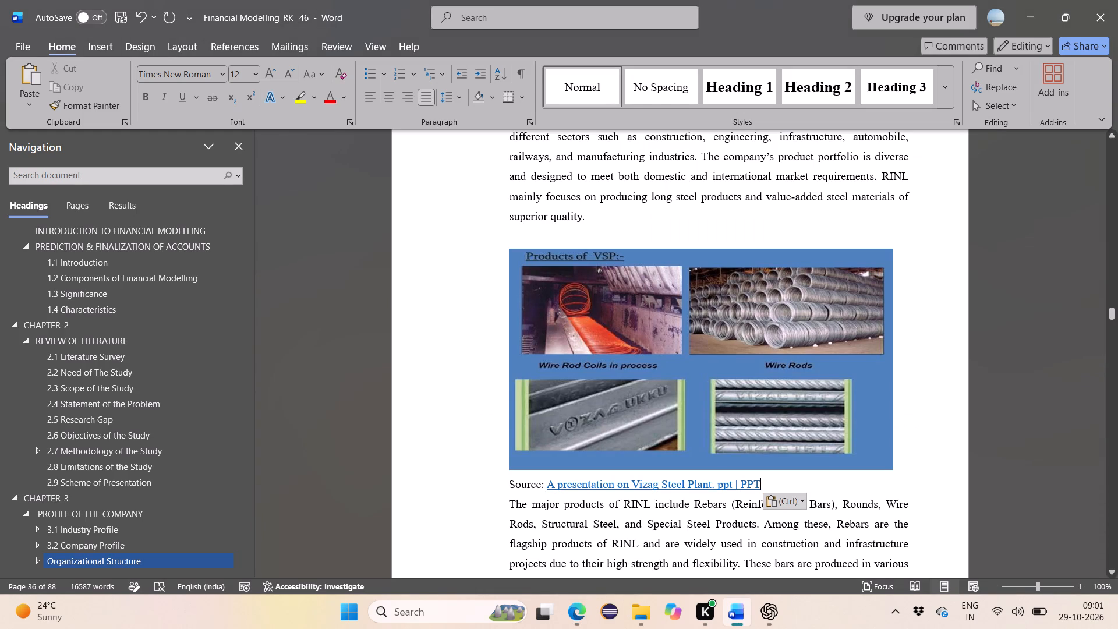
# Enclose the source line below the Products of VSP picture in parentheses and add a line break after it.
pyautogui.click(510, 482)
pyautogui.hotkey('shift', '(')
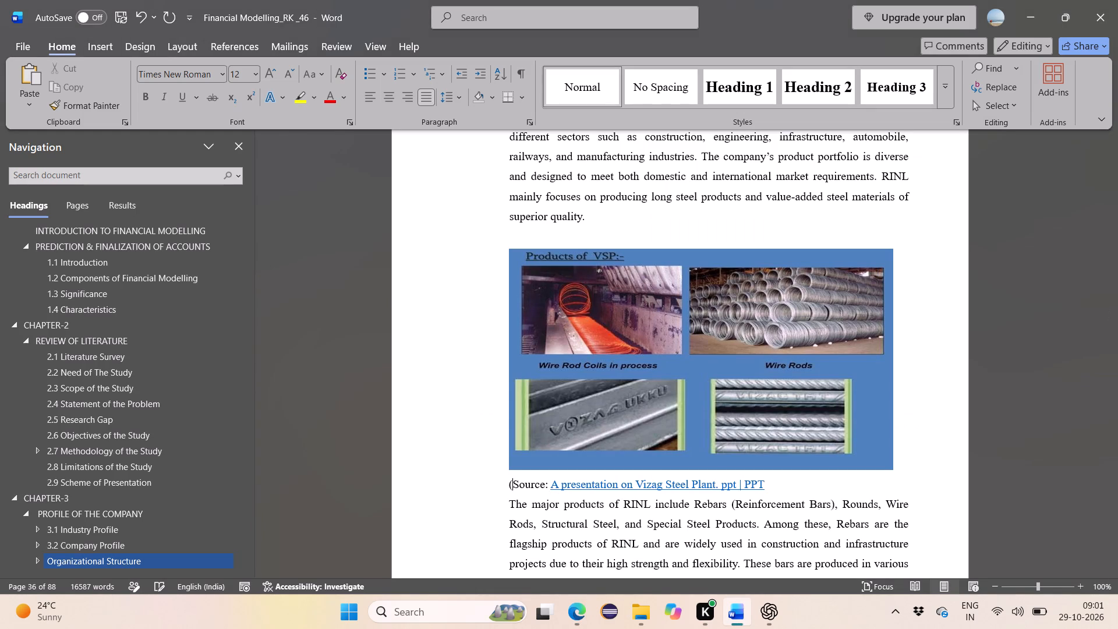
pyautogui.press('Right')
pyautogui.press('Right')
pyautogui.press('Right')
pyautogui.press('Right')
pyautogui.press('Right')
pyautogui.press('Right')
pyautogui.press('Right')
pyautogui.press('Right')
pyautogui.press('Right')
pyautogui.press('Right')
pyautogui.press('Right')
pyautogui.press('Right')
pyautogui.press('Right')
pyautogui.press('Right')
pyautogui.press('Right')
pyautogui.press('Right')
pyautogui.press('Right')
pyautogui.press('Right')
pyautogui.press('Right')
pyautogui.press('Right')
pyautogui.press('Right')
pyautogui.press('Right')
pyautogui.press('Right')
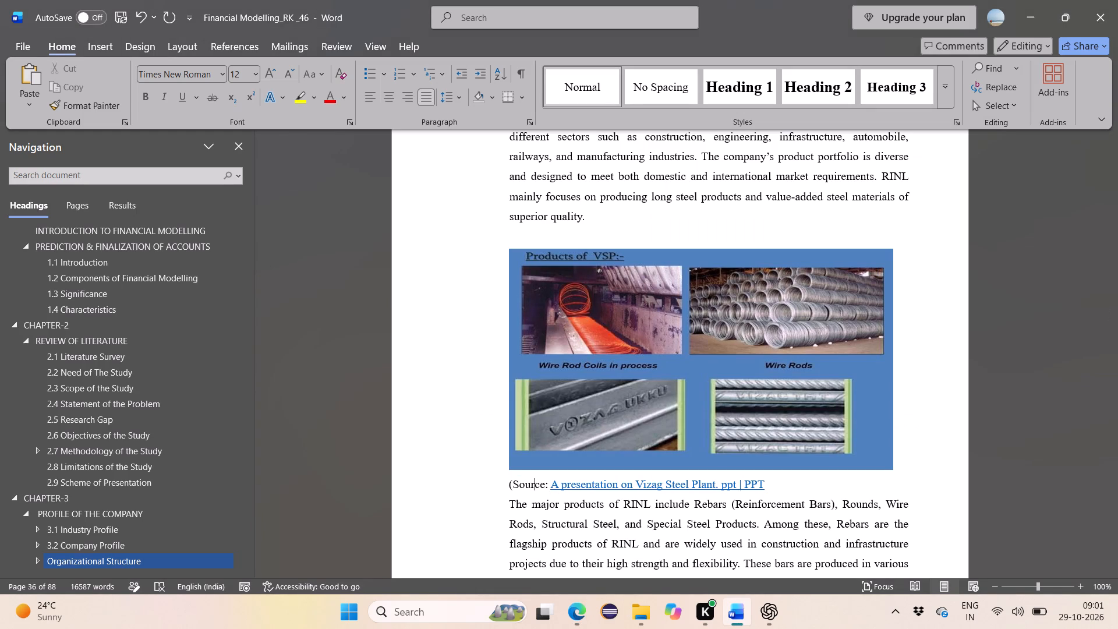
pyautogui.press('Right')
pyautogui.press('Right')
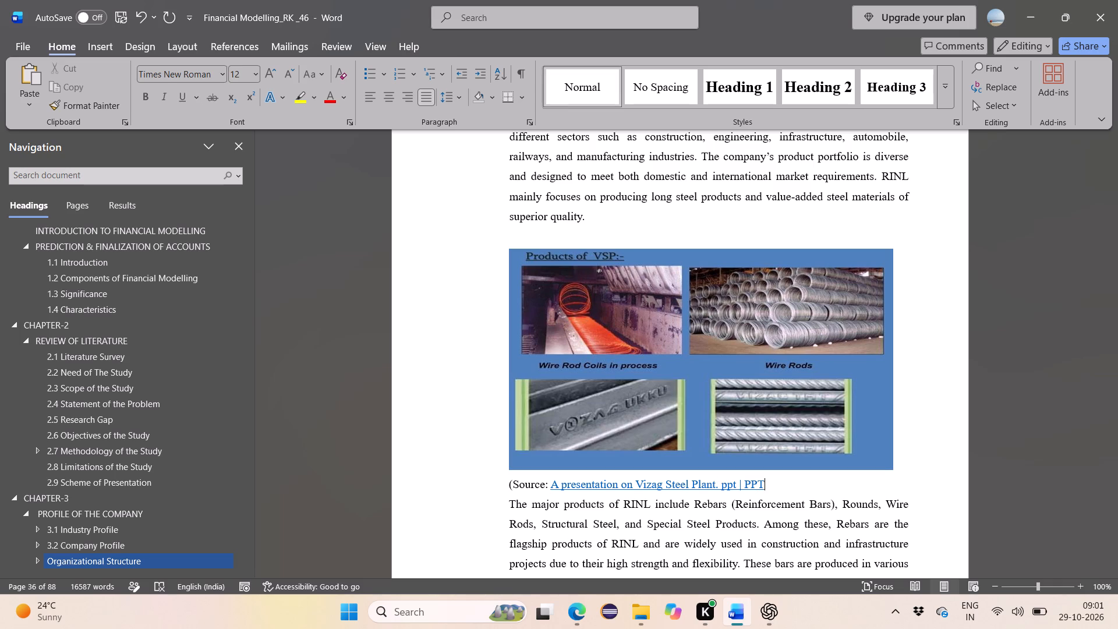
pyautogui.hotkey('shift', ')')
pyautogui.press('Return')
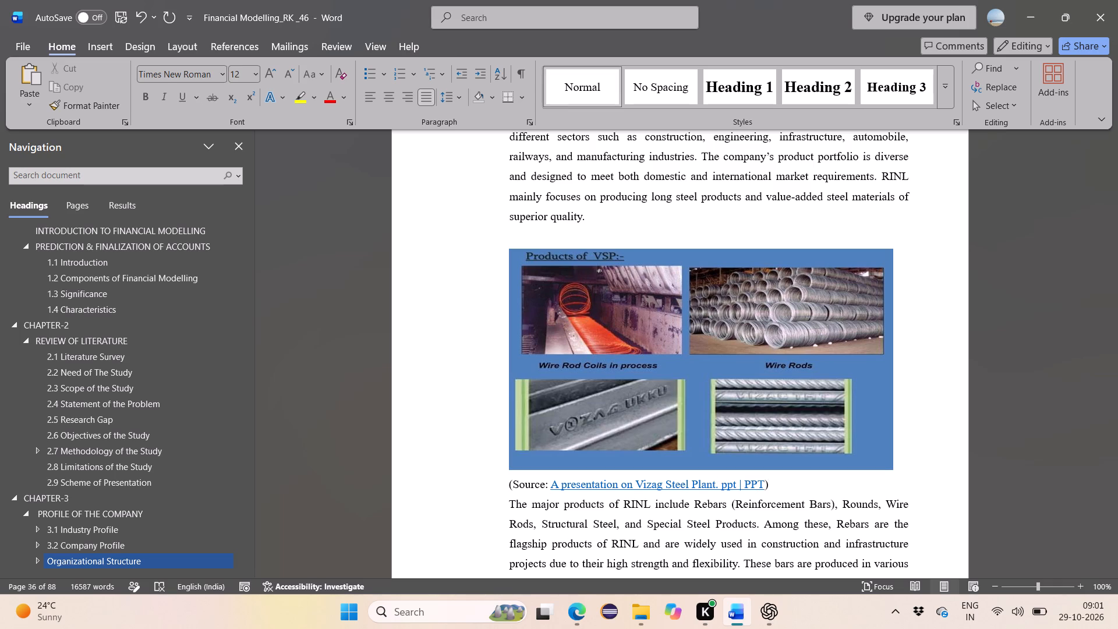
# Look through the report, mainly the Chapter 3 industry, company and product profile pages, reviewing the text, pictures and source lines.
pyautogui.scroll(3, 602, 450)
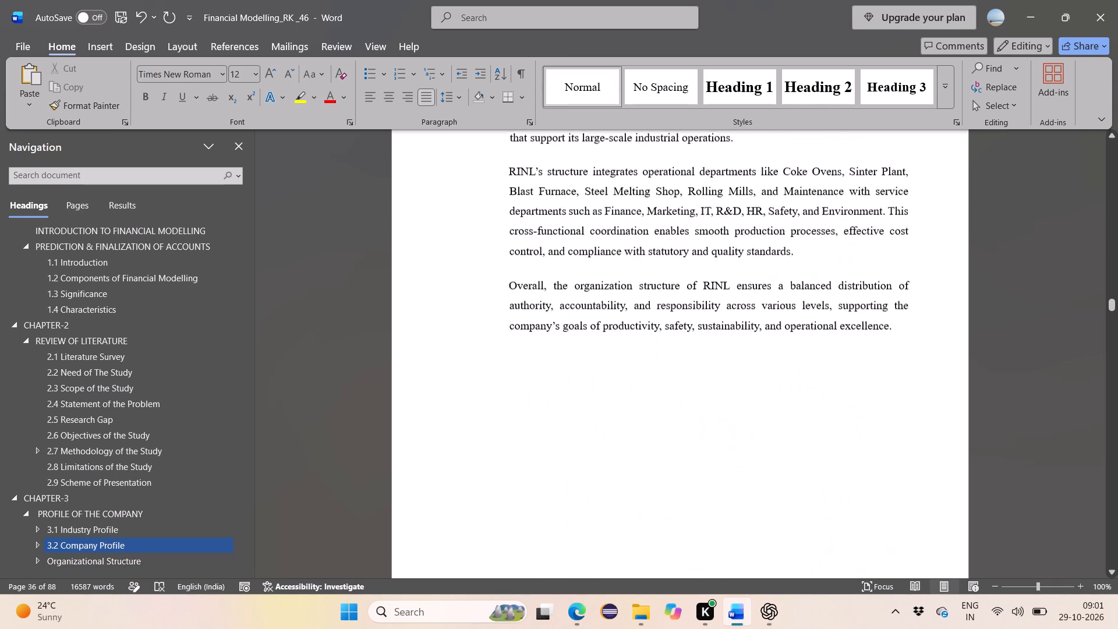
pyautogui.scroll(6, 602, 450)
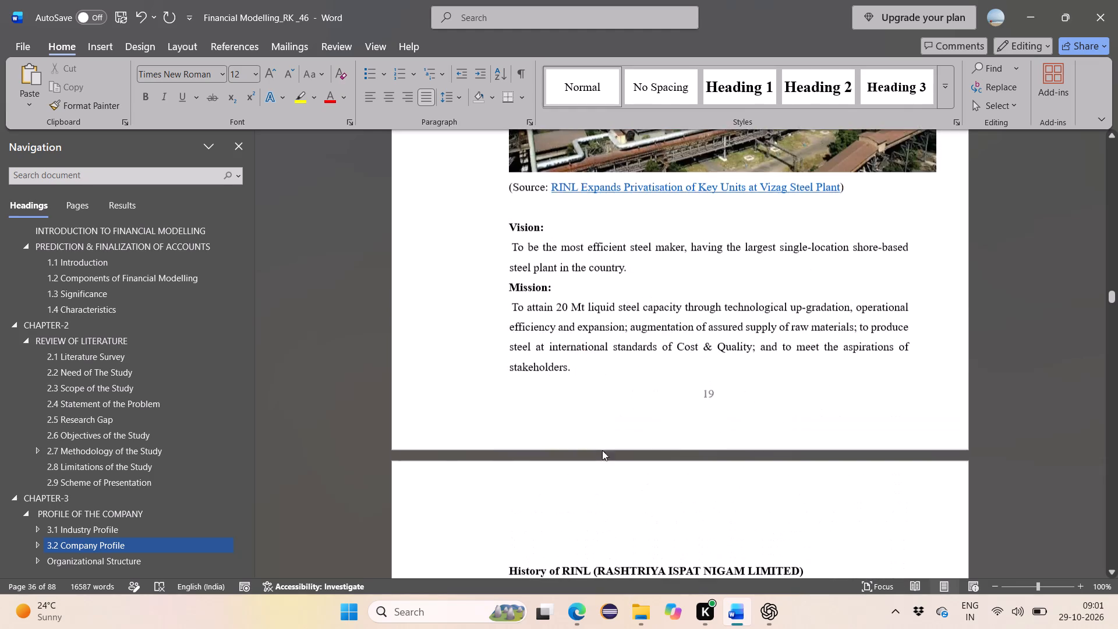
pyautogui.scroll(6, 602, 450)
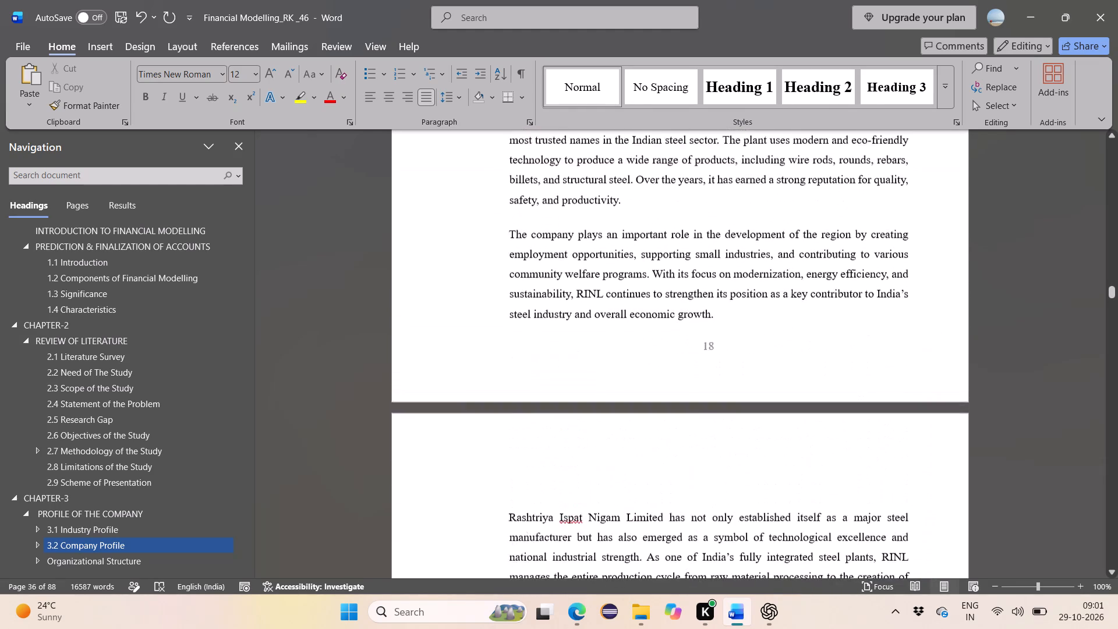
pyautogui.scroll(5, 602, 450)
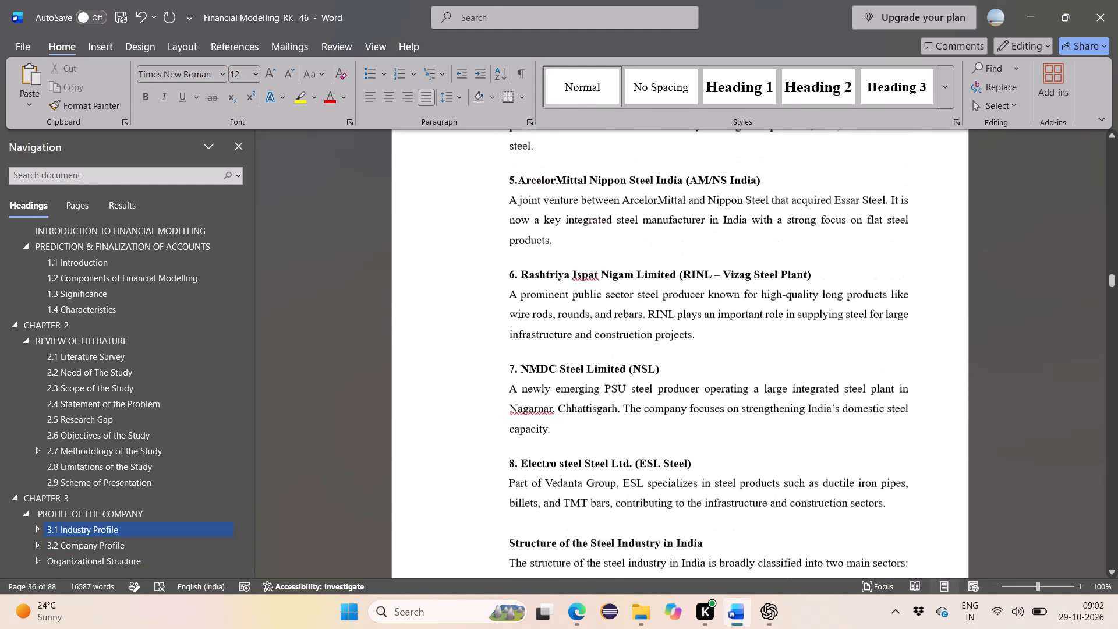
pyautogui.scroll(6, 602, 450)
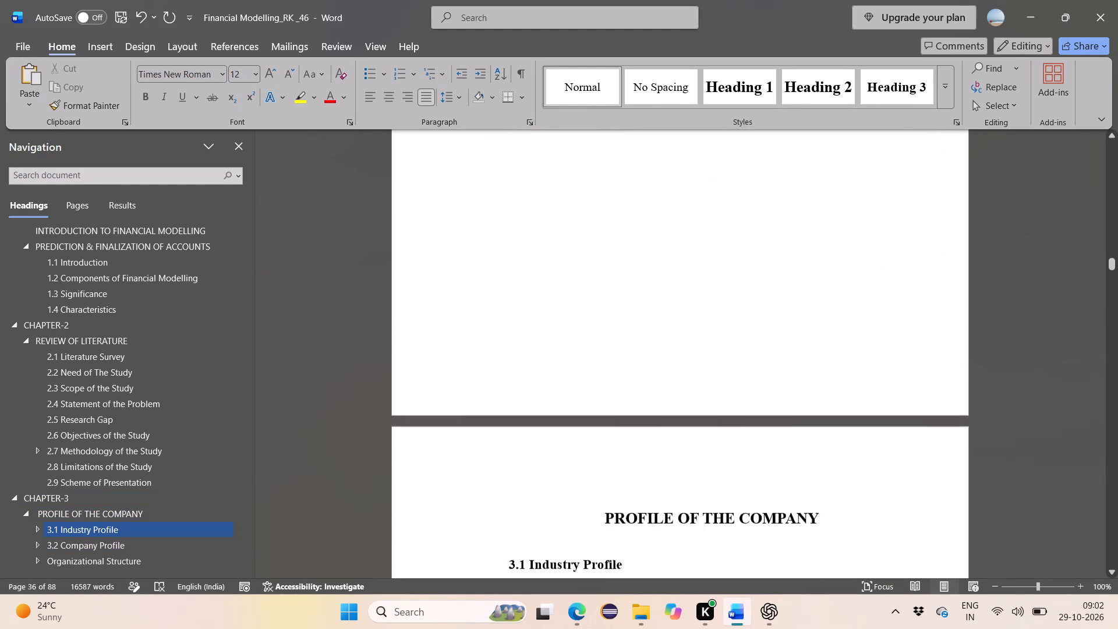
pyautogui.scroll(2, 602, 450)
pyautogui.scroll(-3, 602, 450)
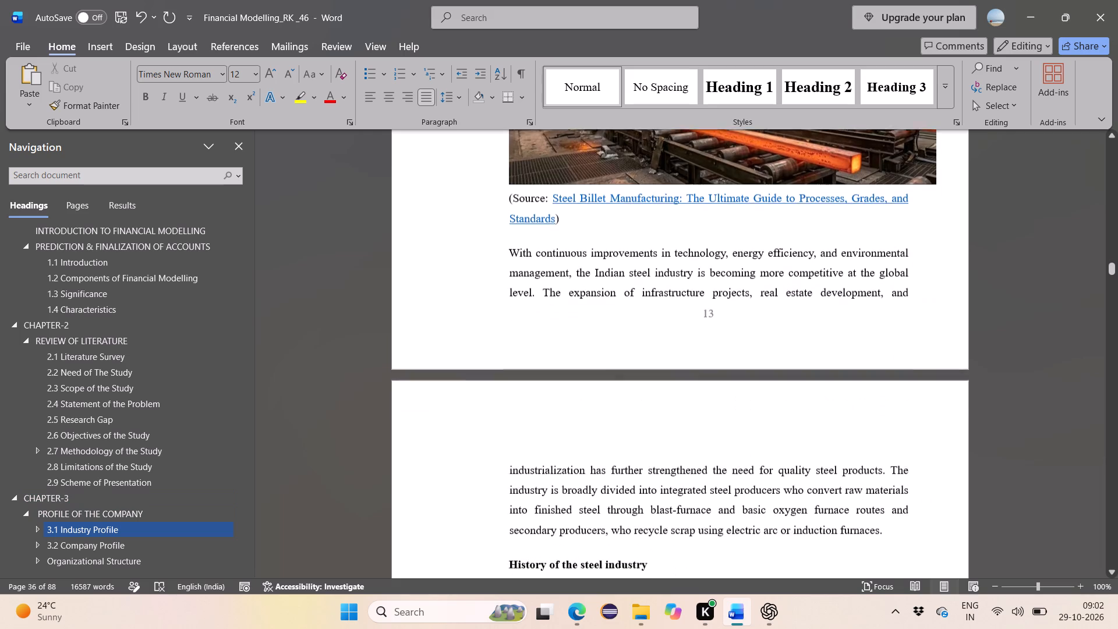
pyautogui.scroll(-6, 602, 450)
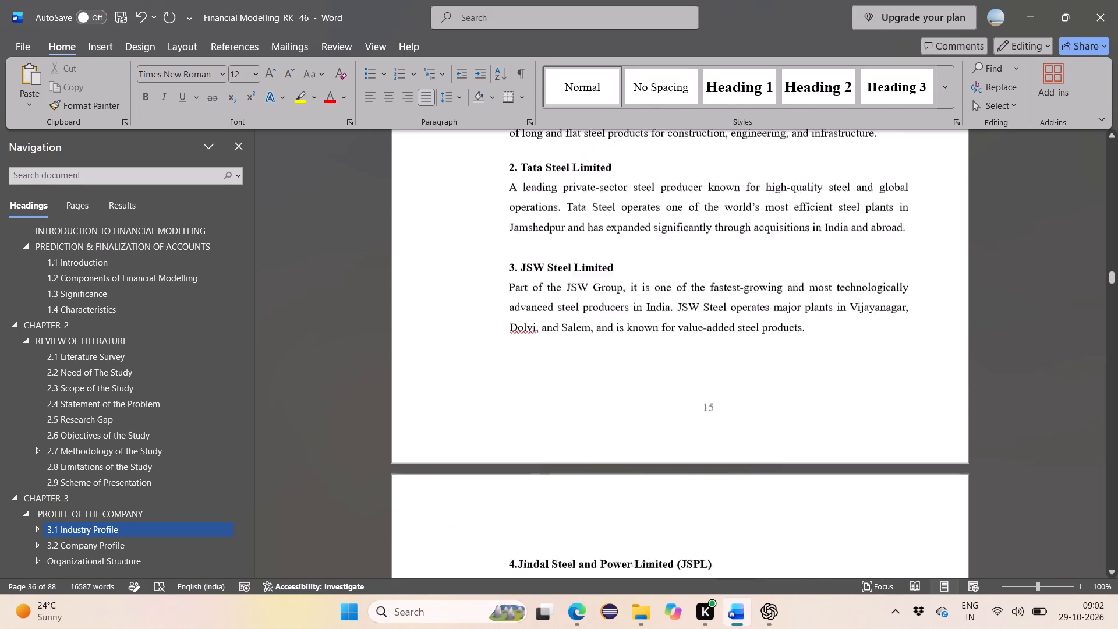
pyautogui.scroll(-6, 602, 450)
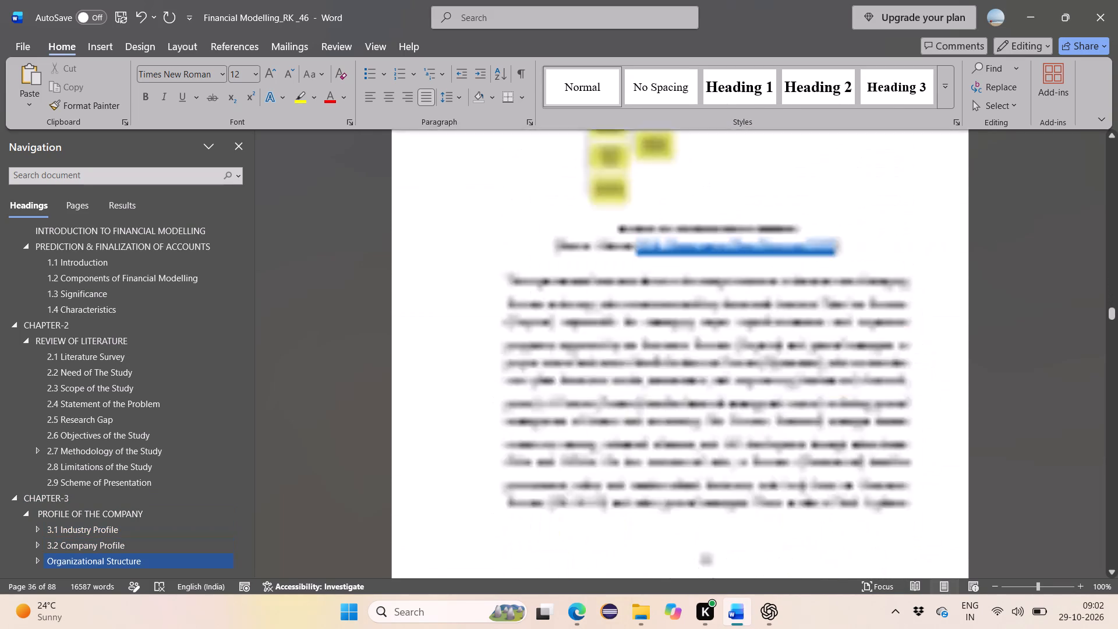
pyautogui.scroll(-6, 602, 450)
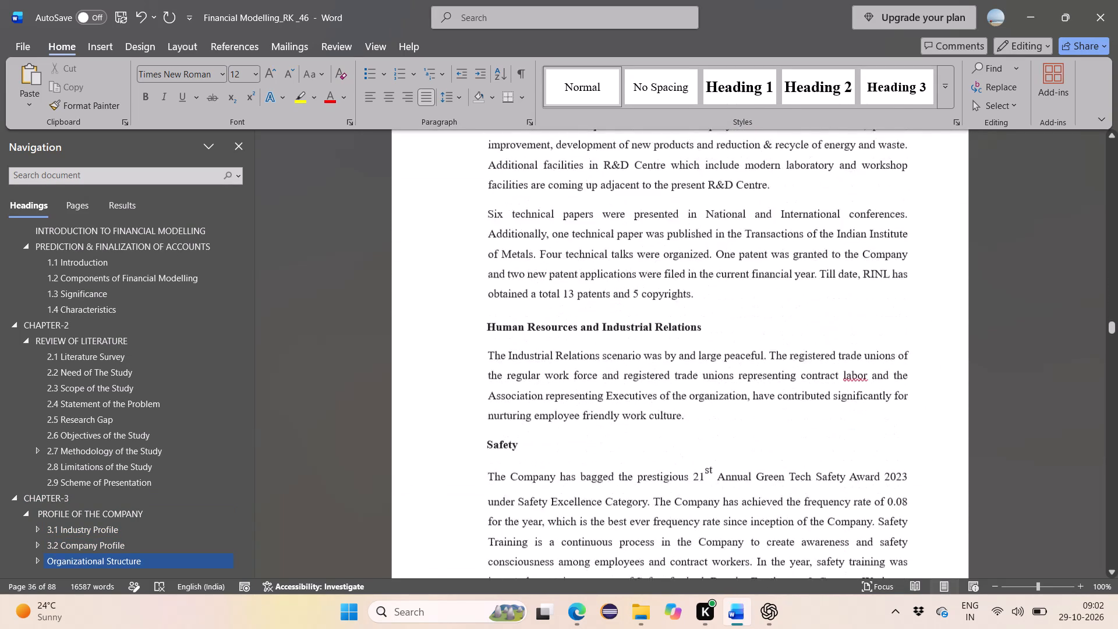
pyautogui.scroll(-6, 602, 450)
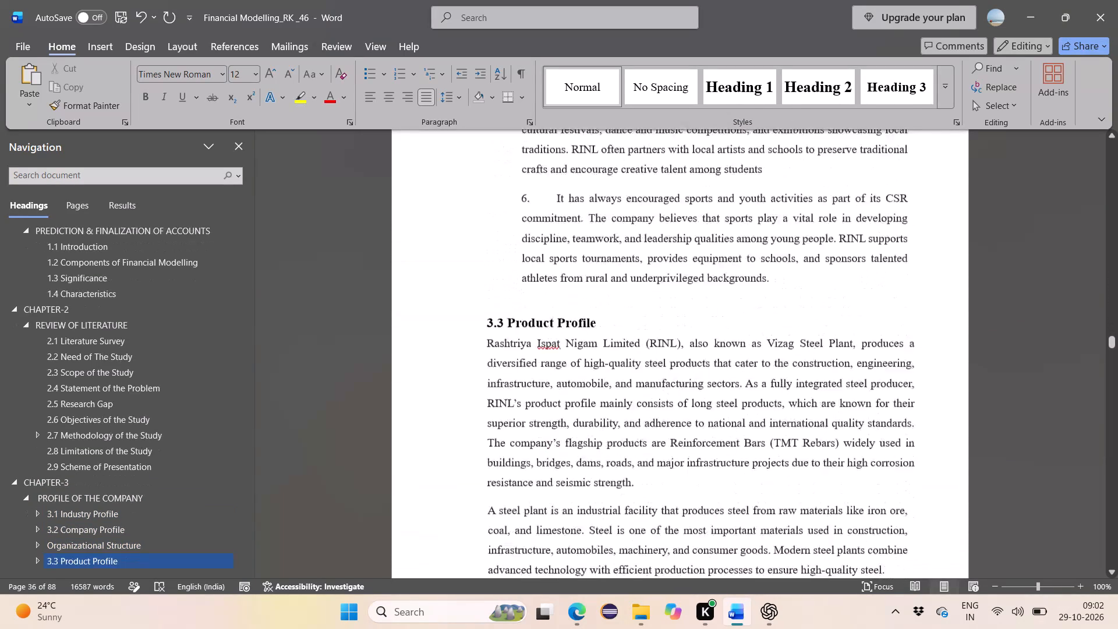
pyautogui.scroll(-2, 602, 450)
pyautogui.scroll(6, 602, 450)
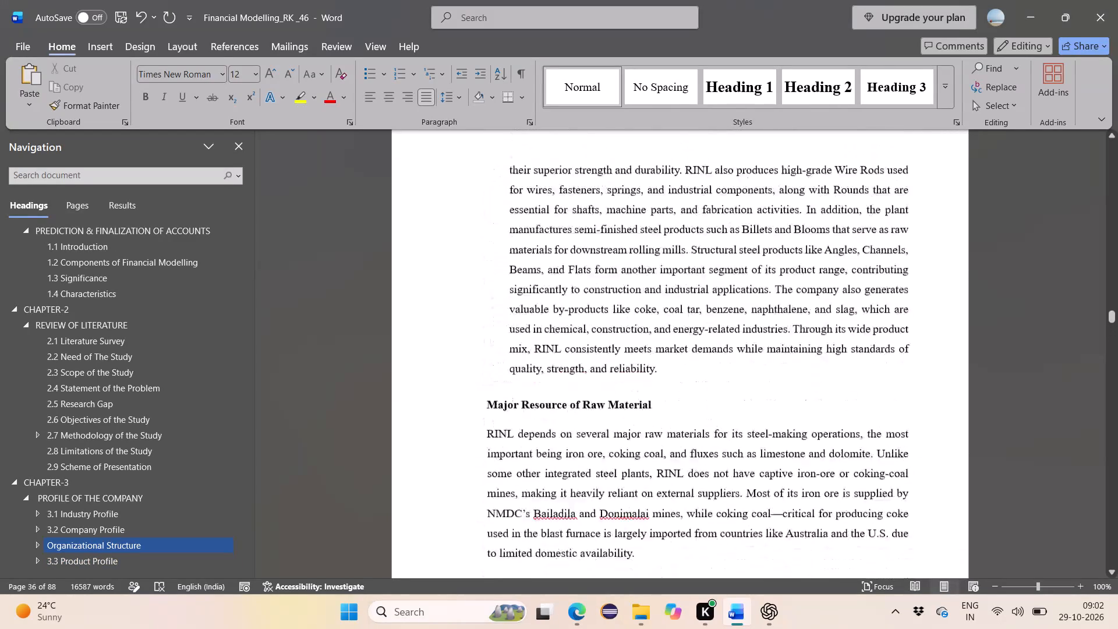
pyautogui.scroll(6, 602, 450)
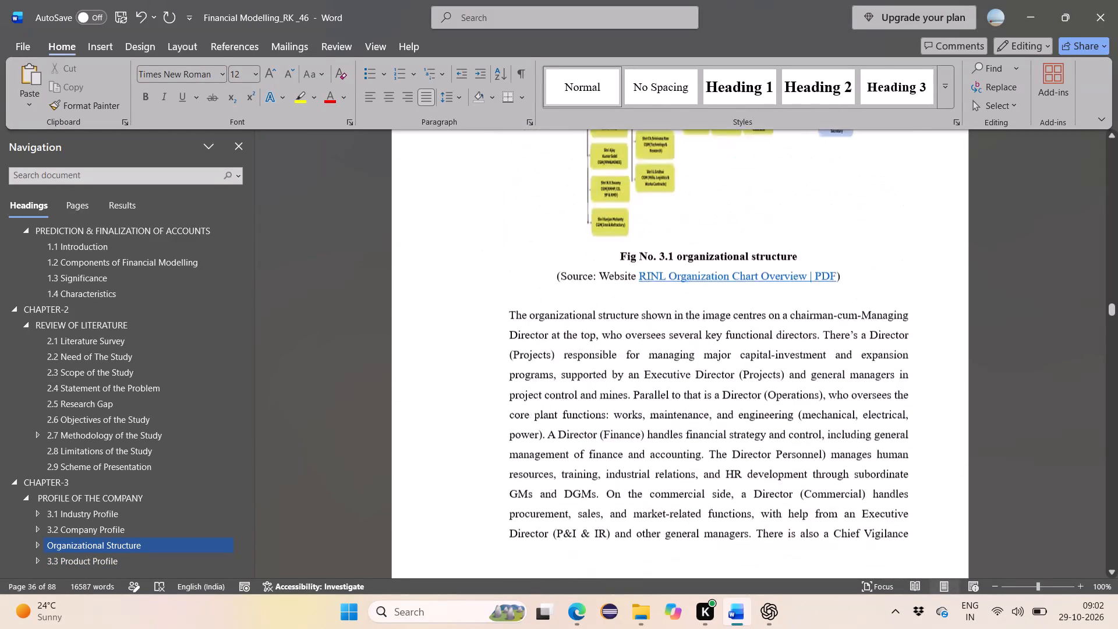
pyautogui.scroll(7, 602, 450)
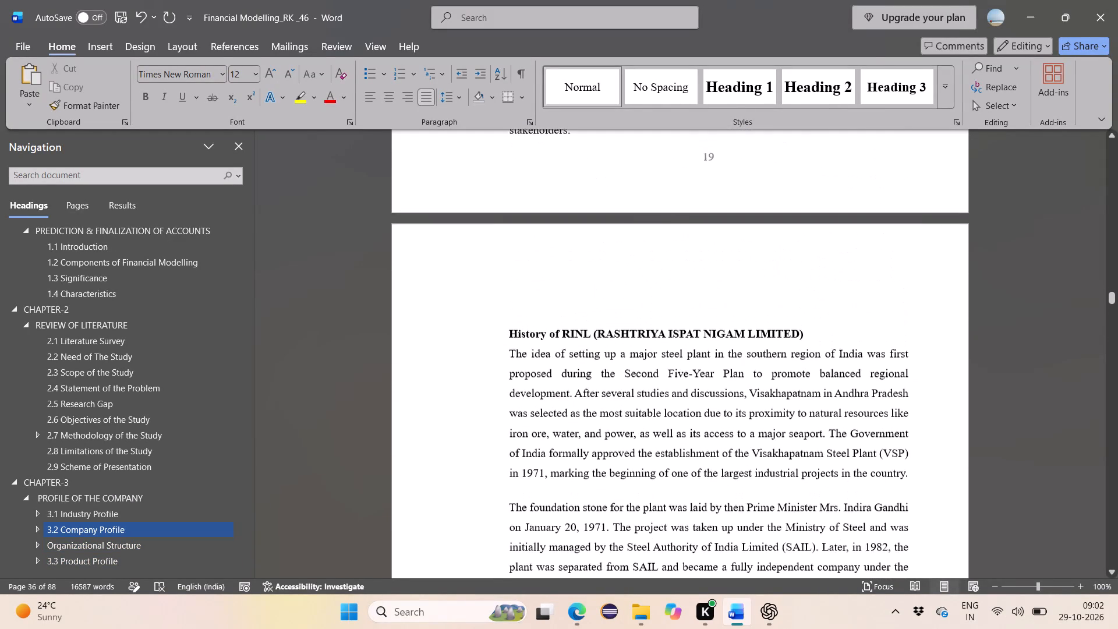
pyautogui.scroll(7, 602, 450)
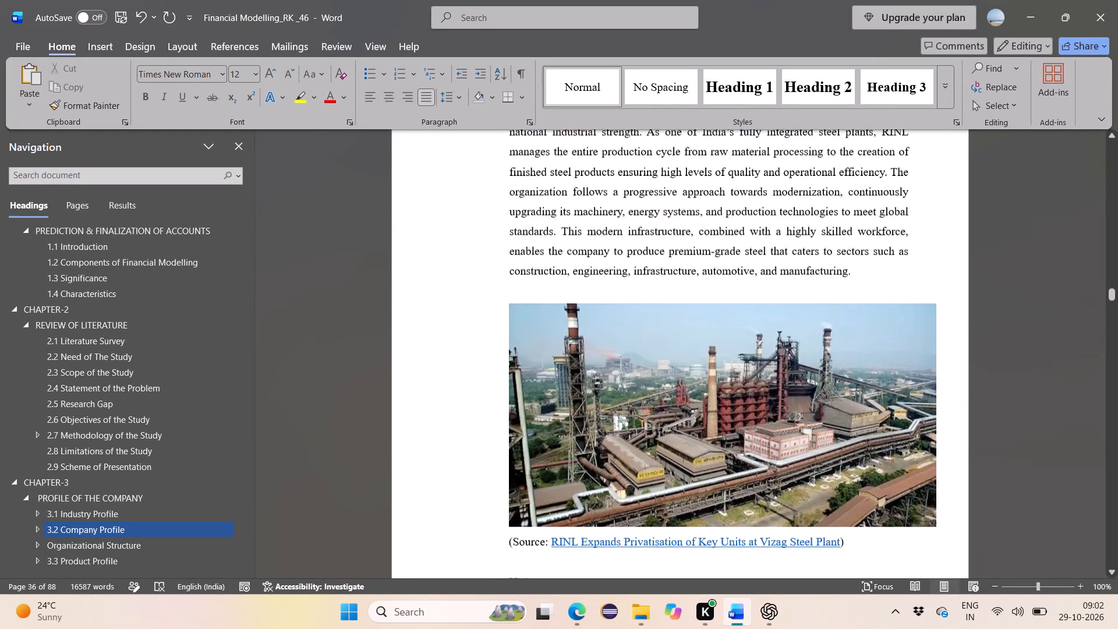
pyautogui.scroll(3, 602, 450)
pyautogui.scroll(-1, 602, 450)
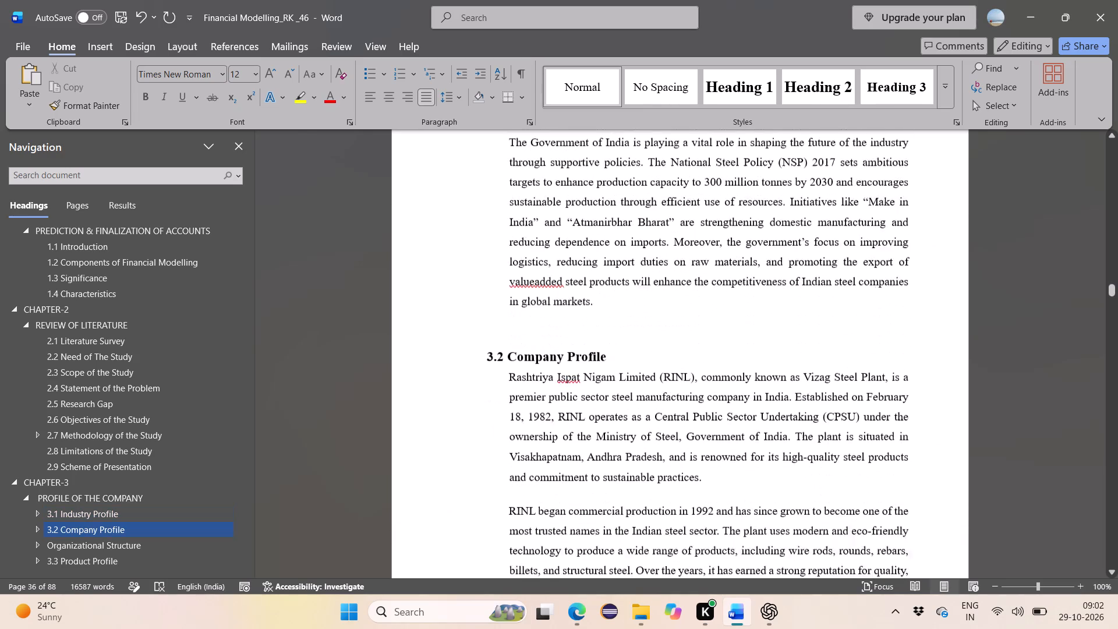
pyautogui.scroll(3, 602, 450)
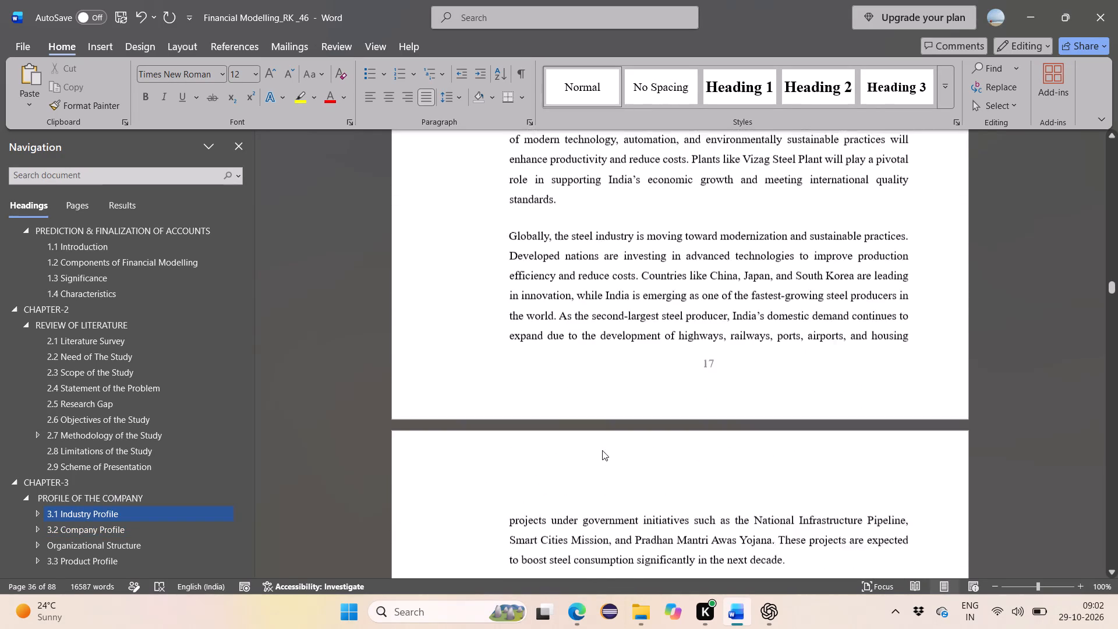
pyautogui.scroll(2, 602, 450)
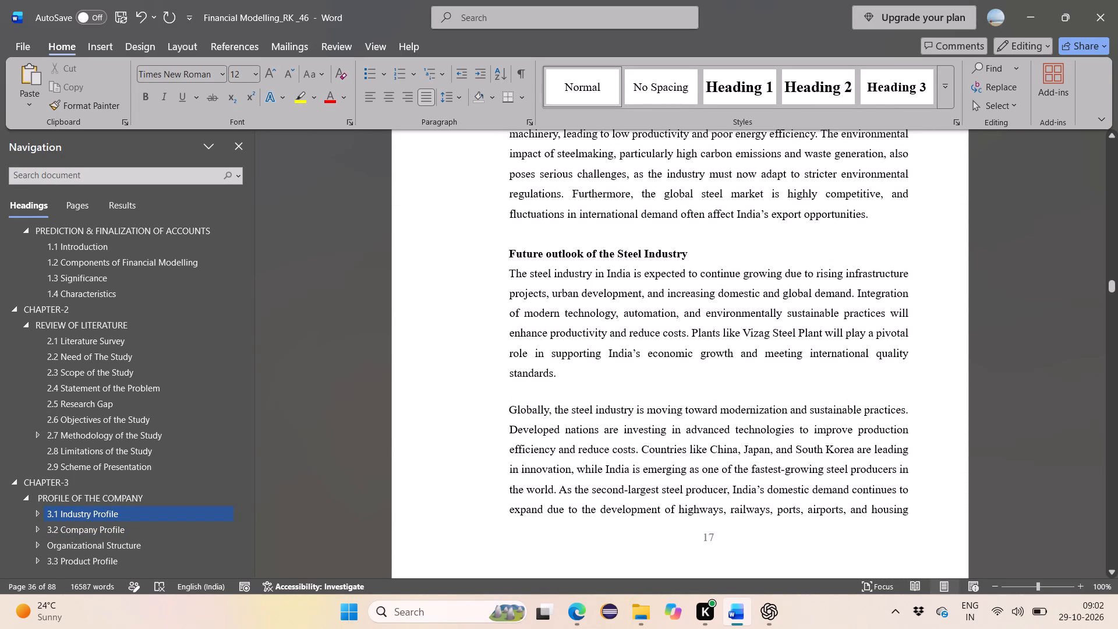
pyautogui.scroll(-14, 602, 450)
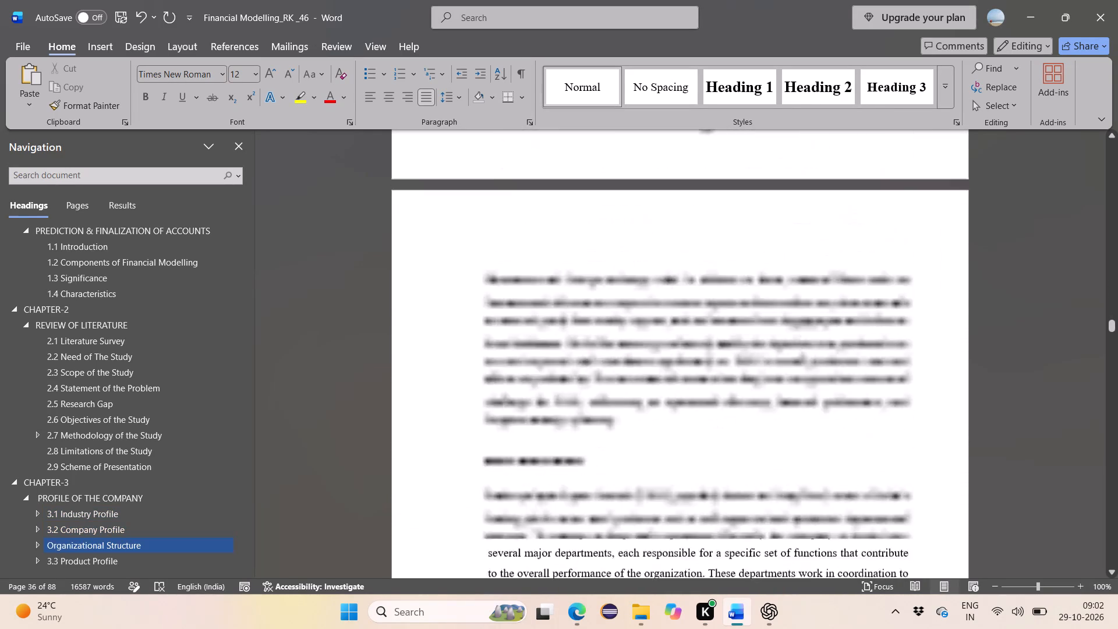
pyautogui.scroll(-20, 602, 450)
pyautogui.scroll(-5, 602, 450)
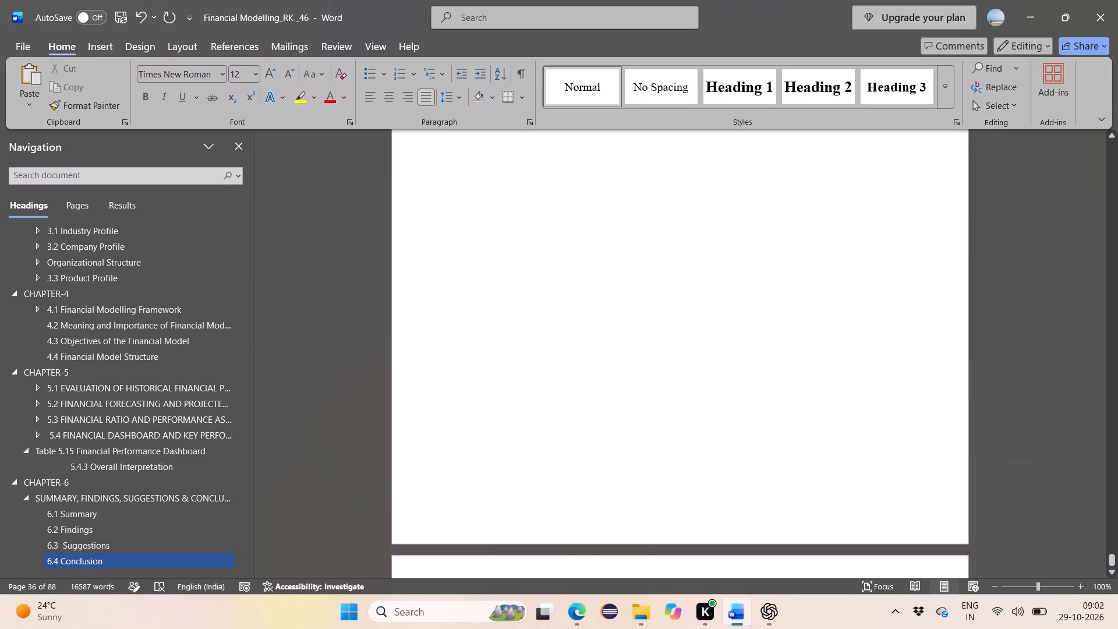
# Look through the report's closing sections and front matter to find and examine the List of Pictures table.
pyautogui.scroll(-2, 602, 450)
pyautogui.scroll(13, 602, 450)
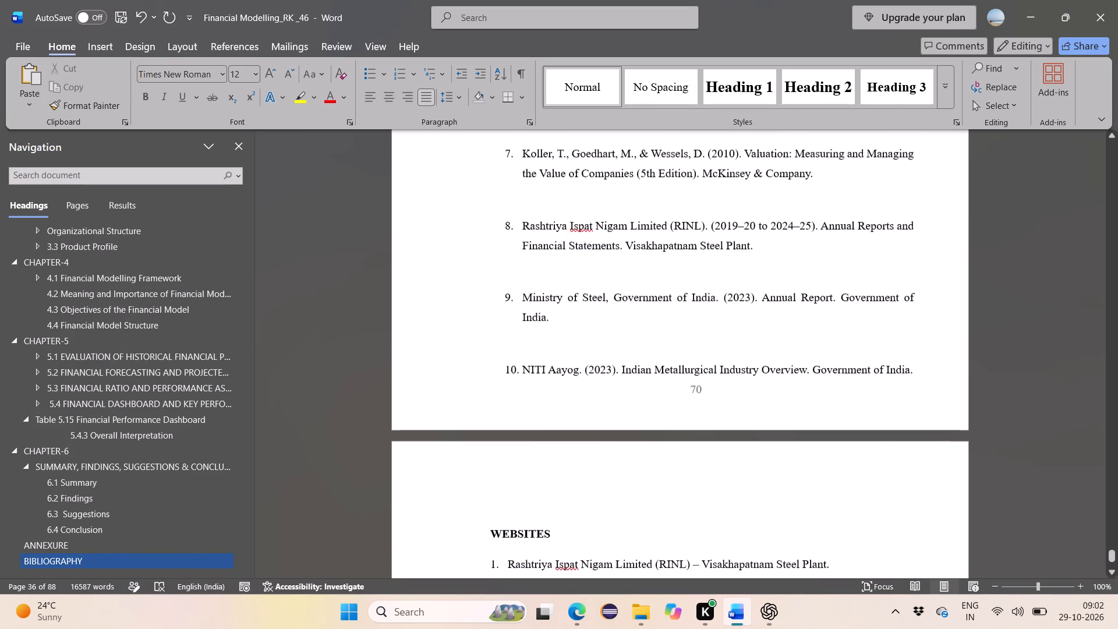
pyautogui.scroll(20, 602, 450)
pyautogui.scroll(5, 602, 450)
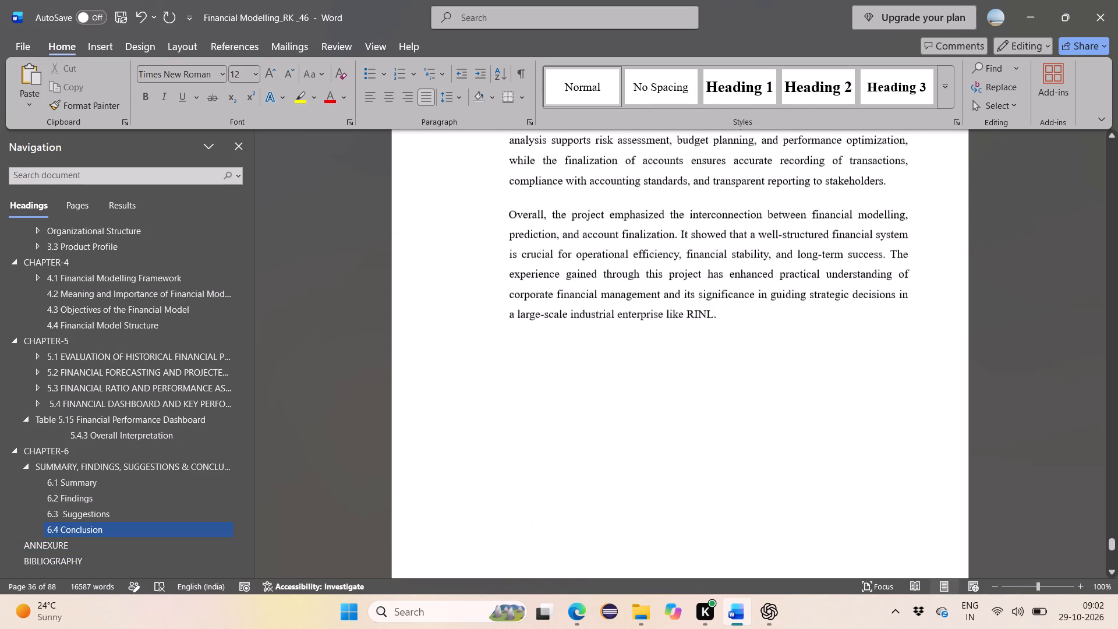
pyautogui.scroll(20, 602, 450)
pyautogui.scroll(5, 602, 450)
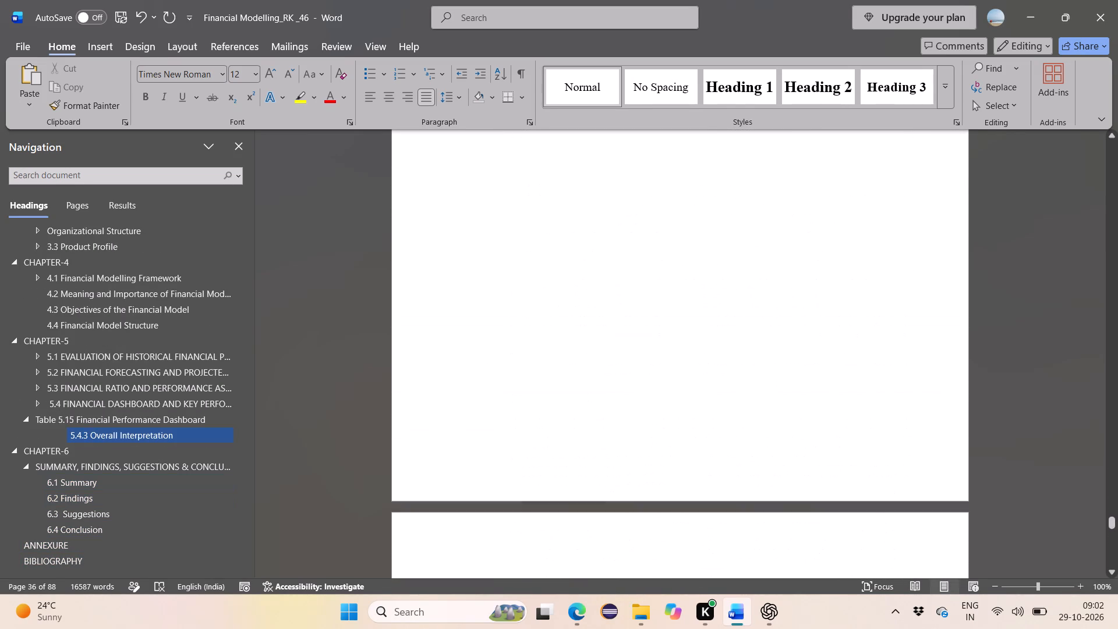
pyautogui.scroll(20, 602, 450)
pyautogui.scroll(5, 602, 450)
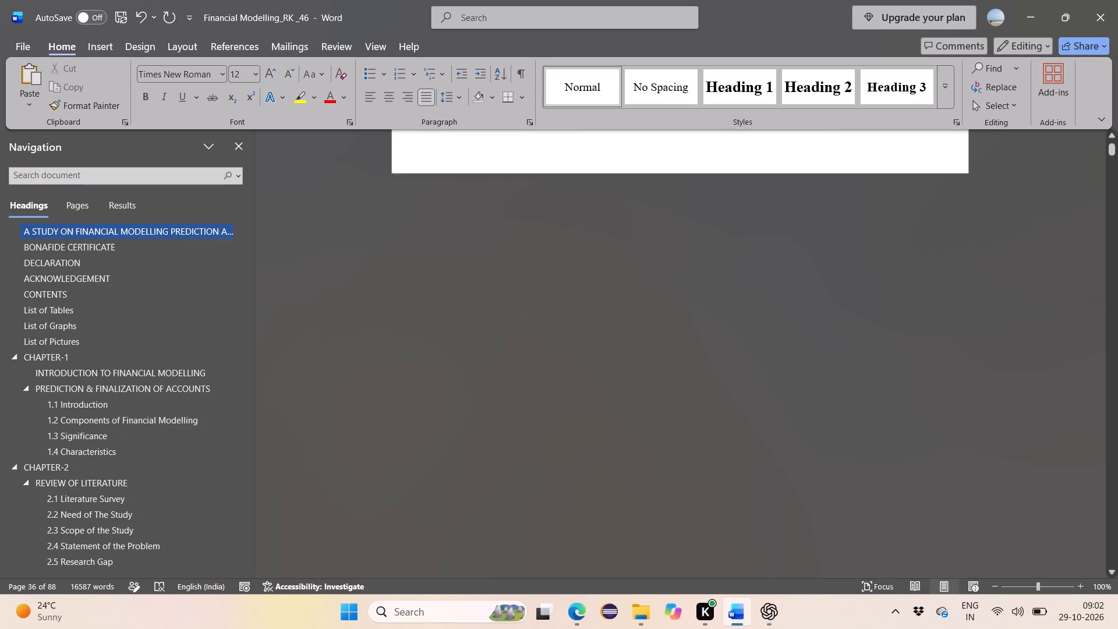
pyautogui.scroll(13, 602, 450)
pyautogui.scroll(-2, 602, 450)
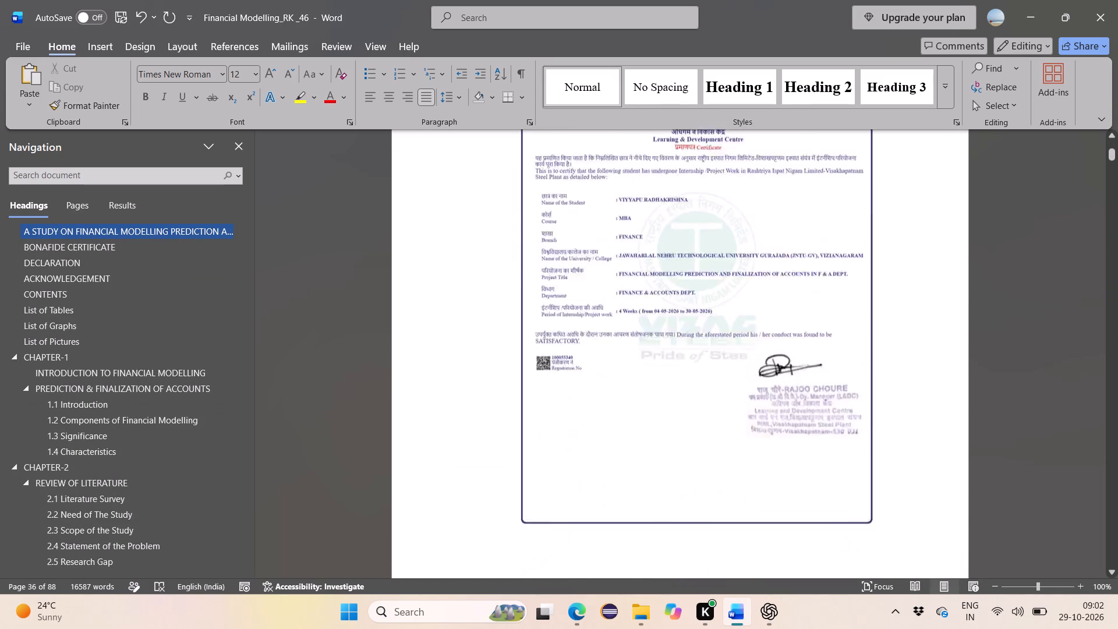
pyautogui.scroll(-6, 602, 450)
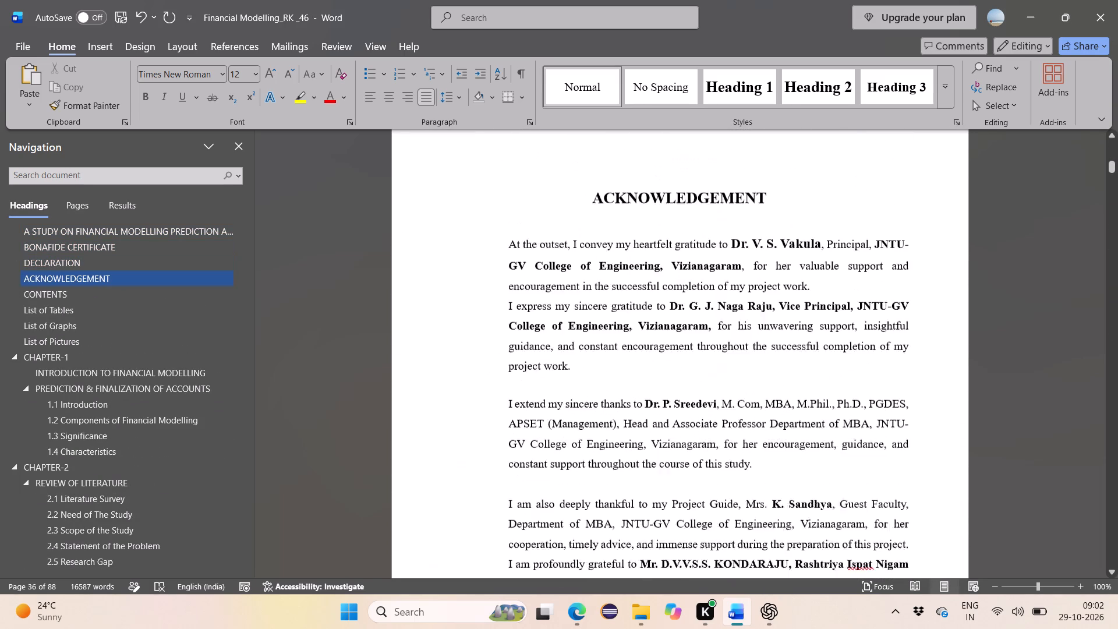
pyautogui.scroll(-6, 602, 450)
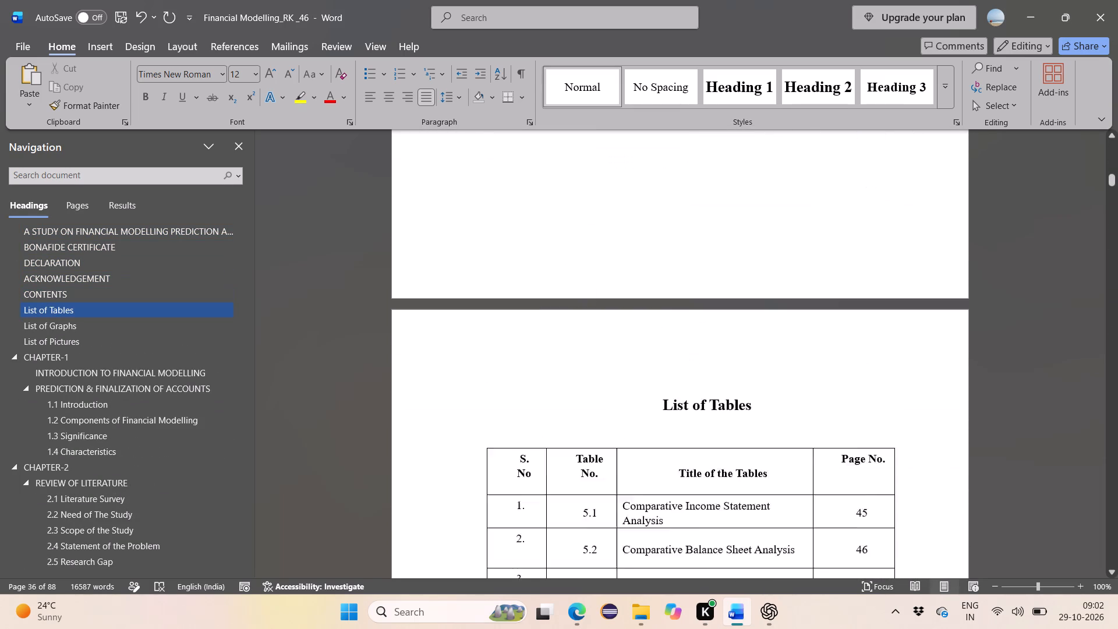
pyautogui.scroll(-6, 602, 450)
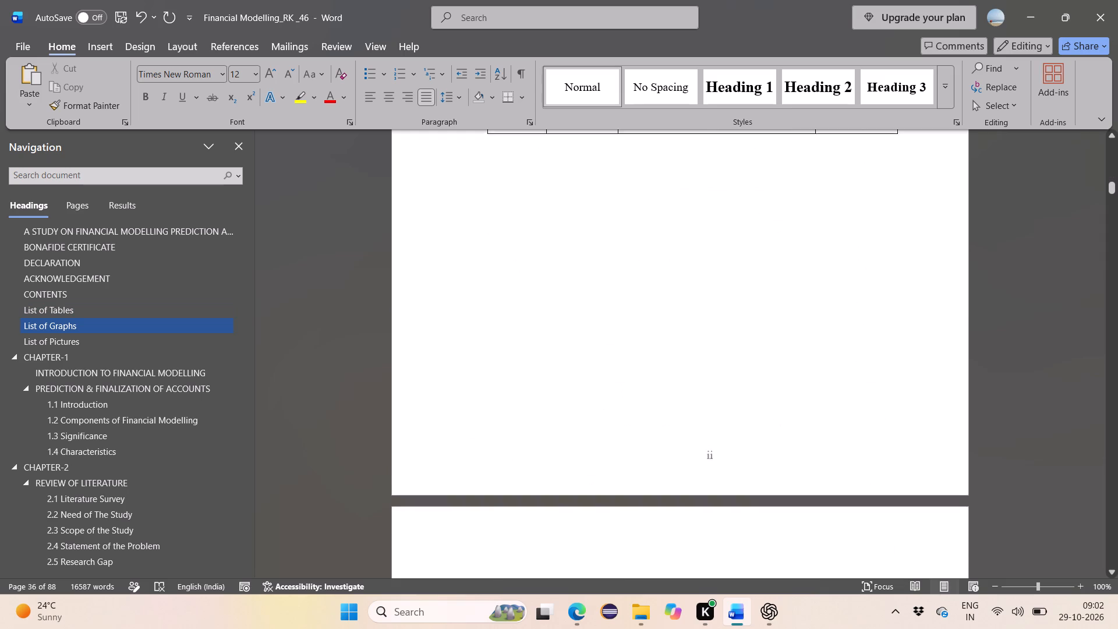
pyautogui.scroll(-3, 602, 450)
pyautogui.scroll(1, 602, 450)
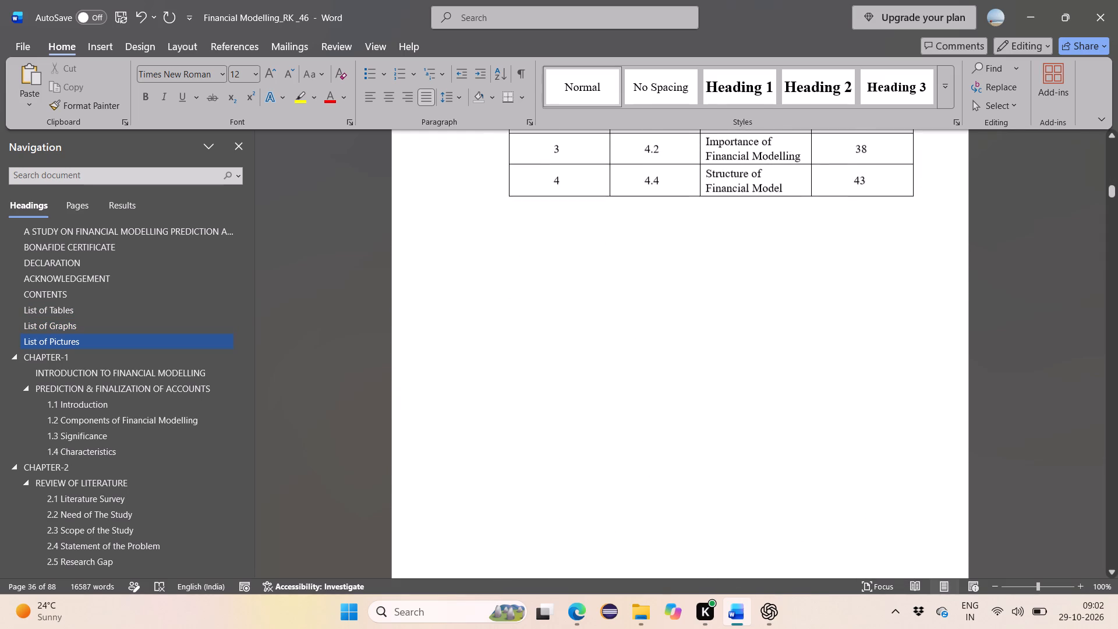
pyautogui.scroll(3, 602, 450)
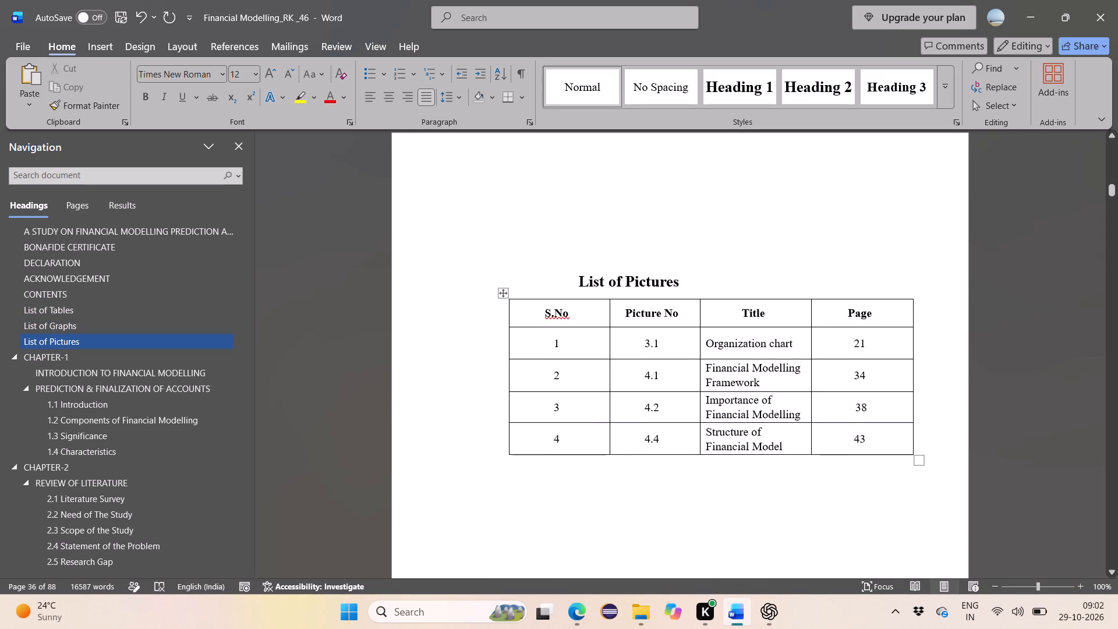
pyautogui.scroll(2, 602, 450)
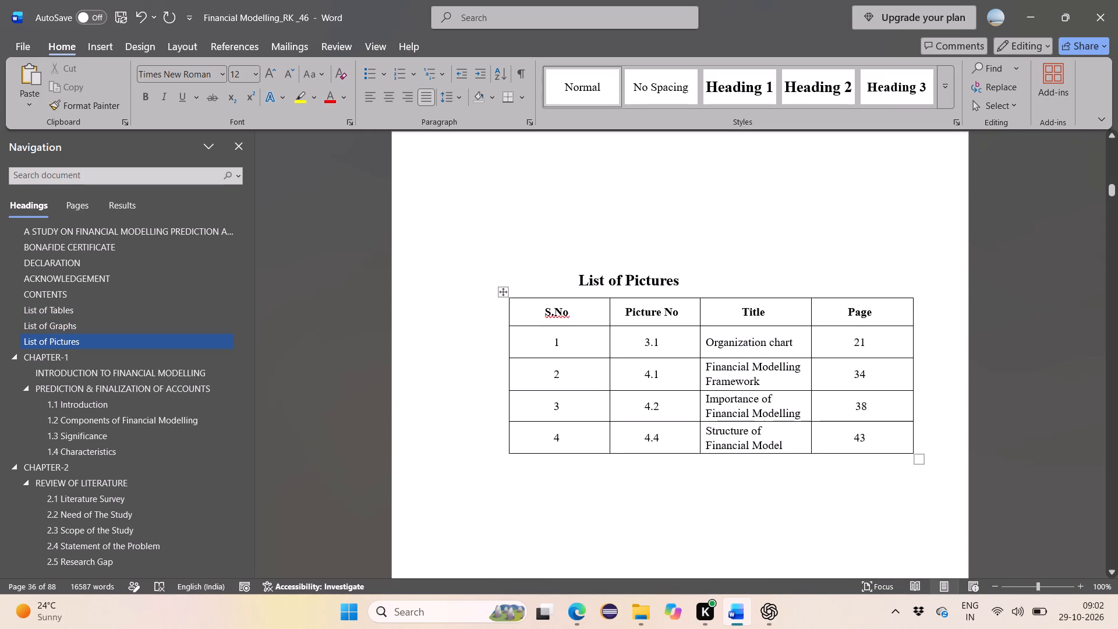
pyautogui.scroll(2, 602, 450)
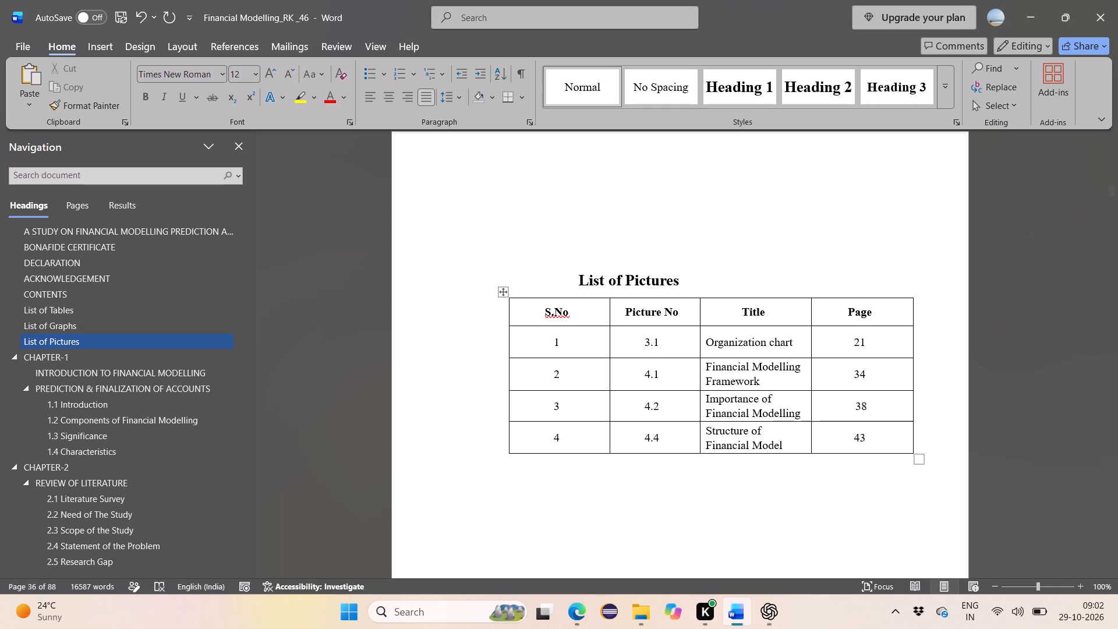
pyautogui.scroll(1, 602, 450)
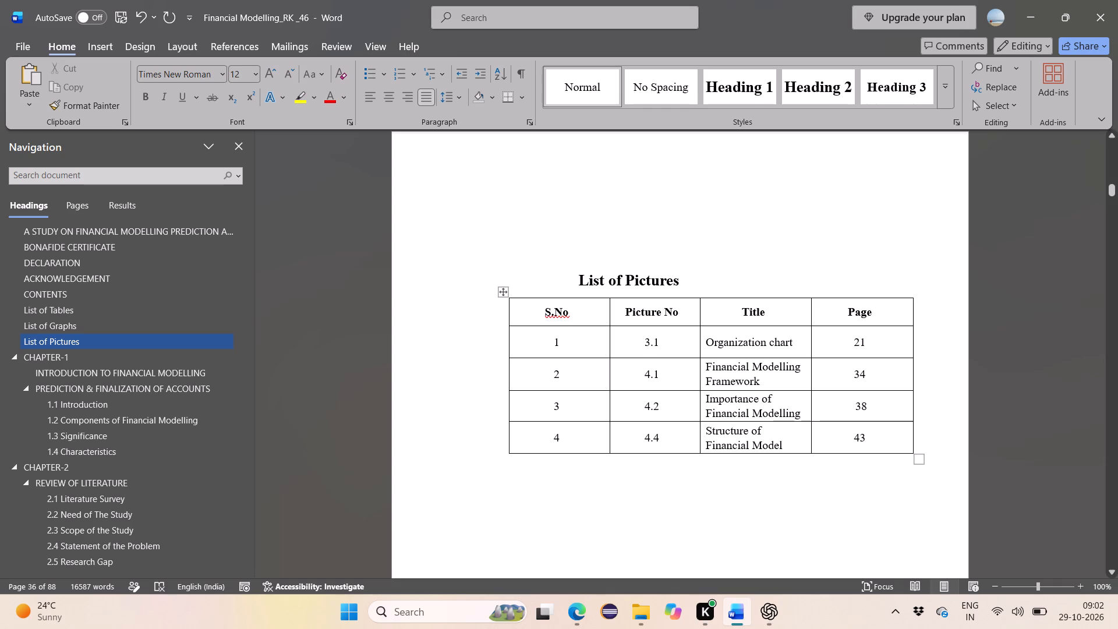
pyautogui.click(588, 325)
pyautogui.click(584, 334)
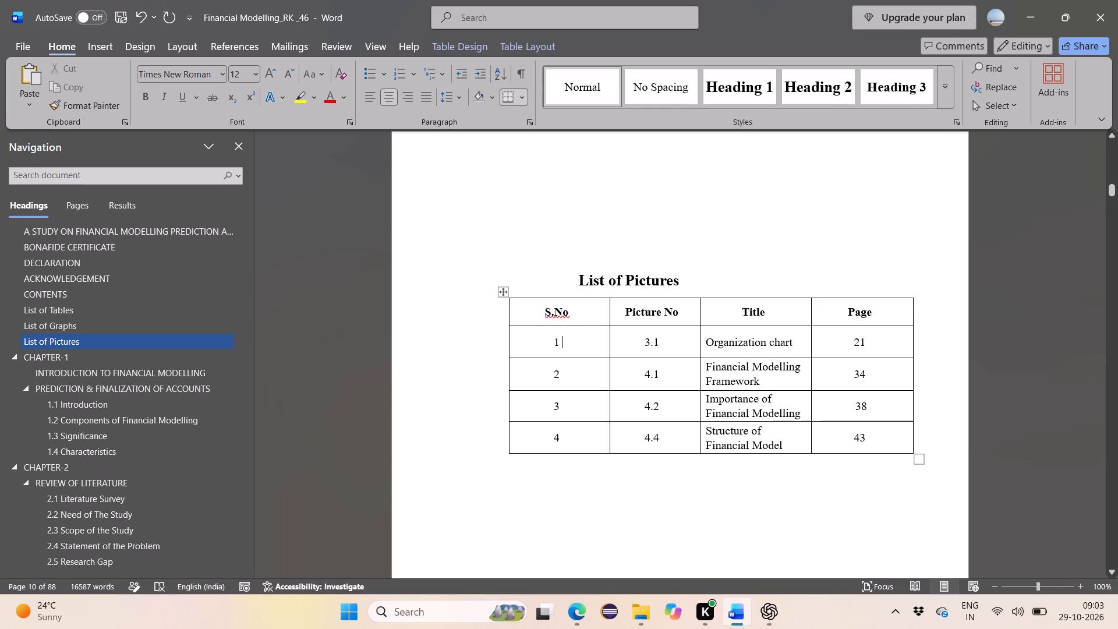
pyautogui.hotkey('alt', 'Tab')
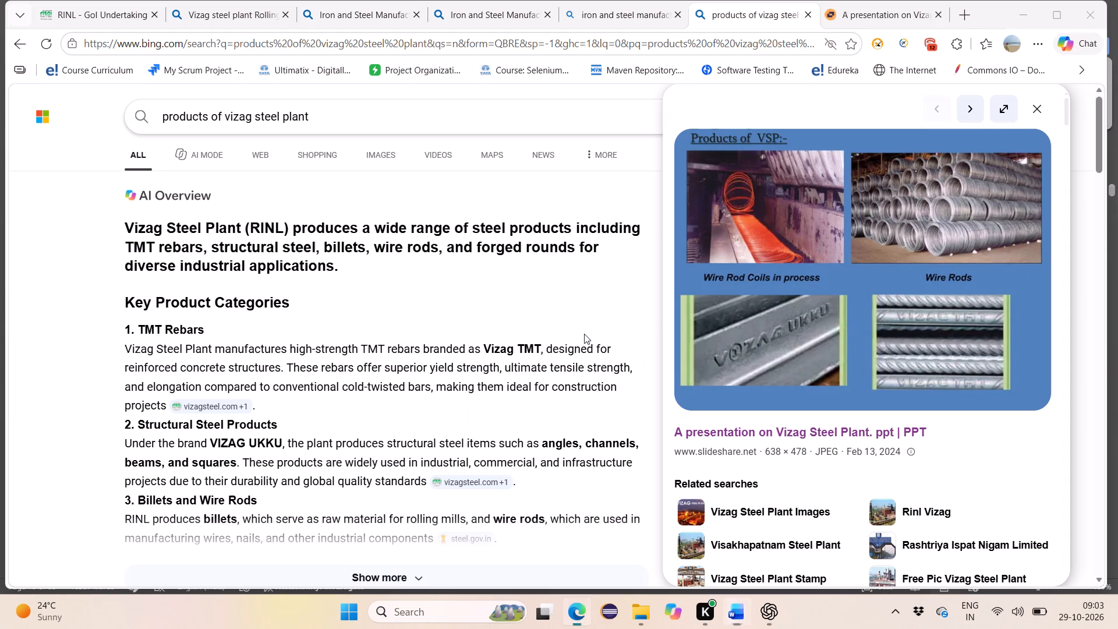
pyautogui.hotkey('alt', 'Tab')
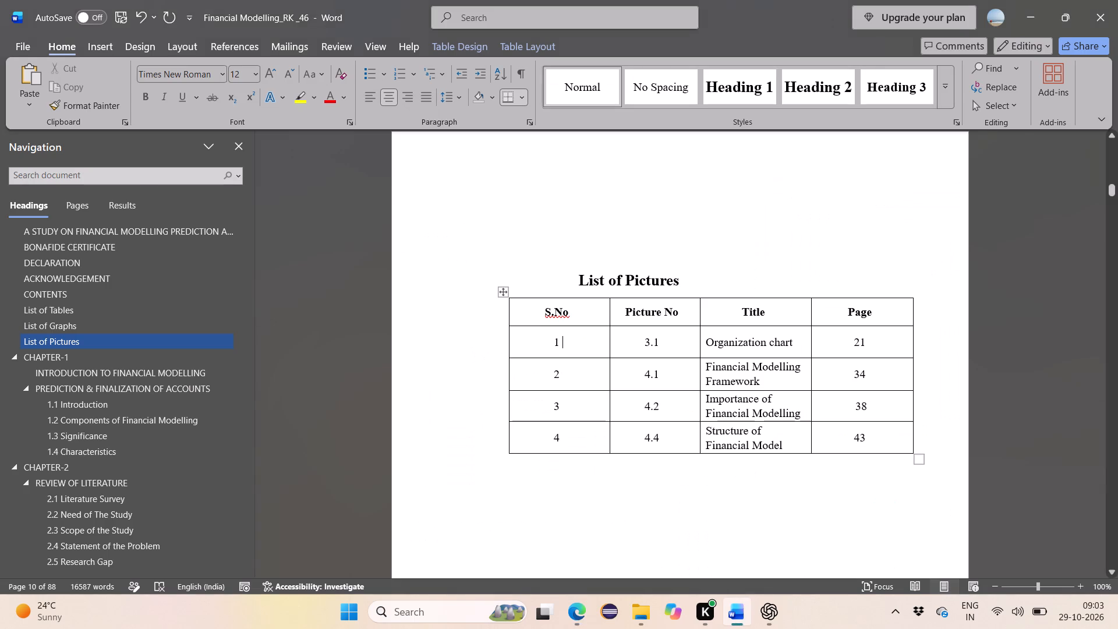
# Switch to the browser, close all the Vizag Steel and steel manufacturing research tabs, and close the browser to return to the Word report.
pyautogui.hotkey('alt', 'Tab')
pyautogui.click(934, 10)
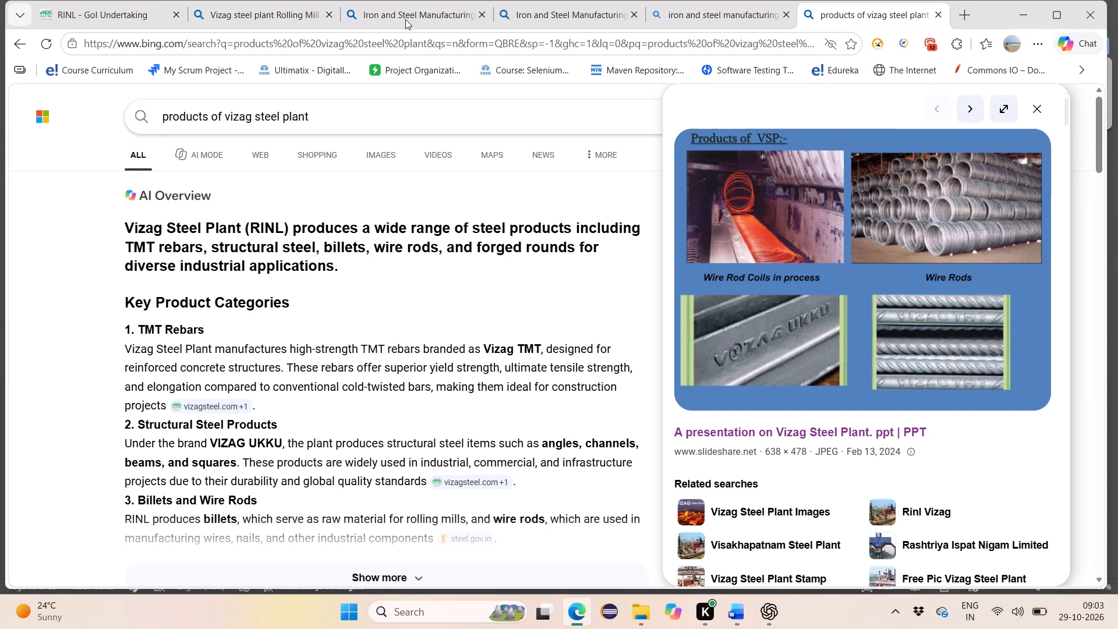
pyautogui.tripleClick(179, 13)
pyautogui.tripleClick(179, 13)
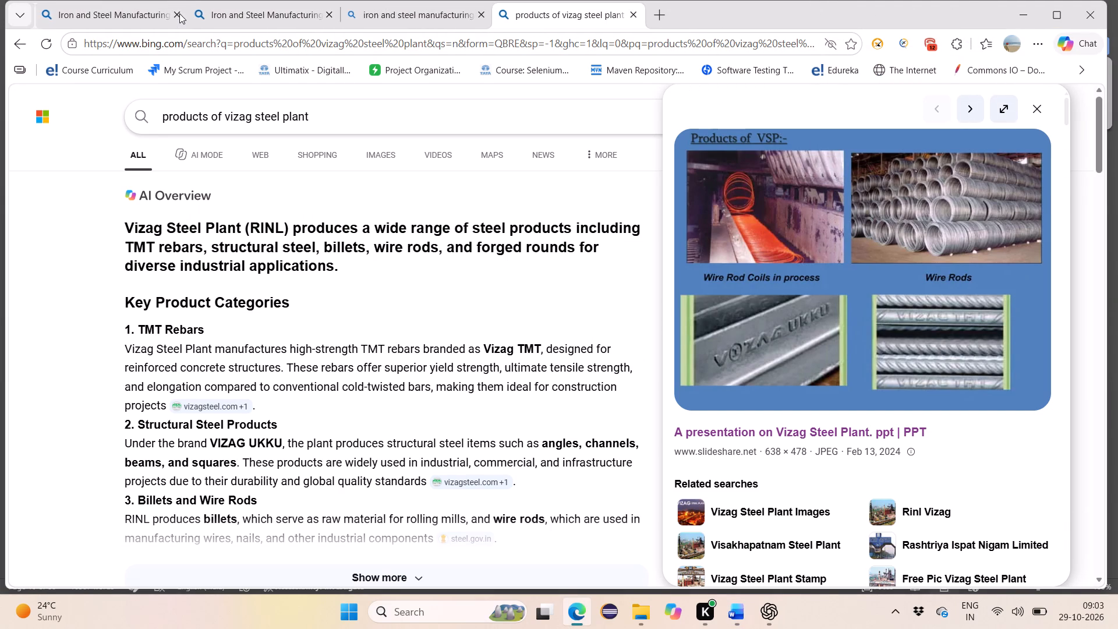
pyautogui.tripleClick(179, 13)
pyautogui.tripleClick(179, 13)
pyautogui.doubleClick(179, 13)
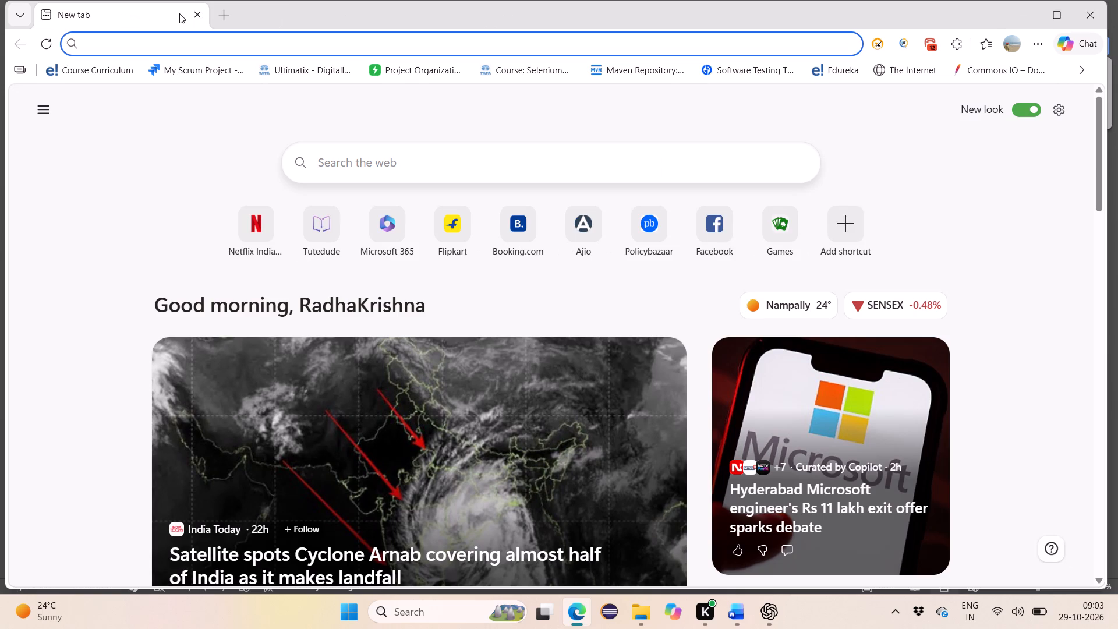
pyautogui.click(1091, 23)
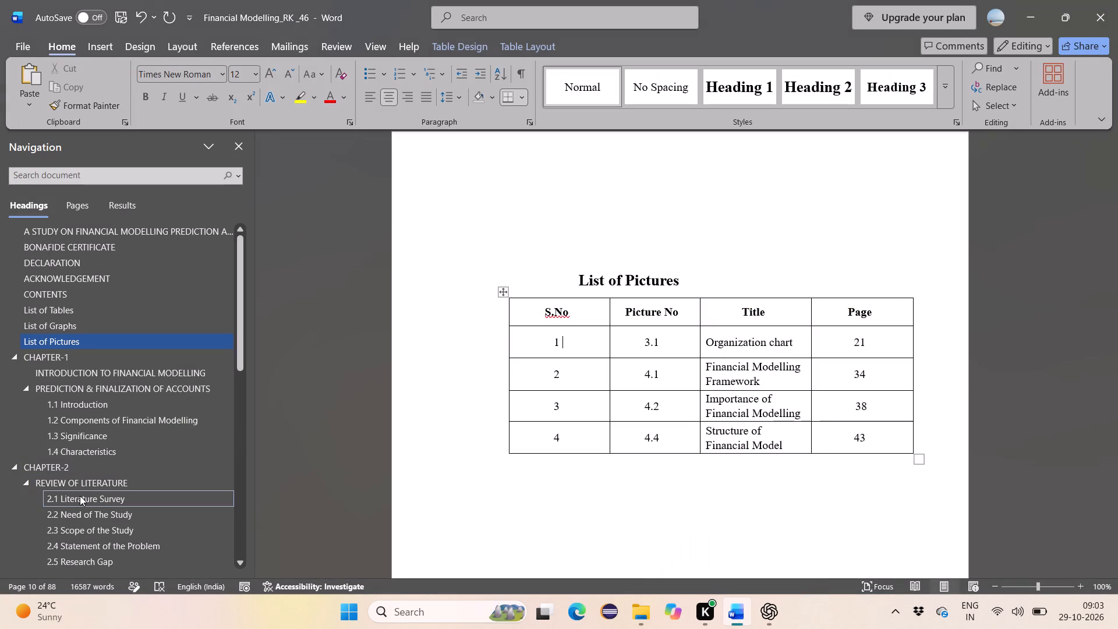
# Go to section 3.1 Industry Profile in the report and examine the inserted steel mill picture with its source line.
pyautogui.scroll(-1, 82, 530)
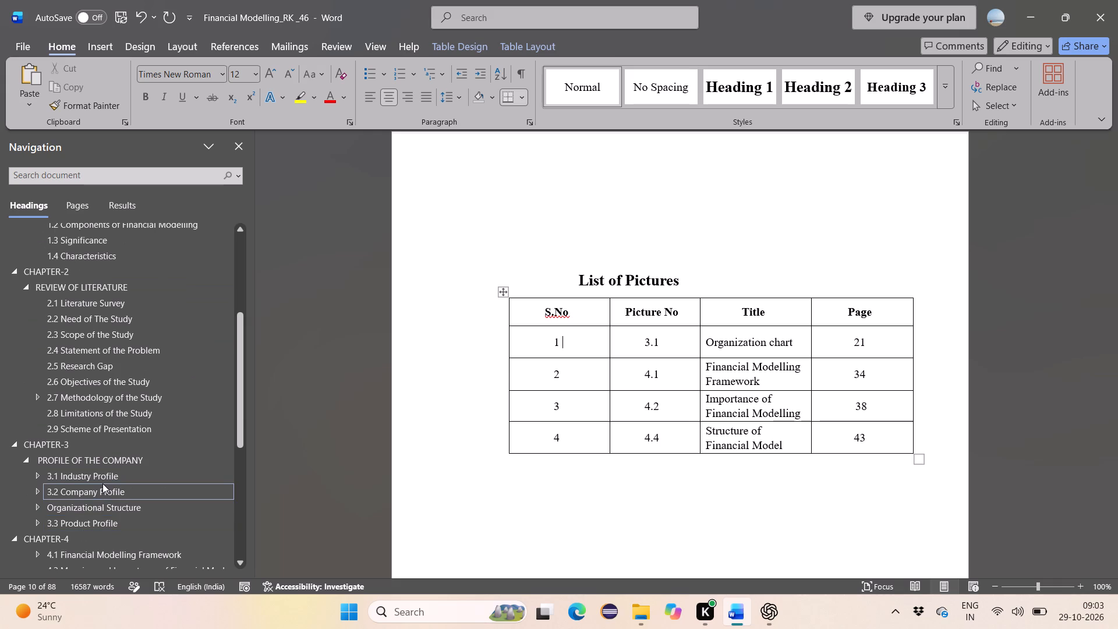
pyautogui.click(121, 472)
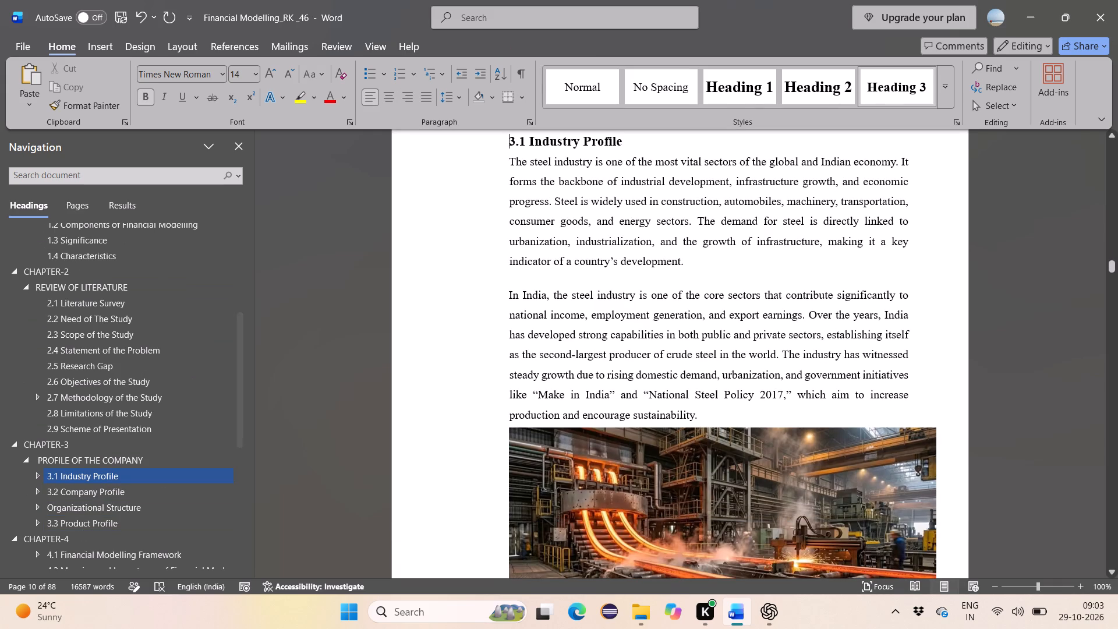
pyautogui.scroll(-1, 507, 401)
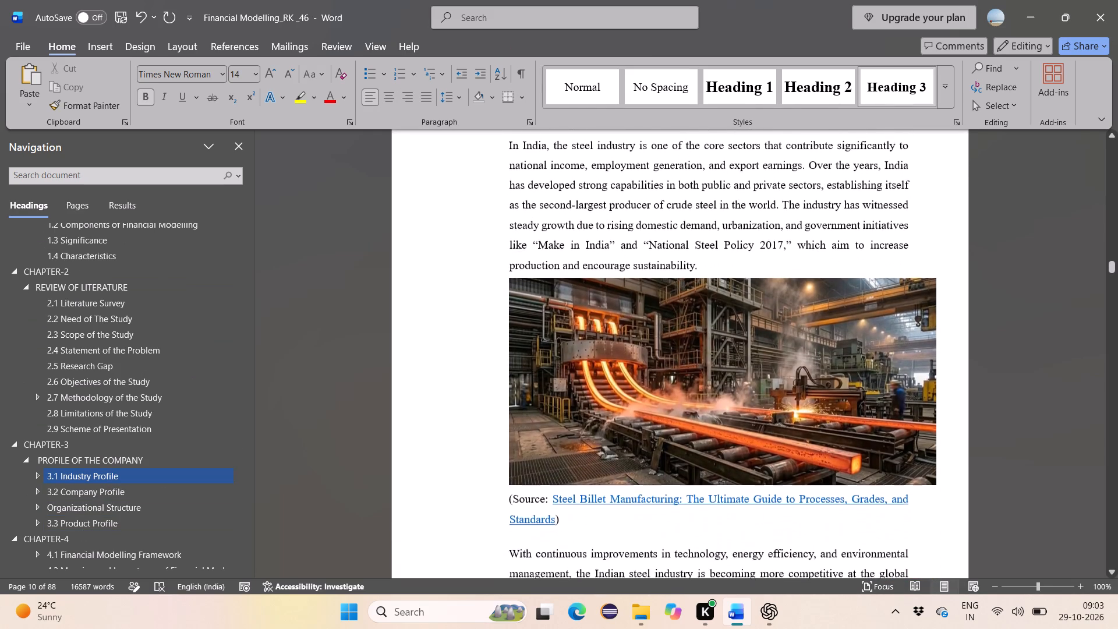
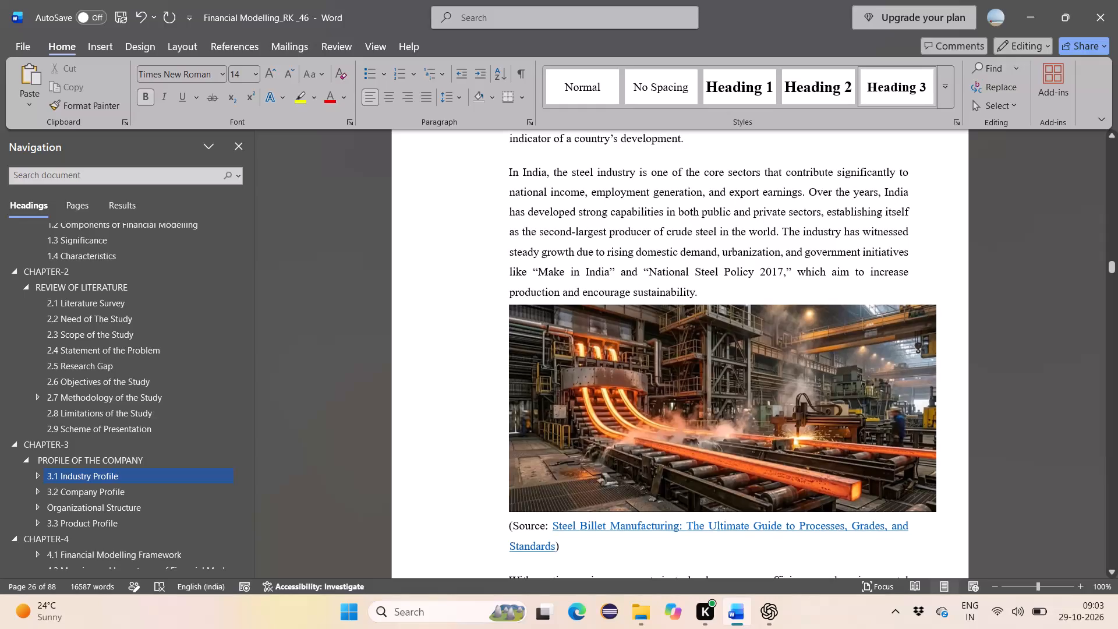
# Go to the List of Pictures in the front matter and examine its picture numbers, titles and pages.
pyautogui.scroll(3, 507, 401)
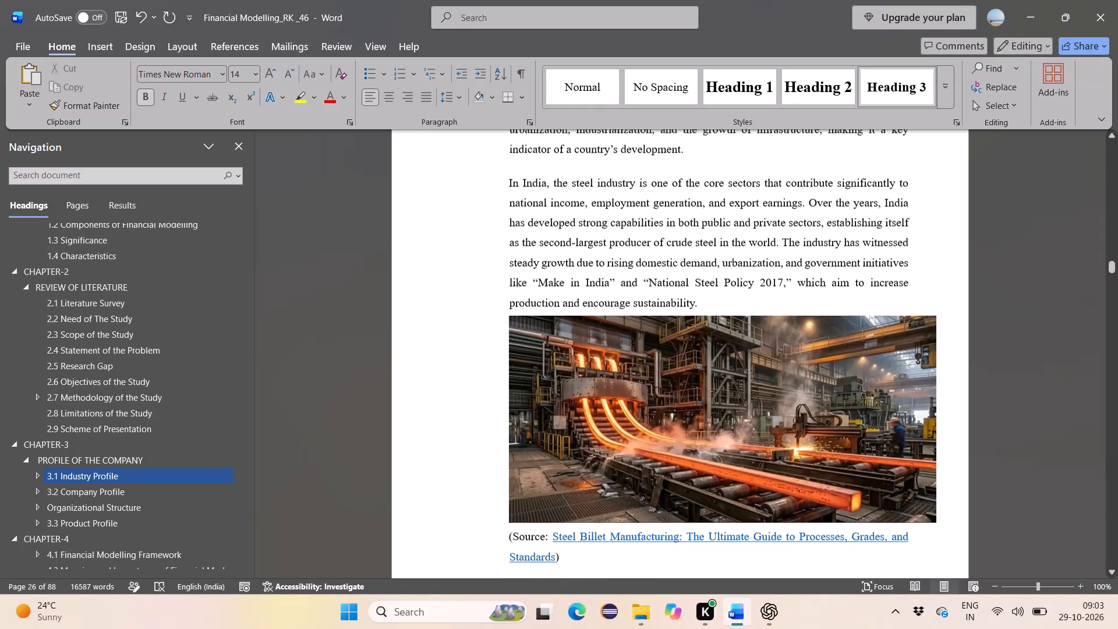
pyautogui.scroll(1, 507, 401)
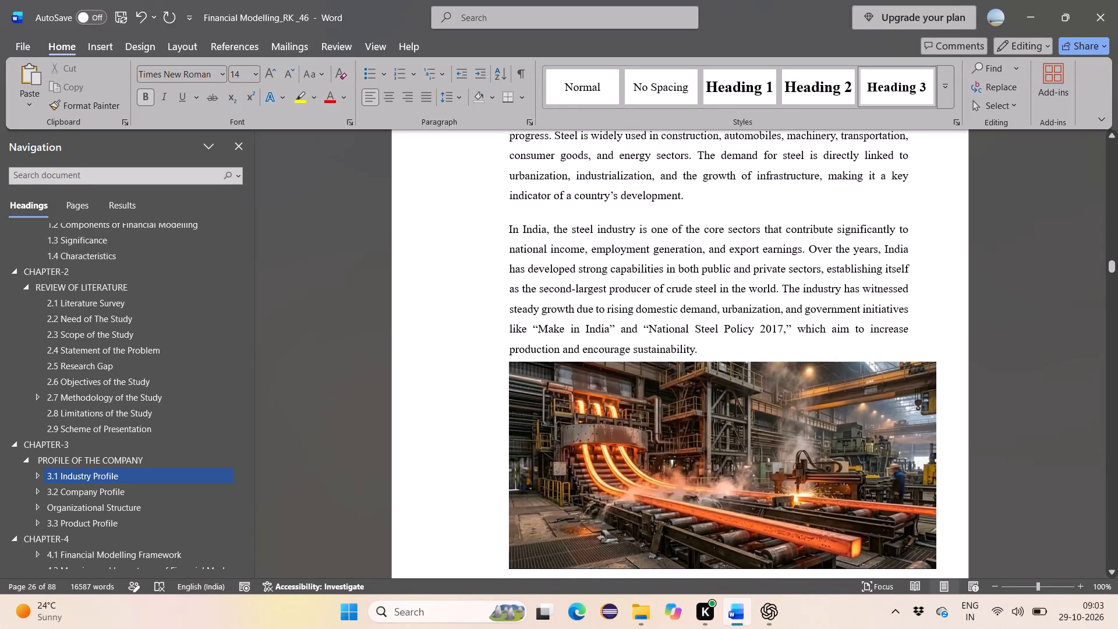
pyautogui.scroll(2, 507, 401)
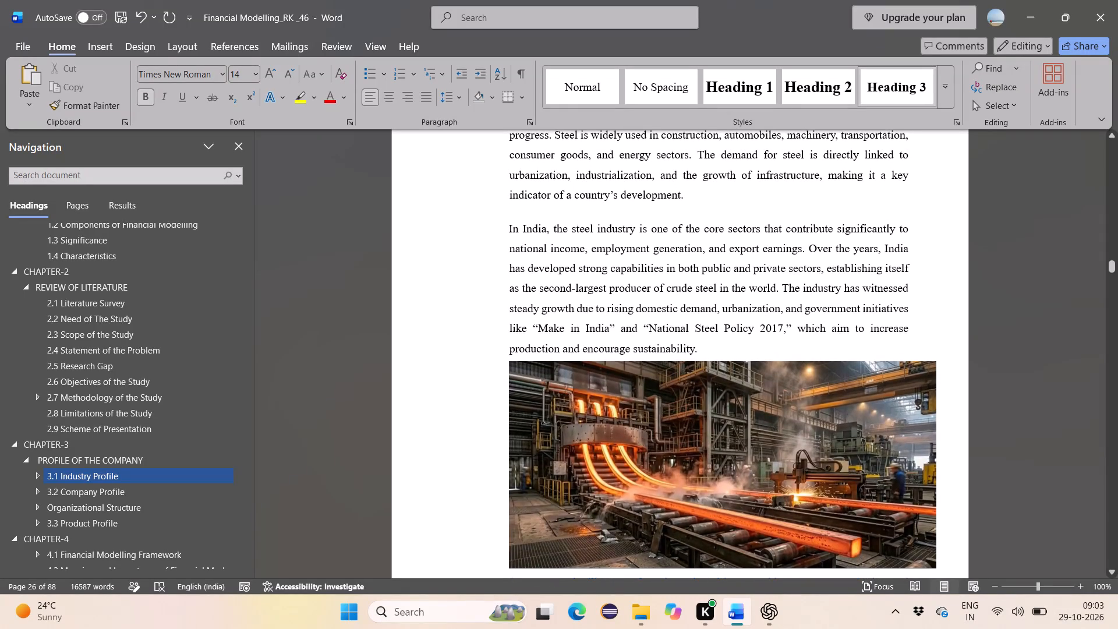
pyautogui.scroll(2, 507, 401)
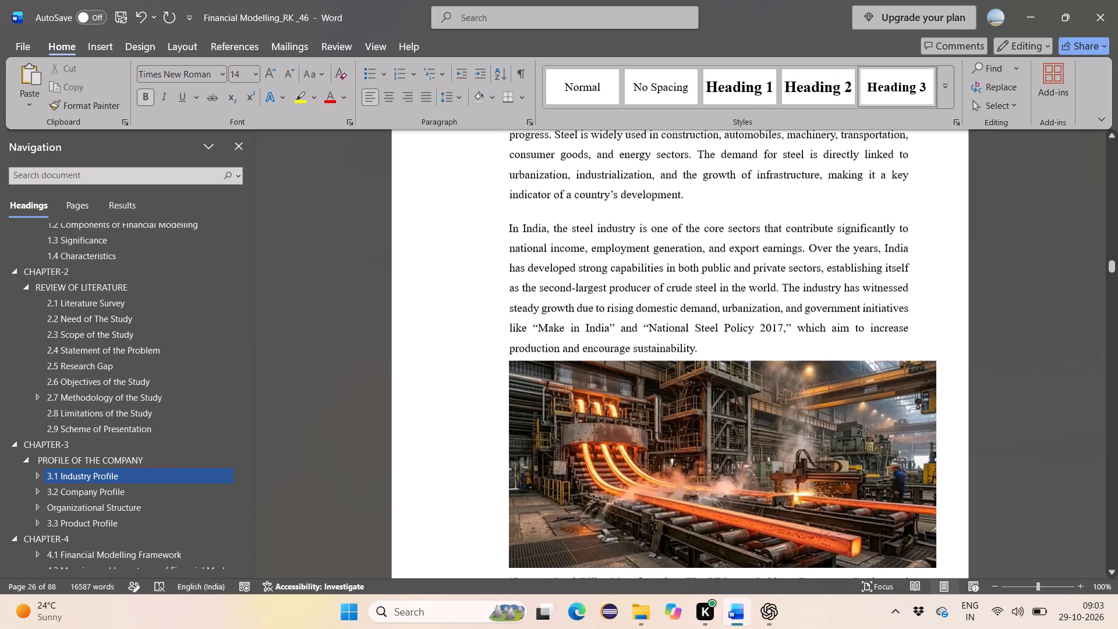
pyautogui.scroll(1, 507, 401)
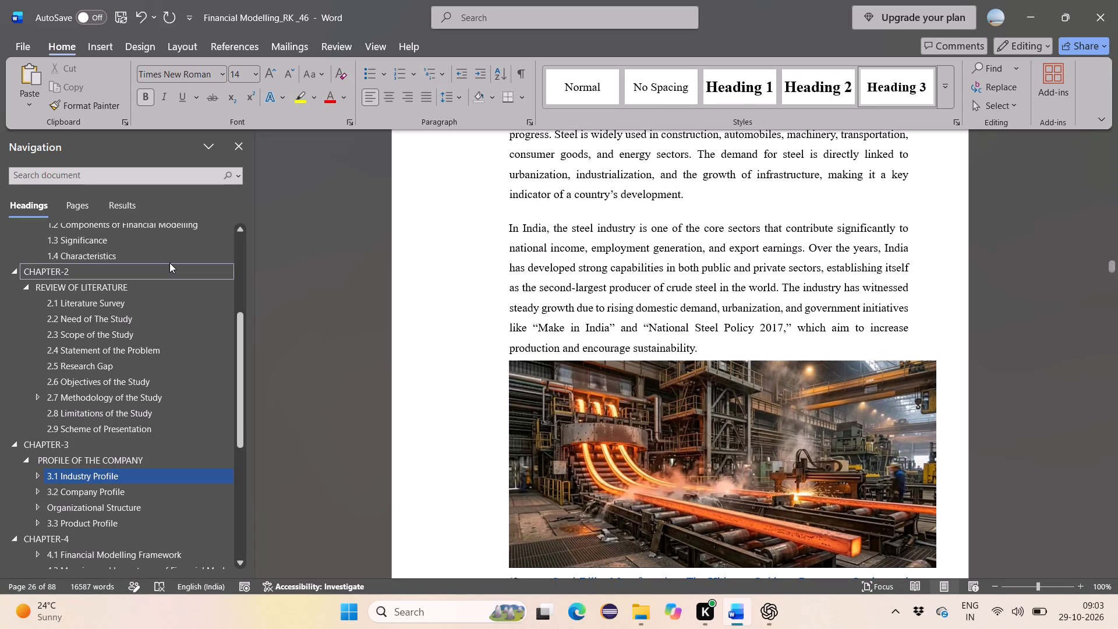
pyautogui.scroll(1, 46, 298)
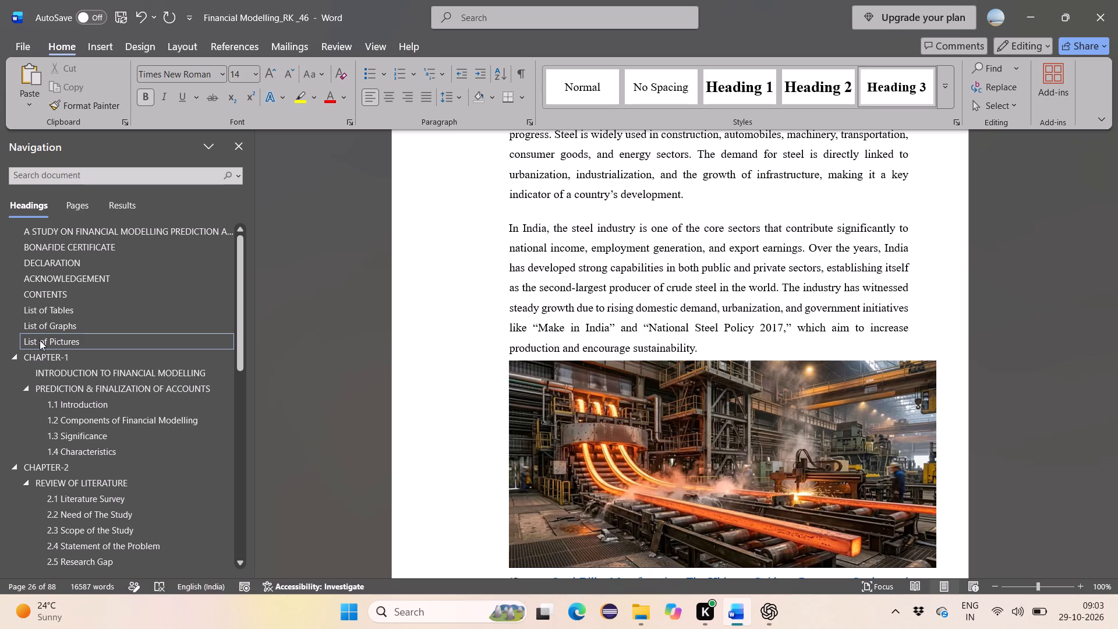
pyautogui.click(40, 340)
pyautogui.scroll(1, 554, 330)
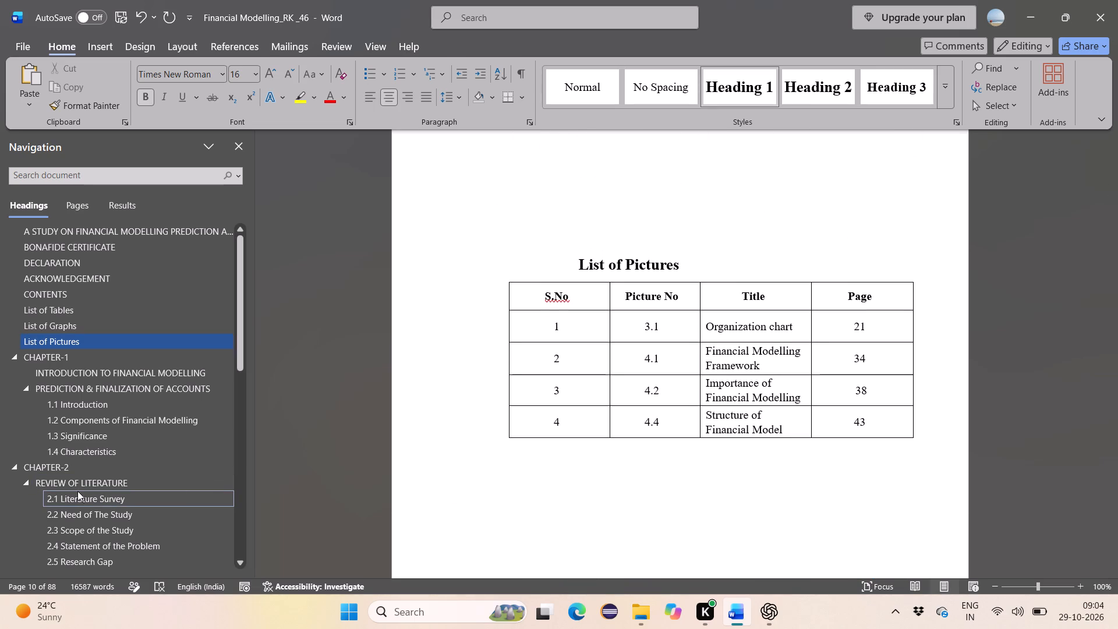
# Look through Chapter 3 from 3.1 Industry Profile to the Organizational Structure chart, checking the pictures for captions and source lines.
pyautogui.scroll(-1, 77, 490)
pyautogui.scroll(-1, 113, 450)
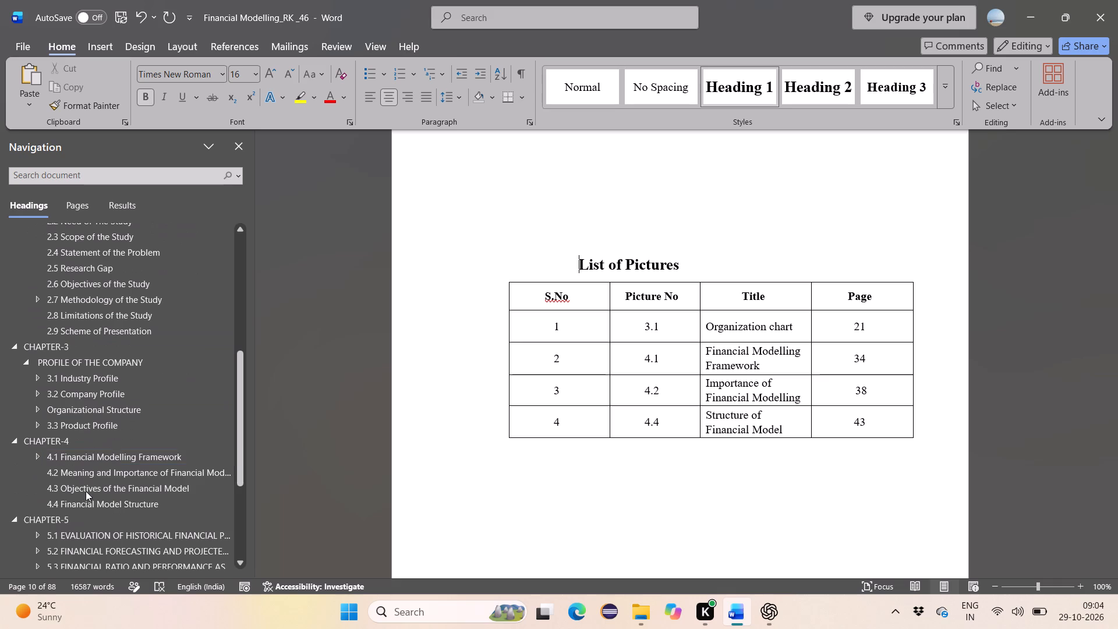
pyautogui.click(93, 373)
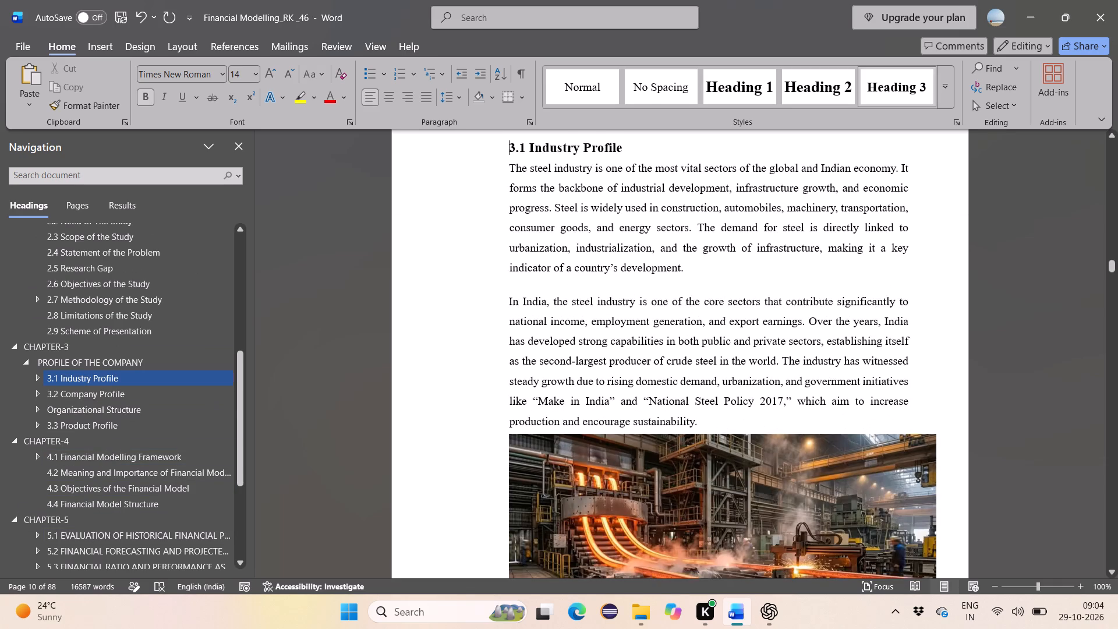
pyautogui.scroll(-1, 517, 476)
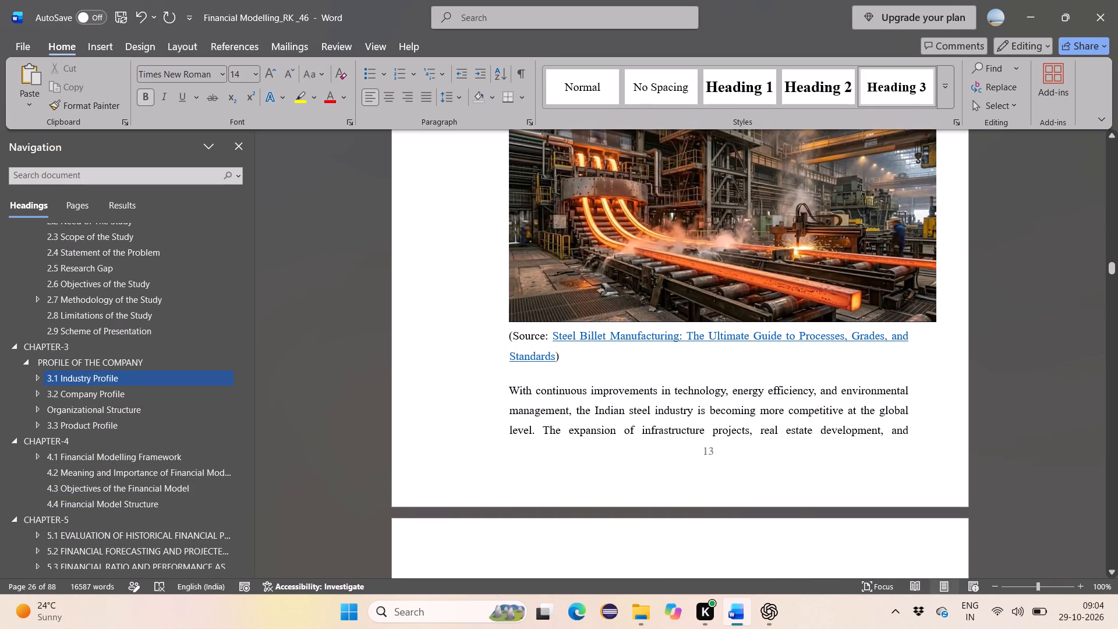
pyautogui.scroll(1, 605, 383)
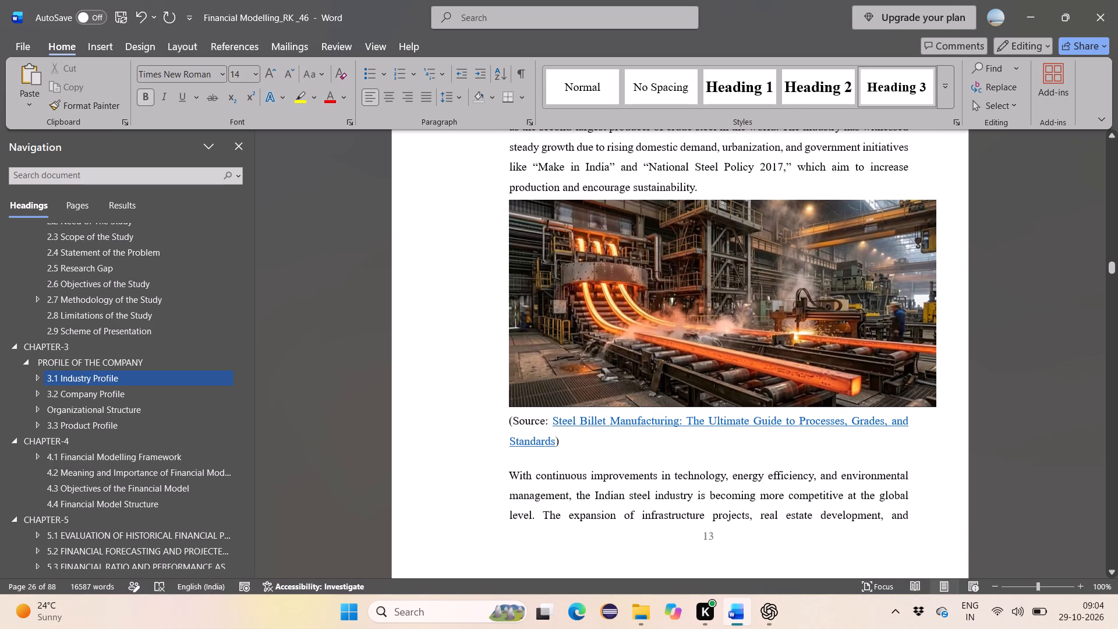
pyautogui.scroll(1, 605, 383)
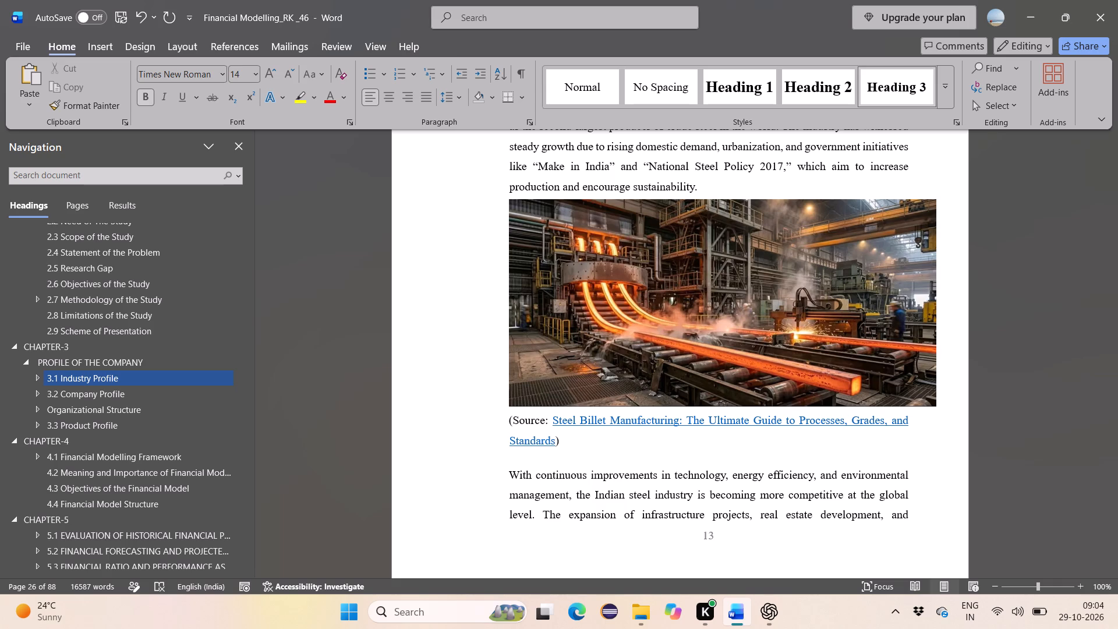
pyautogui.scroll(-6, 581, 476)
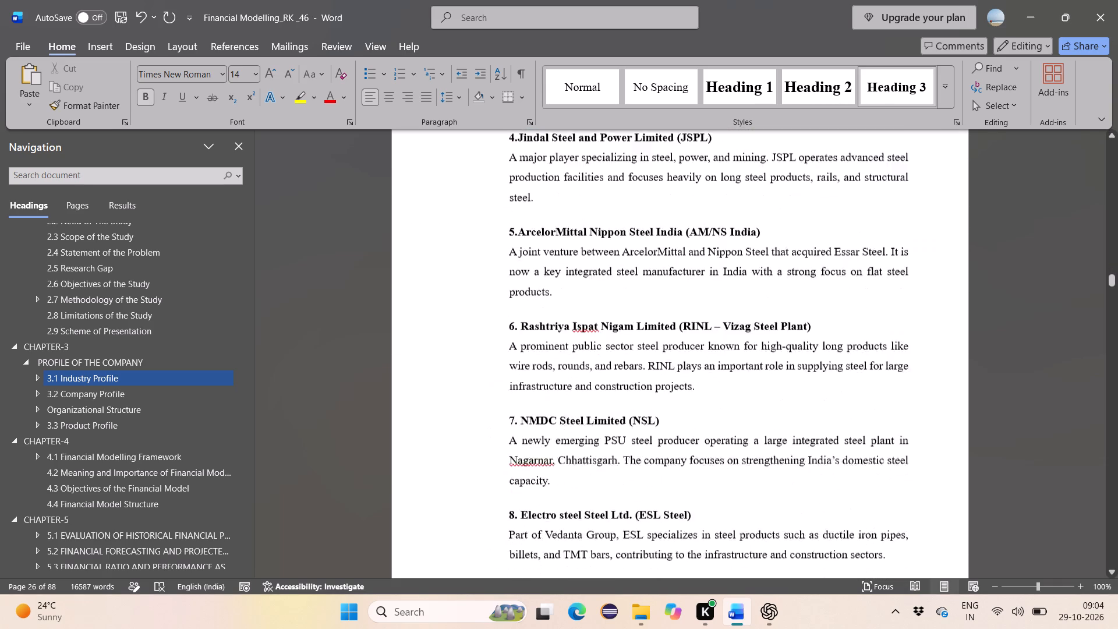
pyautogui.scroll(-10, 581, 476)
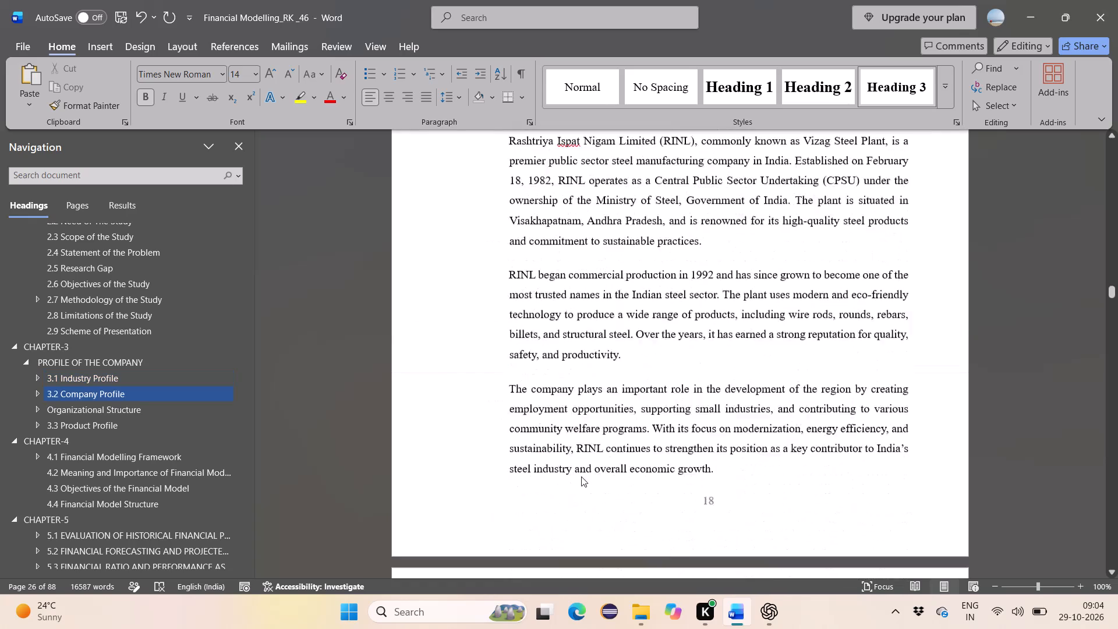
pyautogui.scroll(-4, 581, 476)
pyautogui.scroll(3, 581, 476)
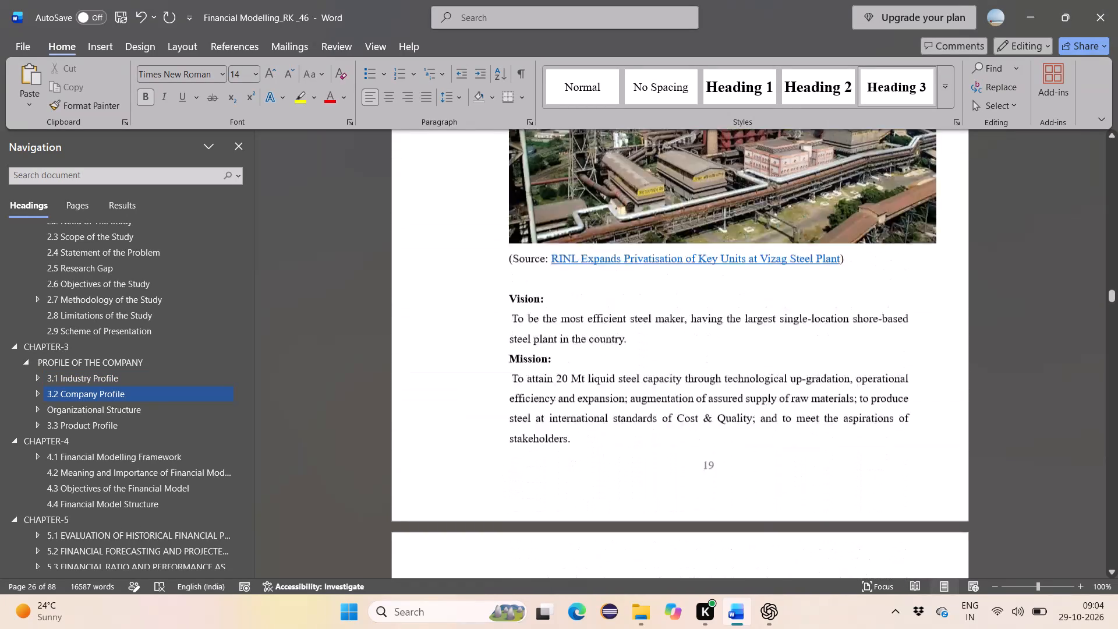
pyautogui.scroll(-7, 581, 476)
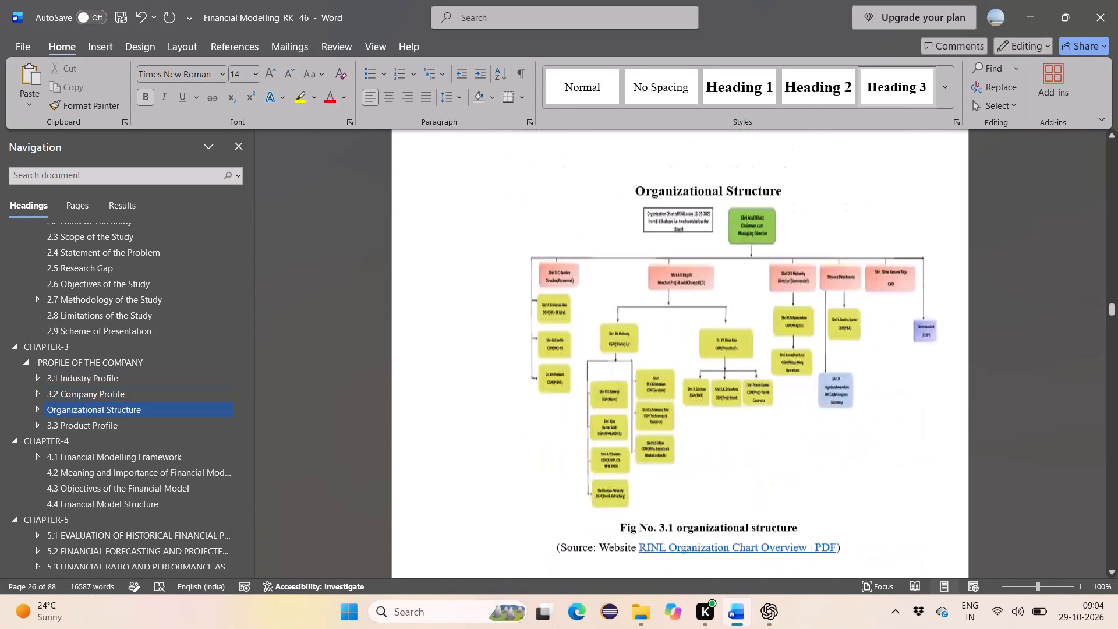
pyautogui.scroll(-1, 581, 476)
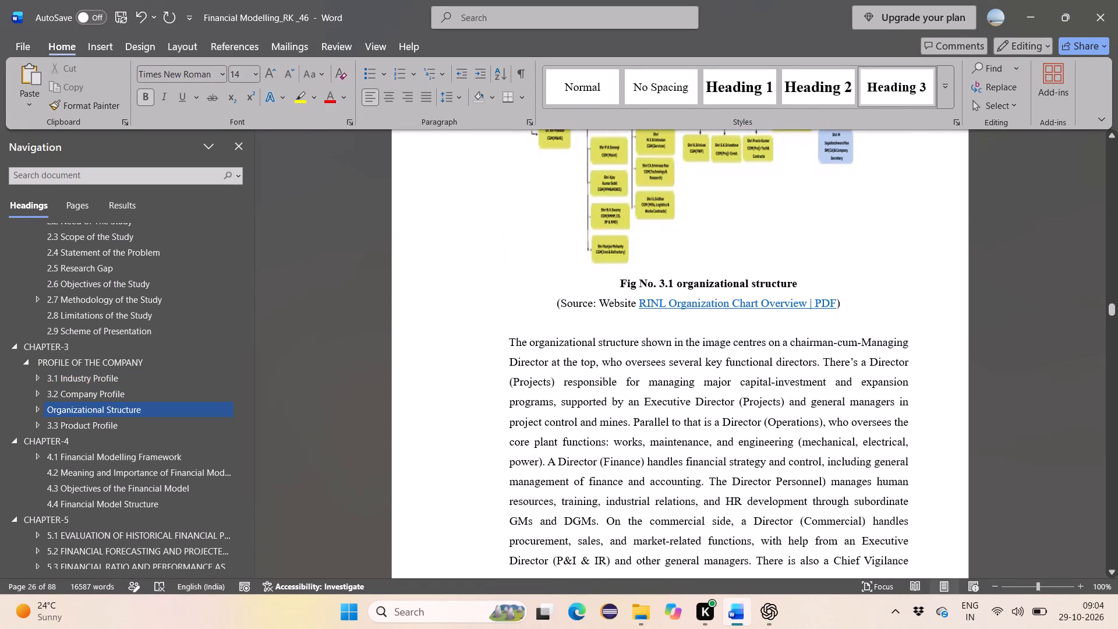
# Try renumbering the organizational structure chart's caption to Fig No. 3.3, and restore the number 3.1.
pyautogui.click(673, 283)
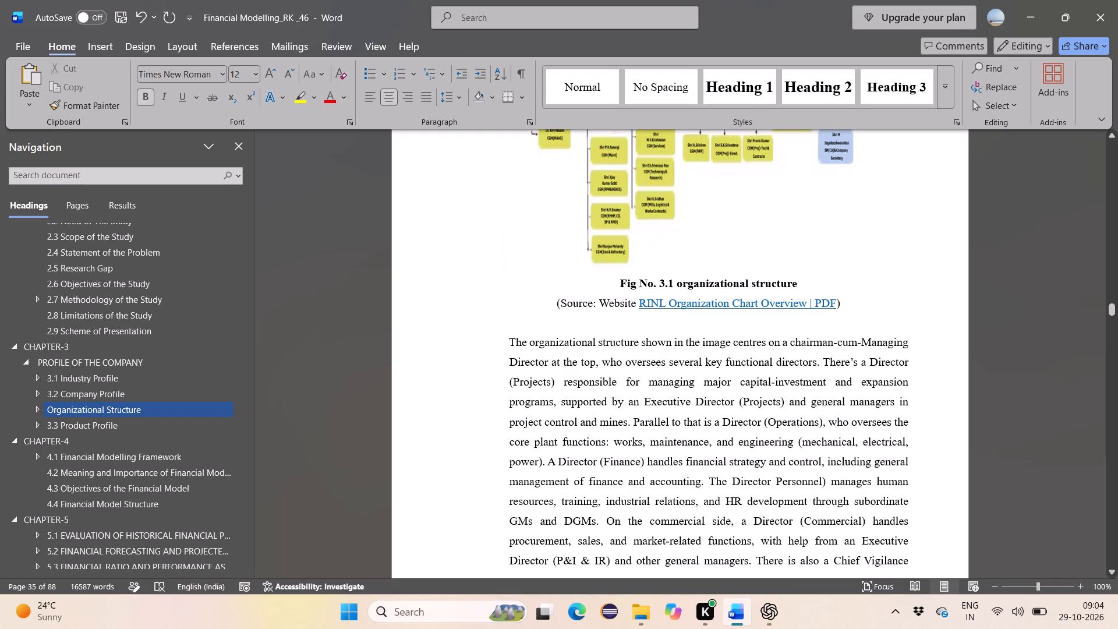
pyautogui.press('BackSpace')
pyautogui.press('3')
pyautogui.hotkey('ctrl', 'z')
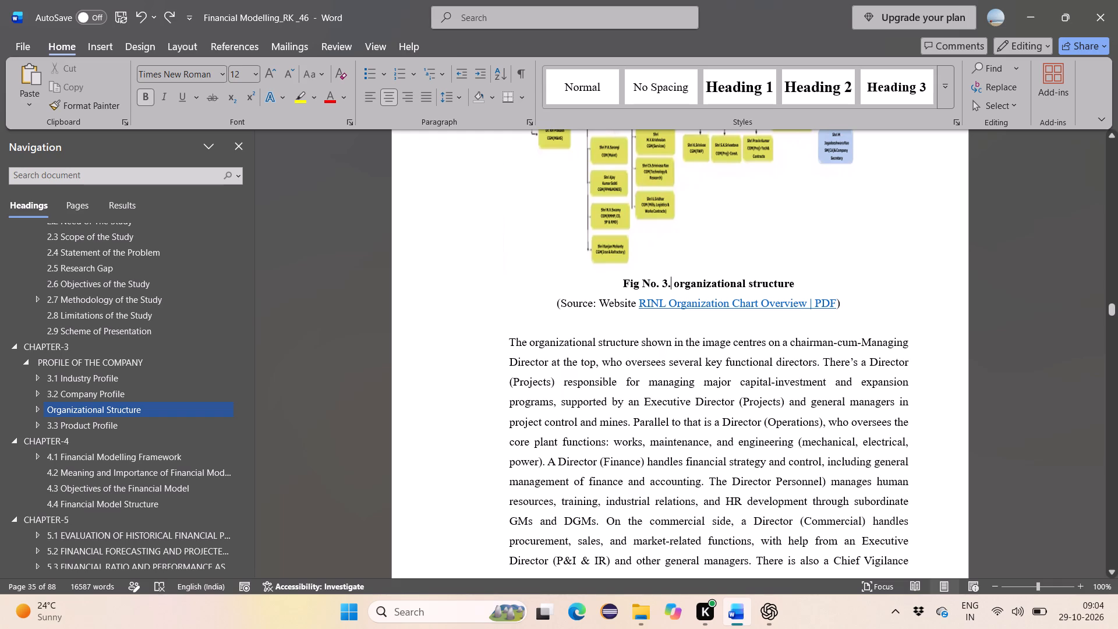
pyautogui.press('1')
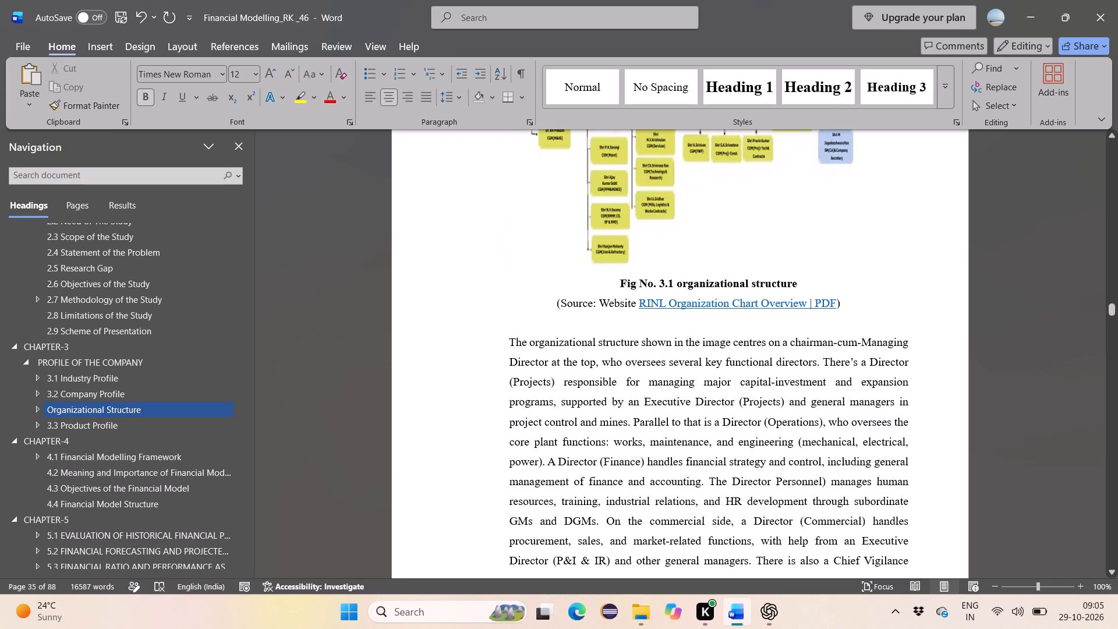
# Copy the organizational structure chart's caption onto a new line between the 3.2 Company Profile plant picture and its source line.
pyautogui.moveTo(620, 281); pyautogui.dragTo(780, 285)
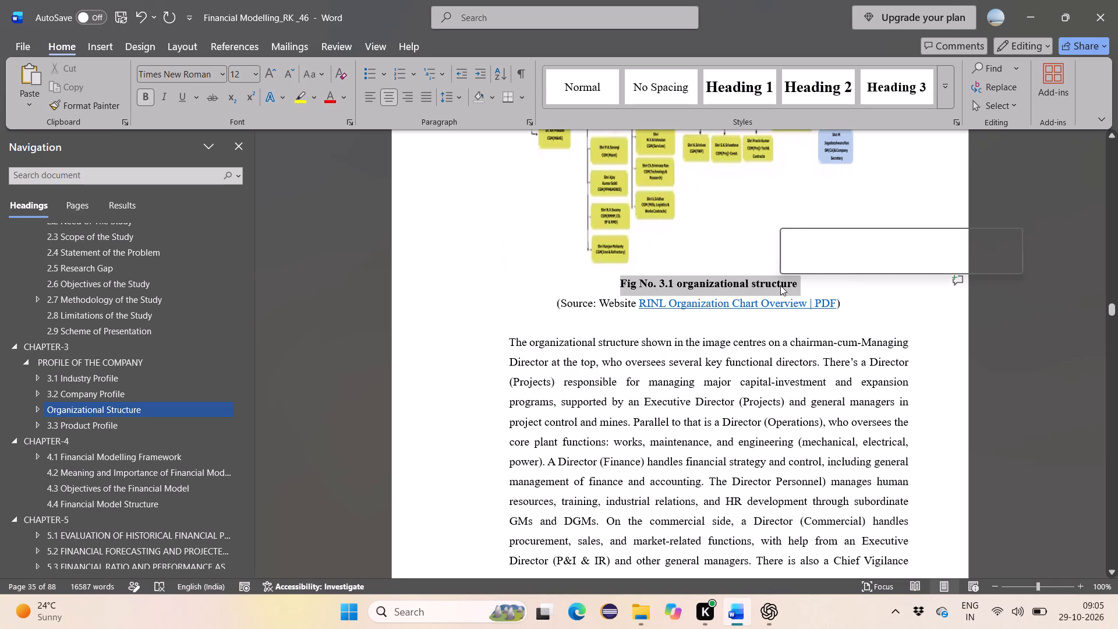
pyautogui.hotkey('ctrl', 'c')
pyautogui.scroll(5, 703, 286)
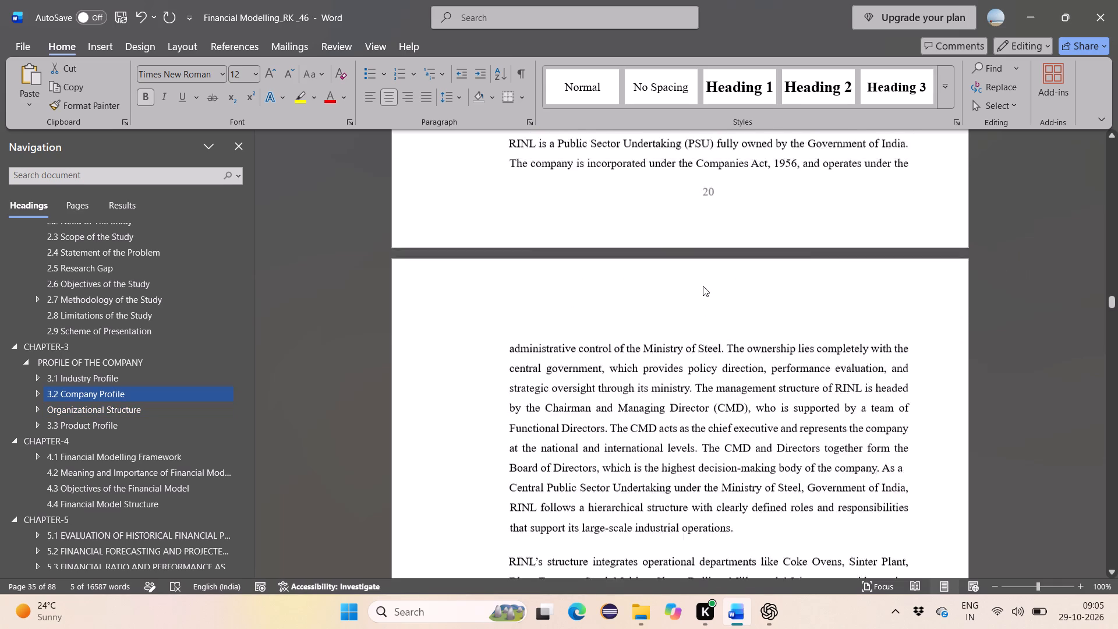
pyautogui.scroll(6, 703, 286)
pyautogui.scroll(-2, 703, 286)
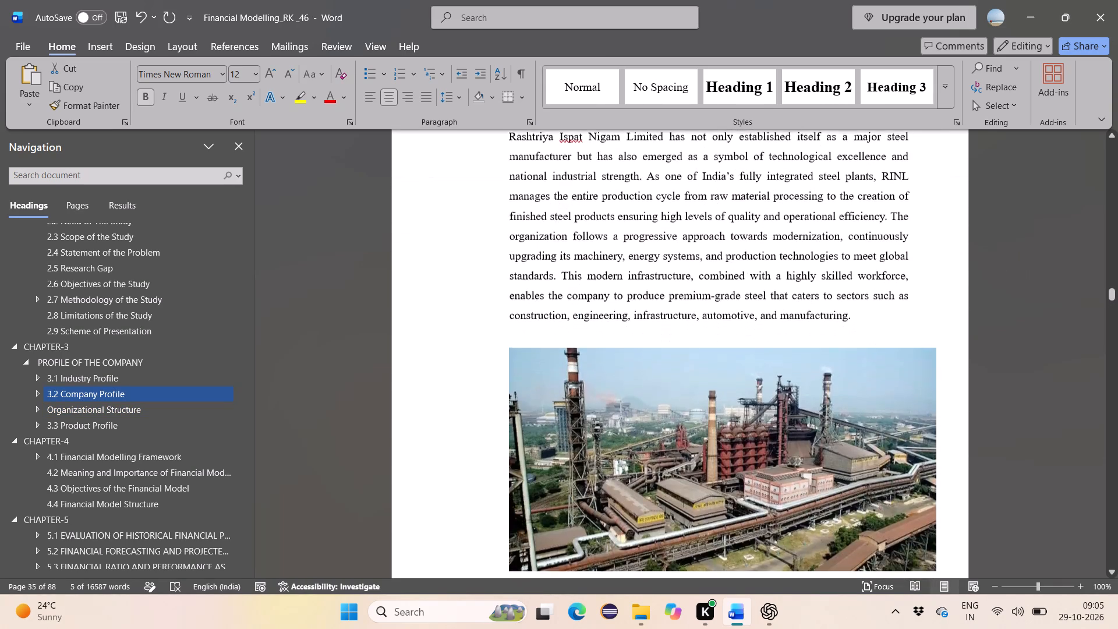
pyautogui.scroll(-1, 703, 286)
pyautogui.click(944, 256)
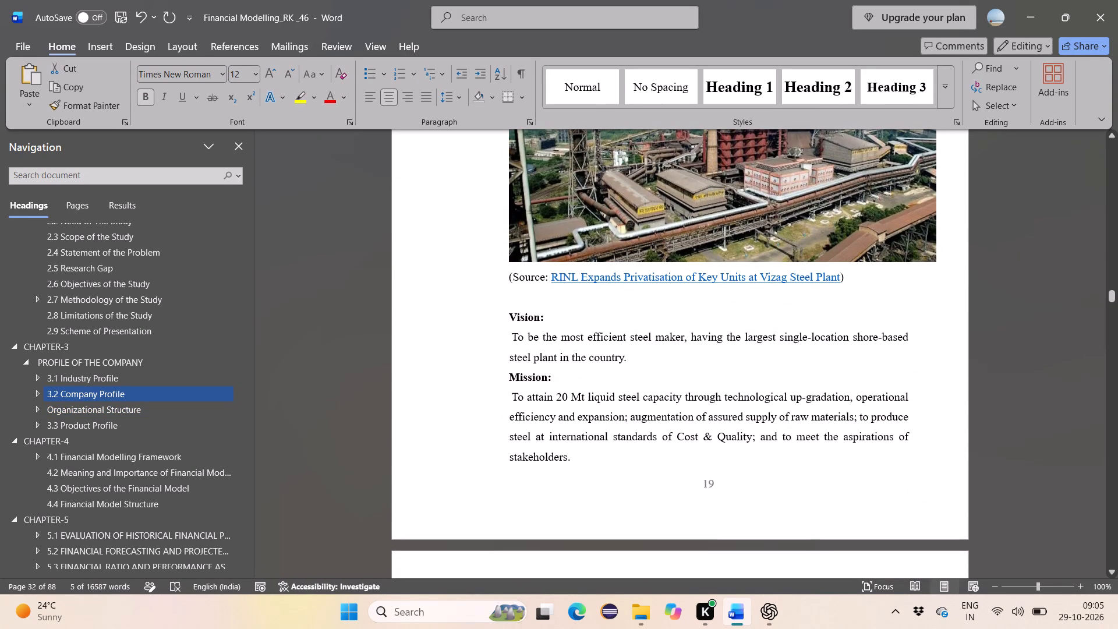
pyautogui.press('Return')
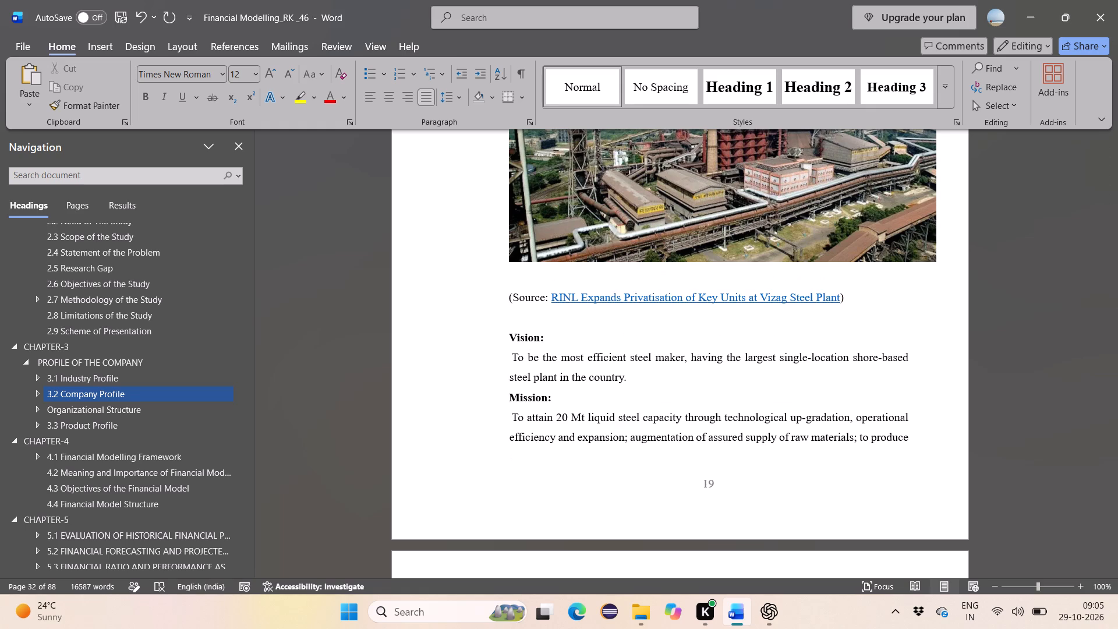
pyautogui.hotkey('ctrl', 'v')
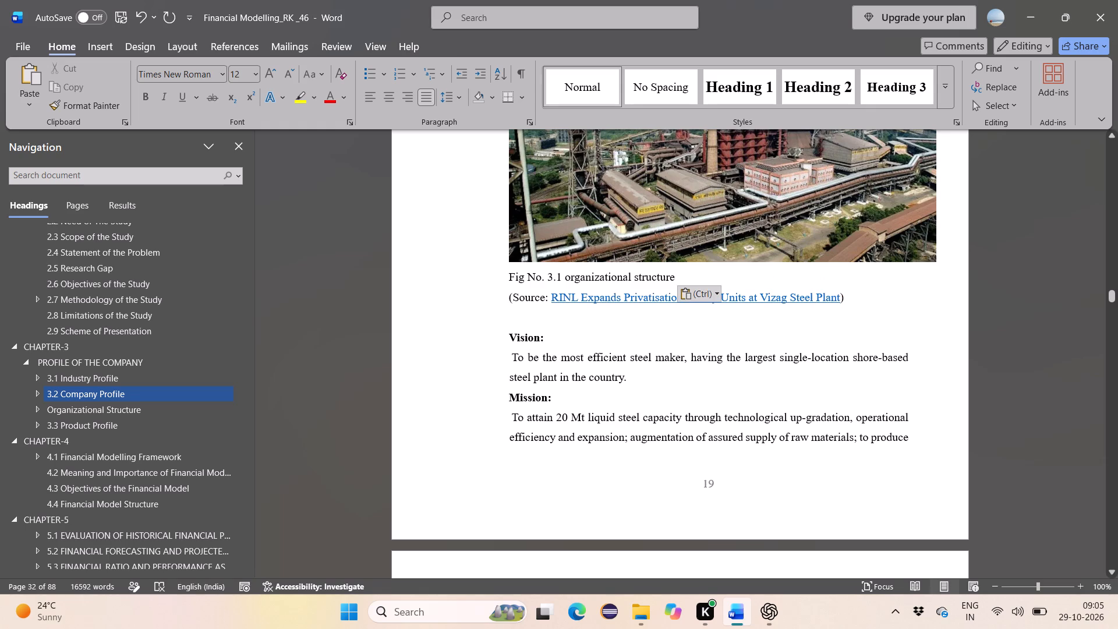
# Indent the pasted caption with five tabs so it sits centrally under the plant picture, and make it bold.
pyautogui.click(509, 278)
pyautogui.press('Tab')
pyautogui.press('Tab')
pyautogui.press('Tab')
pyautogui.press('Tab')
pyautogui.press('Tab')
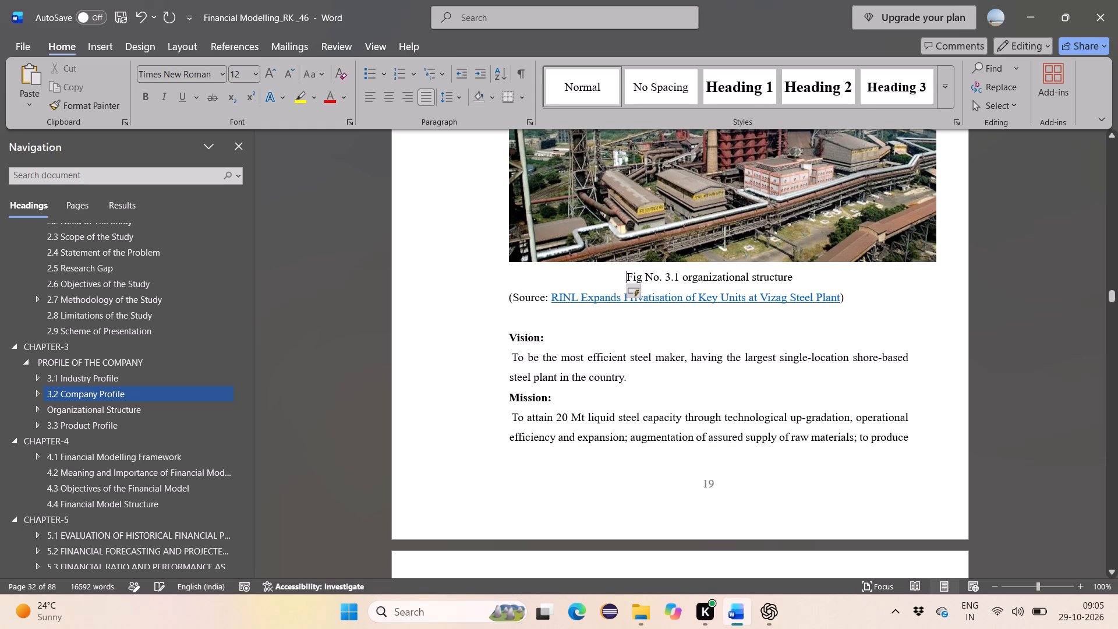
pyautogui.moveTo(622, 276); pyautogui.dragTo(628, 276)
pyautogui.moveTo(628, 276); pyautogui.dragTo(800, 273)
pyautogui.hotkey('ctrl', 'b')
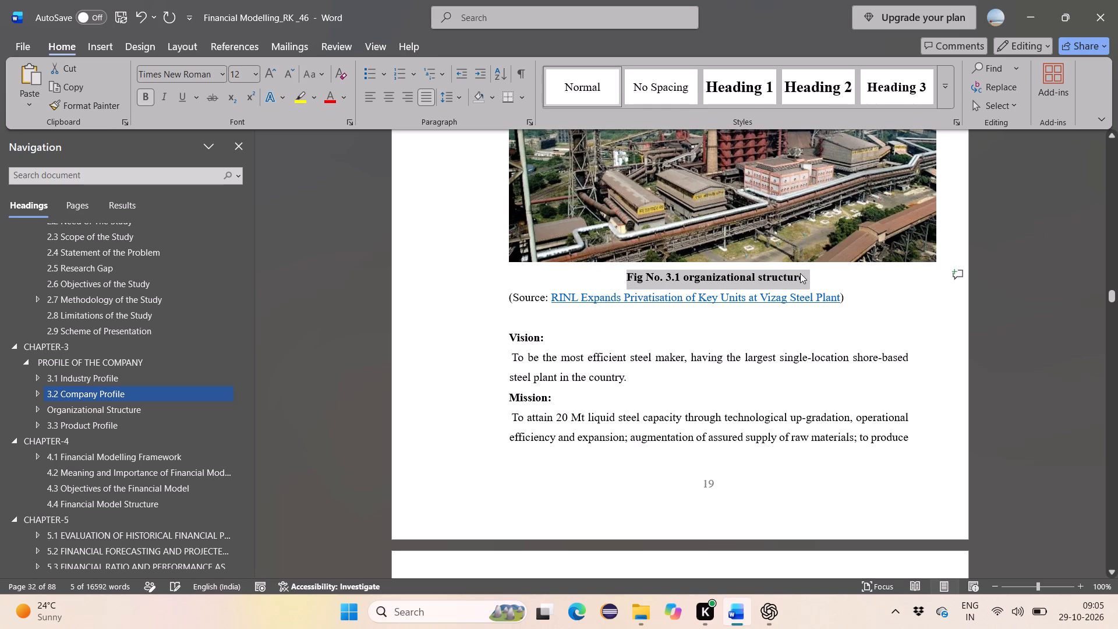
pyautogui.click(799, 278)
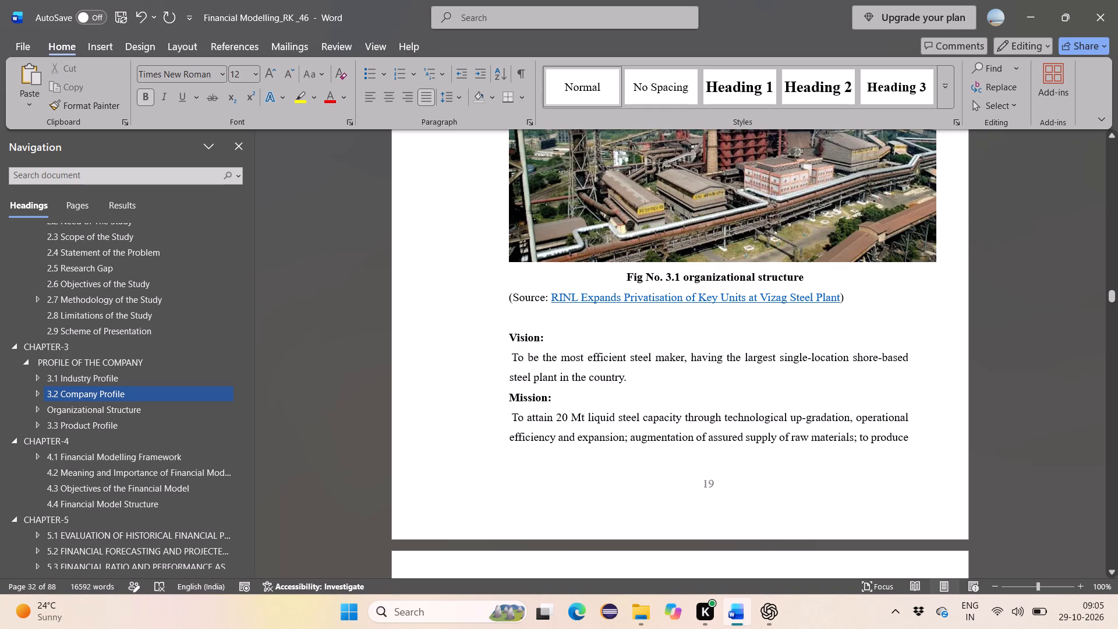
# Change the caption under the 3.2 Company Profile plant picture to read "Fig No. 3.2 Vizag Steel Plant".
pyautogui.moveTo(806, 280); pyautogui.dragTo(695, 272)
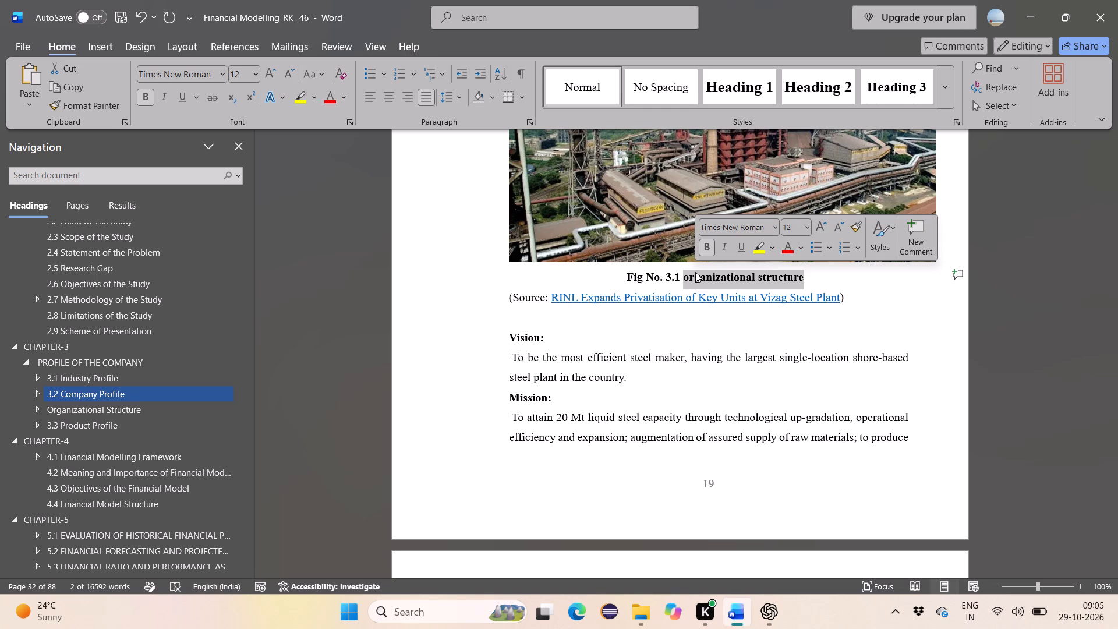
pyautogui.press('BackSpace')
pyautogui.scroll(1, 695, 272)
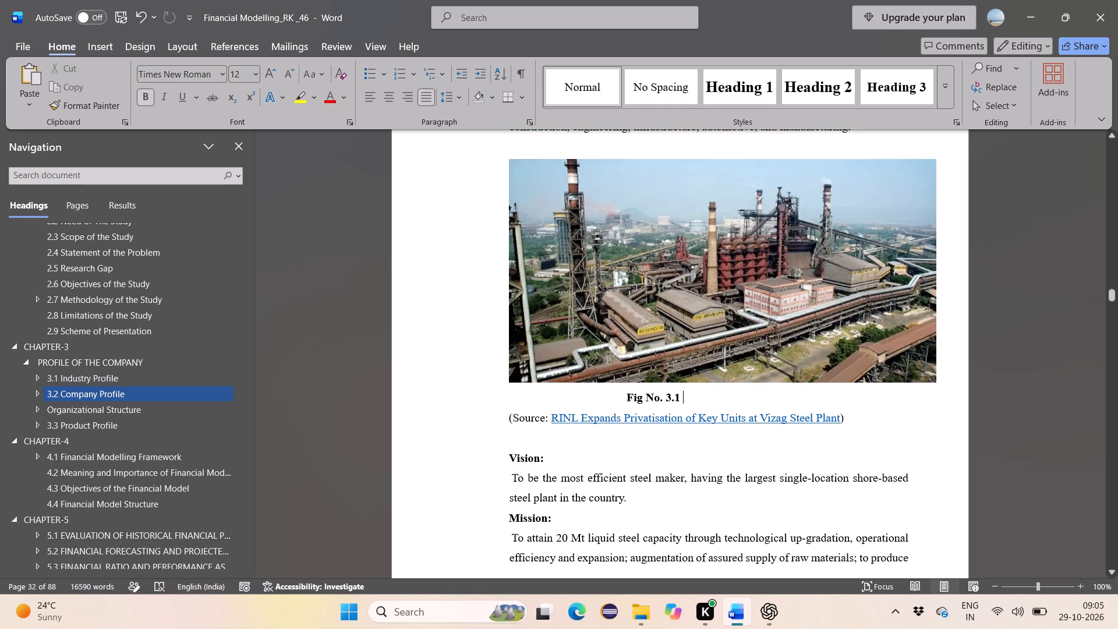
pyautogui.scroll(1, 695, 272)
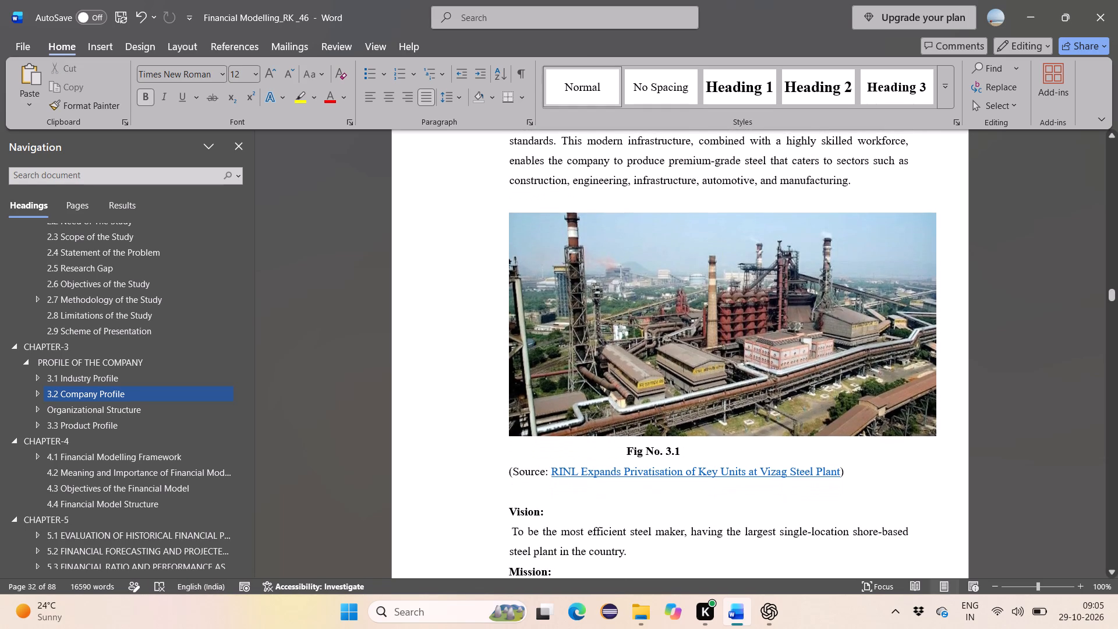
pyautogui.write('Vizag Steel')
pyautogui.press('space')
pyautogui.write('Pla')
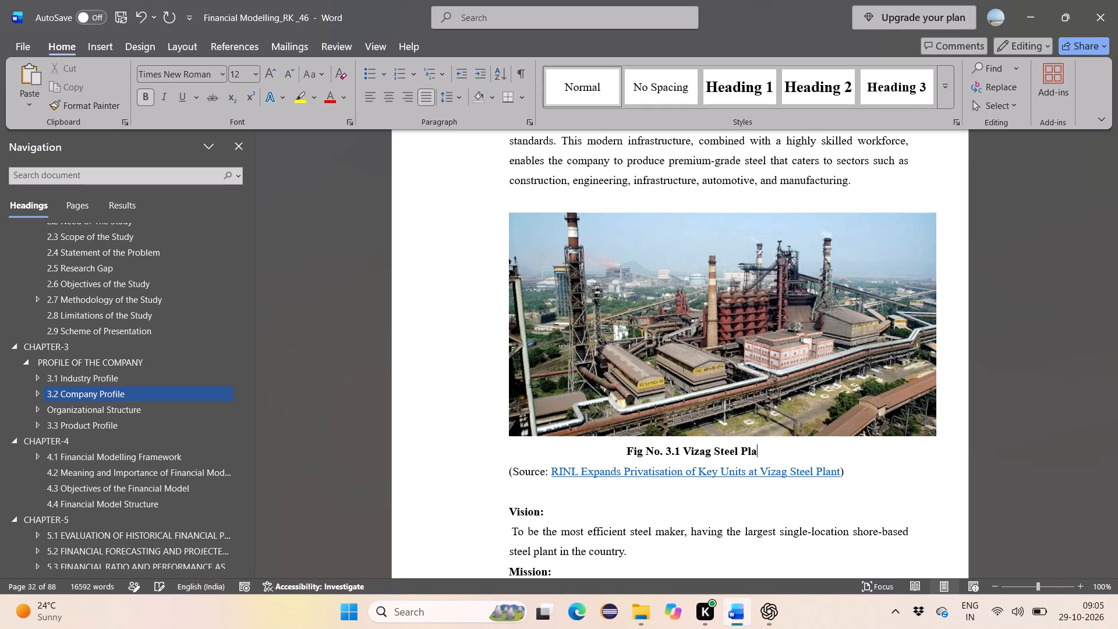
pyautogui.write('nt')
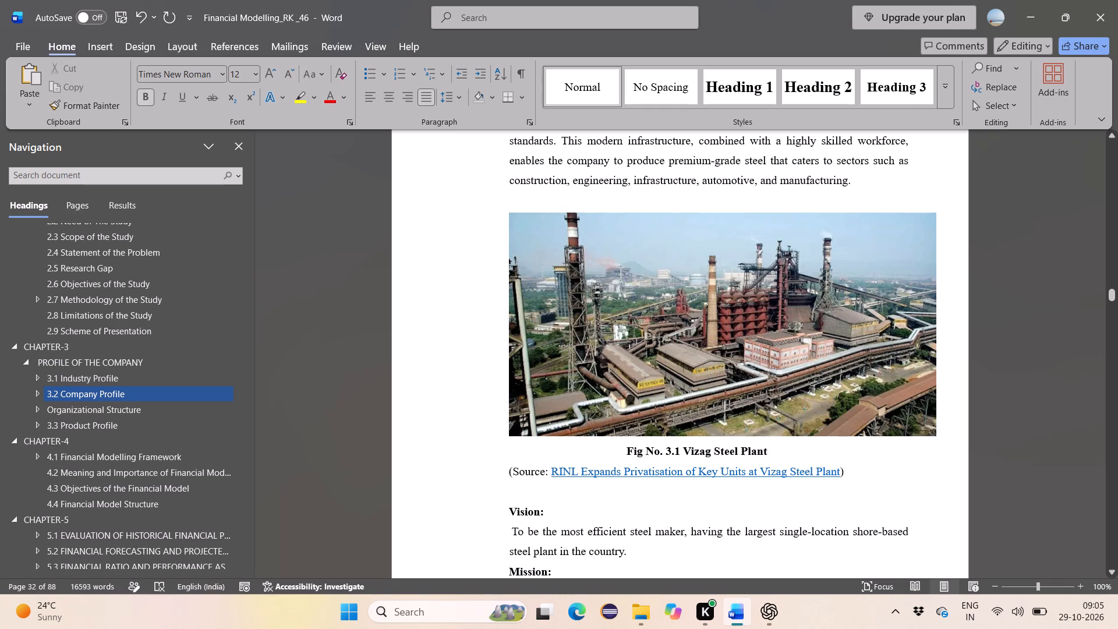
pyautogui.click(679, 448)
pyautogui.press('BackSpace')
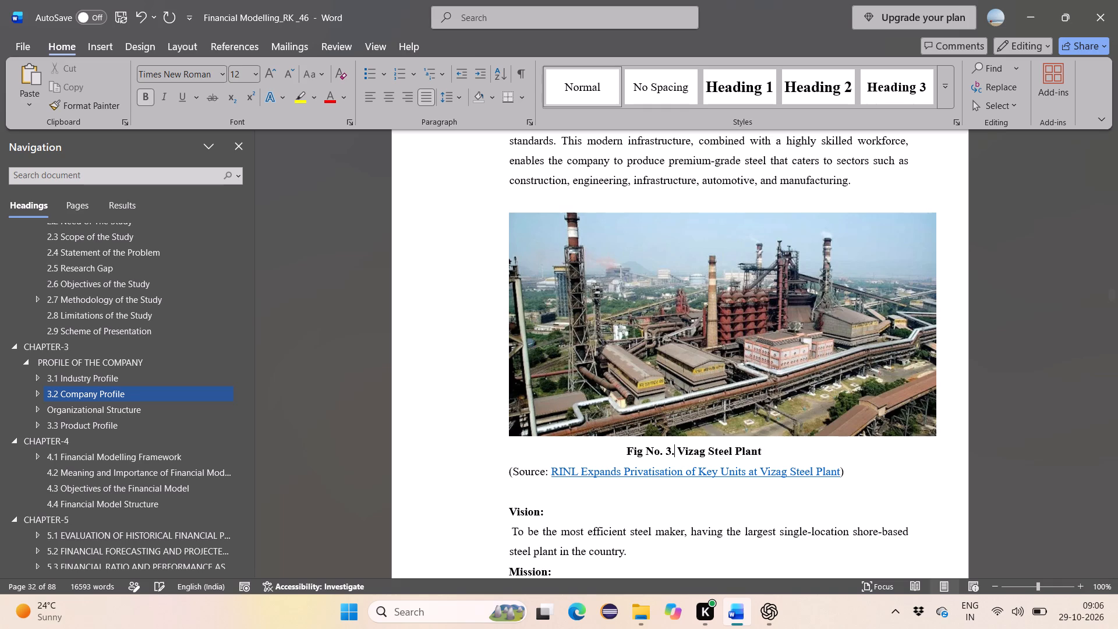
pyautogui.press('2')
# Paste the copied figure caption onto a new line between the 3.1 Industry Profile steel billet picture and its source line.
pyautogui.scroll(3, 679, 448)
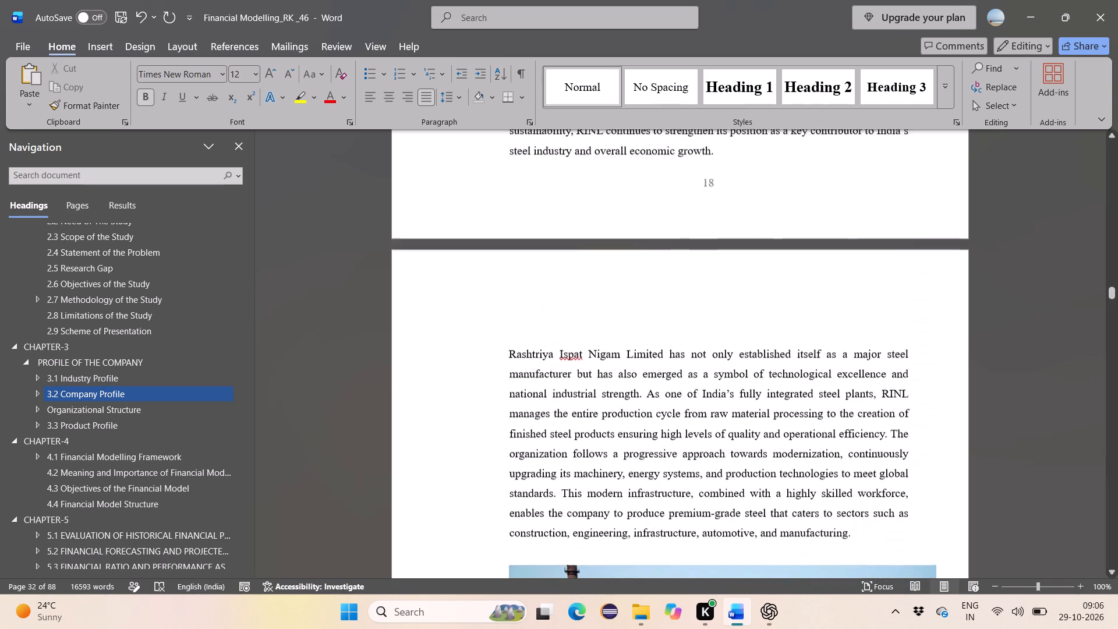
pyautogui.scroll(5, 679, 448)
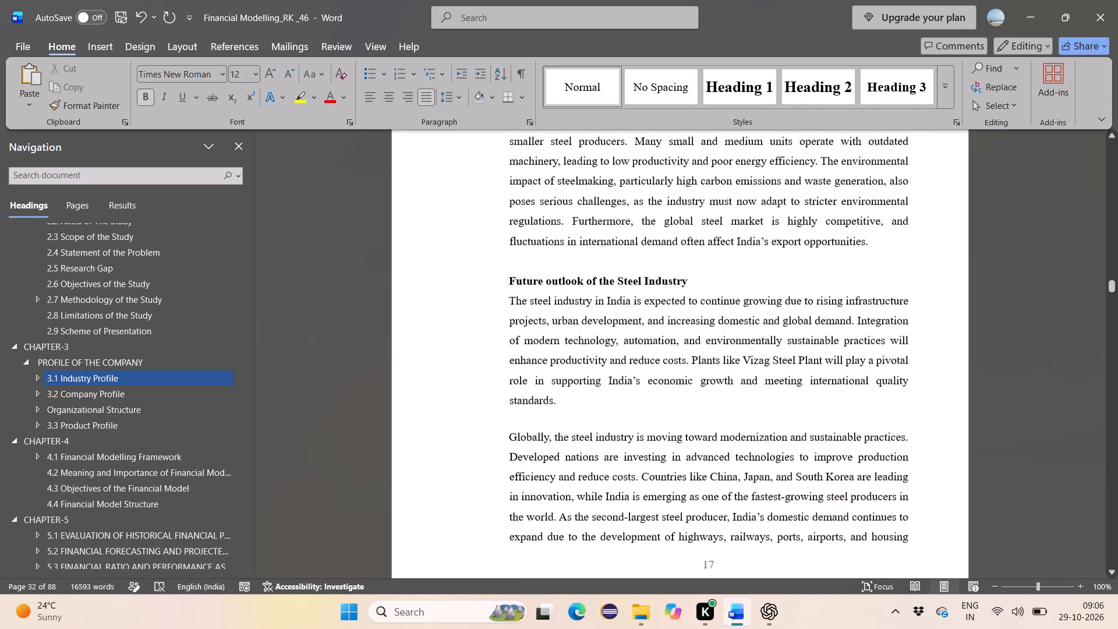
pyautogui.scroll(5, 679, 448)
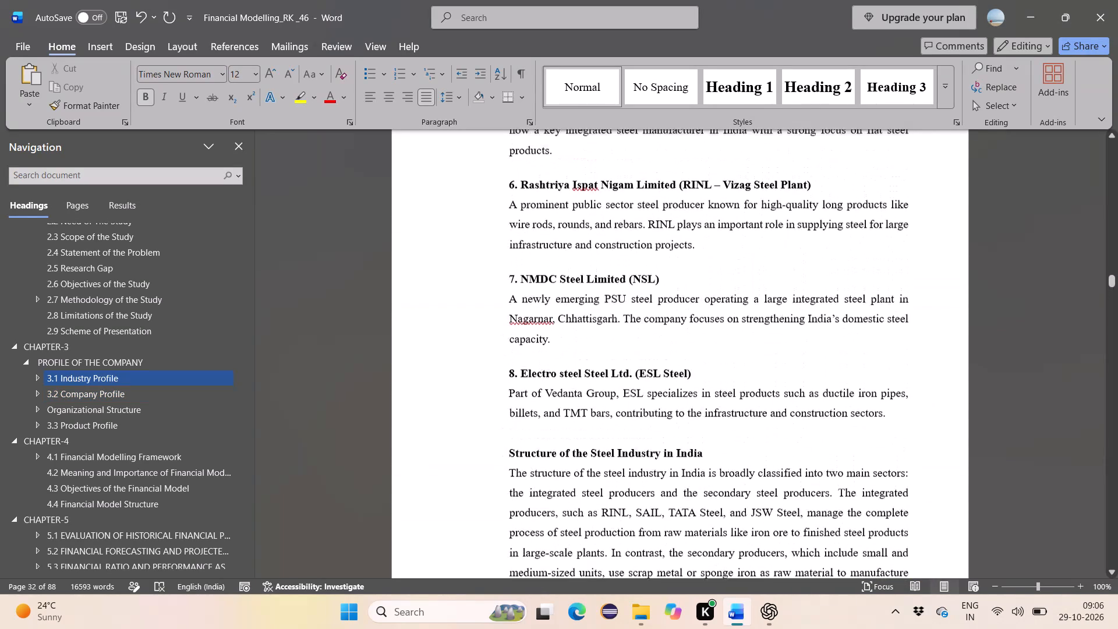
pyautogui.scroll(4, 679, 448)
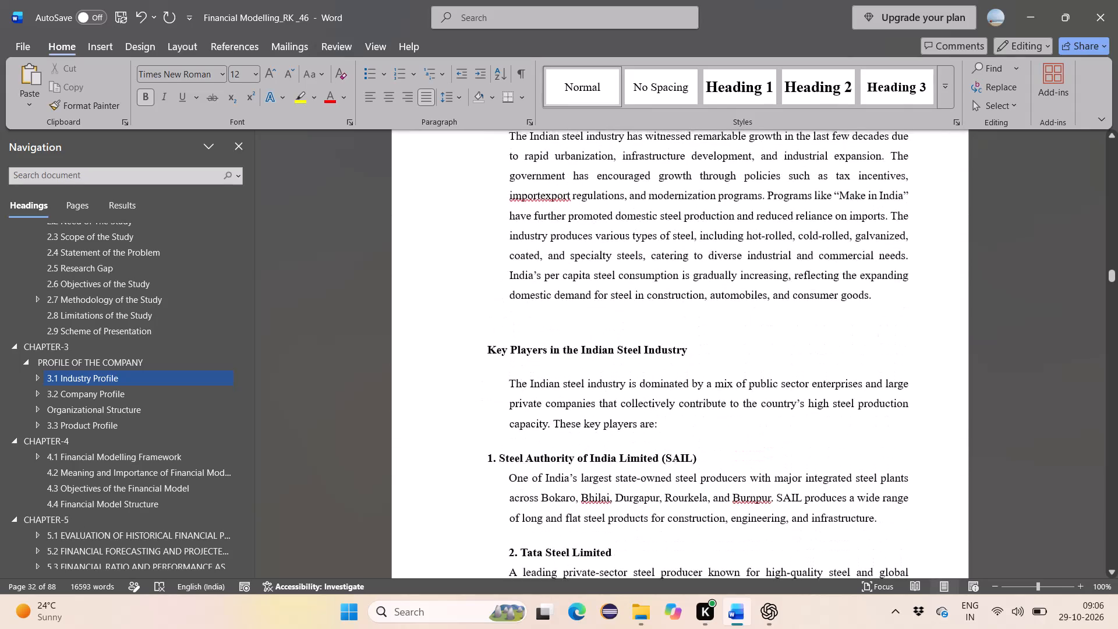
pyautogui.scroll(4, 679, 448)
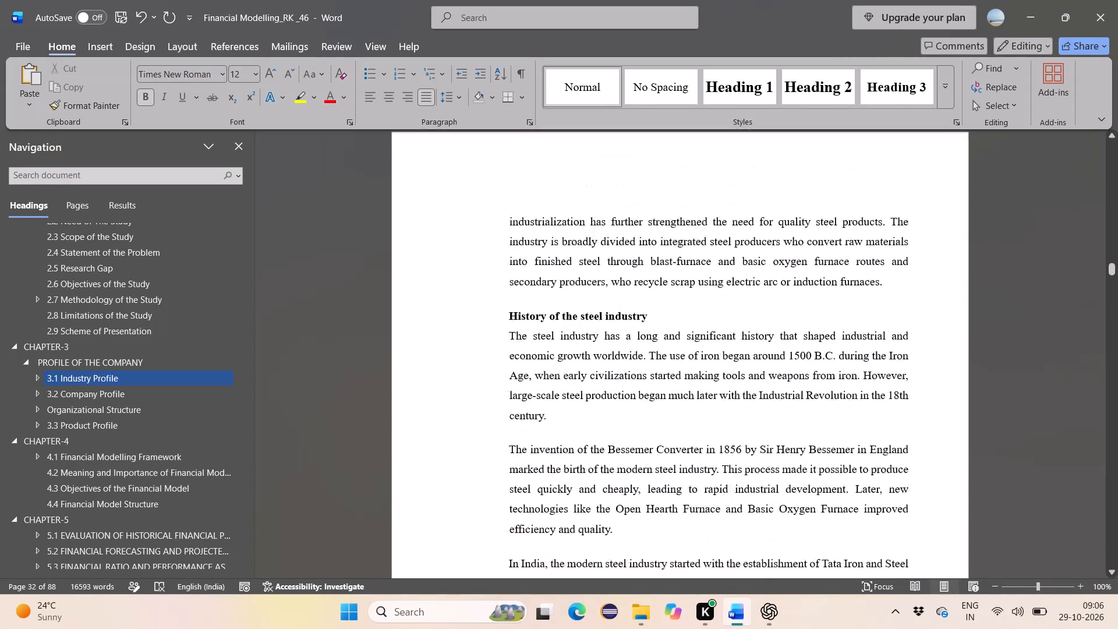
pyautogui.scroll(1, 679, 448)
pyautogui.scroll(-8, 679, 448)
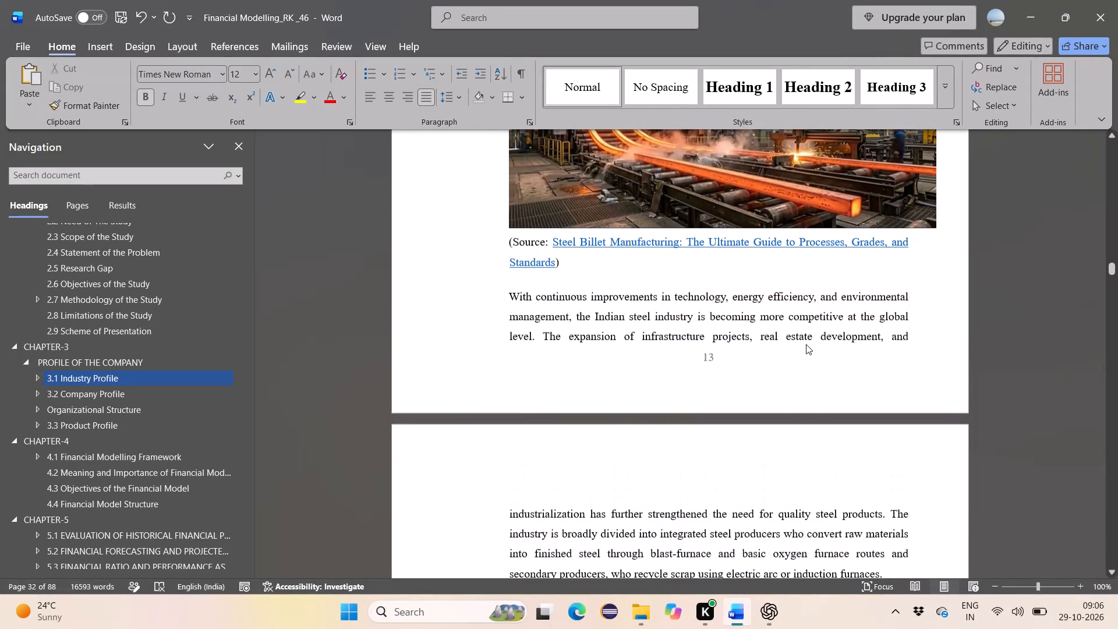
pyautogui.click(949, 232)
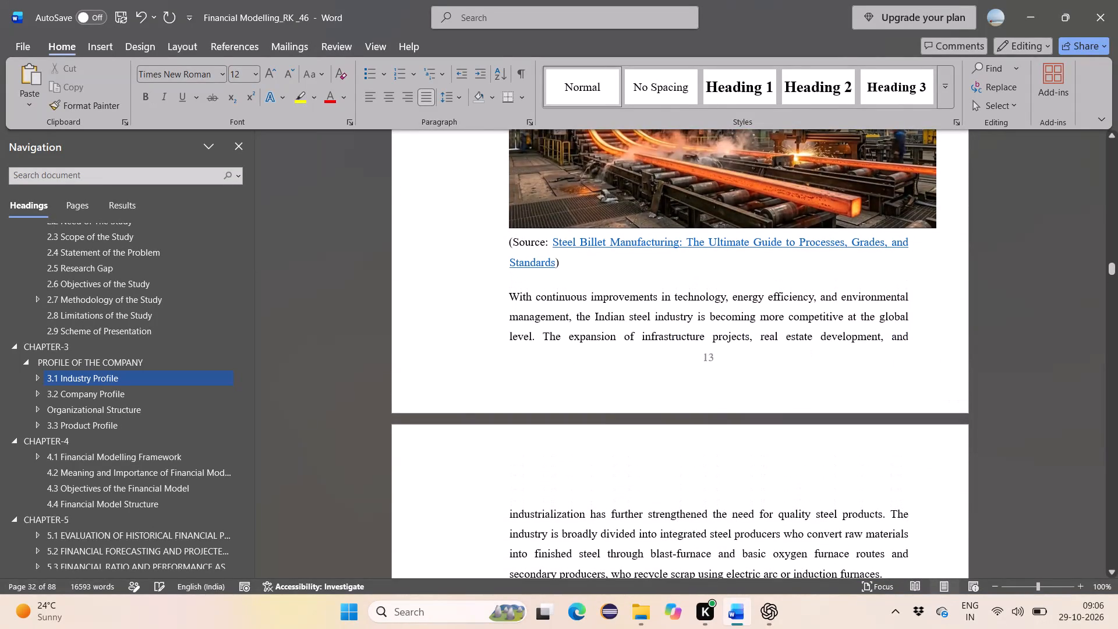
pyautogui.press('Return')
pyautogui.hotkey('ctrl', 'v')
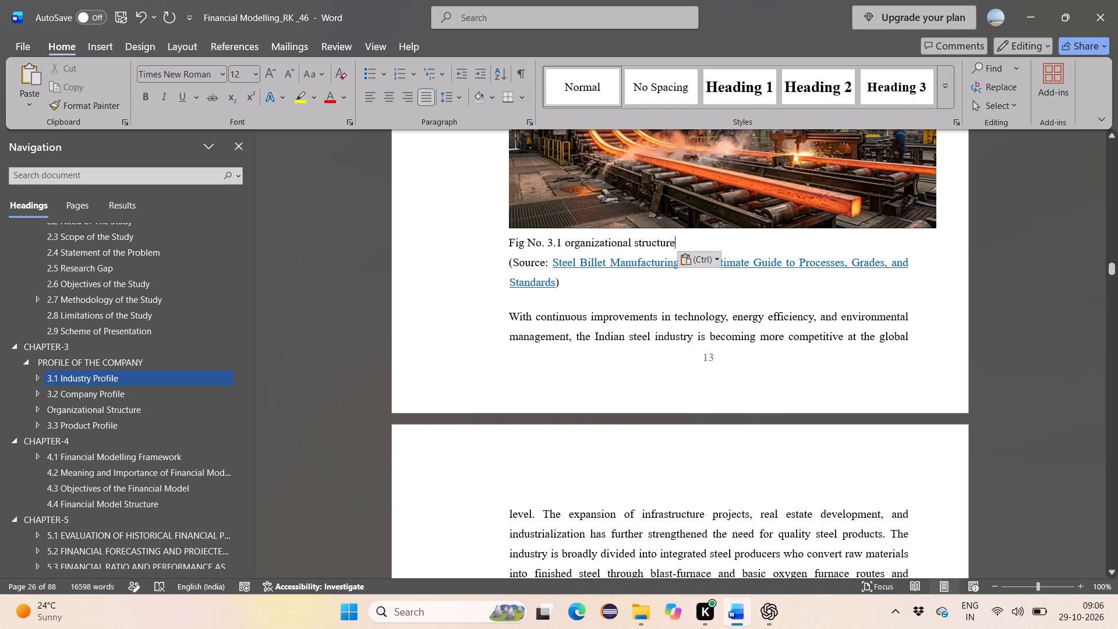
# Indent the pasted caption with five tabs so it sits centrally under the steel billet picture.
pyautogui.click(509, 243)
pyautogui.press('Tab')
pyautogui.press('Tab')
pyautogui.press('Tab')
pyautogui.press('Tab')
pyautogui.press('Tab')
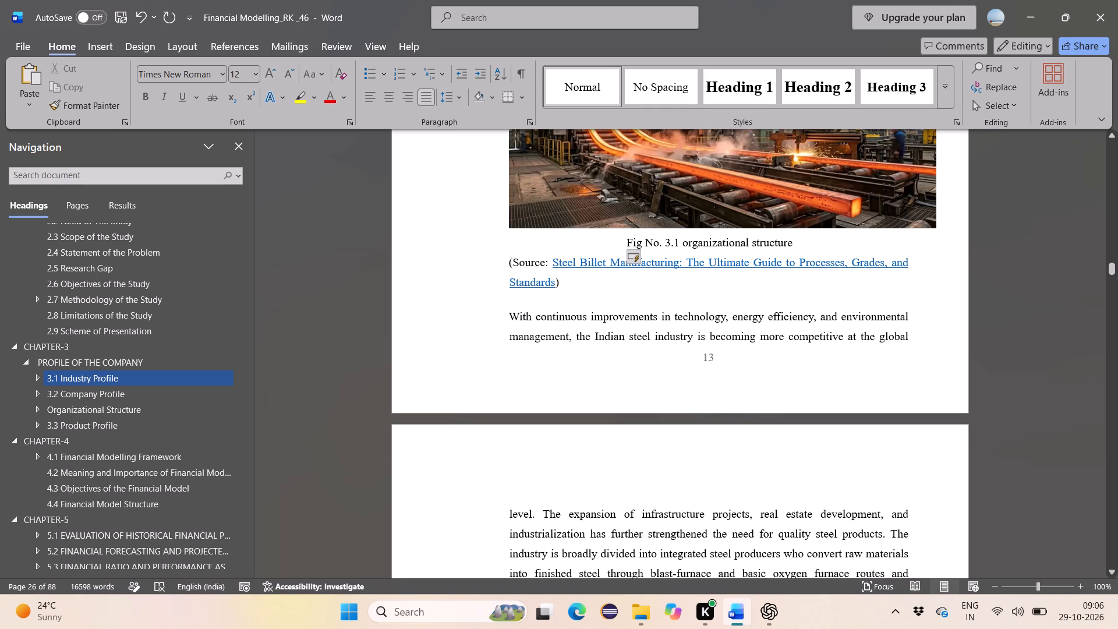
# Replace "organizational structure" in the steel billet picture's caption with "Steel billet Manufacturing", keeping the number 3.1.
pyautogui.moveTo(685, 243); pyautogui.dragTo(785, 243)
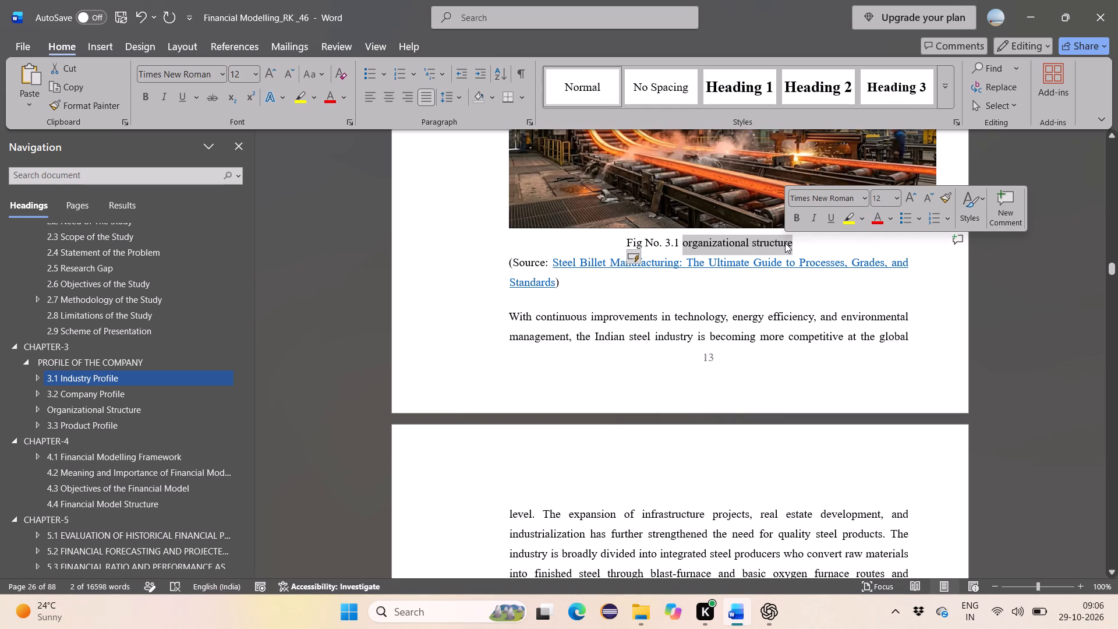
pyautogui.press('BackSpace')
pyautogui.write('Steel')
pyautogui.press('space')
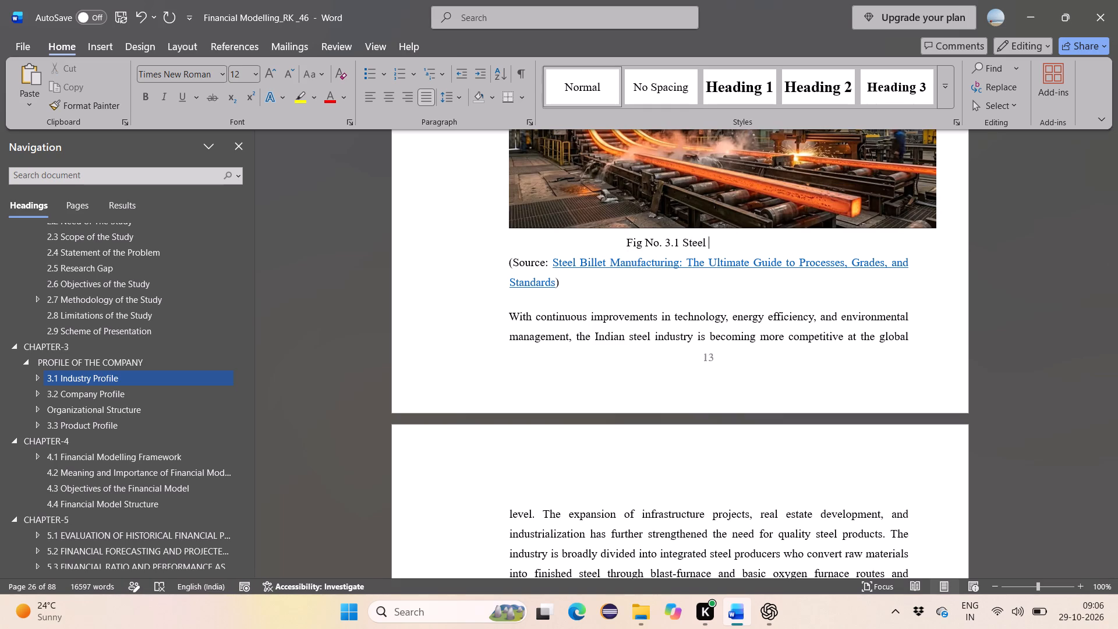
pyautogui.press('m')
pyautogui.press('BackSpace')
pyautogui.write('bi')
pyautogui.write('llet')
pyautogui.press('space')
pyautogui.write('Ma')
pyautogui.press('space')
pyautogui.press('BackSpace')
pyautogui.press('n')
pyautogui.write('fa')
pyautogui.press('v')
pyautogui.press('BackSpace')
pyautogui.write('ctu')
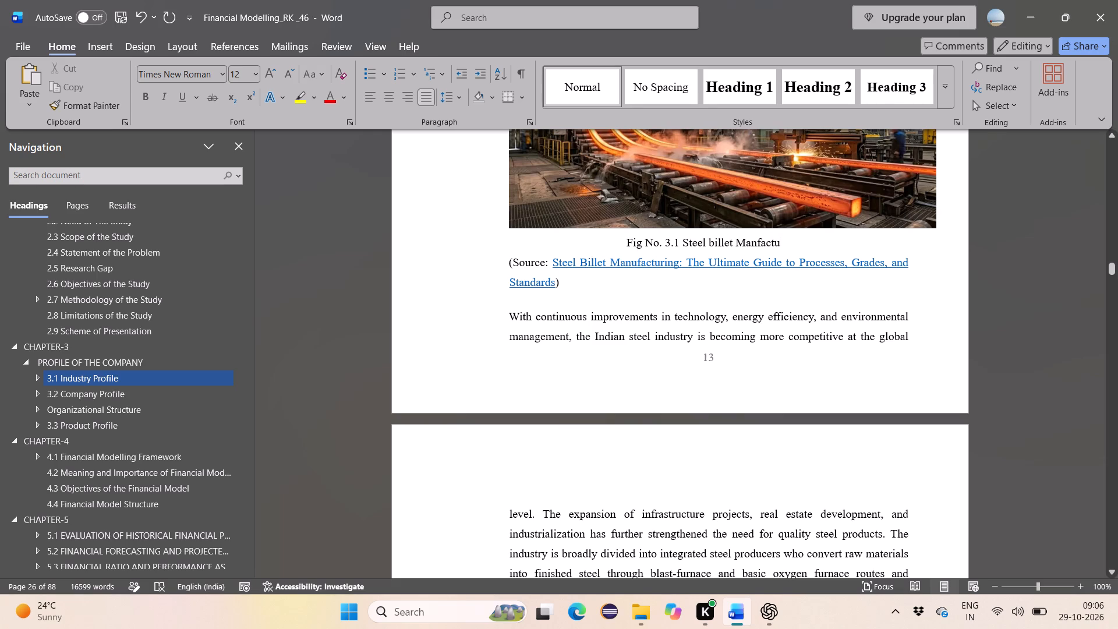
pyautogui.press('r')
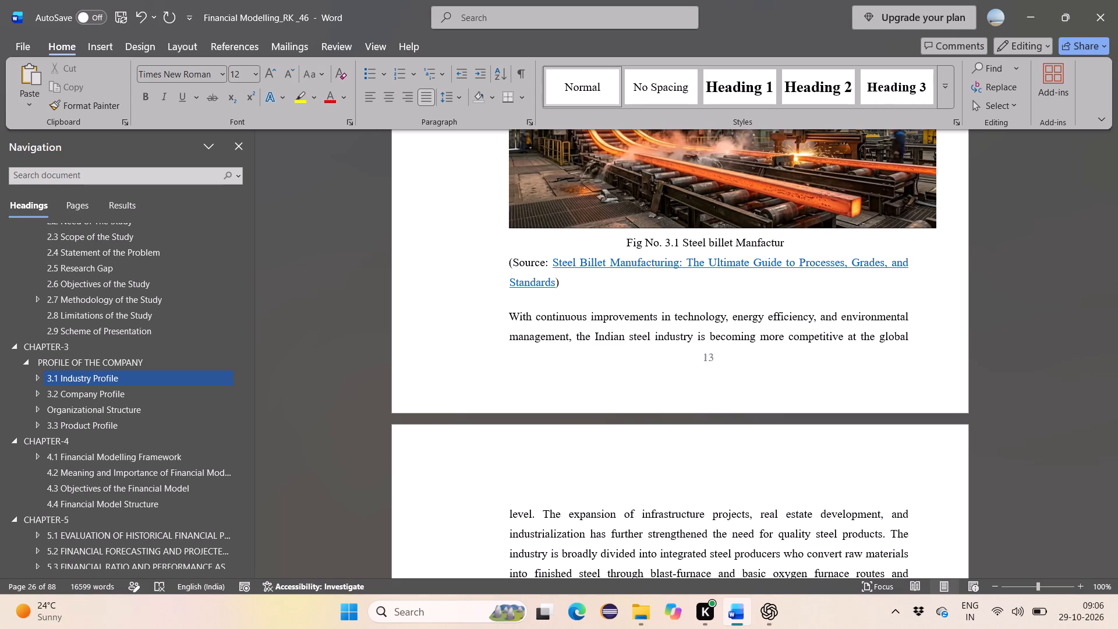
pyautogui.write('ing')
pyautogui.press('space')
pyautogui.click(755, 242)
pyautogui.press('u')
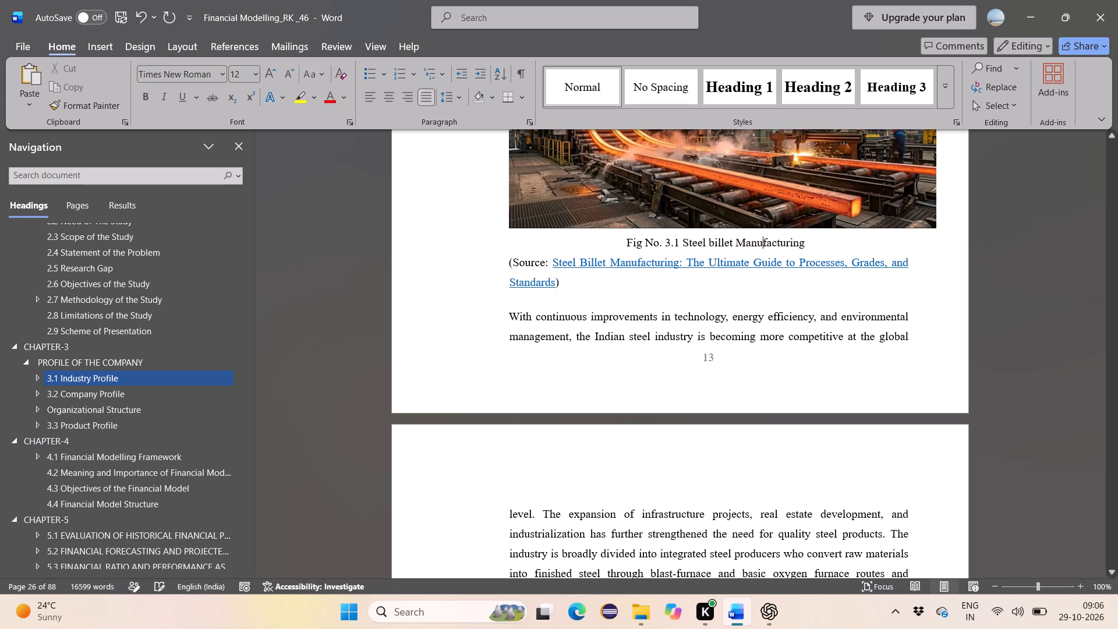
# Add "Unit" to the end of the Fig No. 3.1 caption and capitalise "Billet".
pyautogui.click(809, 242)
pyautogui.press('space')
pyautogui.press('BackSpace')
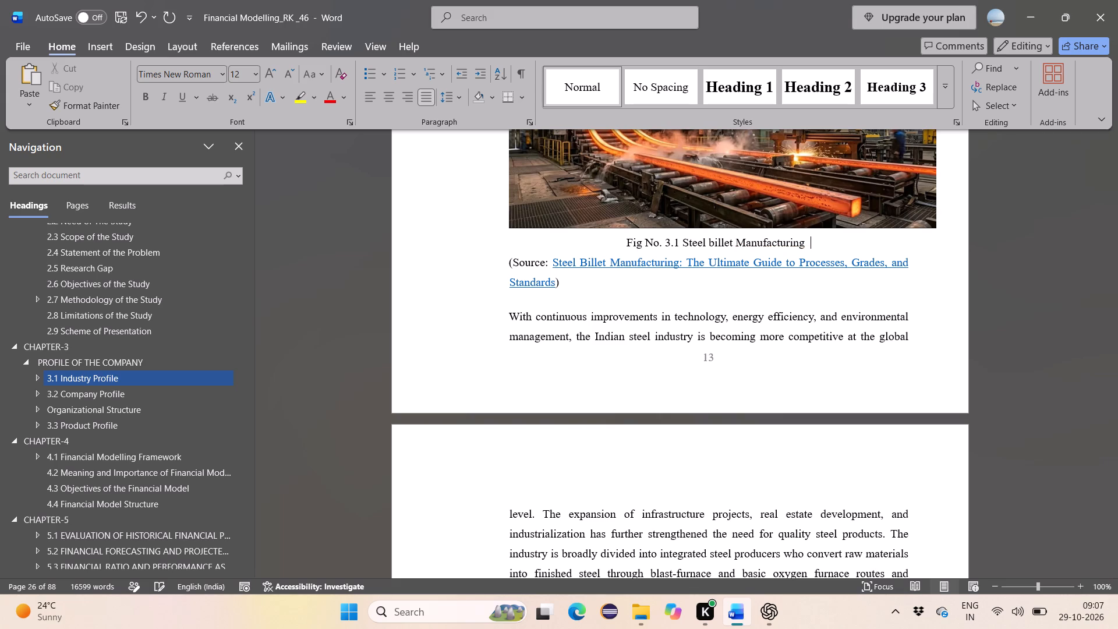
pyautogui.write('unit')
pyautogui.press('BackSpace')
pyautogui.press('BackSpace')
pyautogui.press('BackSpace')
pyautogui.press('BackSpace')
pyautogui.write('Unit')
pyautogui.click(715, 242)
pyautogui.press('BackSpace')
pyautogui.hotkey('shift', 'b')
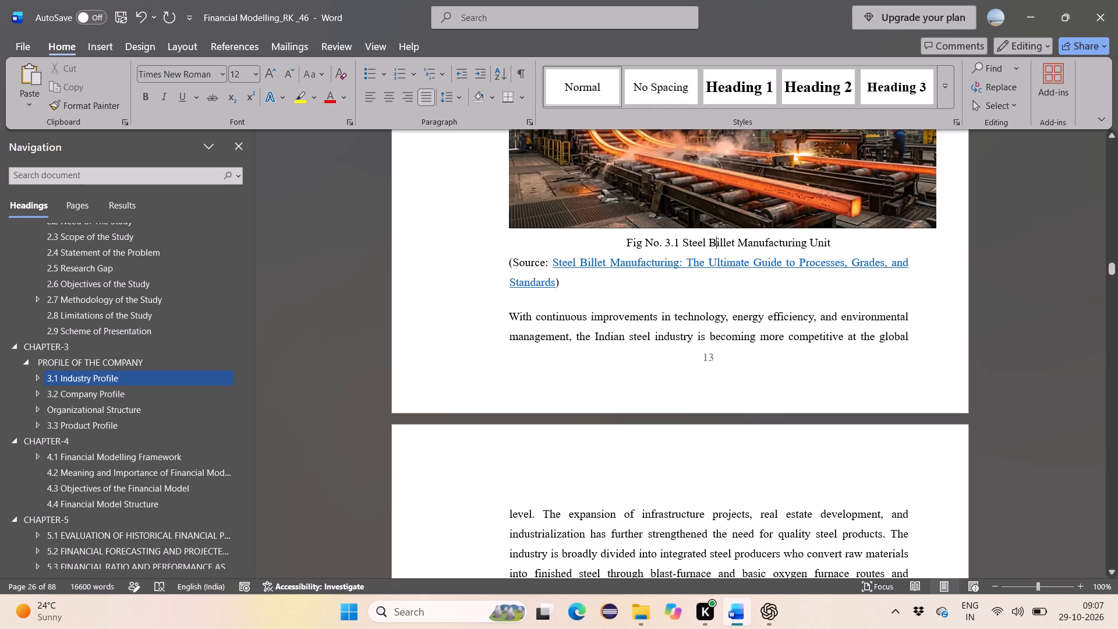
# Make the whole "Fig No. 3.1 Steel Billet Manufacturing Unit" caption bold.
pyautogui.moveTo(838, 240); pyautogui.dragTo(635, 249)
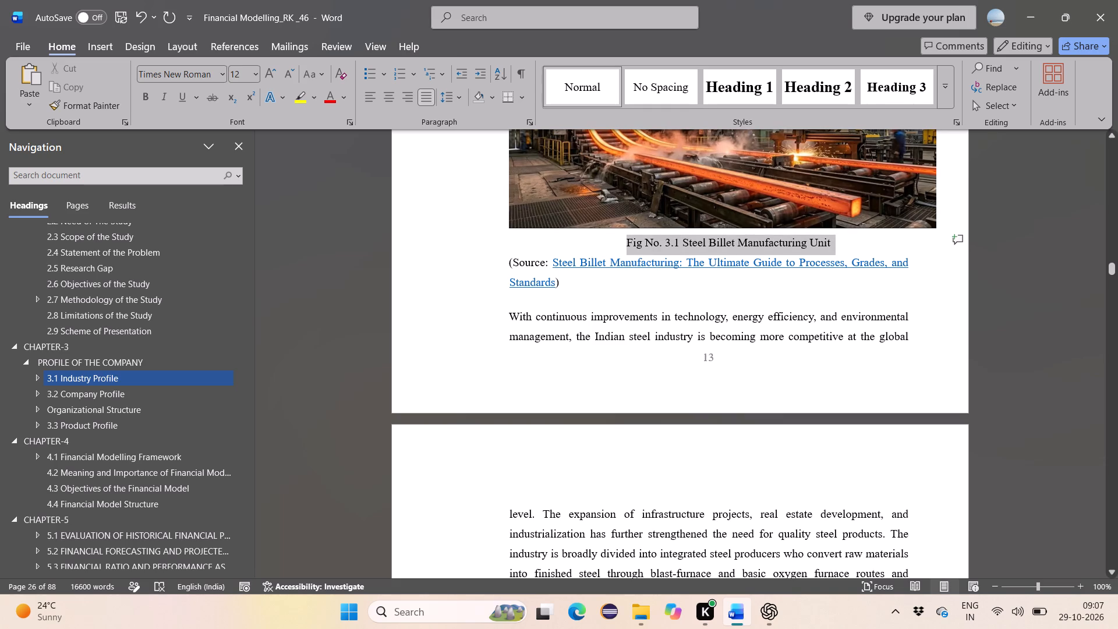
pyautogui.moveTo(635, 249); pyautogui.dragTo(635, 249)
pyautogui.hotkey('ctrl', 'b')
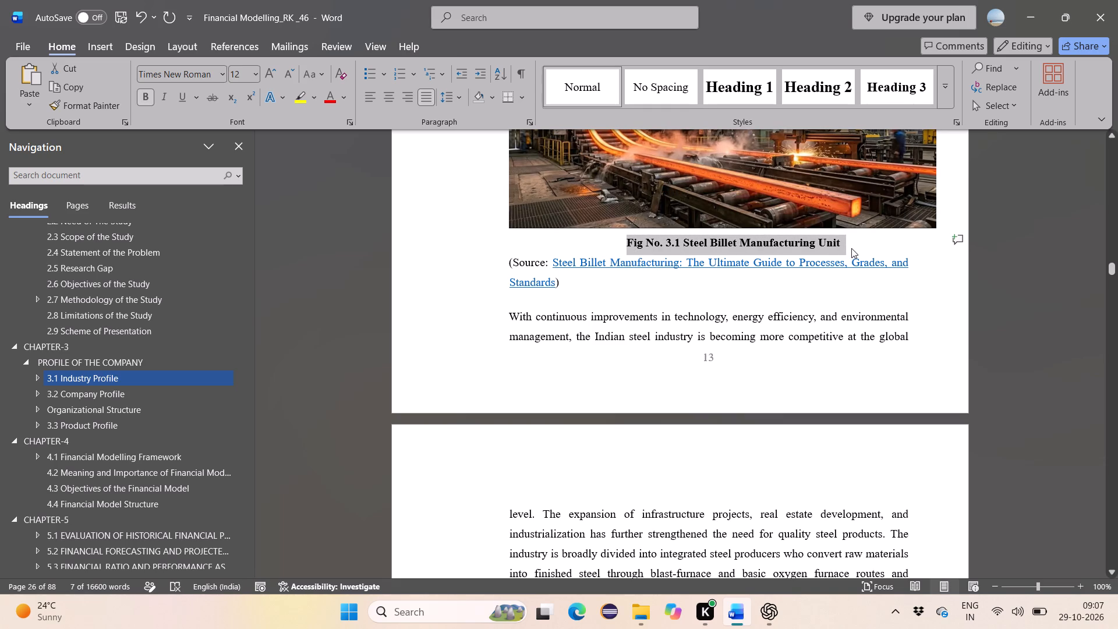
pyautogui.click(851, 248)
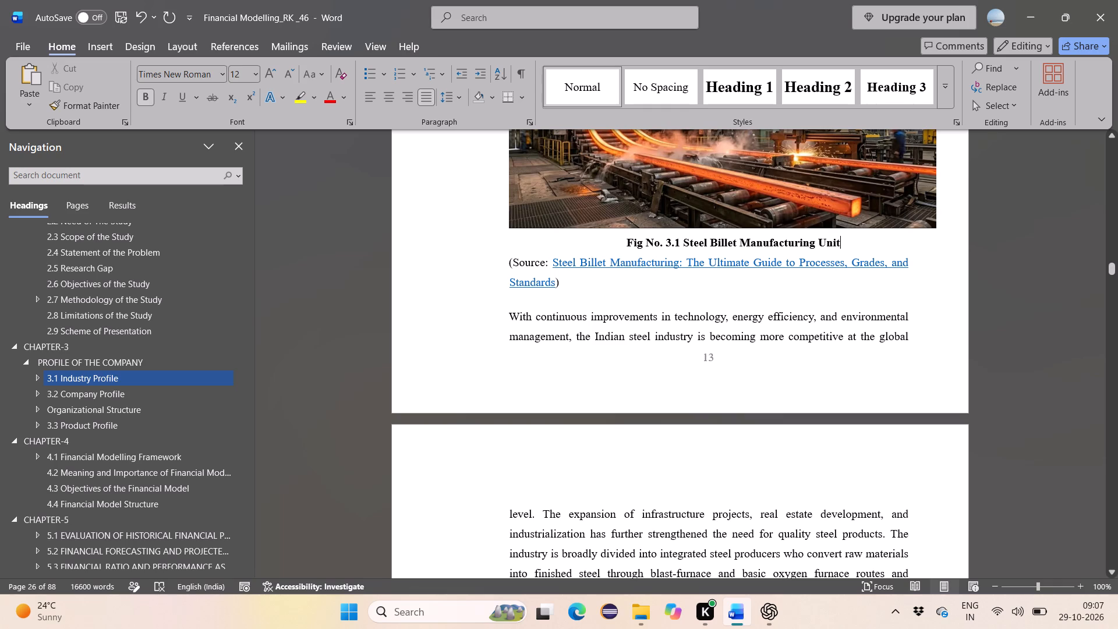
# Paste the copied figure caption on a new line between the "Products of VSP" picture and its source line.
pyautogui.scroll(-8, 839, 245)
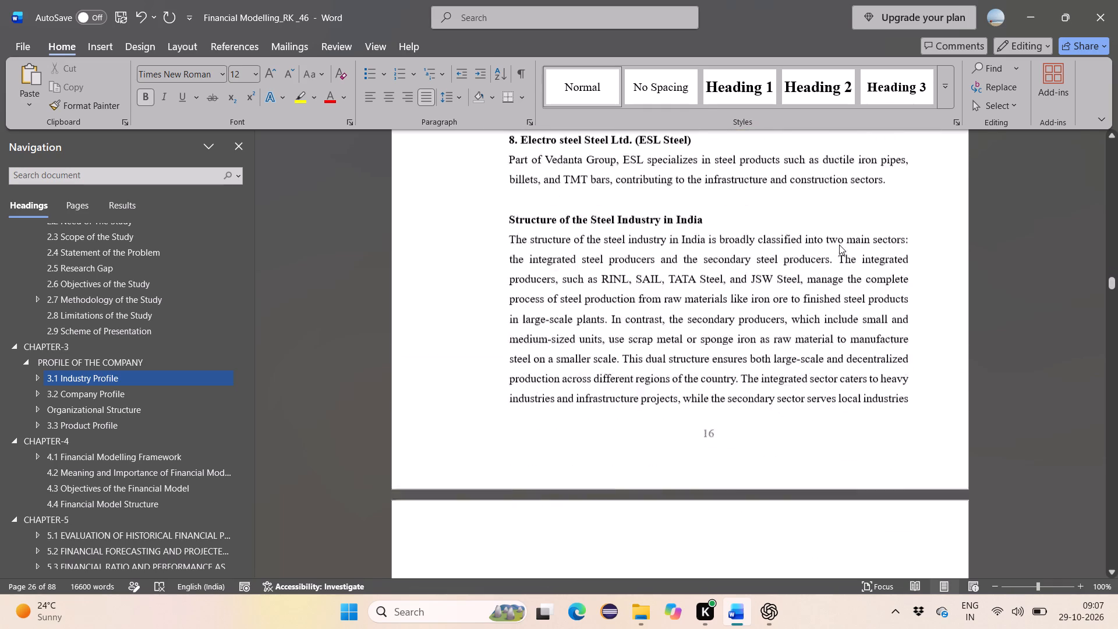
pyautogui.scroll(-8, 839, 245)
pyautogui.scroll(2, 839, 245)
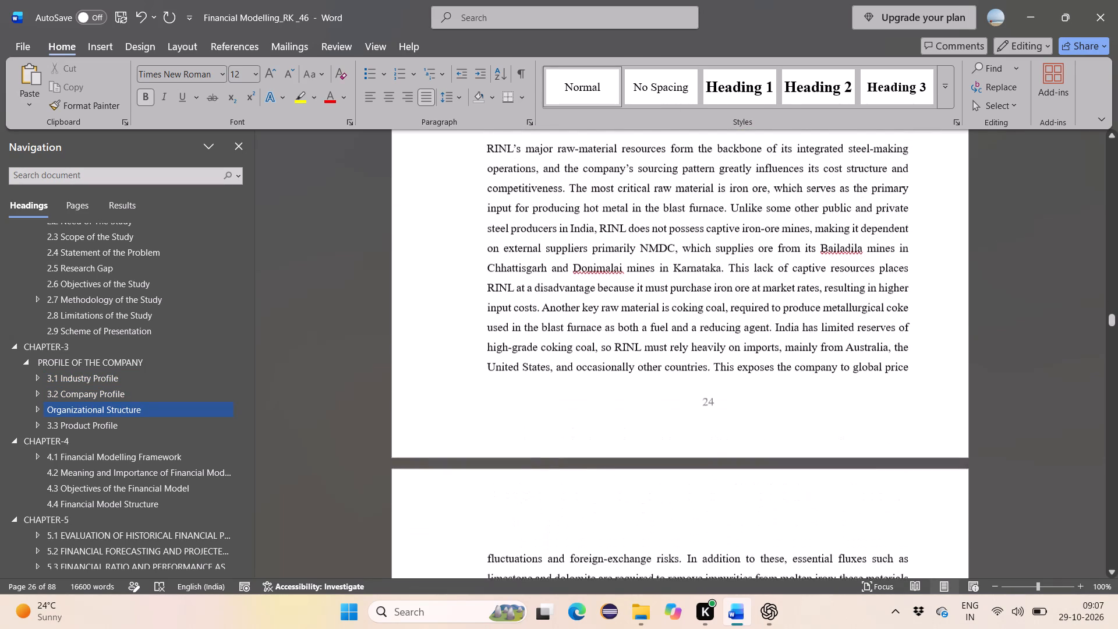
pyautogui.scroll(4, 839, 245)
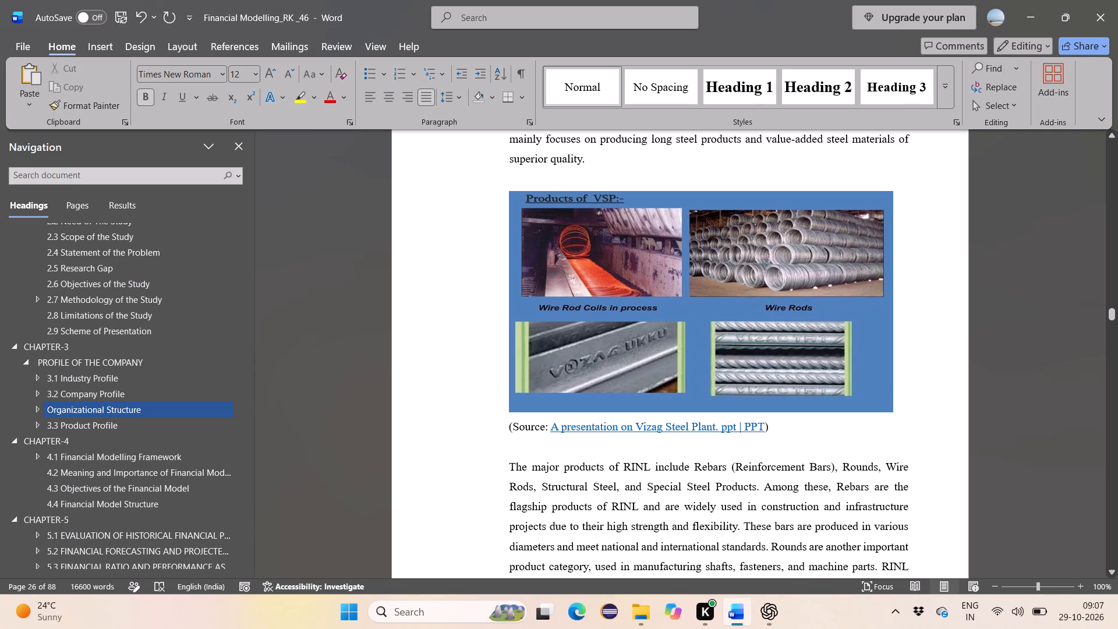
pyautogui.click(912, 394)
pyautogui.press('Return')
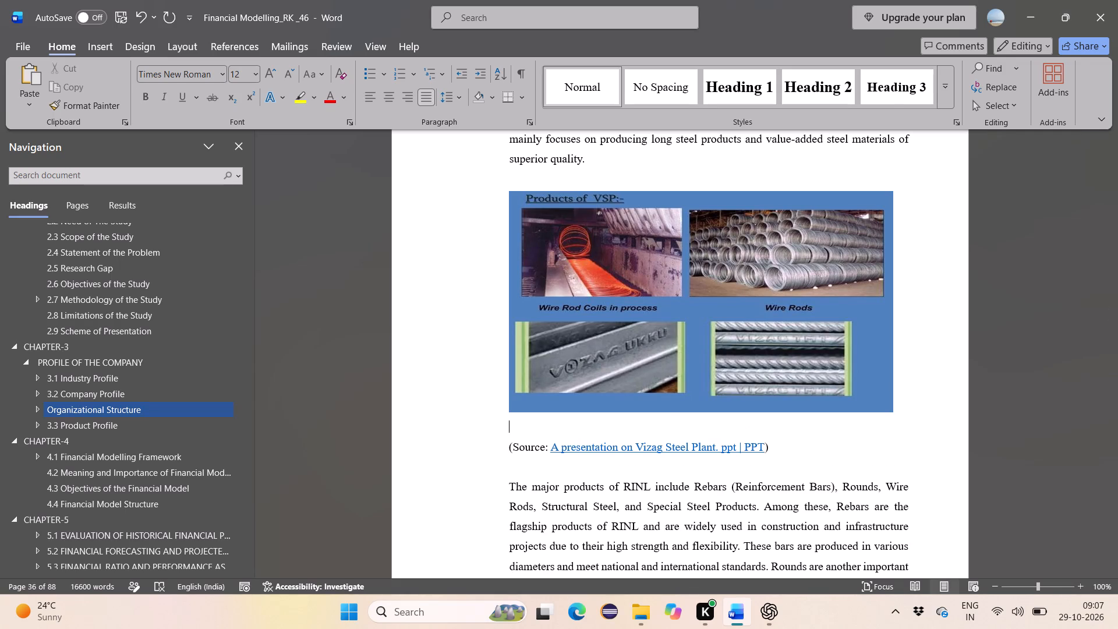
pyautogui.hotkey('ctrl', 'v')
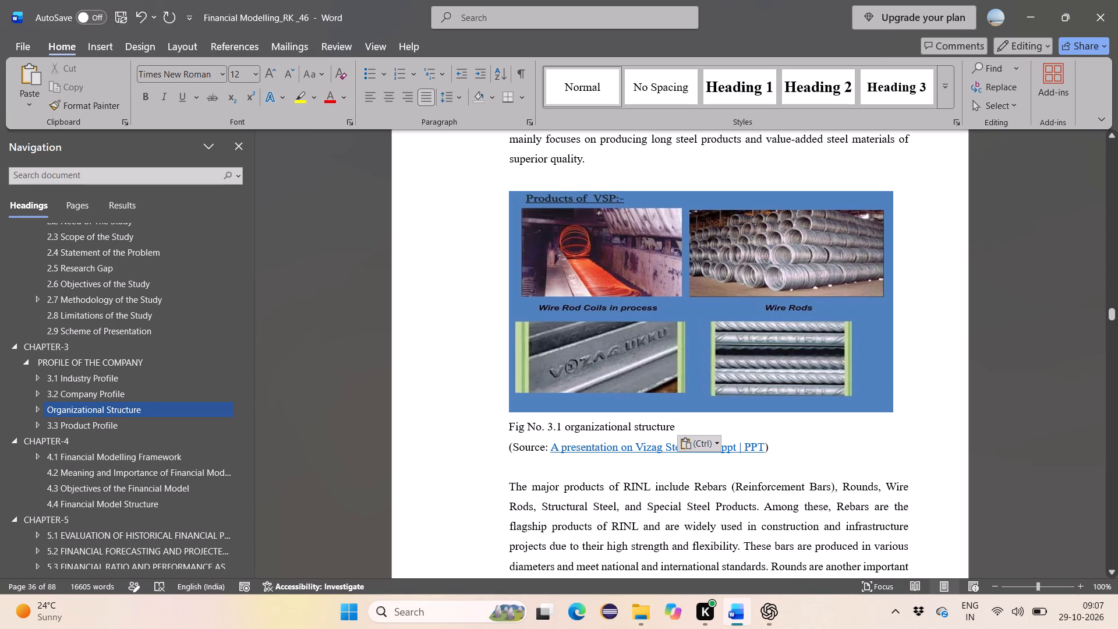
# Change the pasted caption under the "Products of VSP" picture to read "Fig No. 3.4 RINL Products".
pyautogui.press('BackSpace')
pyautogui.press('BackSpace')
pyautogui.press('BackSpace')
pyautogui.press('BackSpace')
pyautogui.press('BackSpace')
pyautogui.press('BackSpace')
pyautogui.press('BackSpace')
pyautogui.press('BackSpace')
pyautogui.press('BackSpace')
pyautogui.press('BackSpace')
pyautogui.press('BackSpace')
pyautogui.press('BackSpace')
pyautogui.press('BackSpace')
pyautogui.press('BackSpace')
pyautogui.press('BackSpace')
pyautogui.press('BackSpace')
pyautogui.press('BackSpace')
pyautogui.press('BackSpace')
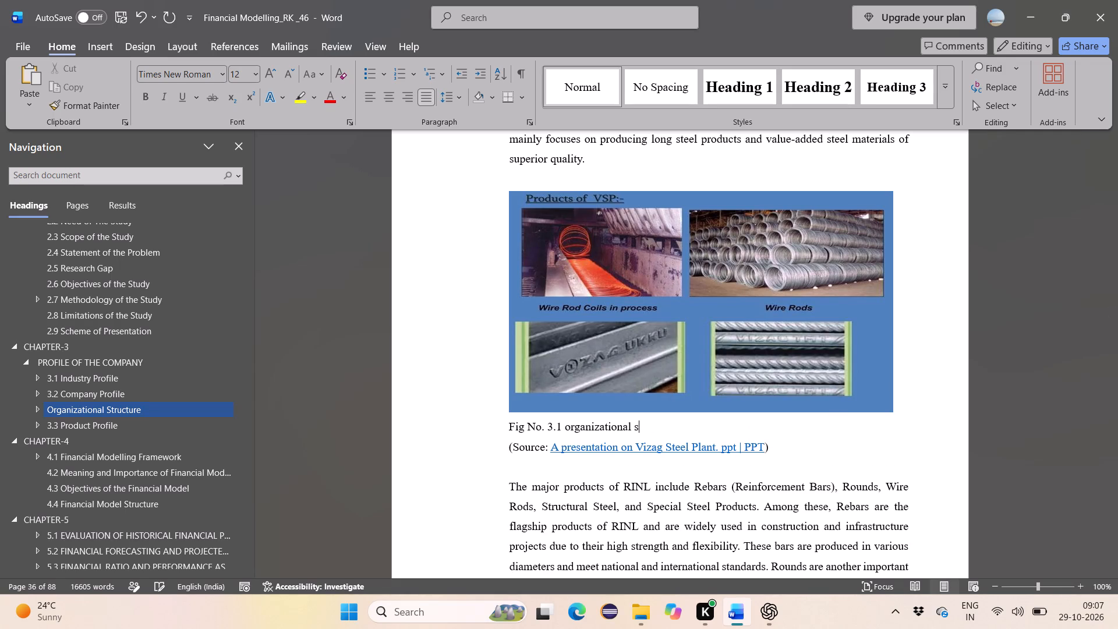
pyautogui.press('BackSpace')
pyautogui.press('BackSpace')
pyautogui.press('BackSpace')
pyautogui.press('BackSpace')
pyautogui.press('BackSpace')
pyautogui.press('BackSpace')
pyautogui.press('BackSpace')
pyautogui.press('BackSpace')
pyautogui.write('4')
pyautogui.press('space')
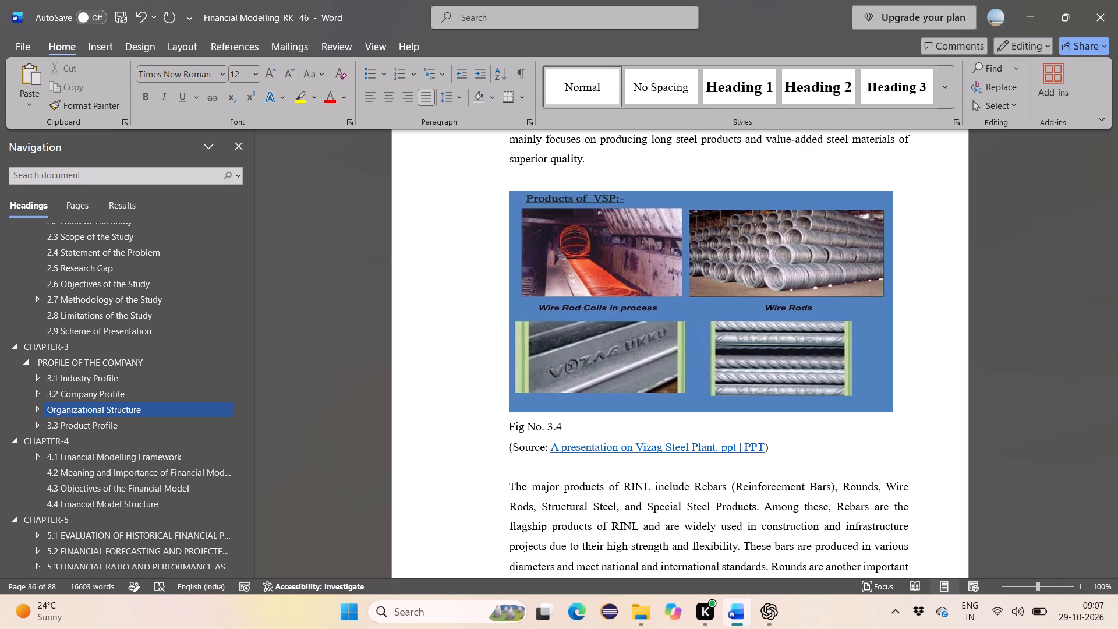
pyautogui.write('RINL Producrs')
pyautogui.press('BackSpace')
pyautogui.press('BackSpace')
pyautogui.write('ts')
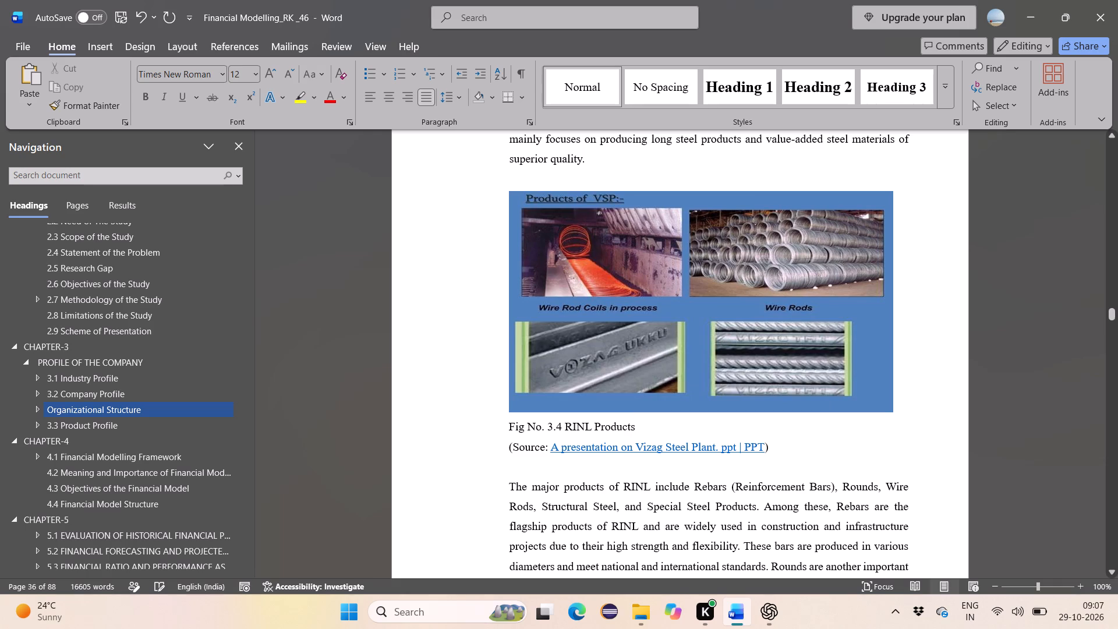
# Make the whole "Fig No. 3.4 RINL Products" caption bold.
pyautogui.moveTo(507, 427); pyautogui.dragTo(638, 429)
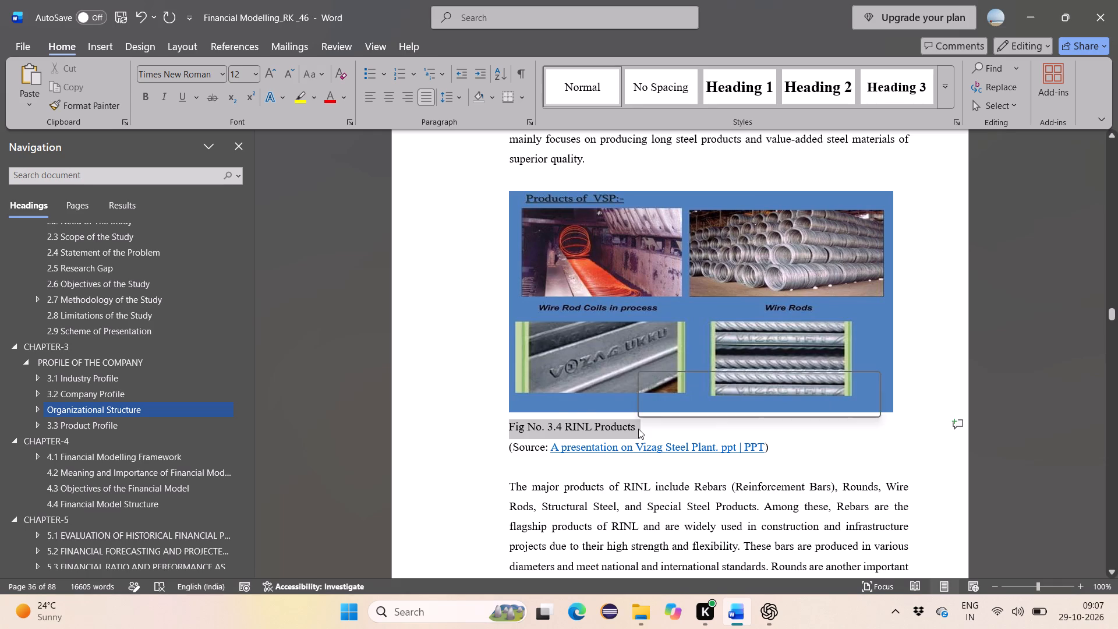
pyautogui.hotkey('ctrl', 'b')
# Indent the Fig No. 3.4 caption with five tabs so it sits centrally under the products picture.
pyautogui.click(505, 425)
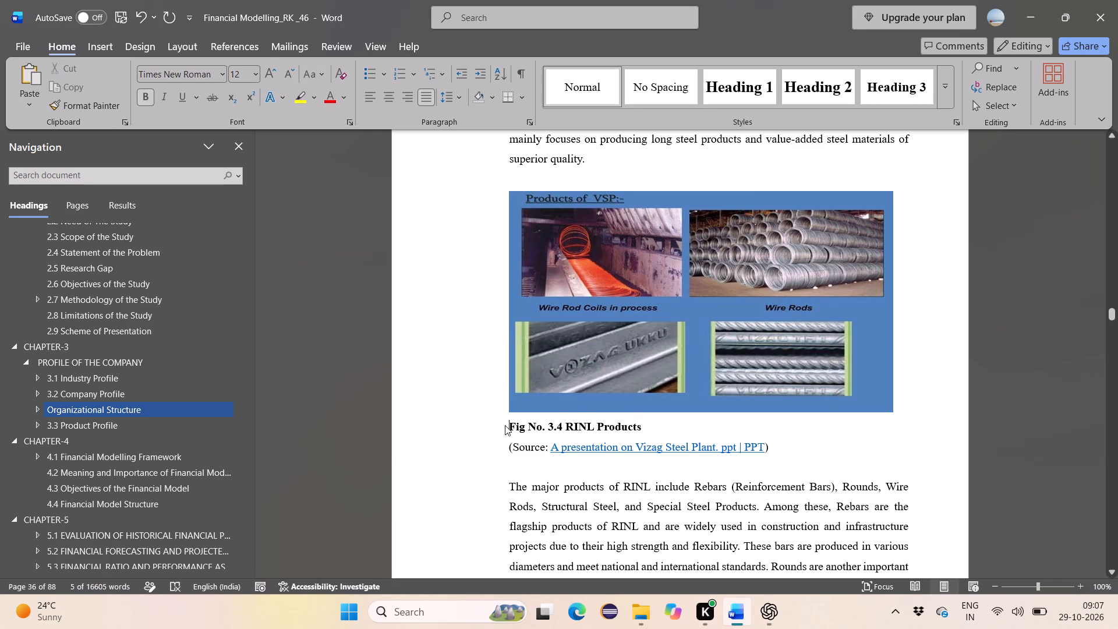
pyautogui.press('Tab')
pyautogui.press('Tab')
pyautogui.press('Tab')
pyautogui.press('Tab')
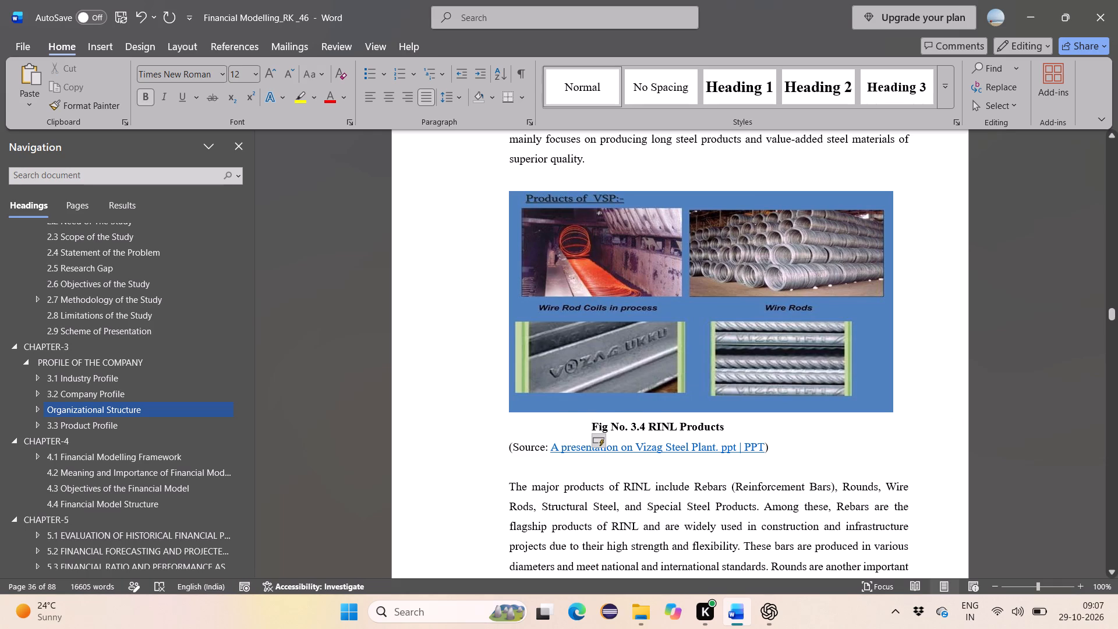
pyautogui.click(507, 450)
pyautogui.press('Tab')
# Indent the source line under the Fig No. 3.4 caption so it sits roughly centred below it.
pyautogui.click(507, 450)
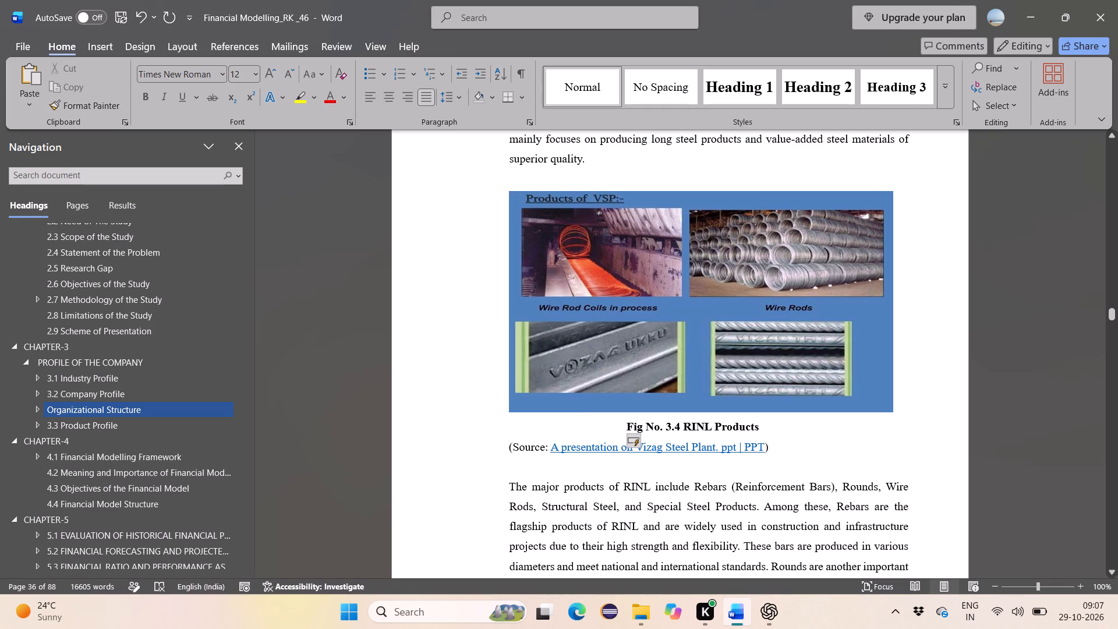
pyautogui.press('Tab')
pyautogui.press('Tab')
pyautogui.press('Tab')
pyautogui.press('Tab')
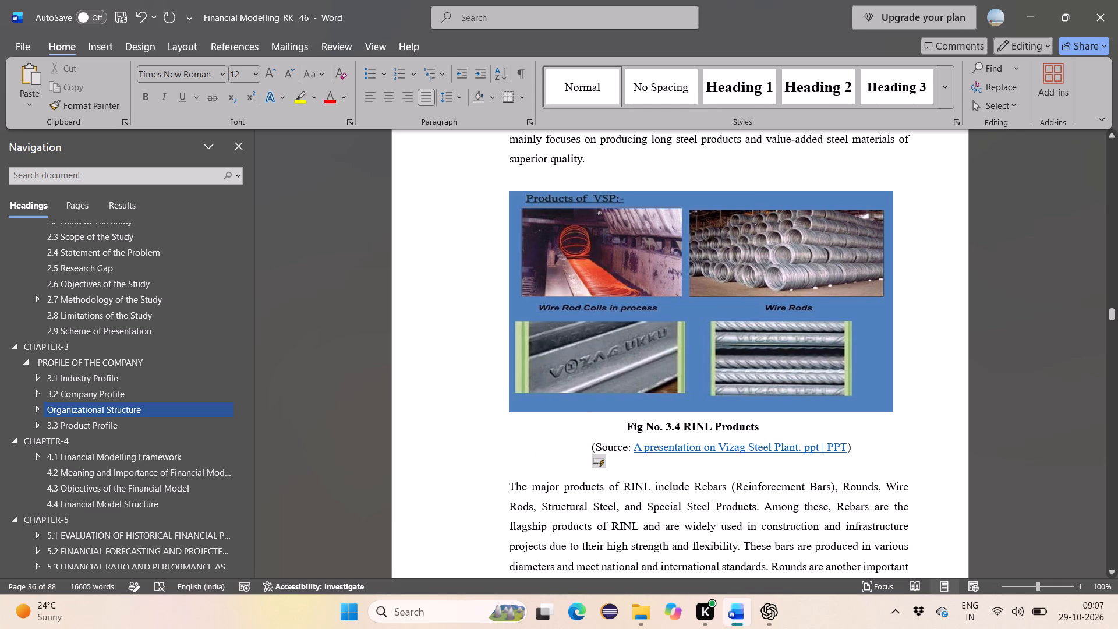
pyautogui.press('BackSpace')
pyautogui.press('BackSpace')
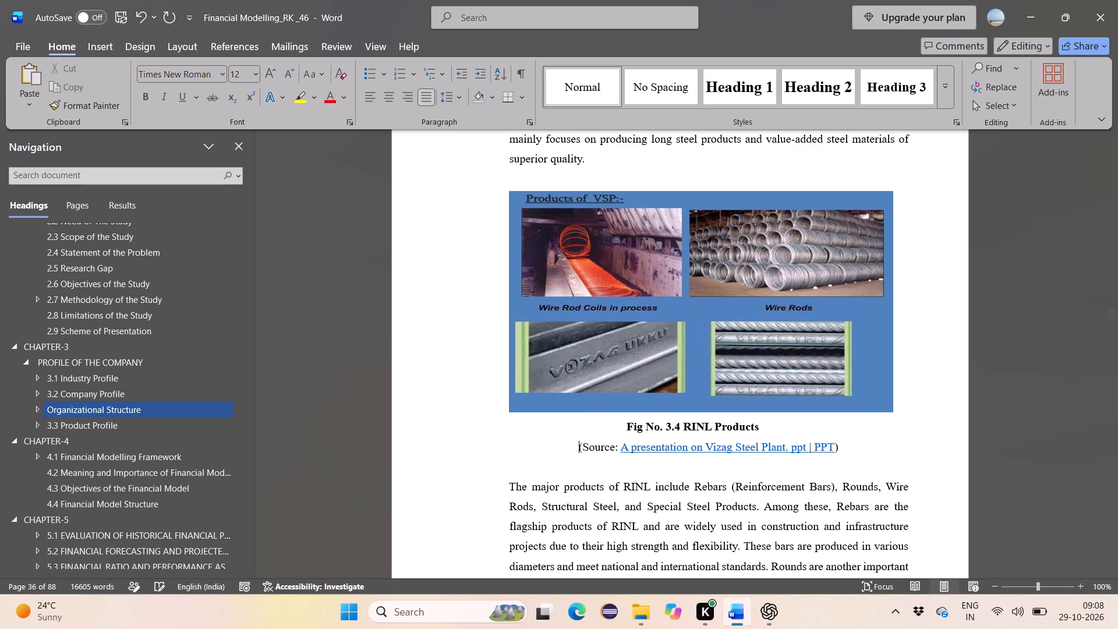
pyautogui.press('BackSpace')
# Renumber the organizational structure chart's caption as Fig No. 3.3.
pyautogui.scroll(2, 507, 450)
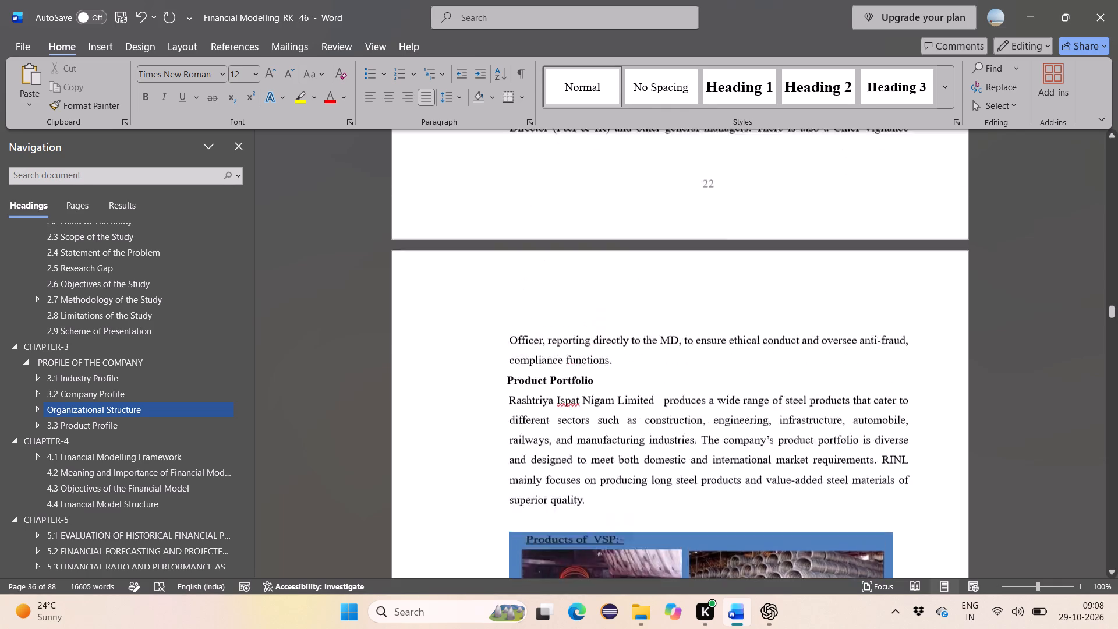
pyautogui.scroll(4, 507, 450)
pyautogui.scroll(-1, 507, 450)
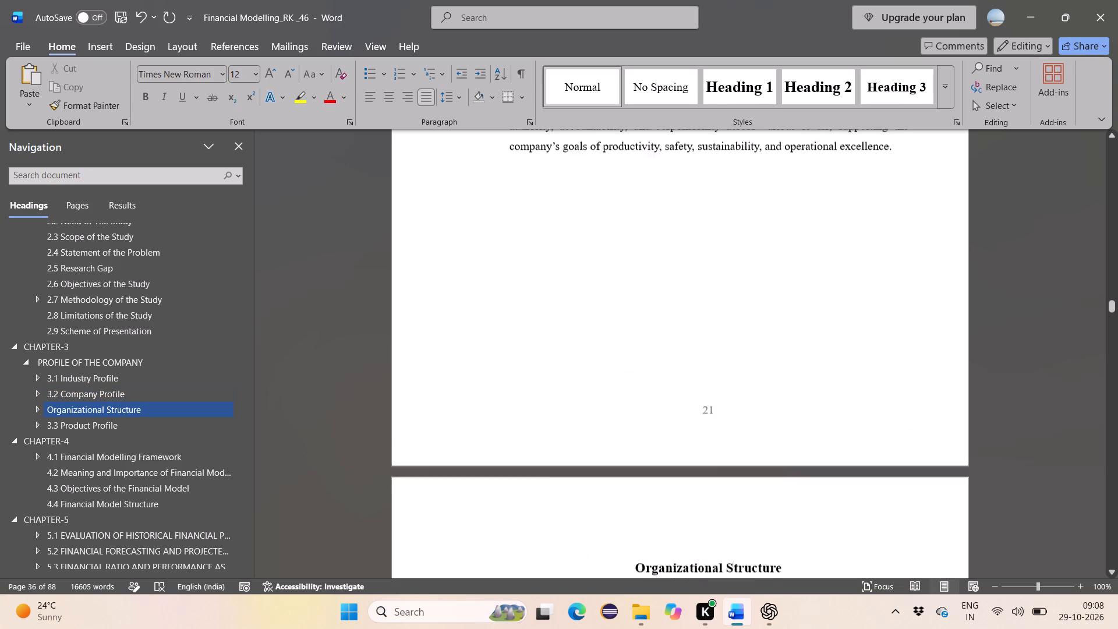
pyautogui.scroll(-2, 507, 450)
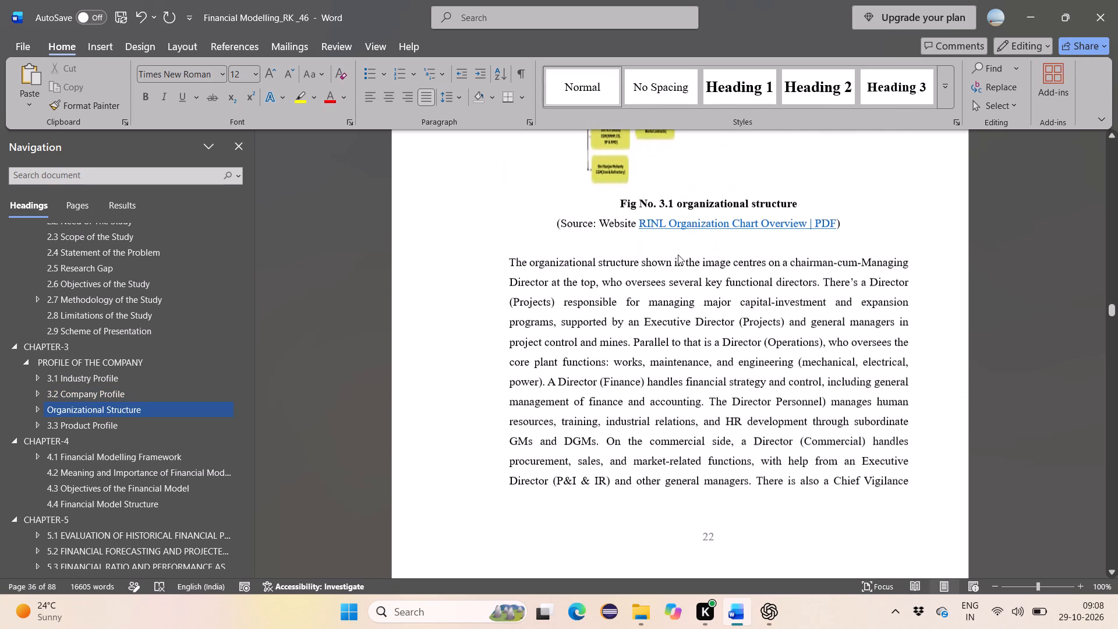
pyautogui.click(675, 207)
pyautogui.press('Left')
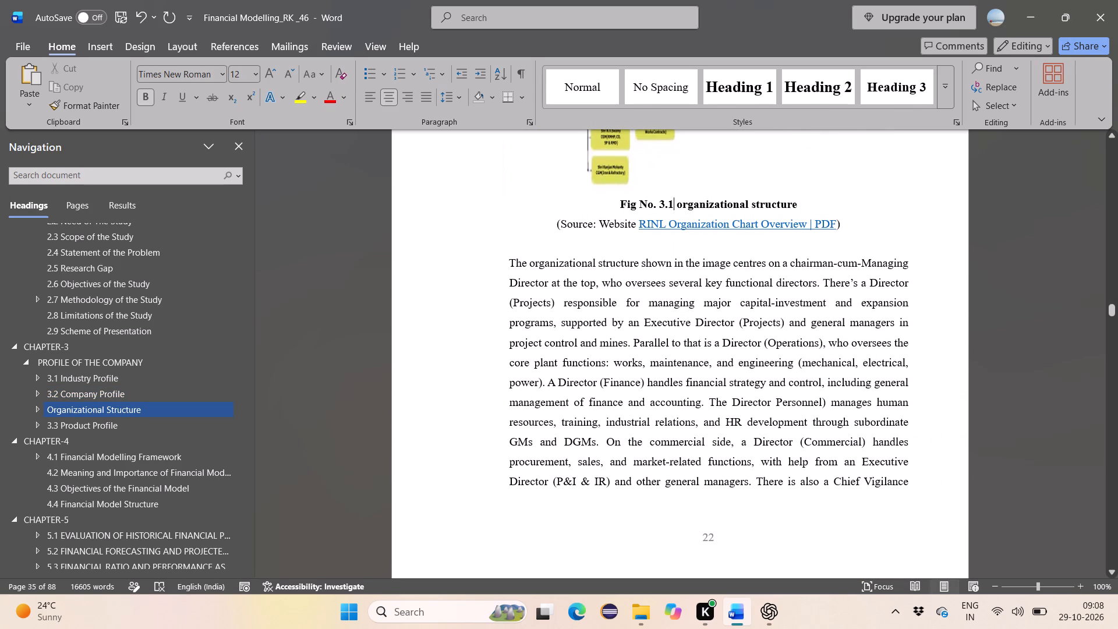
pyautogui.press('Right')
pyautogui.press('BackSpace')
pyautogui.press('3')
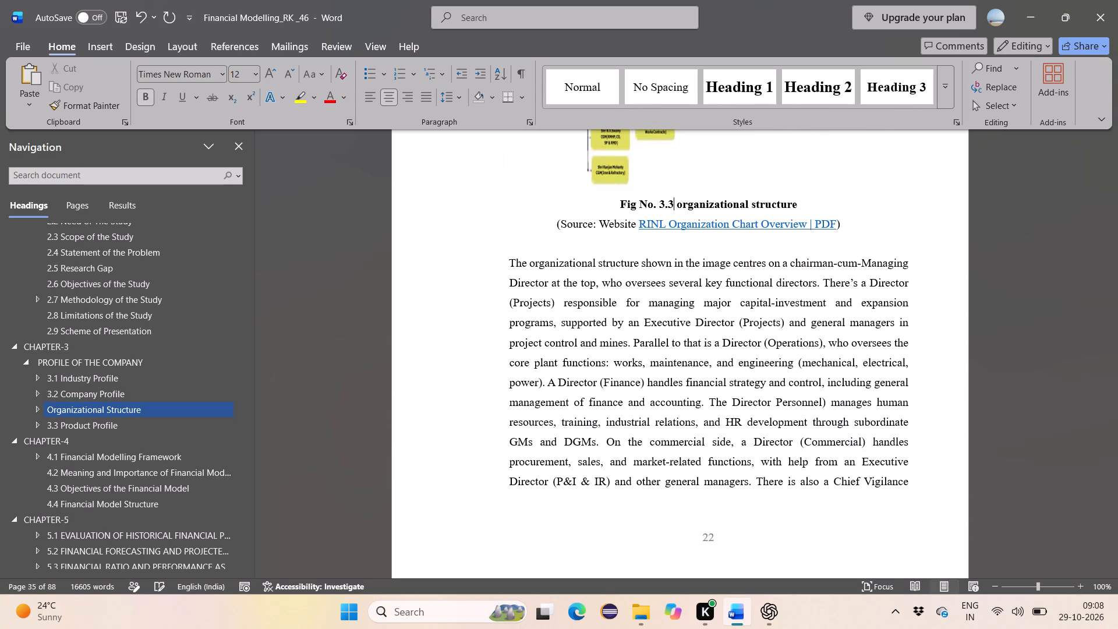
# Indent the source line under the "Fig No. 3.2 Vizag Steel Plant" caption so it sits more centrally.
pyautogui.scroll(5, 677, 267)
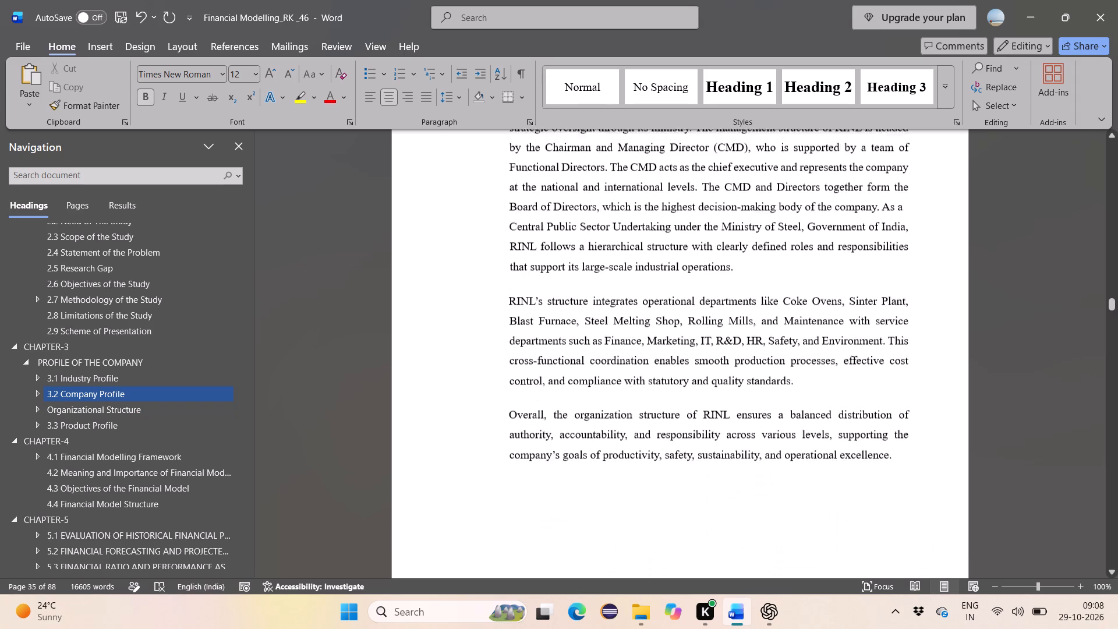
pyautogui.scroll(5, 677, 267)
pyautogui.scroll(-1, 677, 267)
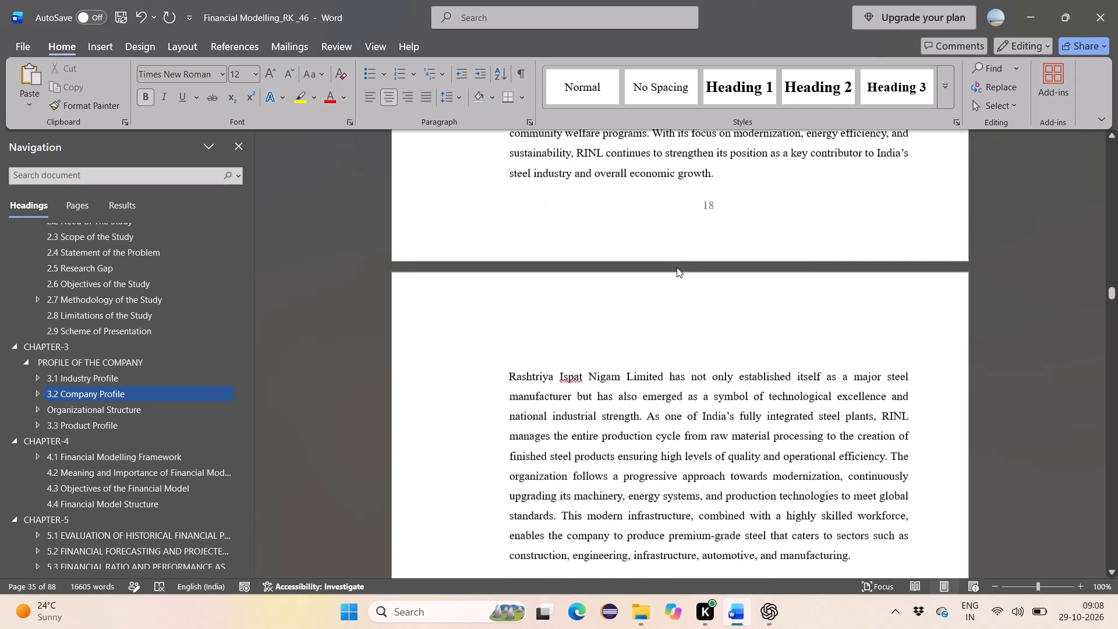
pyautogui.scroll(-2, 677, 267)
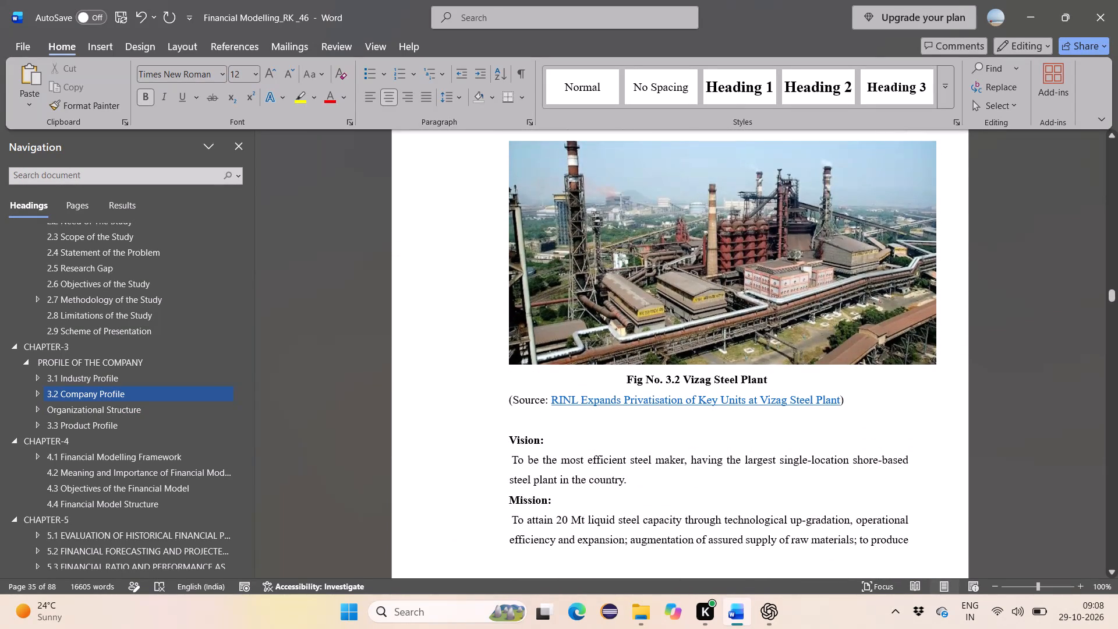
pyautogui.click(507, 399)
pyautogui.press('Tab')
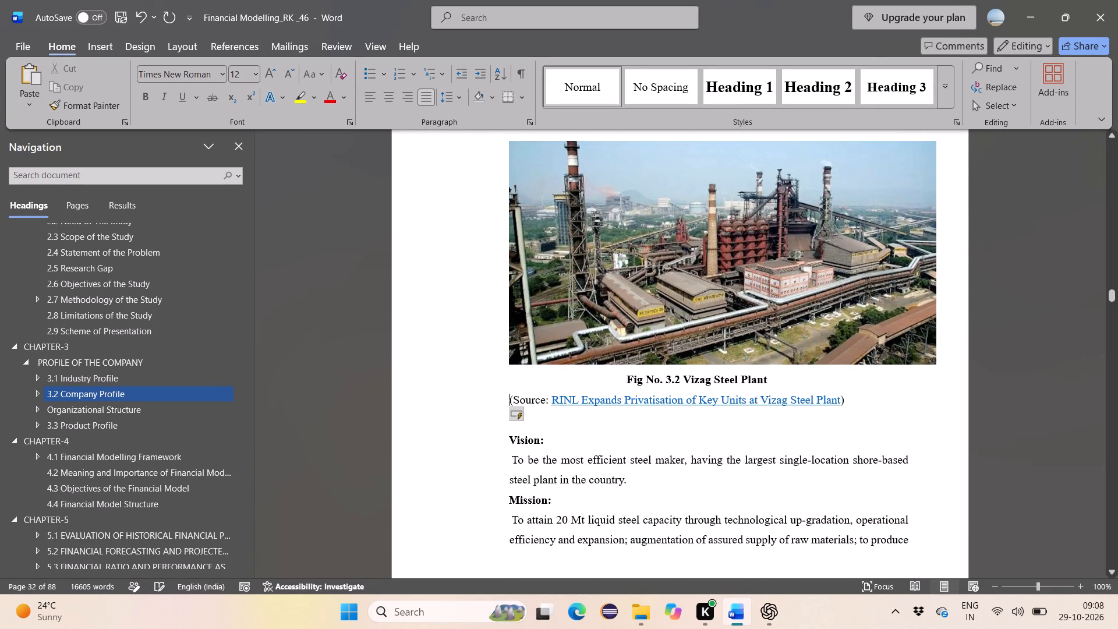
pyautogui.press('Tab')
pyautogui.press('Tab')
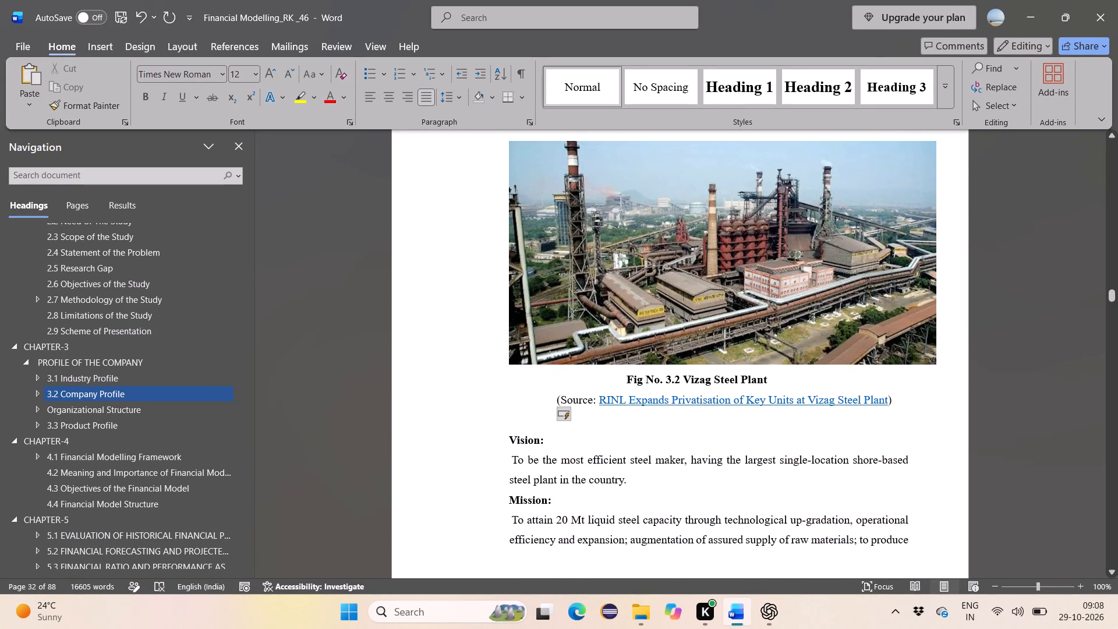
pyautogui.press('BackSpace')
# Look back through the earlier chapters and return to the Fig No. 3.1 caption and source line in the Industry Profile.
pyautogui.scroll(3, 507, 399)
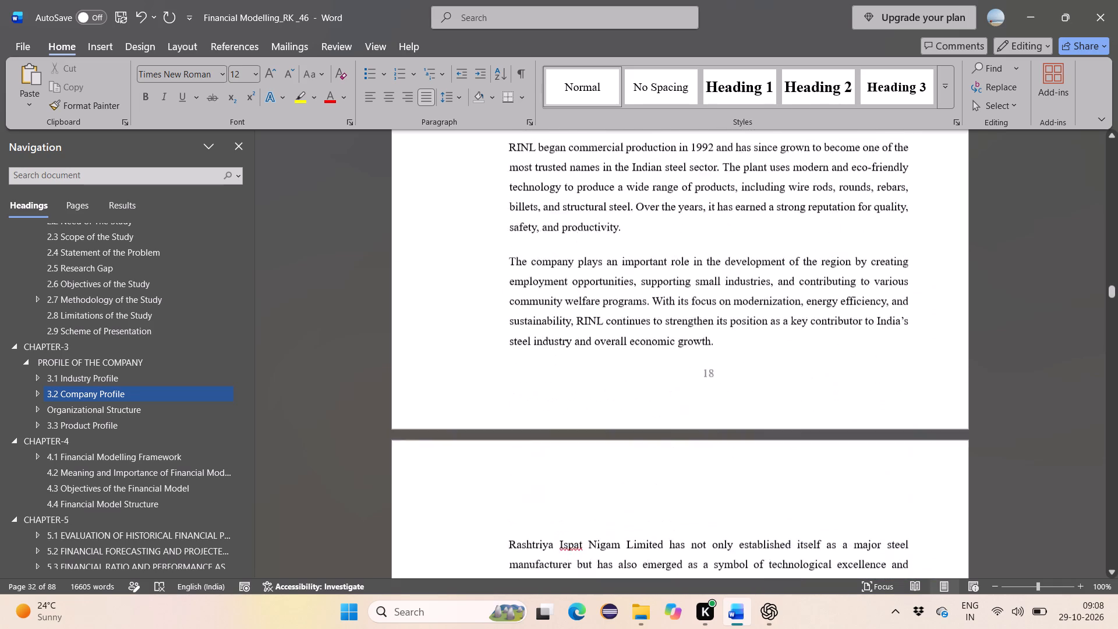
pyautogui.scroll(5, 507, 399)
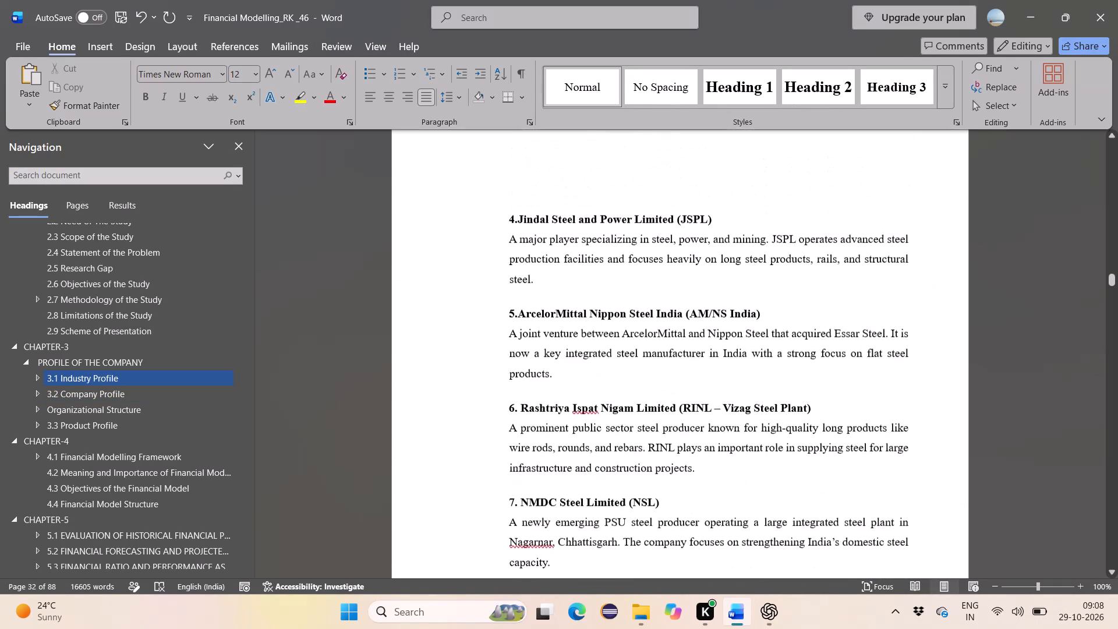
pyautogui.scroll(4, 507, 399)
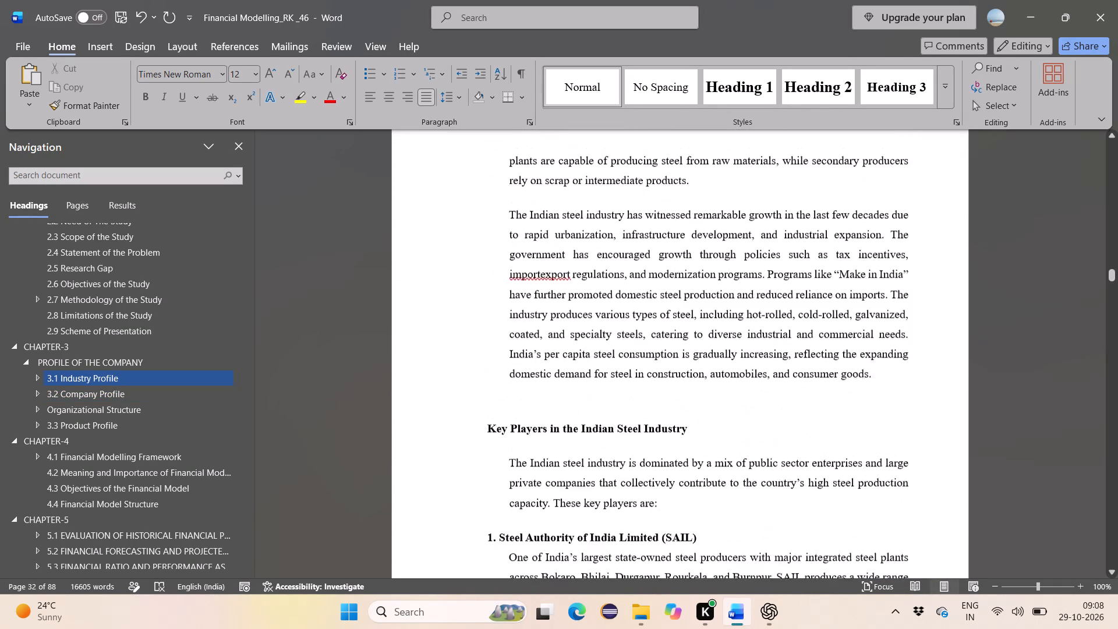
pyautogui.scroll(4, 507, 399)
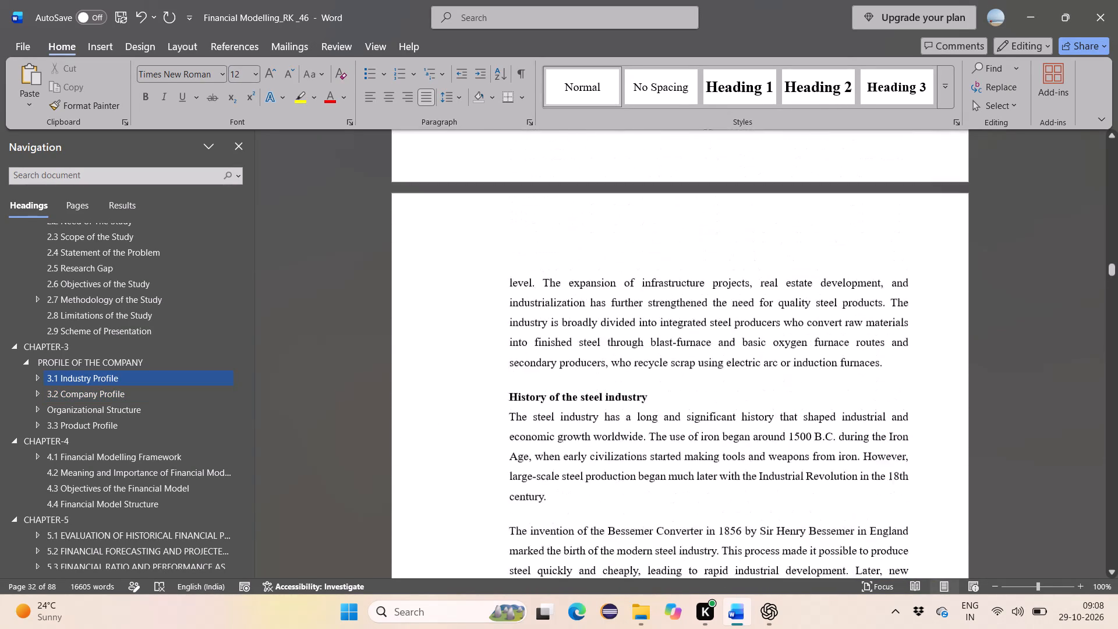
pyautogui.scroll(3, 507, 399)
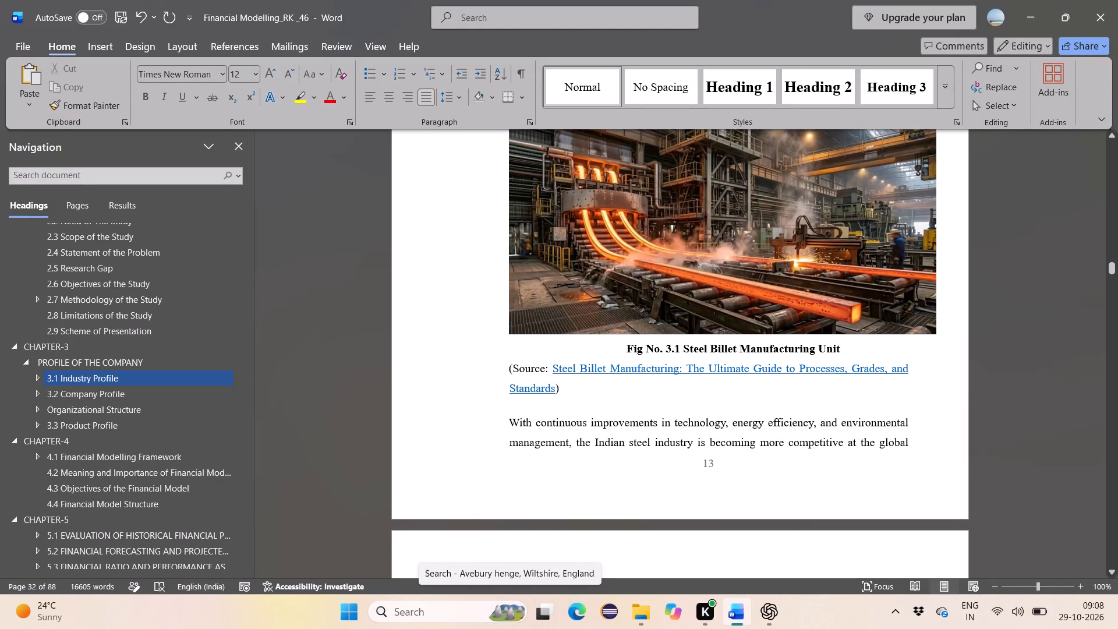
pyautogui.scroll(6, 781, 366)
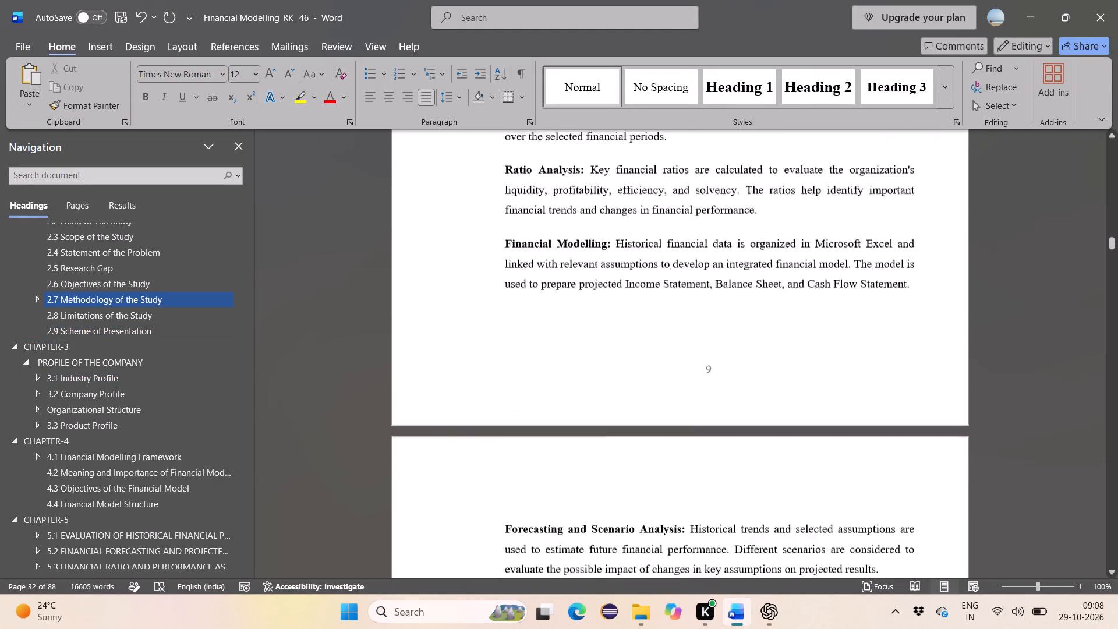
pyautogui.scroll(6, 781, 366)
pyautogui.scroll(-2, 781, 366)
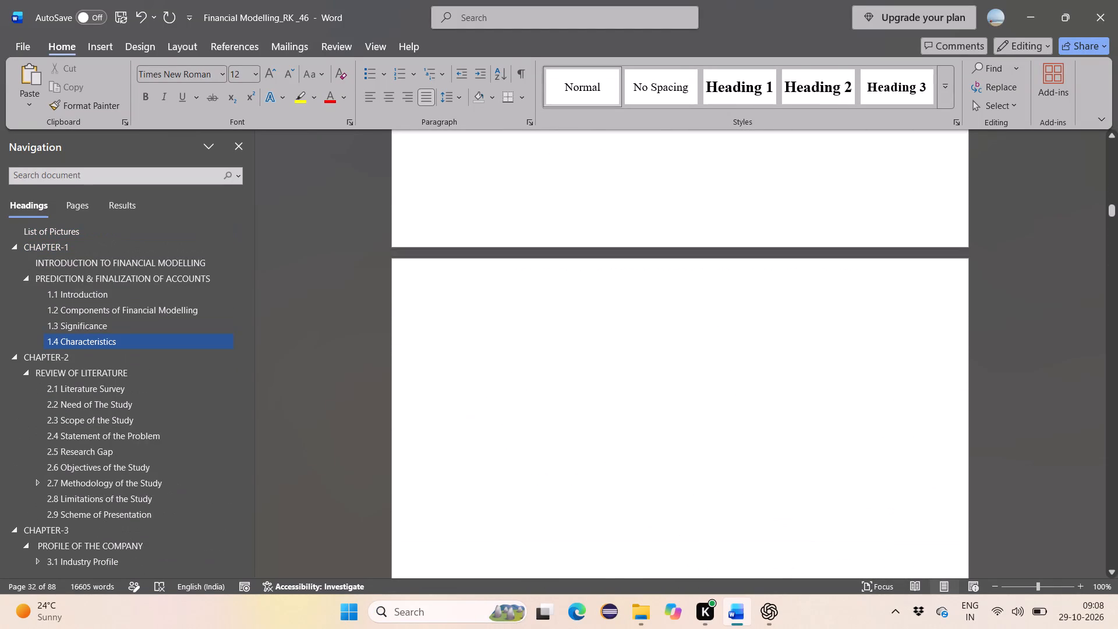
pyautogui.scroll(-7, 781, 366)
pyautogui.scroll(5, 781, 366)
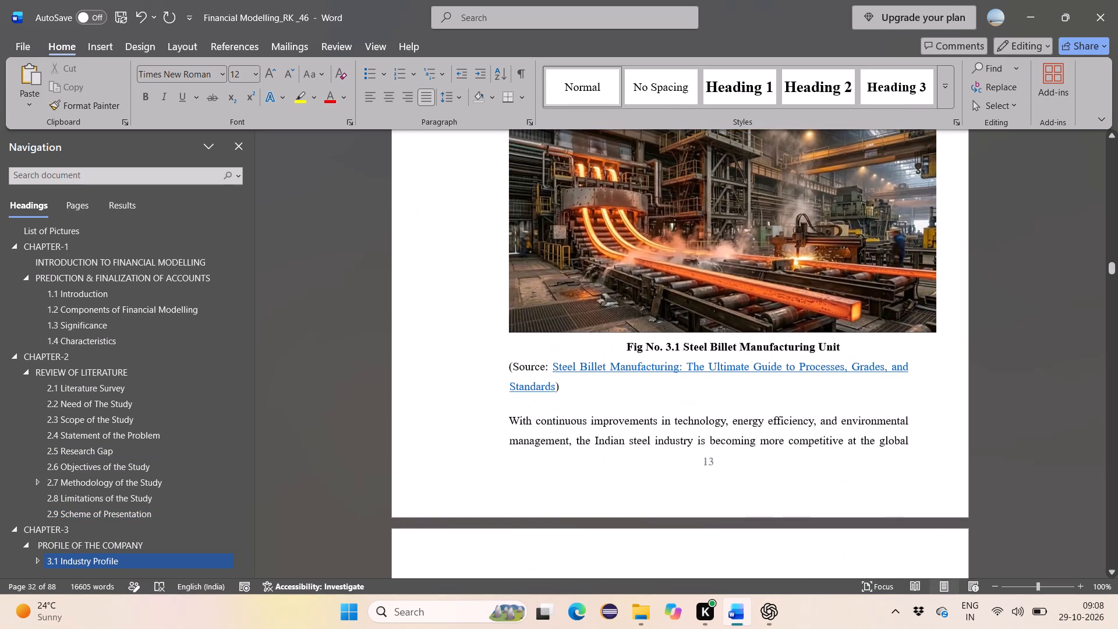
# Copy the "Fig No. 3.1 Steel Billet Manufacturing Unit" caption text below the steel mill image.
pyautogui.scroll(1, 781, 366)
pyautogui.moveTo(841, 347); pyautogui.dragTo(611, 342)
pyautogui.hotkey('ctrl', 'c')
pyautogui.hotkey('ctrl', 'c')
pyautogui.hotkey('ctrl', 'c')
pyautogui.hotkey('ctrl', 'c')
pyautogui.hotkey('ctrl', 'c')
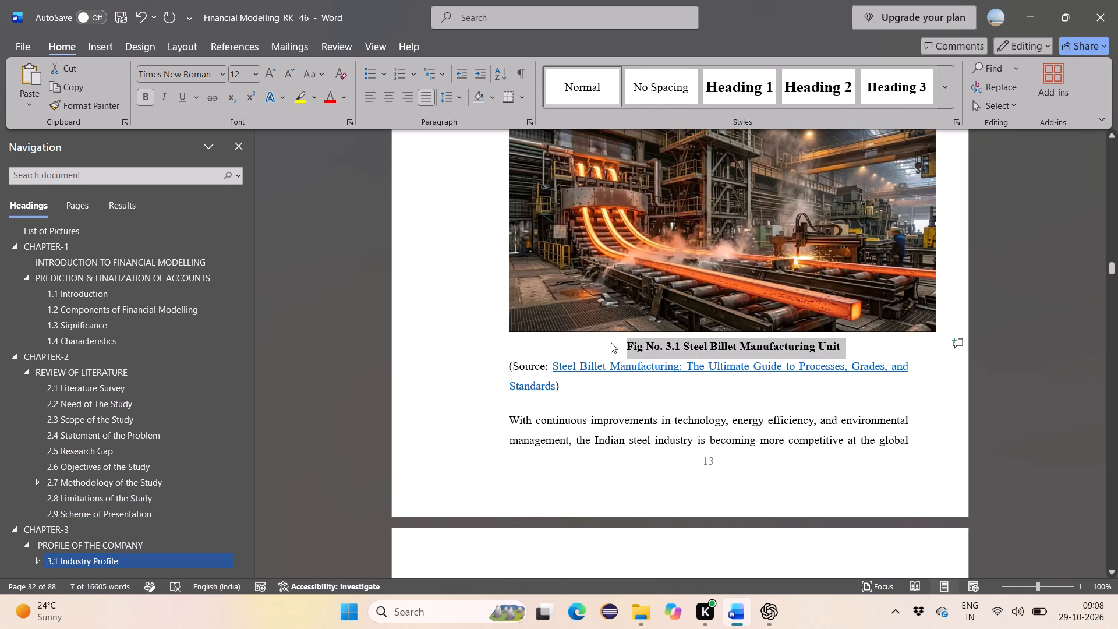
pyautogui.hotkey('ctrl', 'c')
# Insert an empty row directly below the header row of the List of Pictures table.
pyautogui.scroll(10, 611, 342)
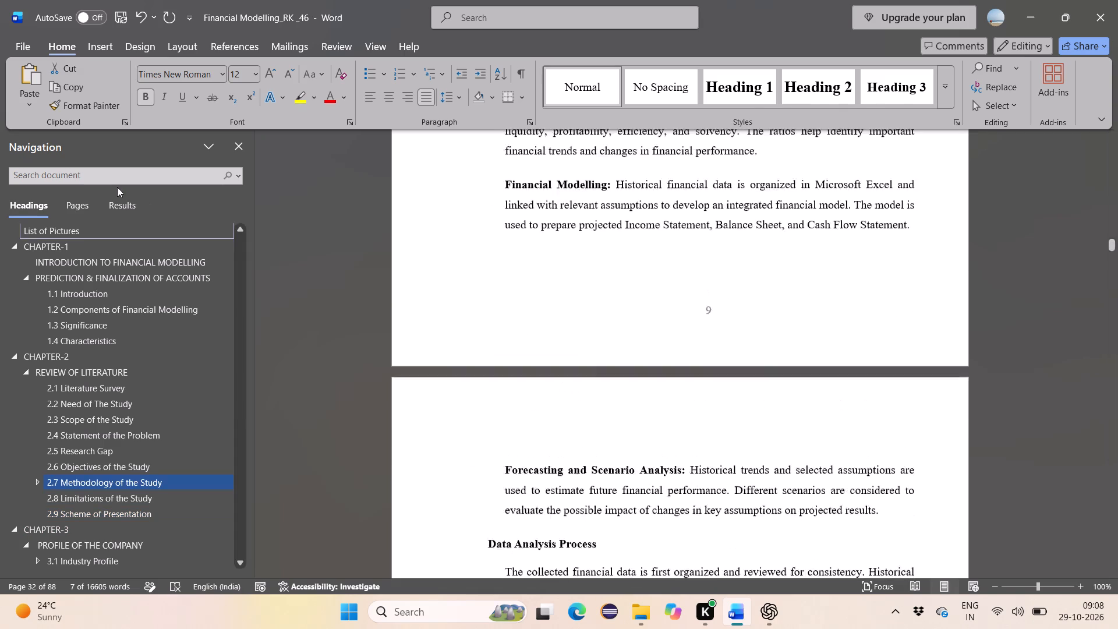
pyautogui.scroll(1, 70, 293)
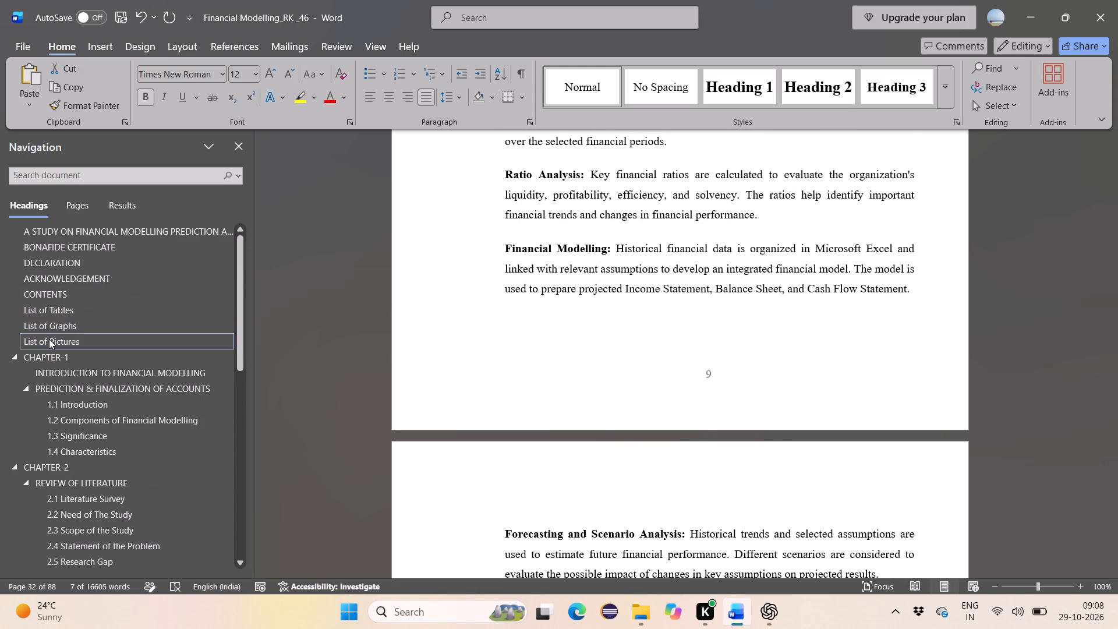
pyautogui.click(65, 336)
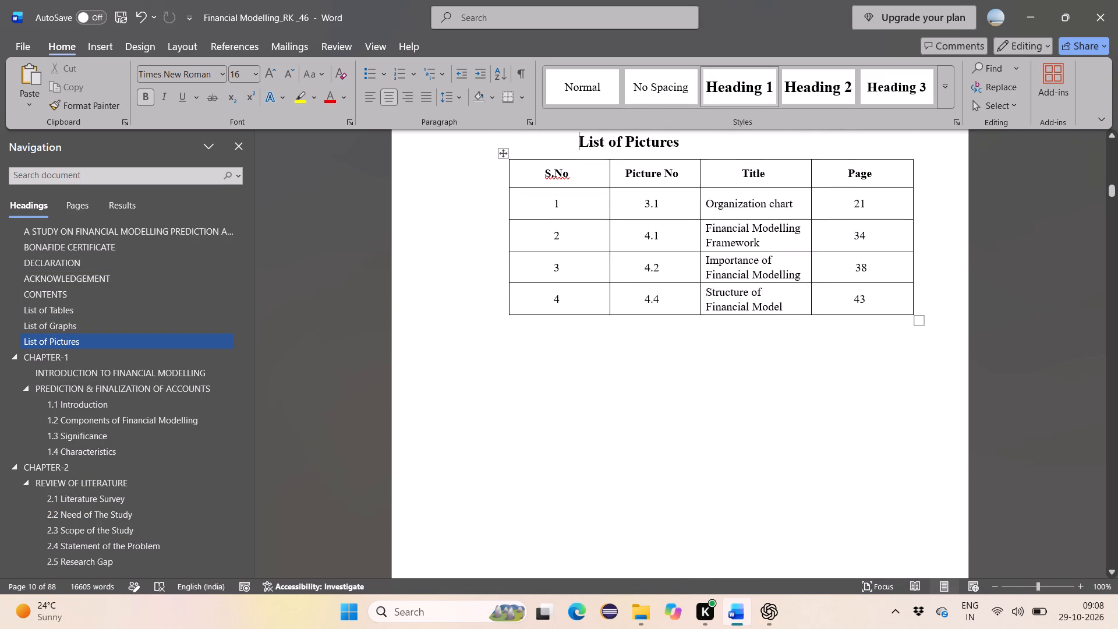
pyautogui.click(500, 188)
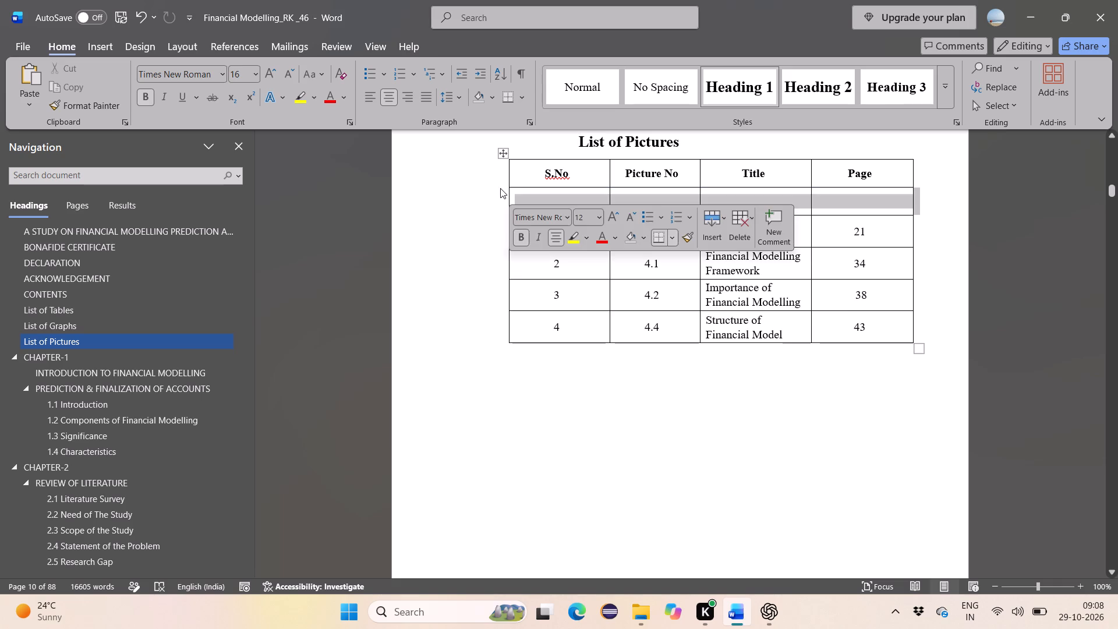
pyautogui.click(547, 199)
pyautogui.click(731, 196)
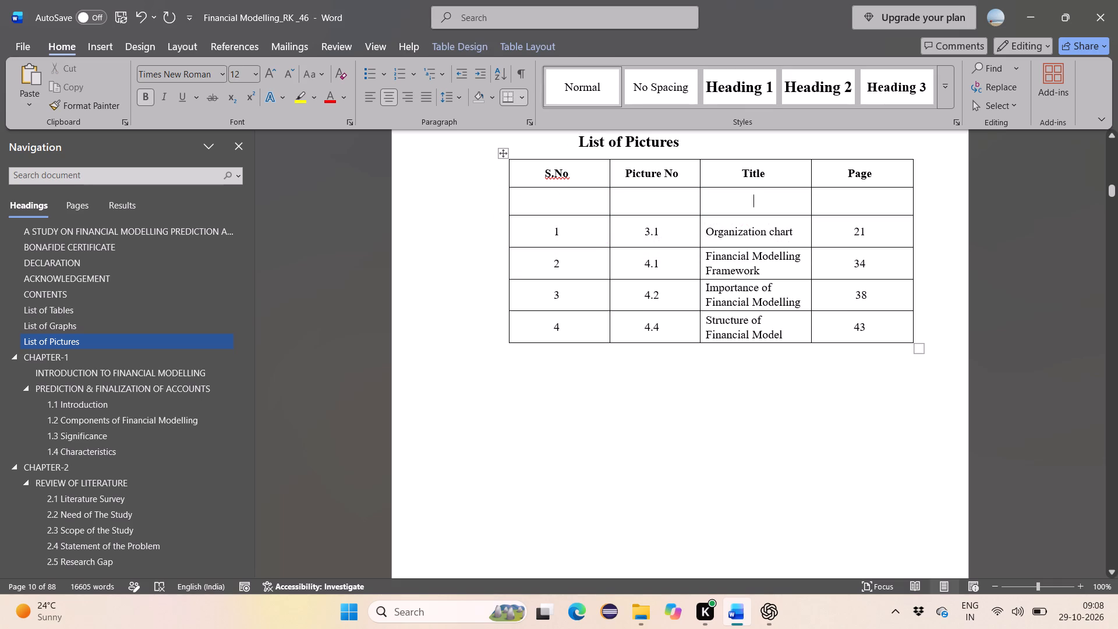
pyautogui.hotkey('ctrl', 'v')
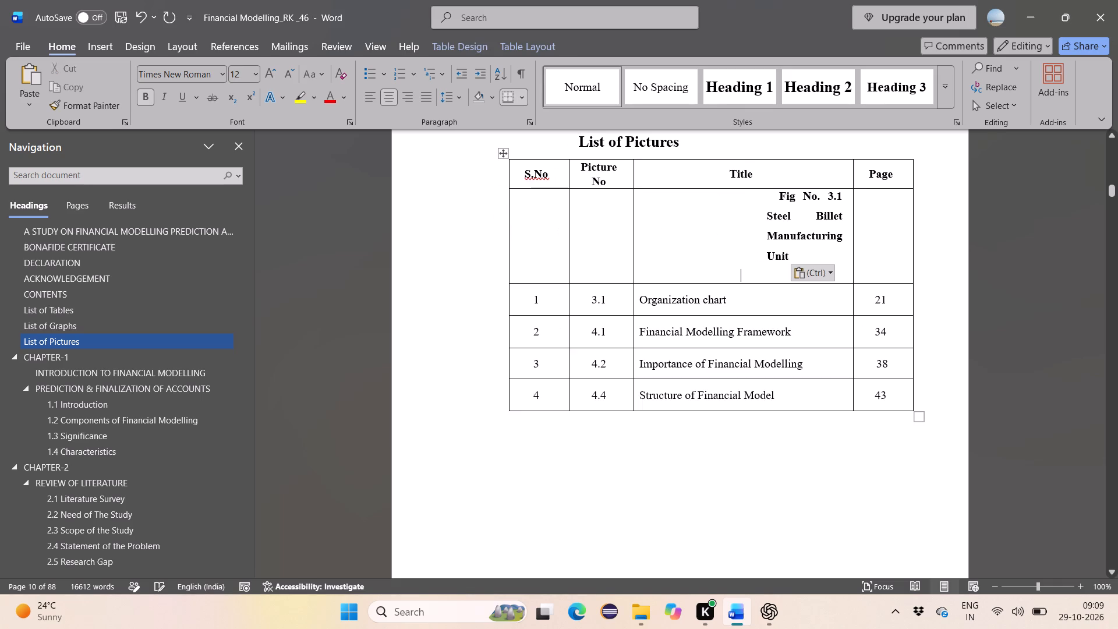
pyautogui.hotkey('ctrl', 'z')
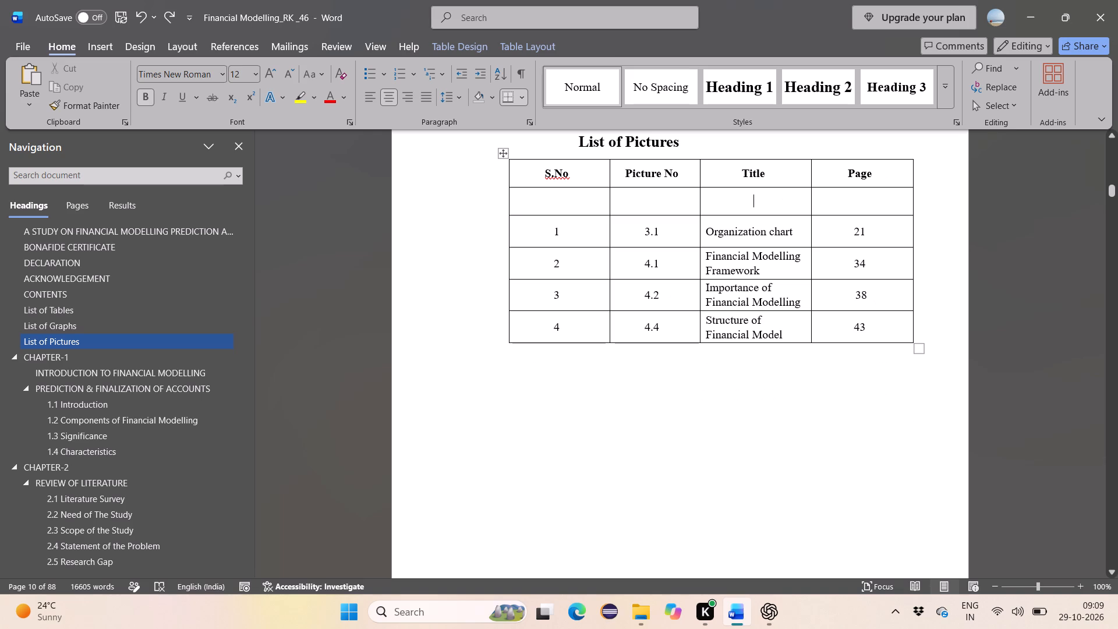
# Enter 3.1 as the Picture No in the new first row of the List of Pictures table.
pyautogui.click(649, 211)
pyautogui.press('3')
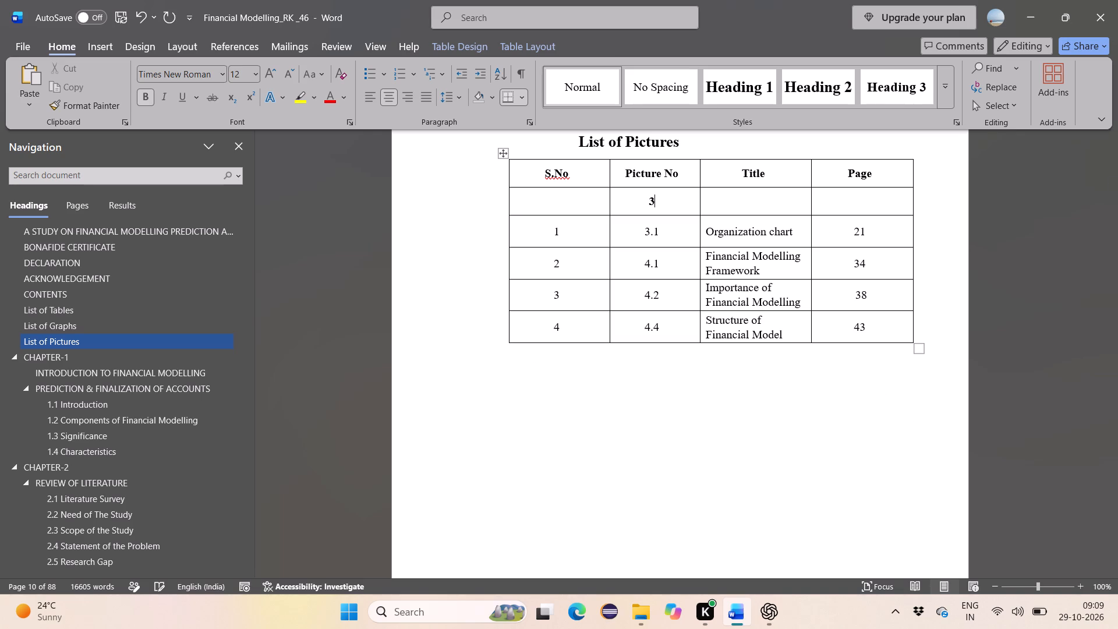
pyautogui.write('.1')
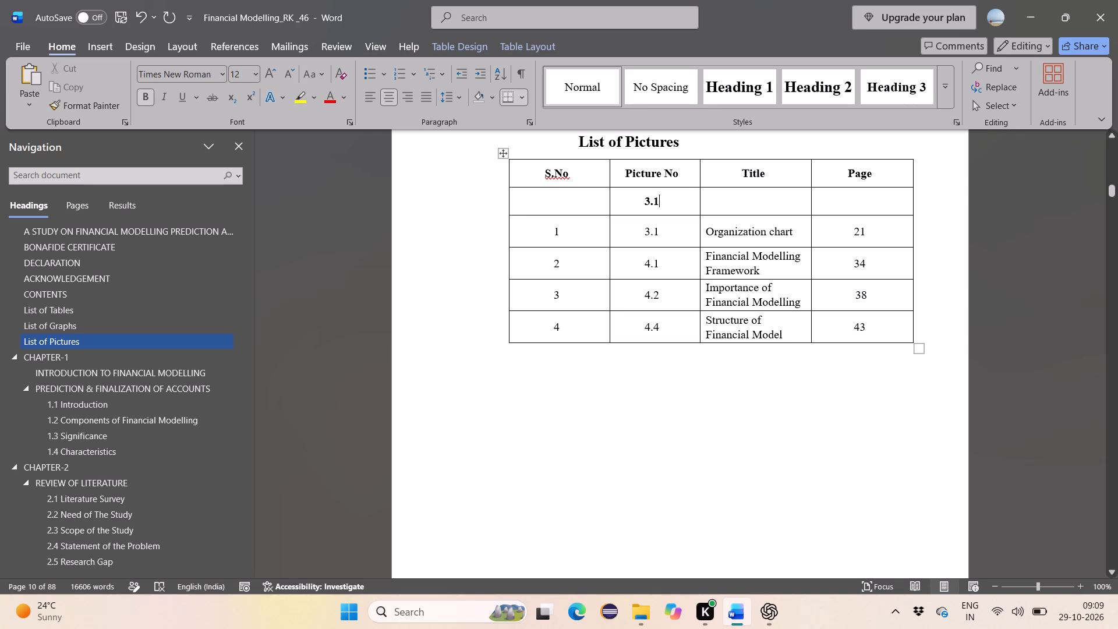
pyautogui.press('BackSpace')
pyautogui.press('BackSpace')
pyautogui.press('BackSpace')
pyautogui.write('3.1')
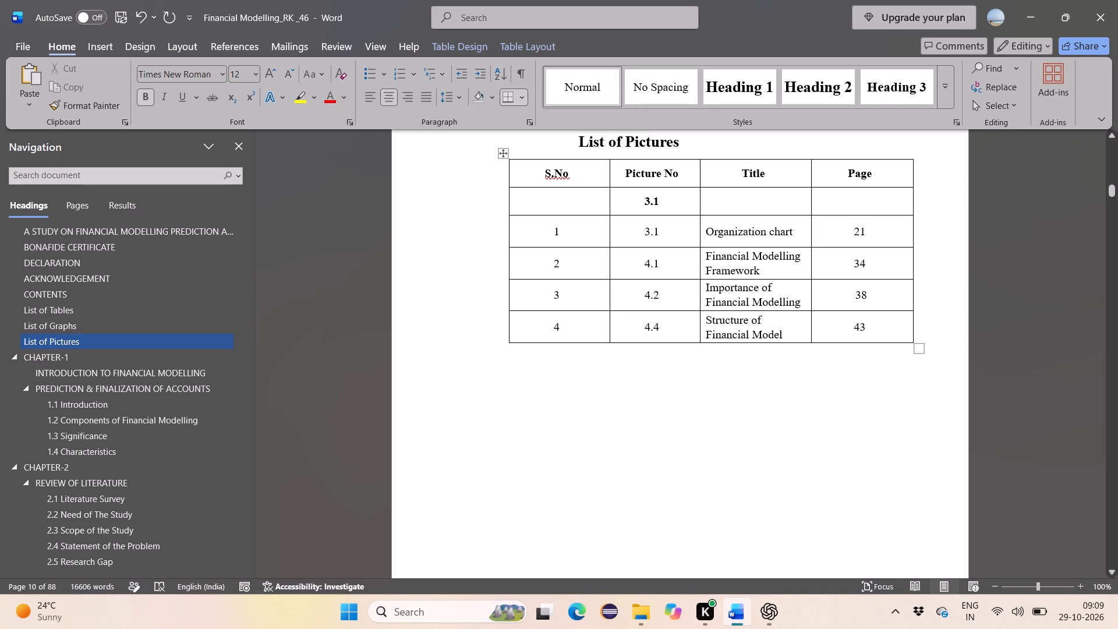
# Paste the copied caption into the new row's Title cell and trim it to "Steel Billet Manufacturing Unit".
pyautogui.click(736, 201)
pyautogui.hotkey('ctrl', 'v')
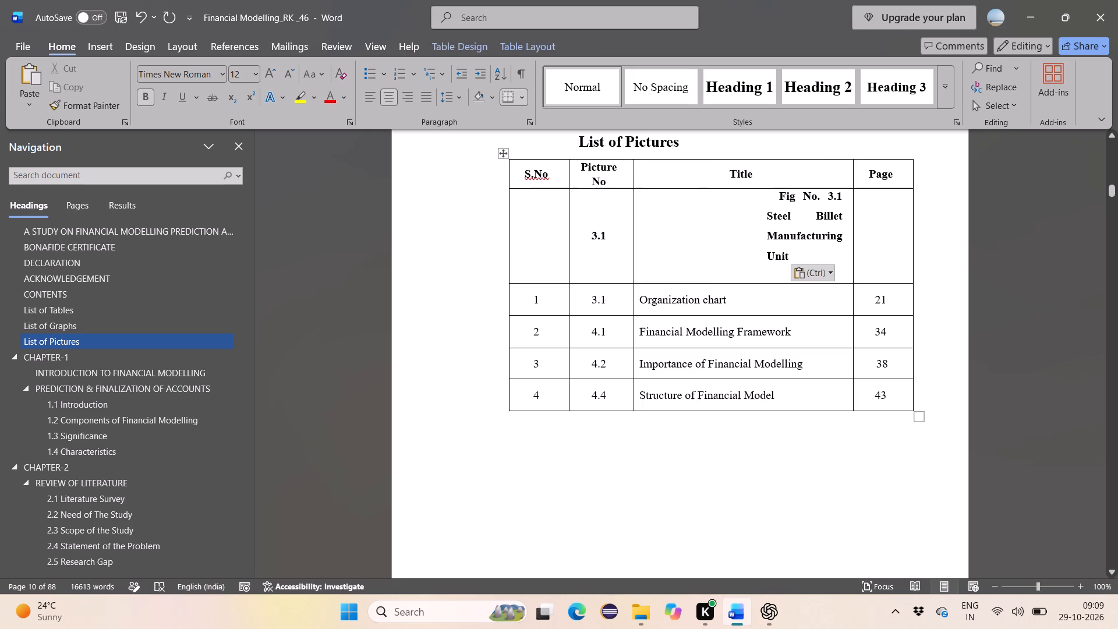
pyautogui.click(813, 213)
pyautogui.press('BackSpace')
pyautogui.press('BackSpace')
pyautogui.press('space')
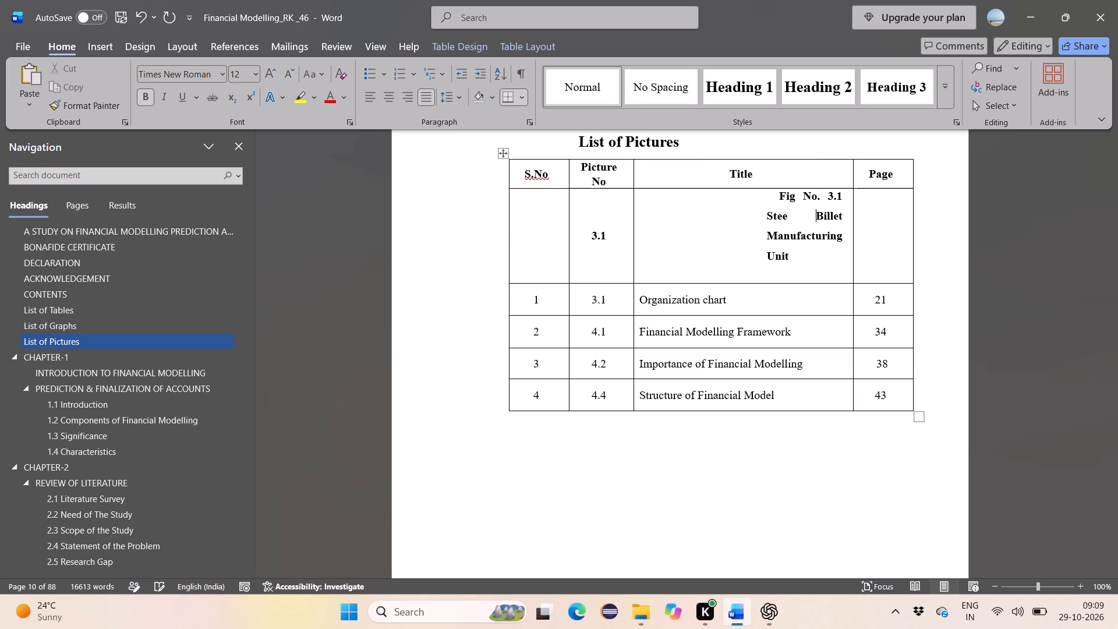
pyautogui.press('BackSpace')
pyautogui.write('l')
pyautogui.press('space')
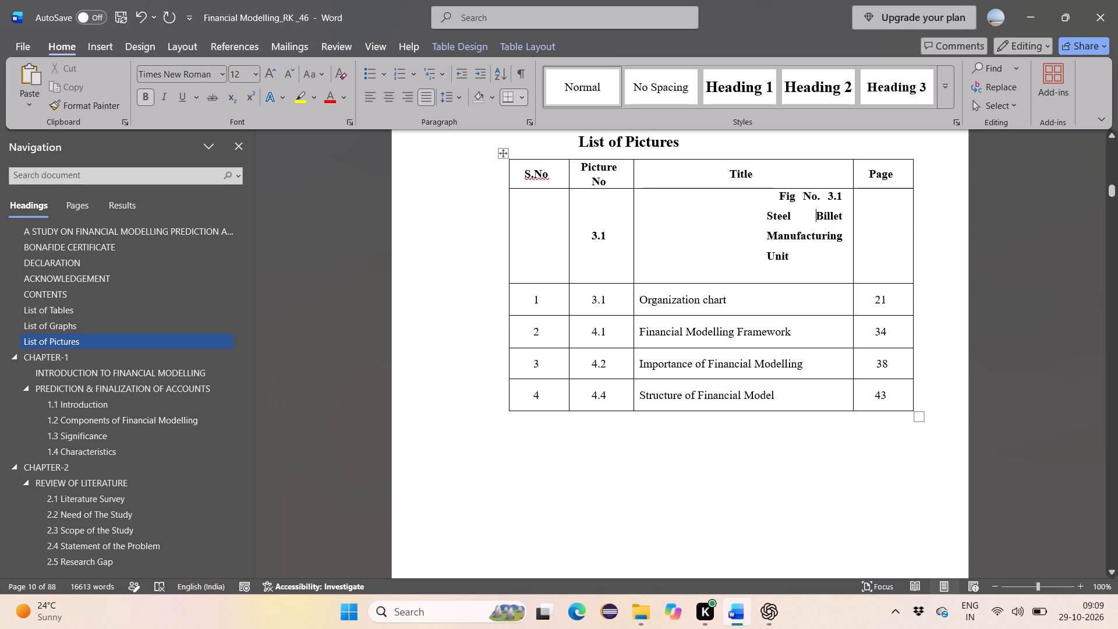
pyautogui.moveTo(767, 214); pyautogui.dragTo(767, 206)
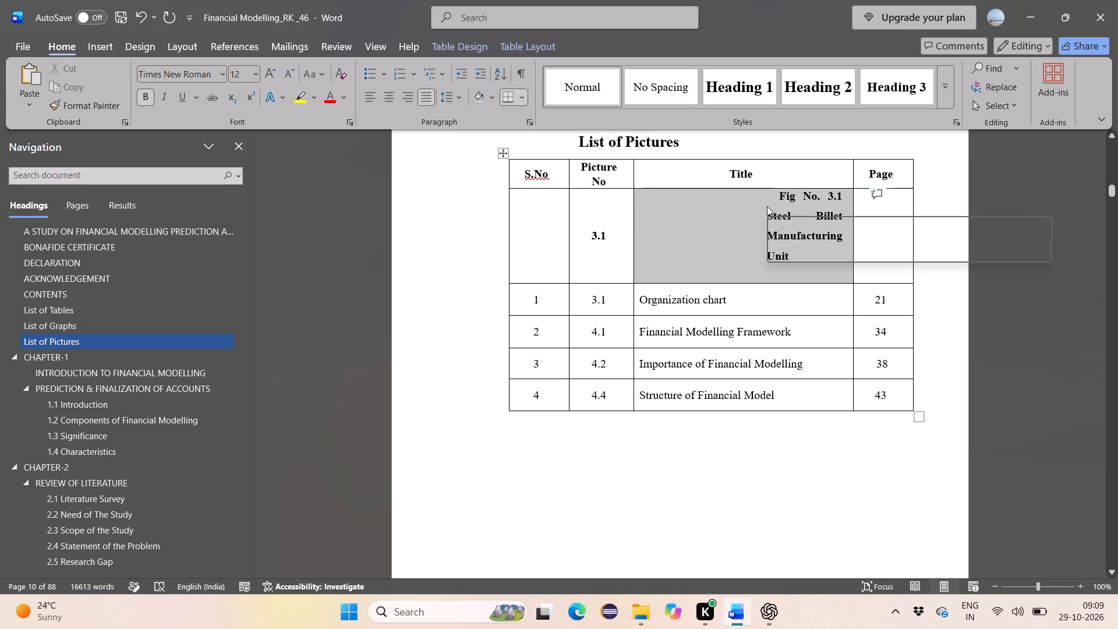
pyautogui.moveTo(780, 202); pyautogui.dragTo(777, 191)
pyautogui.click(777, 191)
pyautogui.moveTo(777, 191); pyautogui.dragTo(845, 193)
pyautogui.press('BackSpace')
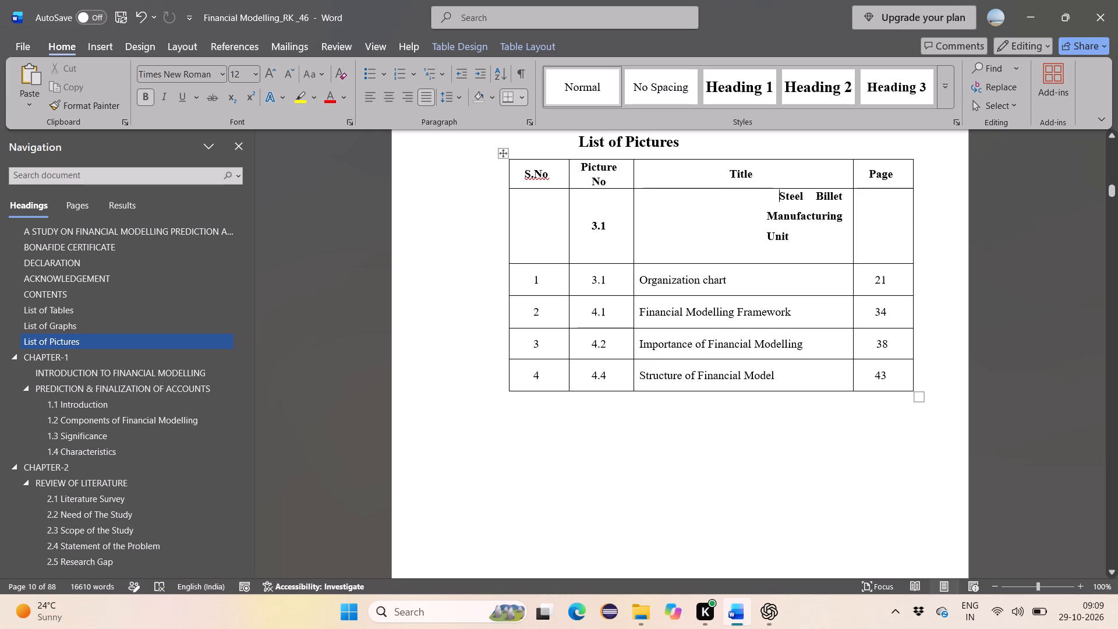
# Give the Steel Billet Manufacturing Unit title the Normal style, left-align it, and delete the blank line beneath it.
pyautogui.click(595, 90)
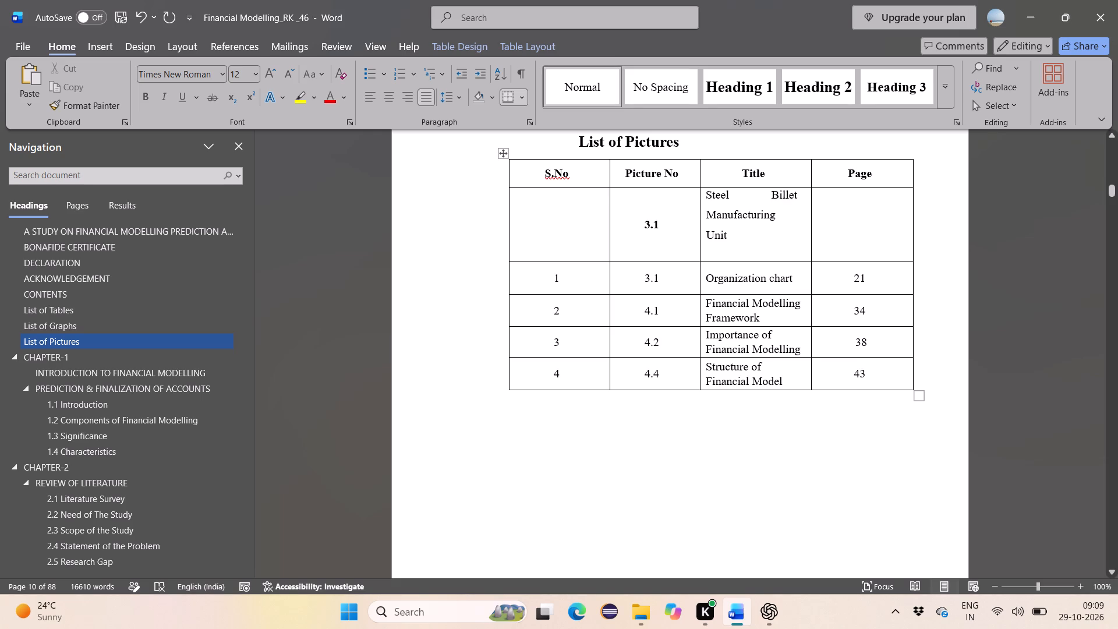
pyautogui.click(741, 277)
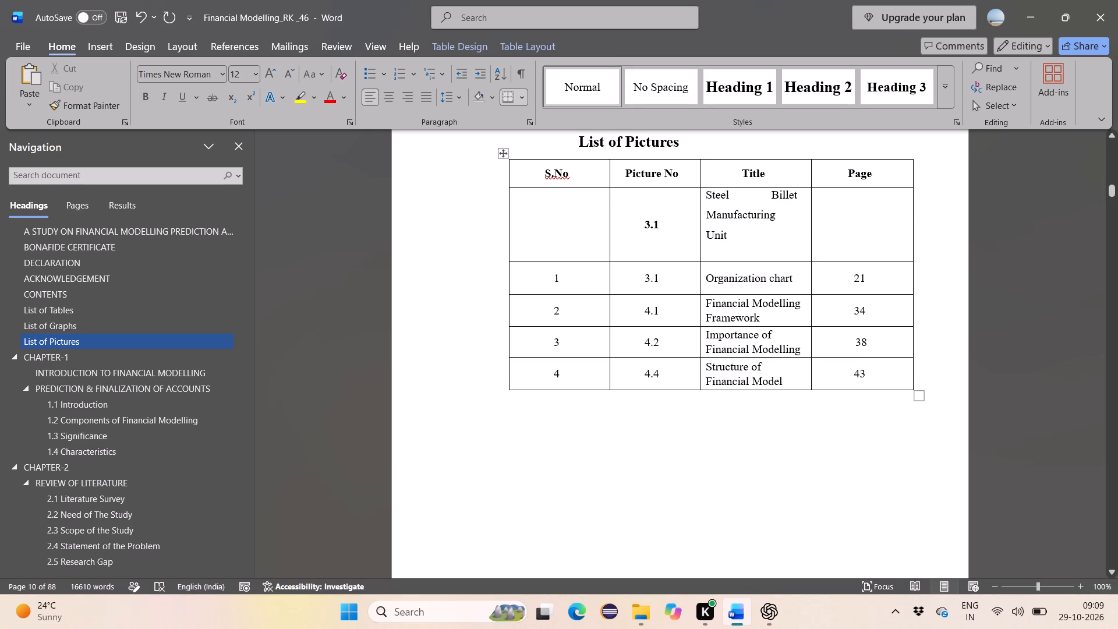
pyautogui.click(735, 195)
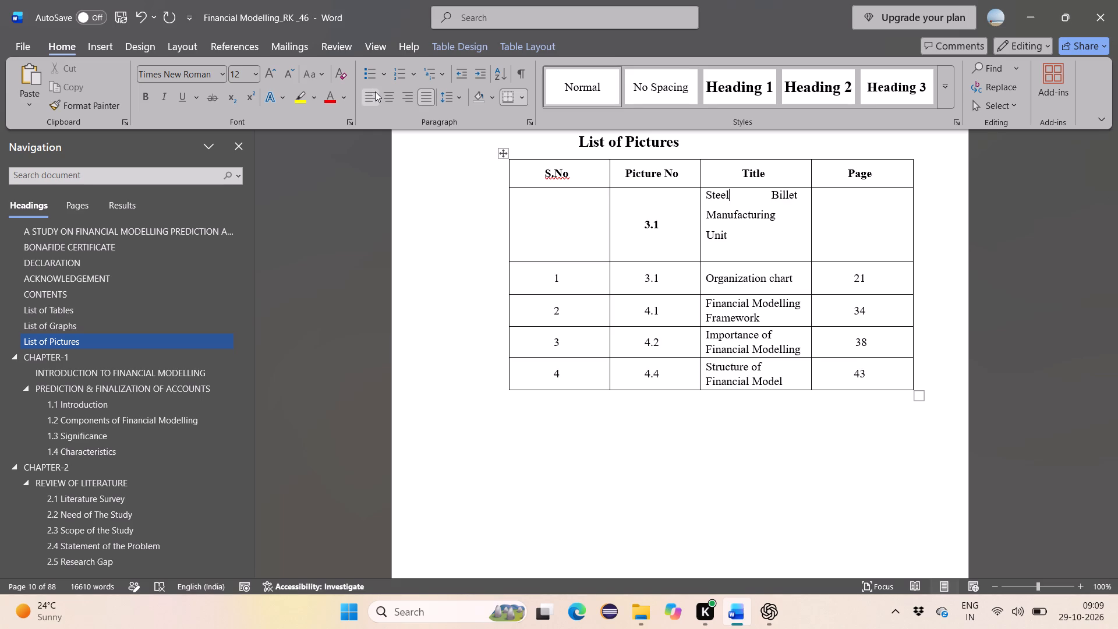
pyautogui.click(375, 91)
pyautogui.click(753, 234)
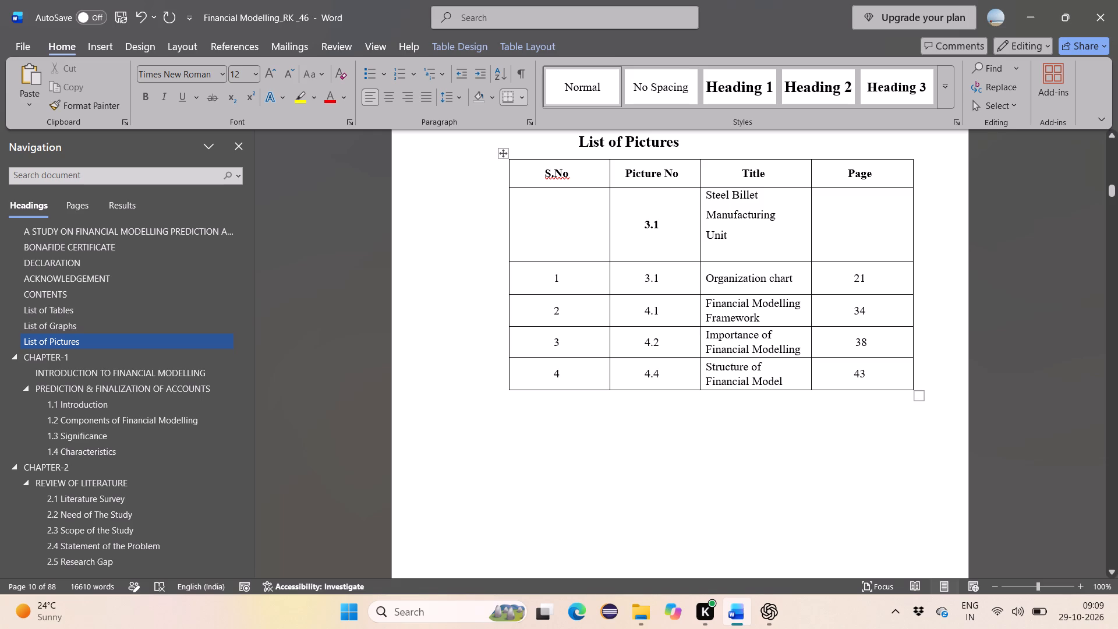
pyautogui.click(726, 250)
pyautogui.press('BackSpace')
pyautogui.press('BackSpace')
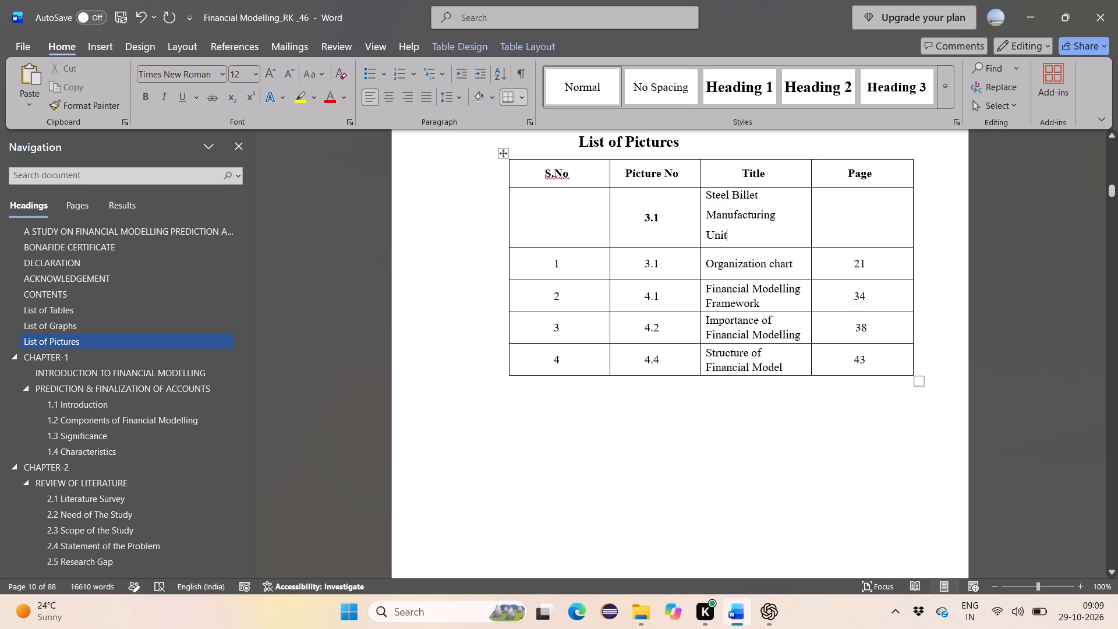
# Remove the bold formatting from the picture number 3.1 in the Steel Billet Manufacturing Unit row.
pyautogui.moveTo(664, 214); pyautogui.dragTo(633, 212)
pyautogui.hotkey('ctrl', 'b')
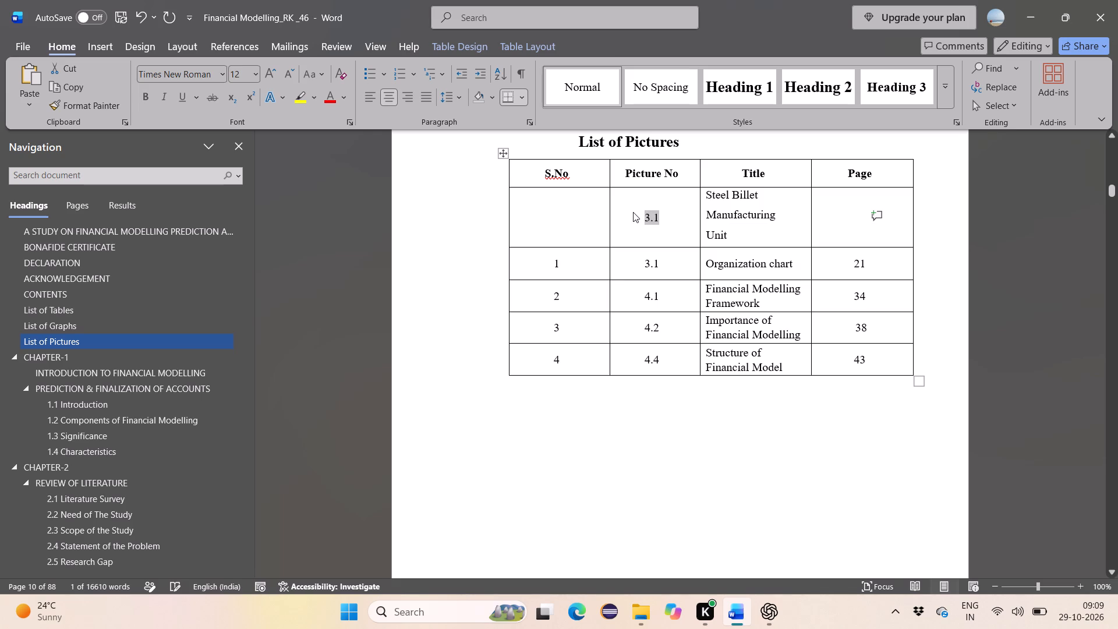
# Enter the serial number 1, without bold, in the Steel Billet Manufacturing Unit row.
pyautogui.click(822, 210)
pyautogui.click(567, 220)
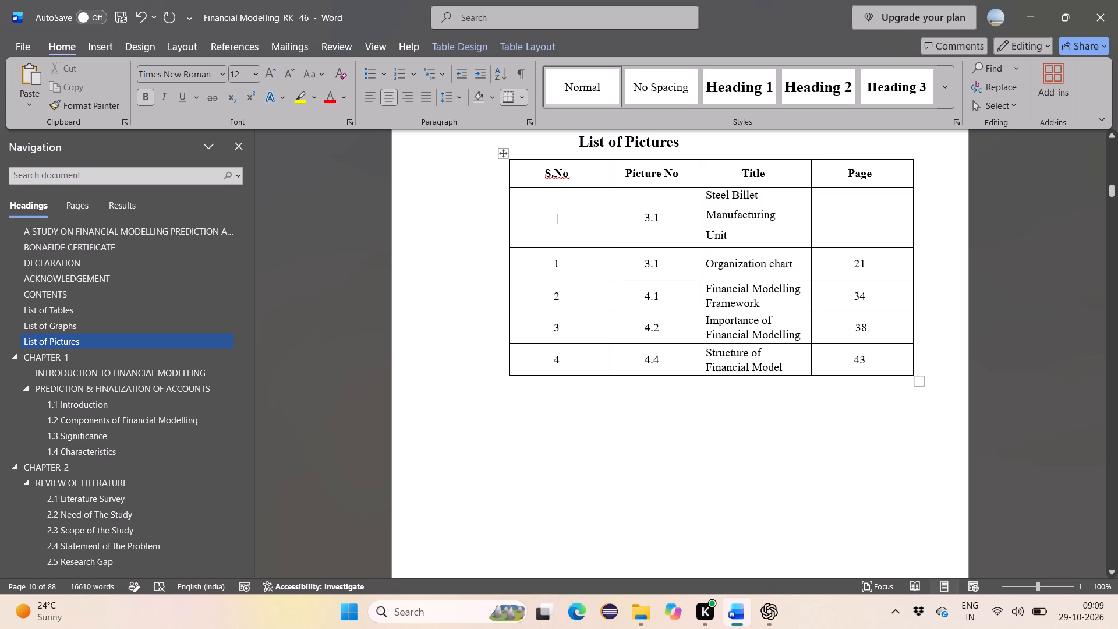
pyautogui.press('1')
pyautogui.press('BackSpace')
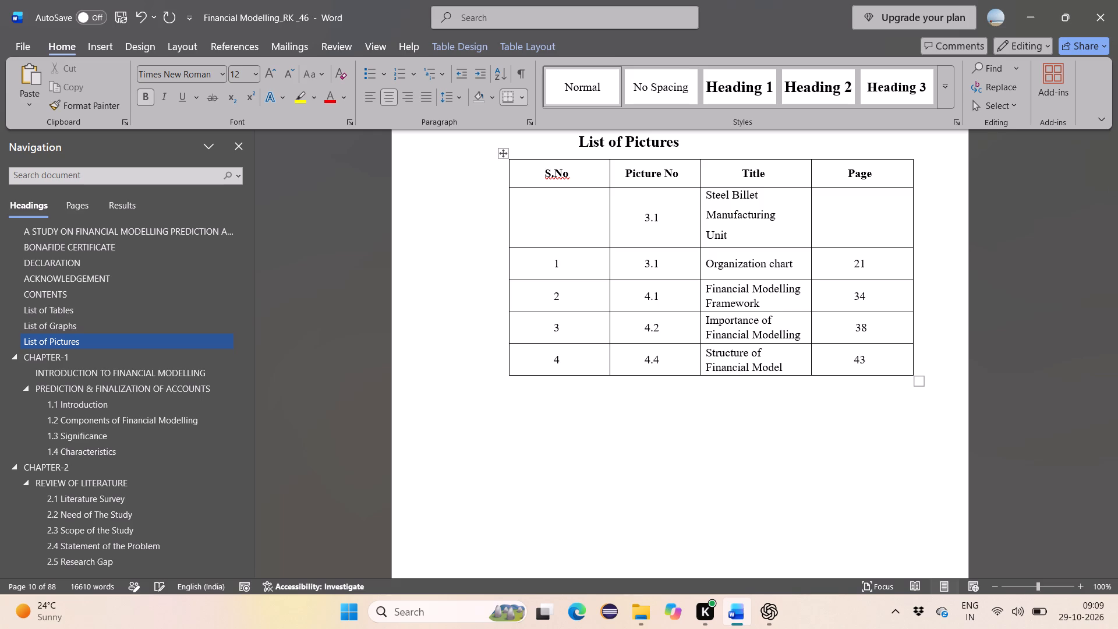
pyautogui.press('1')
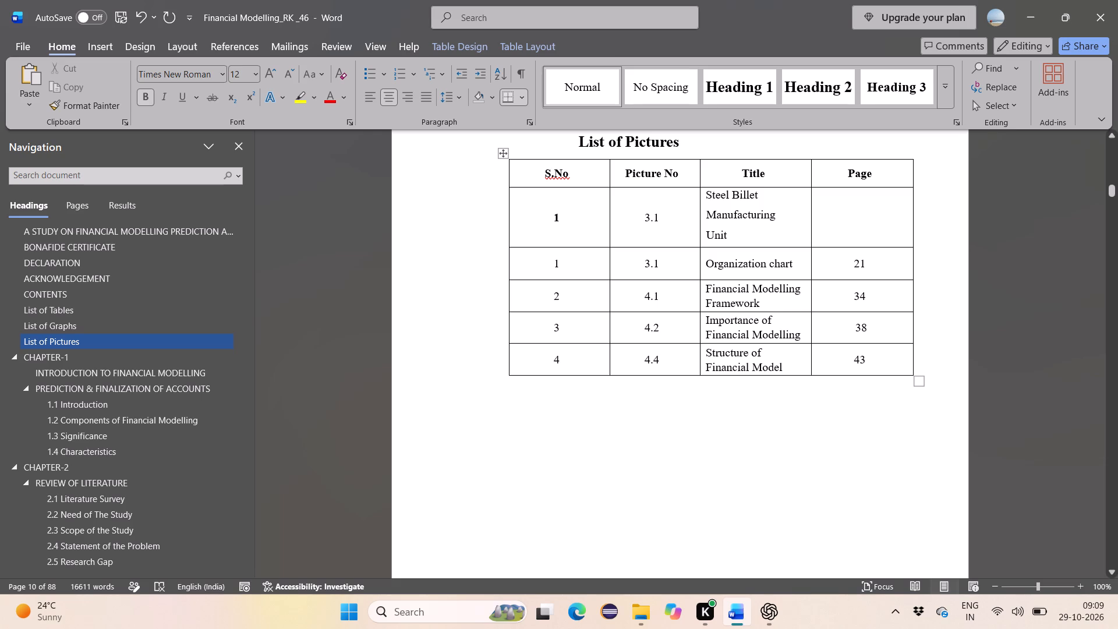
pyautogui.moveTo(566, 218); pyautogui.dragTo(547, 215)
pyautogui.hotkey('ctrl', 'b')
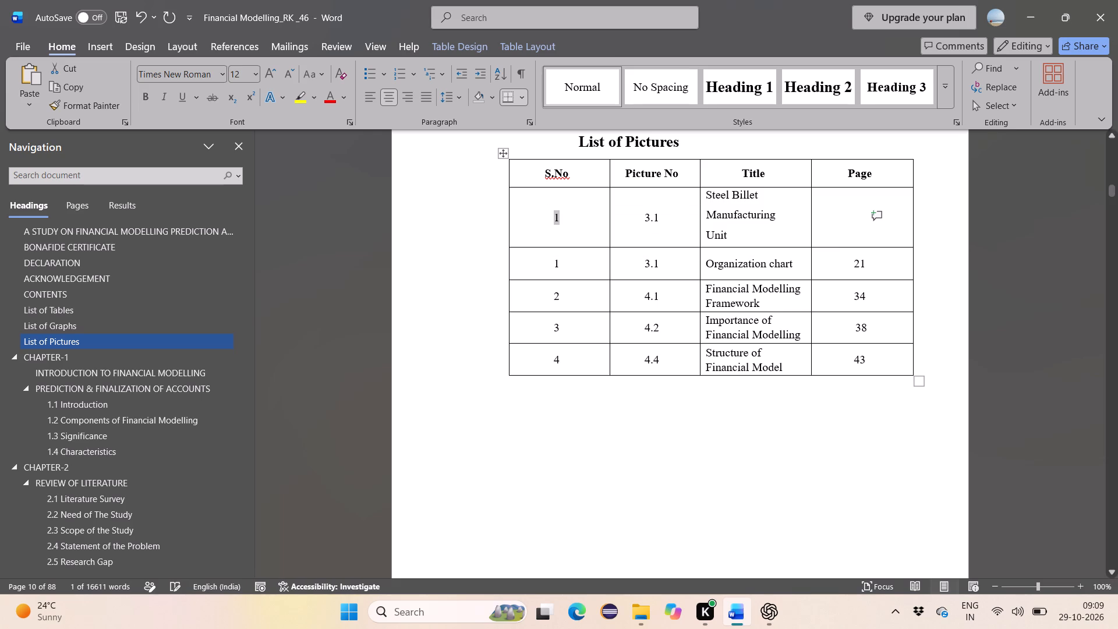
# Change the Organization chart row's serial number to 2.
pyautogui.click(560, 262)
pyautogui.press('BackSpace')
pyautogui.press('2')
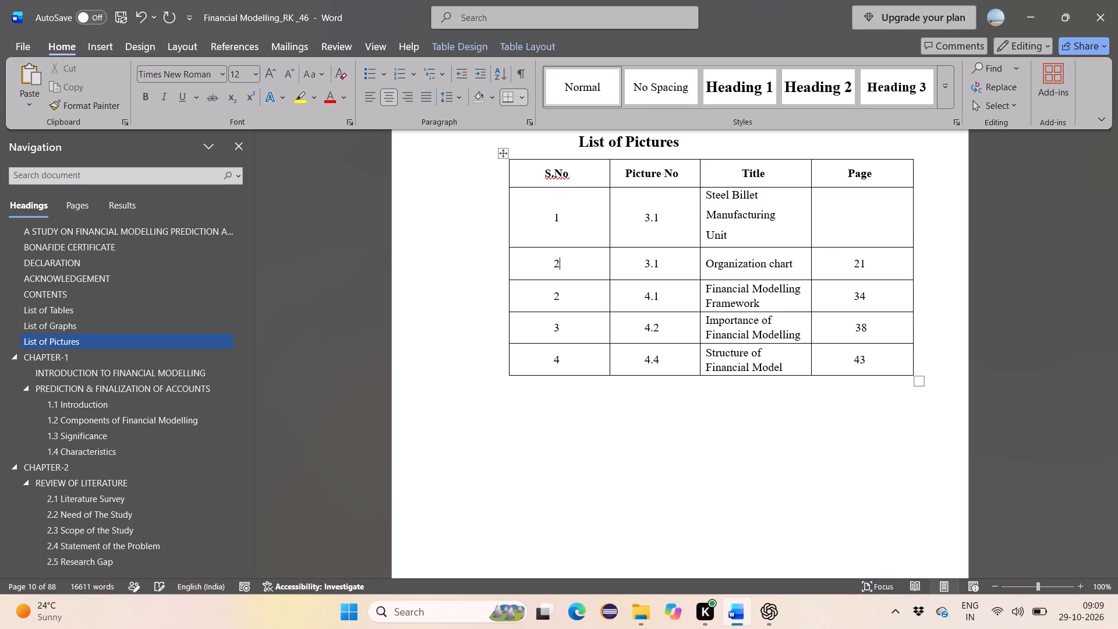
# Insert a row above the Organization chart row with serial number 2 and picture number 3.2.
pyautogui.click(562, 287)
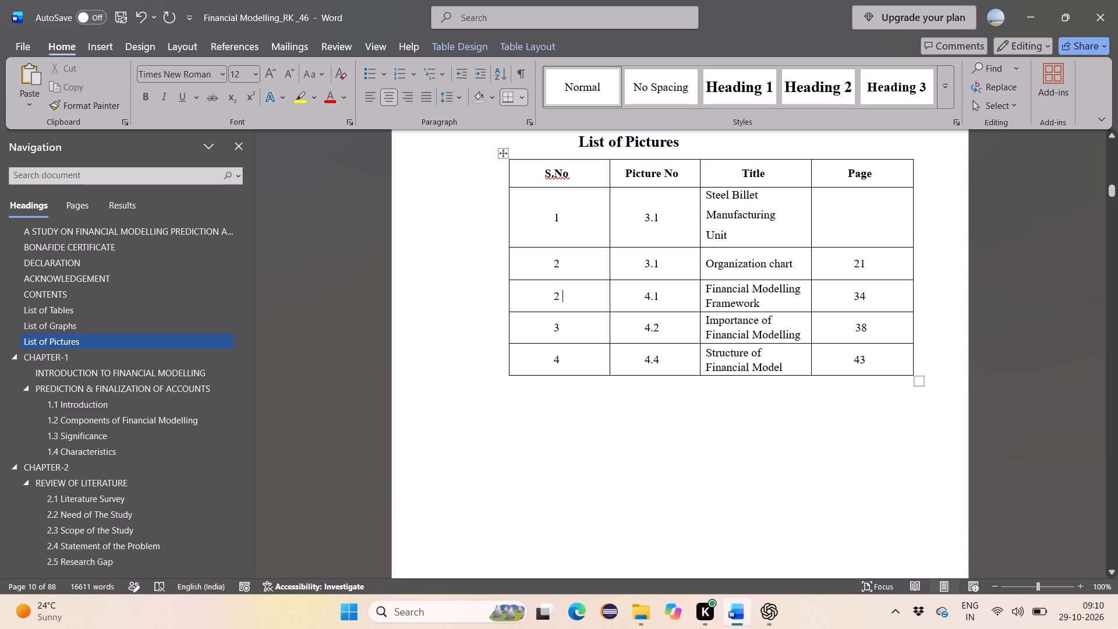
pyautogui.click(498, 249)
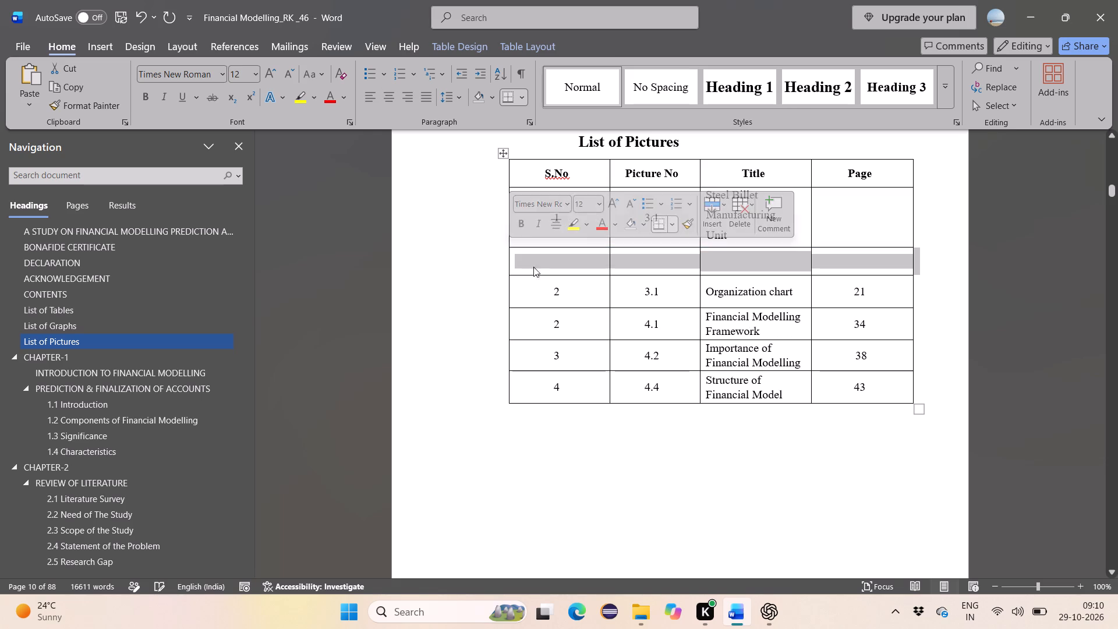
pyautogui.click(543, 272)
pyautogui.press('2')
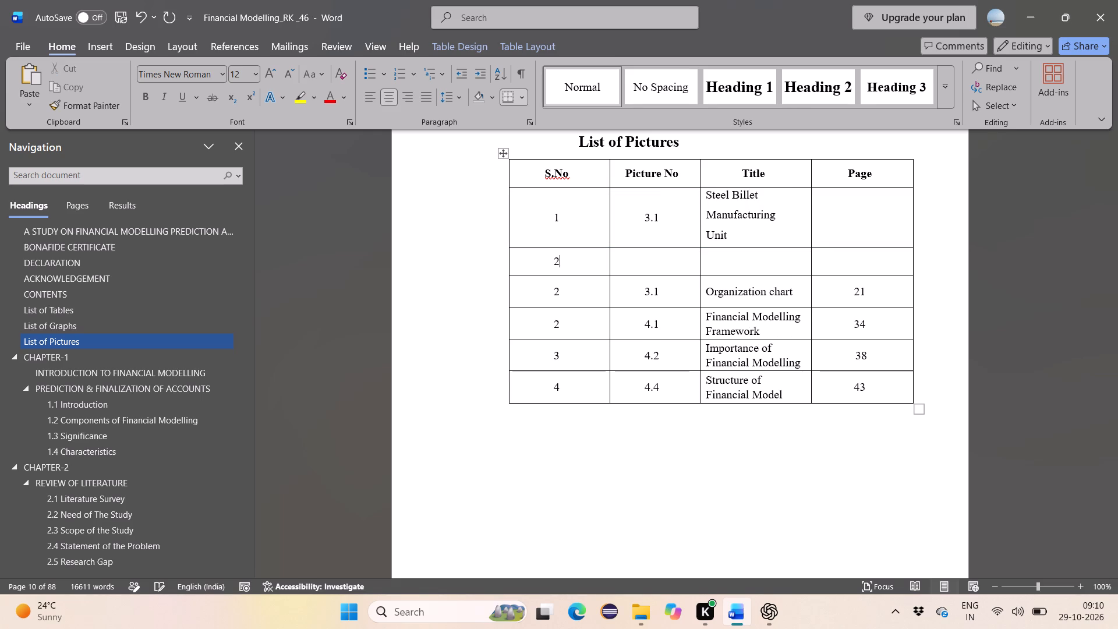
pyautogui.click(633, 270)
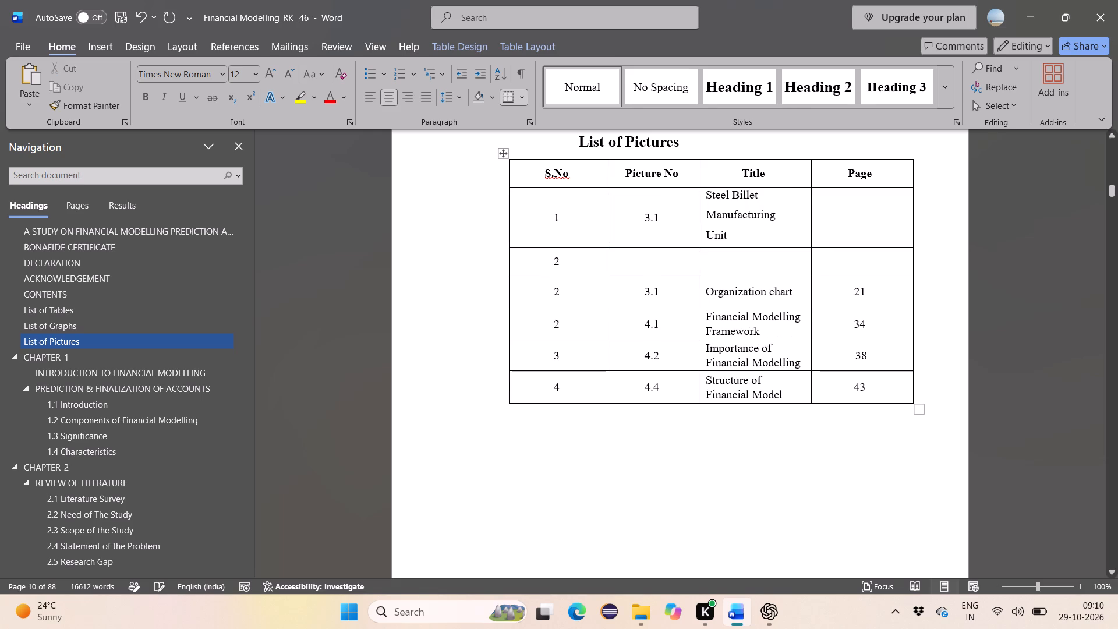
pyautogui.write('3.2')
pyautogui.click(730, 272)
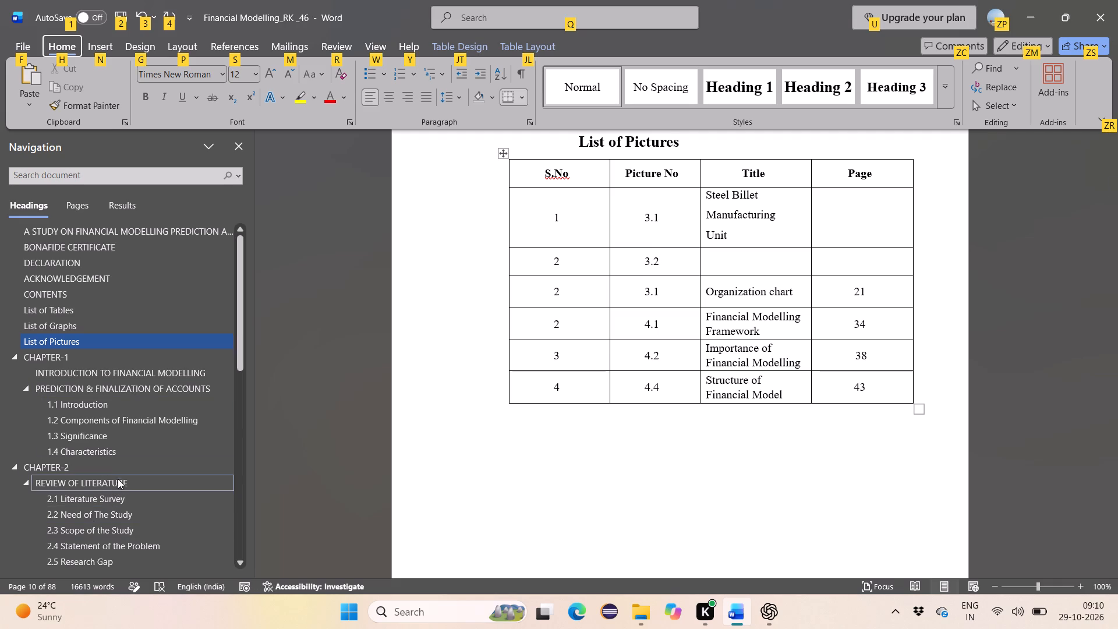
# Copy the title Vizag Steel Plant from the Fig No. 3.2 caption in the Company Profile and check its page number.
pyautogui.scroll(-1, 91, 468)
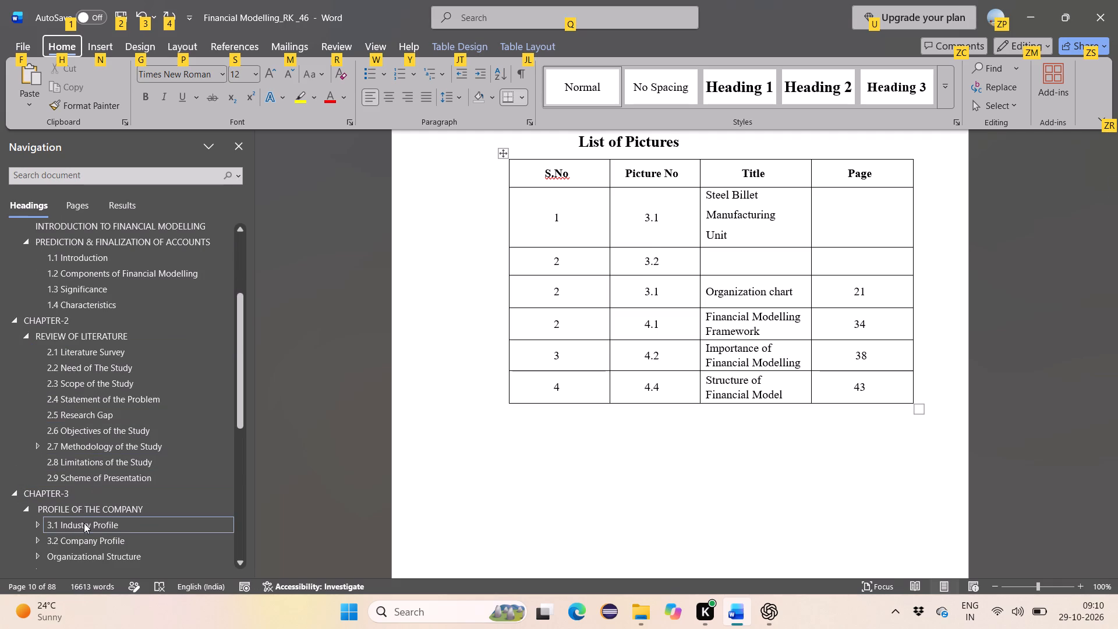
pyautogui.click(84, 523)
pyautogui.scroll(-3, 415, 460)
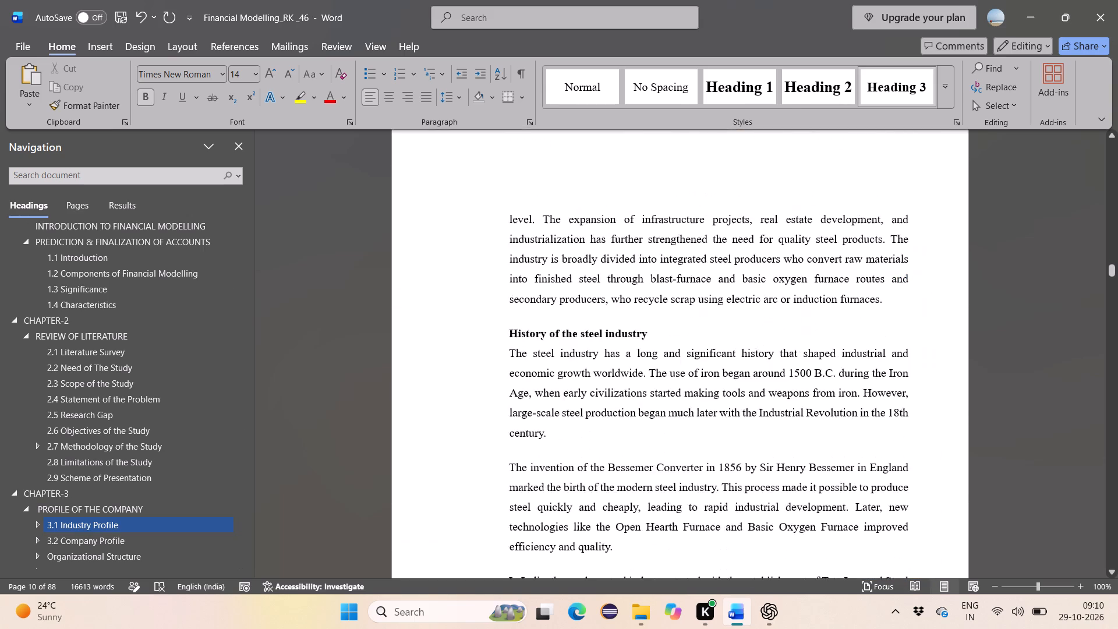
pyautogui.scroll(-7, 415, 460)
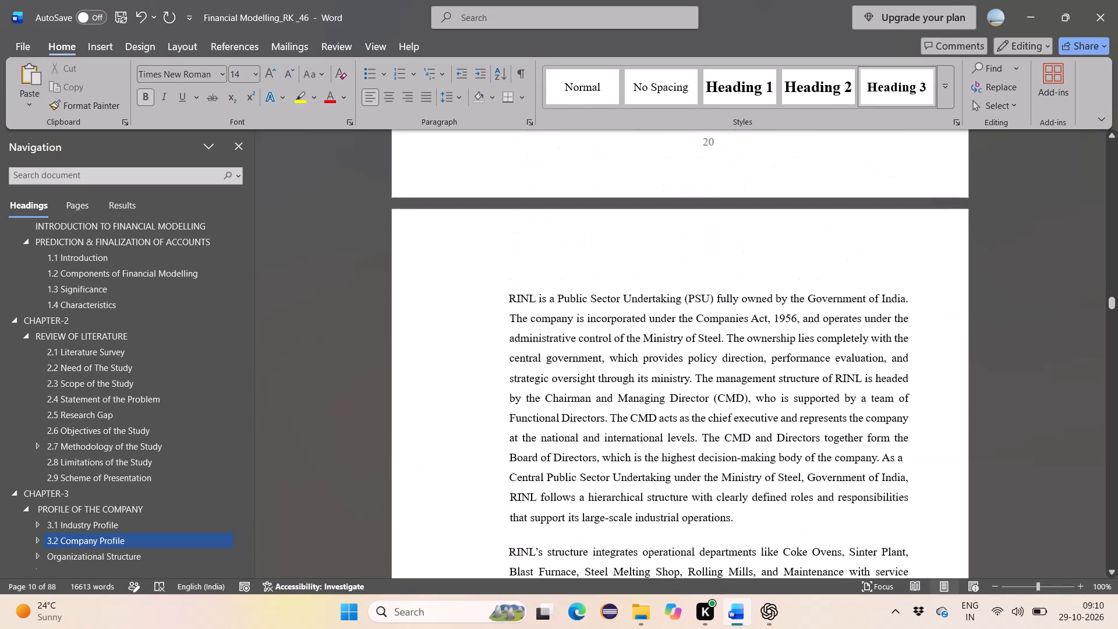
pyautogui.scroll(-3, 415, 460)
pyautogui.scroll(2, 415, 460)
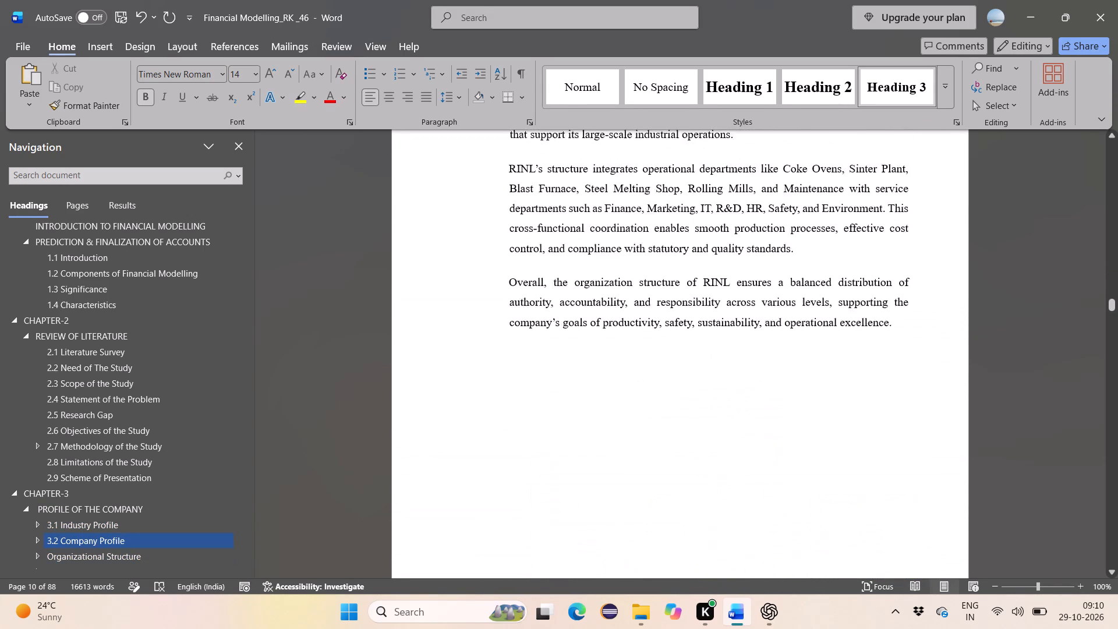
pyautogui.scroll(5, 415, 460)
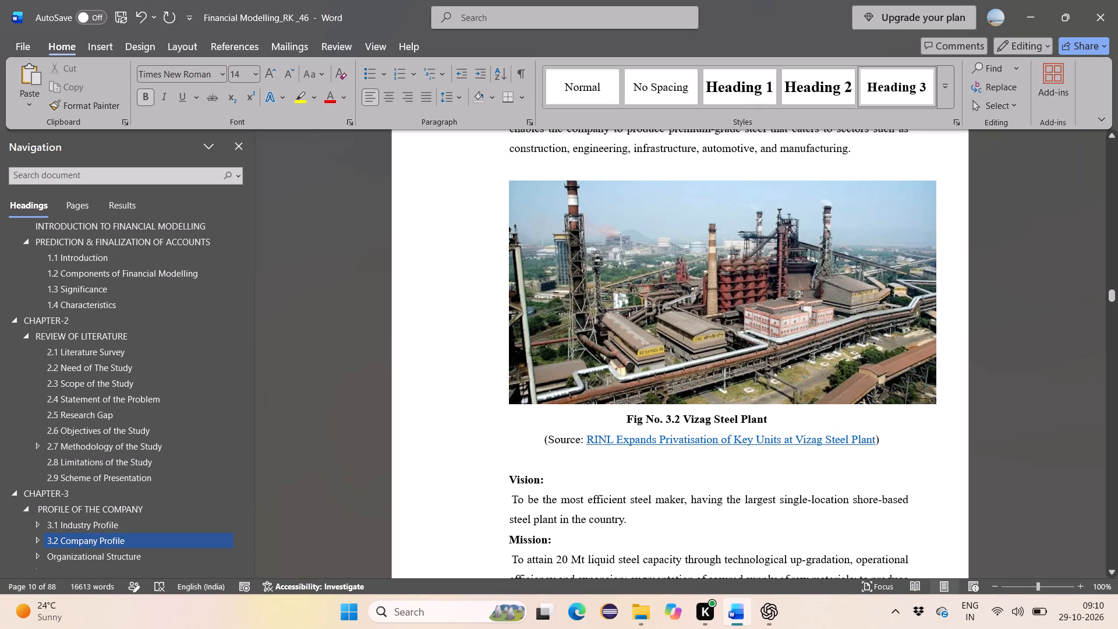
pyautogui.moveTo(683, 419); pyautogui.dragTo(758, 414)
pyautogui.hotkey('ctrl', 'c')
pyautogui.hotkey('ctrl', 'c')
pyautogui.hotkey('ctrl', 'c')
pyautogui.scroll(-1, 758, 414)
pyautogui.scroll(1, 758, 414)
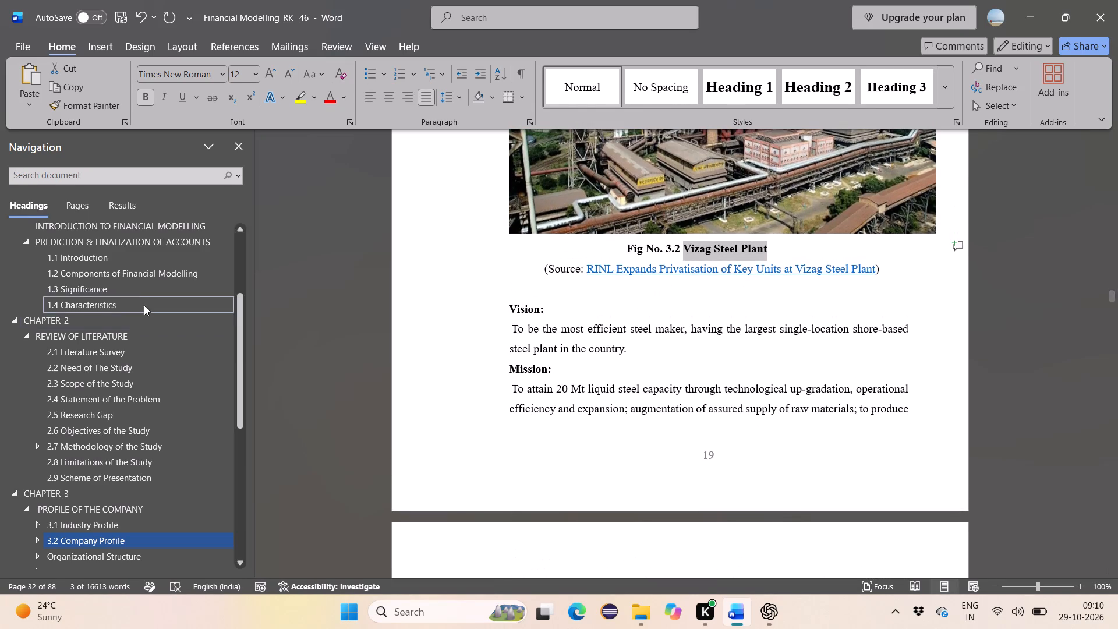
# Look up the Fig No. 3.1 page and enter 13 as the Steel Billet Manufacturing Unit row's page in the List of Pictures.
pyautogui.scroll(8, 590, 338)
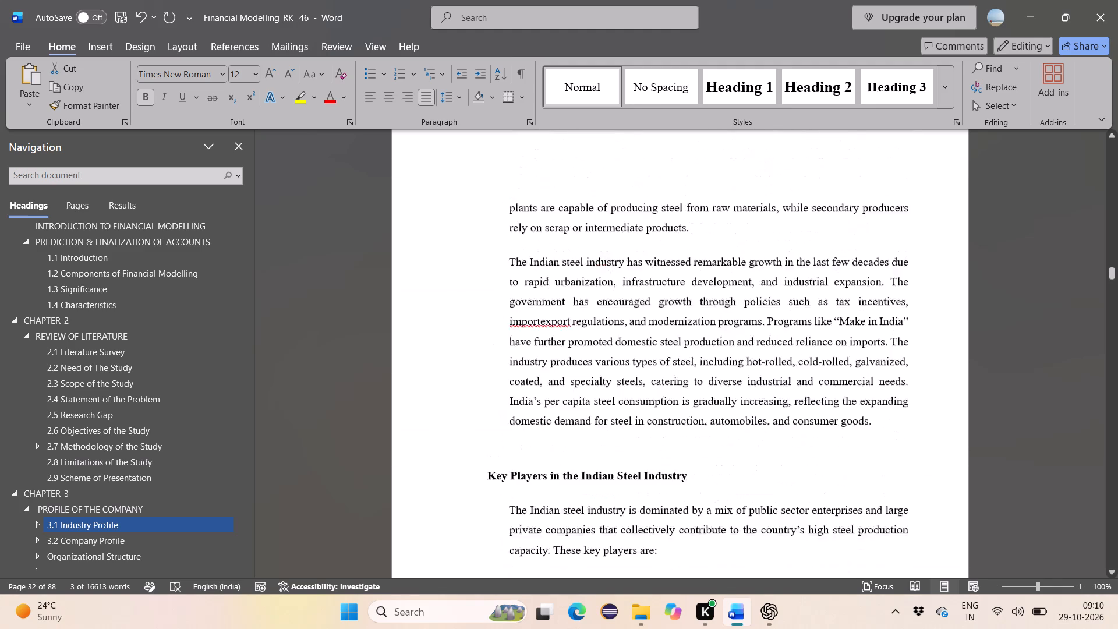
pyautogui.scroll(7, 590, 338)
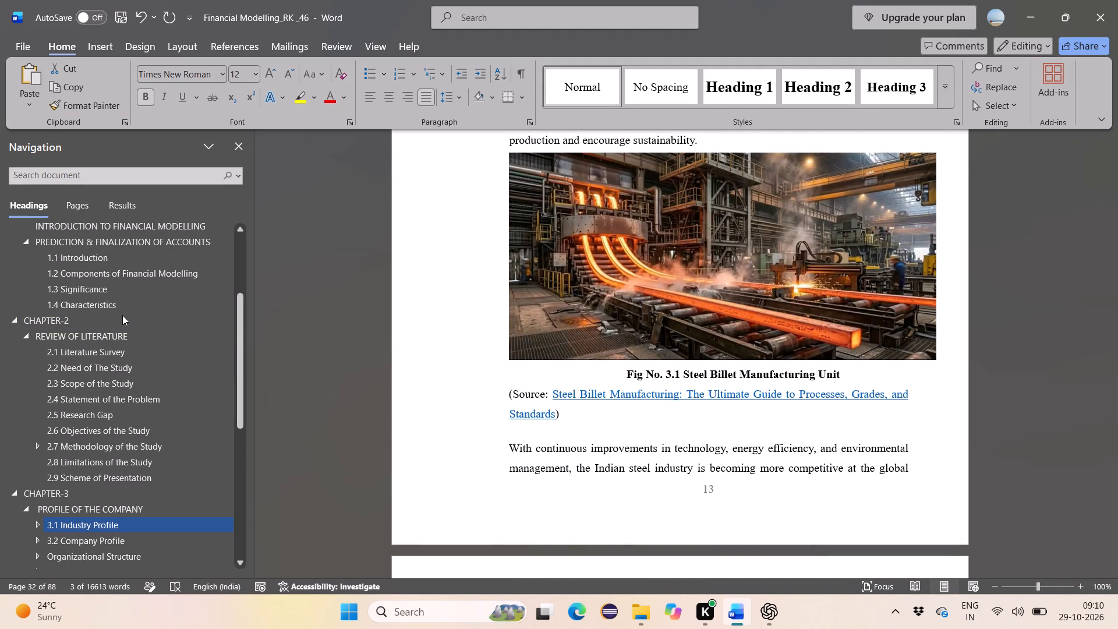
pyautogui.scroll(1, 115, 260)
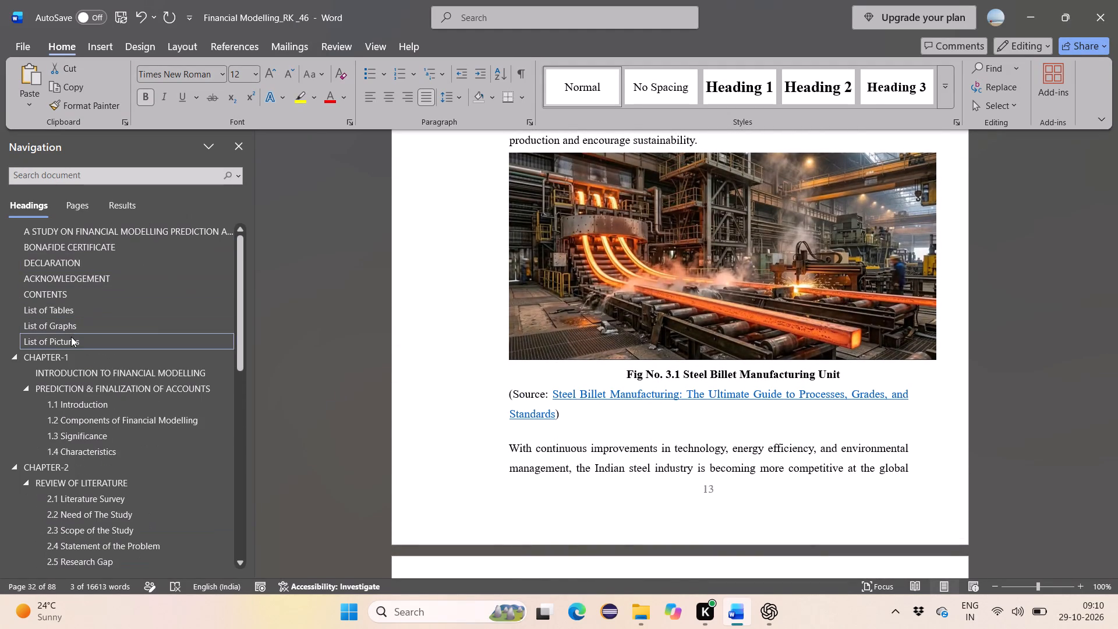
pyautogui.click(71, 337)
pyautogui.click(841, 216)
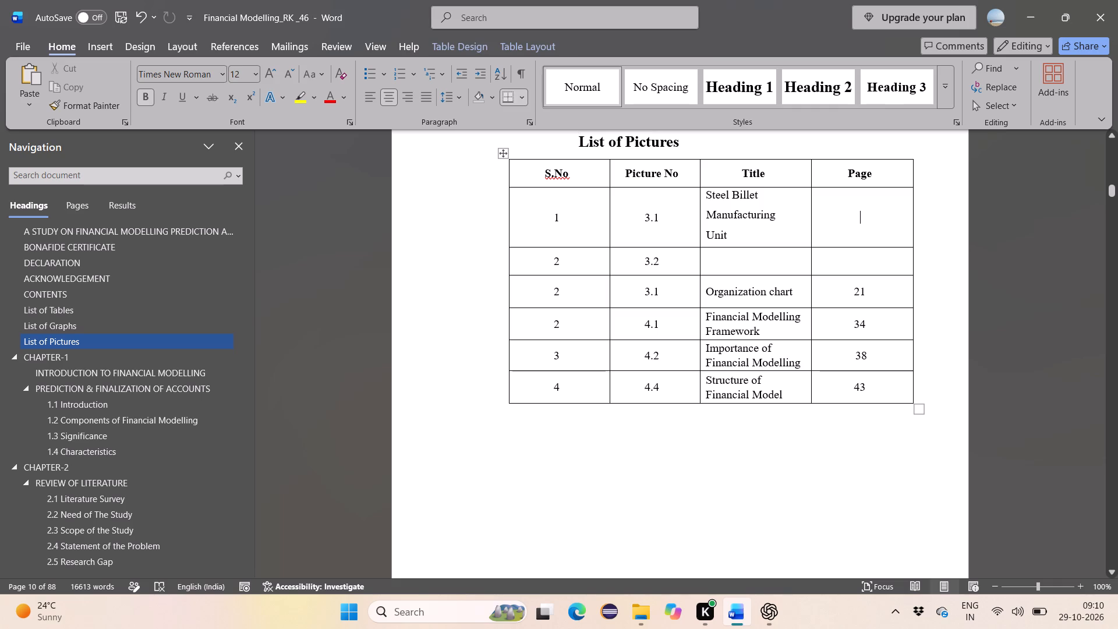
pyautogui.write('13')
# Fill the picture 3.2 row with the copied title Vizag Steel Plant as text only and page number 19.
pyautogui.click(748, 264)
pyautogui.hotkey('ctrl', 'v')
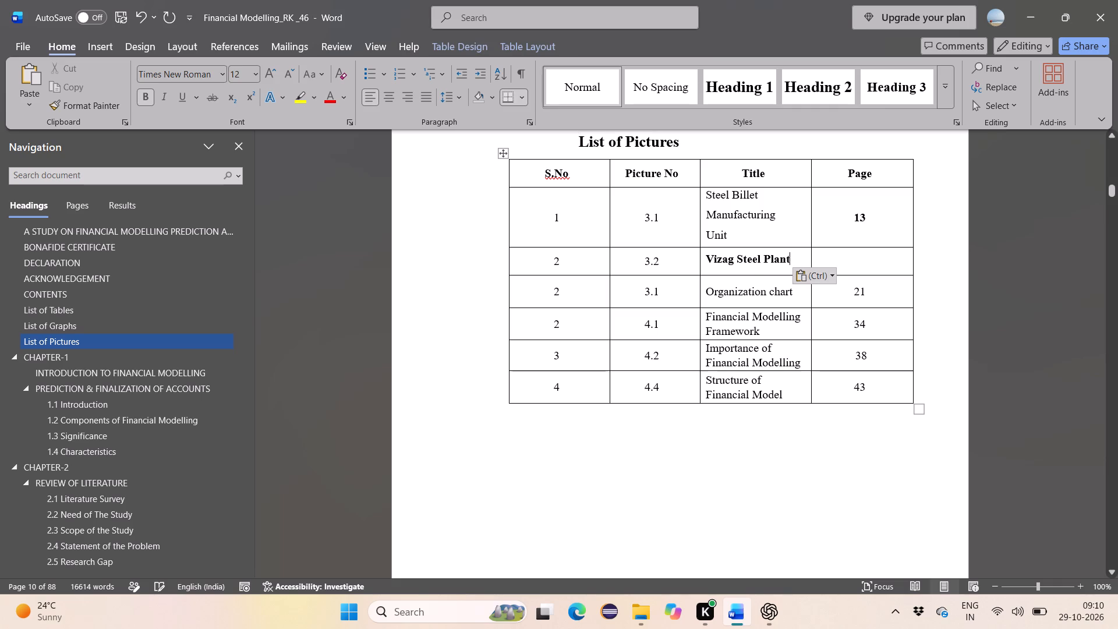
pyautogui.click(817, 271)
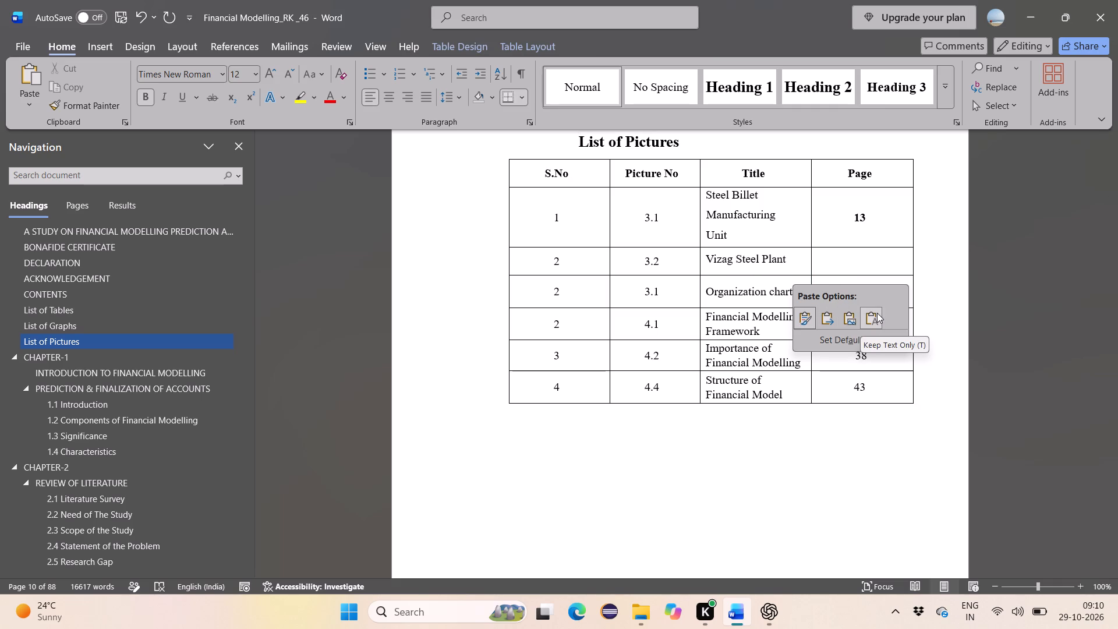
pyautogui.click(876, 313)
pyautogui.click(841, 260)
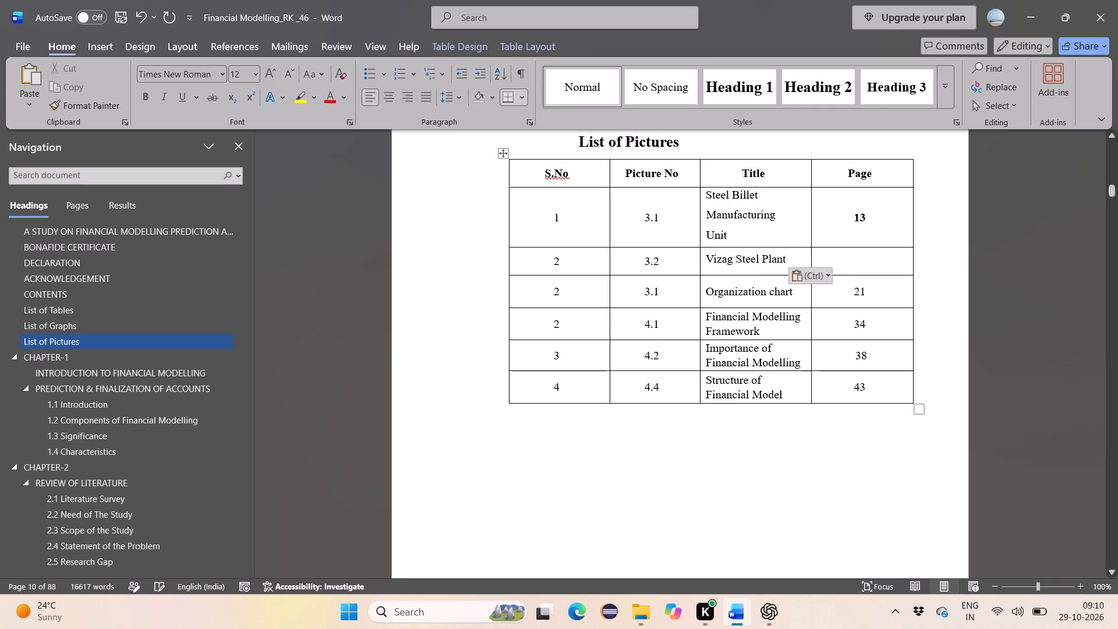
pyautogui.write('19')
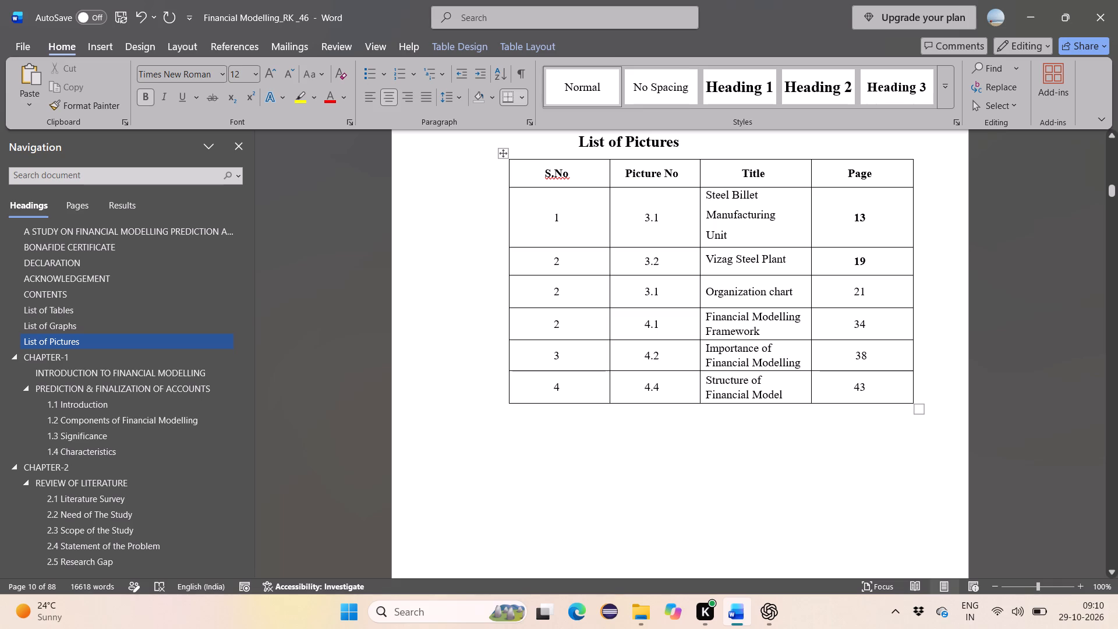
# Remove the bold formatting from page numbers 13 and 19 in the List of Pictures table.
pyautogui.moveTo(876, 212); pyautogui.dragTo(841, 209)
pyautogui.hotkey('ctrl', 'b')
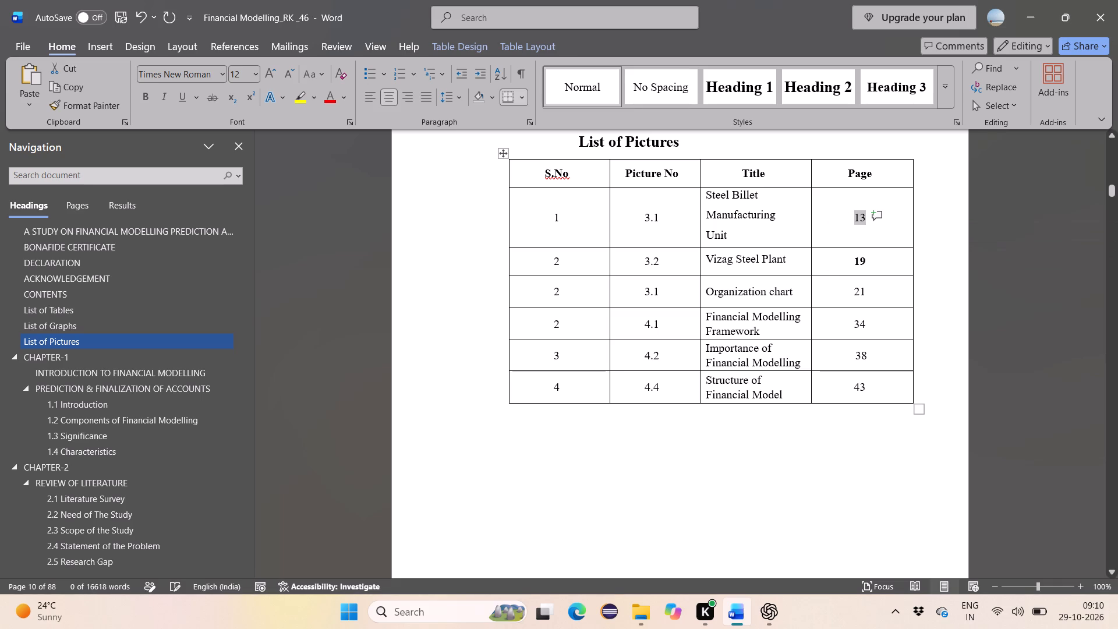
pyautogui.click(859, 253)
pyautogui.doubleClick(859, 253)
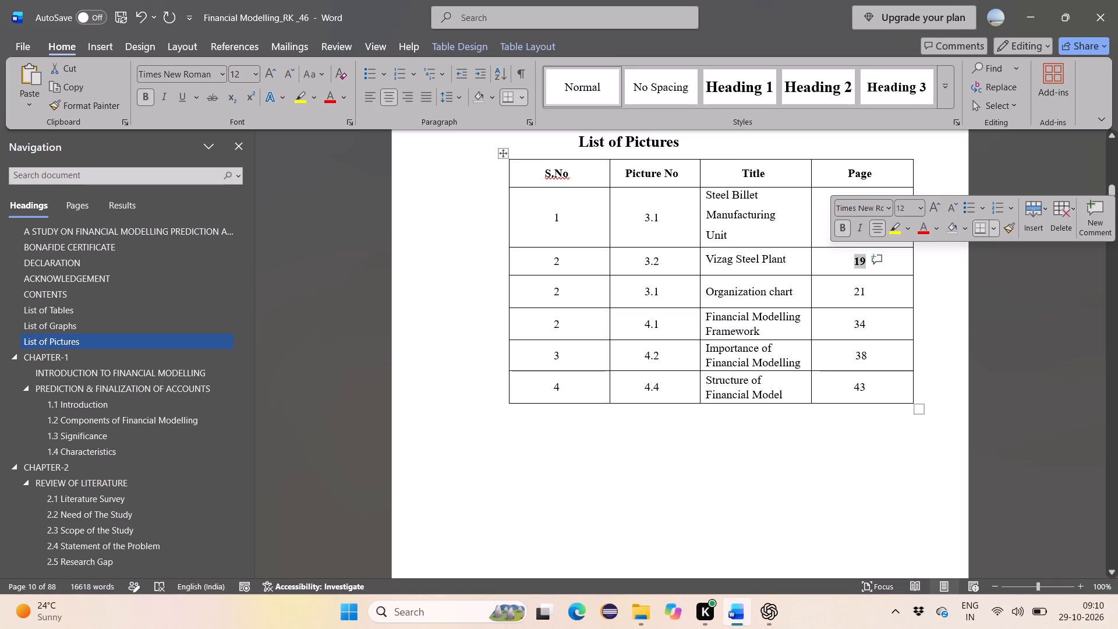
pyautogui.hotkey('ctrl', 'b')
pyautogui.click(735, 458)
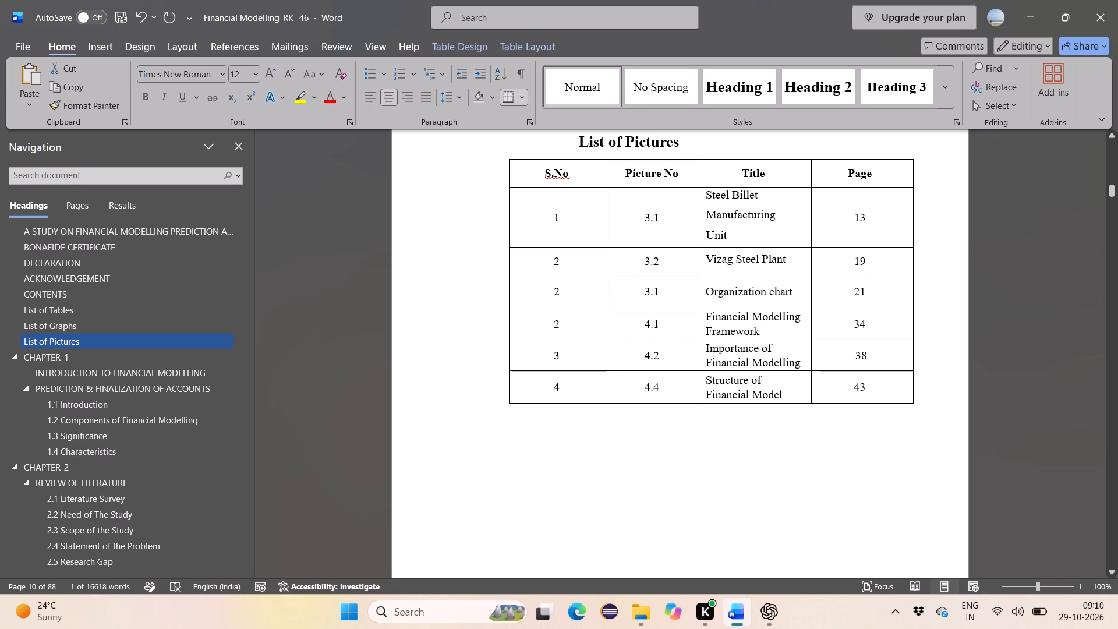
# Change the Organization chart row's picture number to 3.3.
pyautogui.click(664, 301)
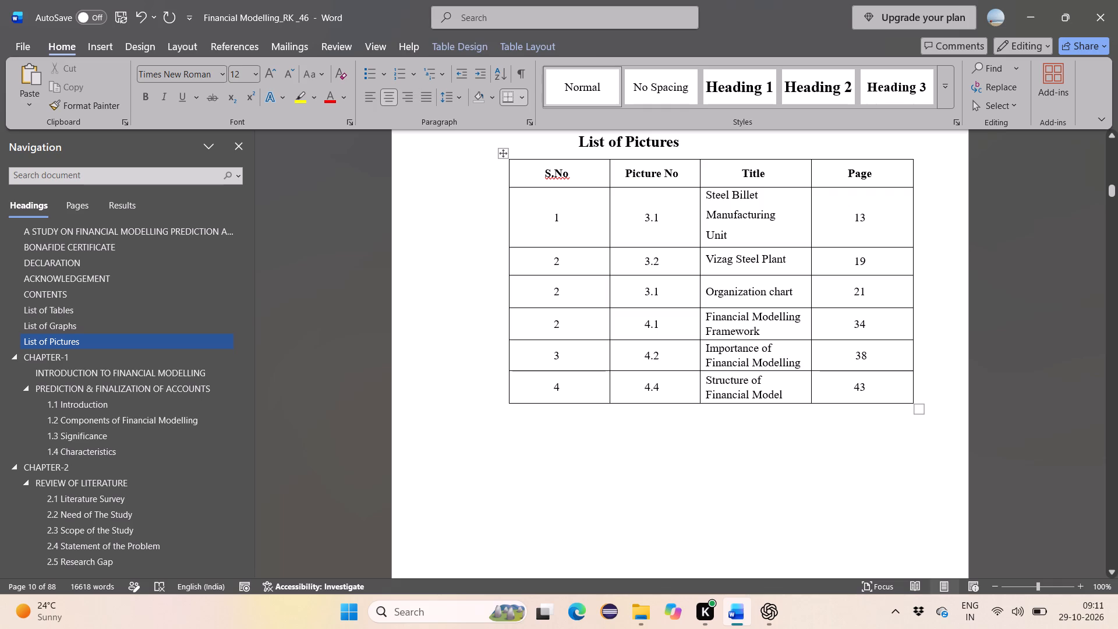
pyautogui.click(656, 292)
pyautogui.press('BackSpace')
pyautogui.press('3')
# Copy the title RINL Products from the Fig No. 3.4 caption under Product Portfolio and check its page number.
pyautogui.scroll(-2, 95, 499)
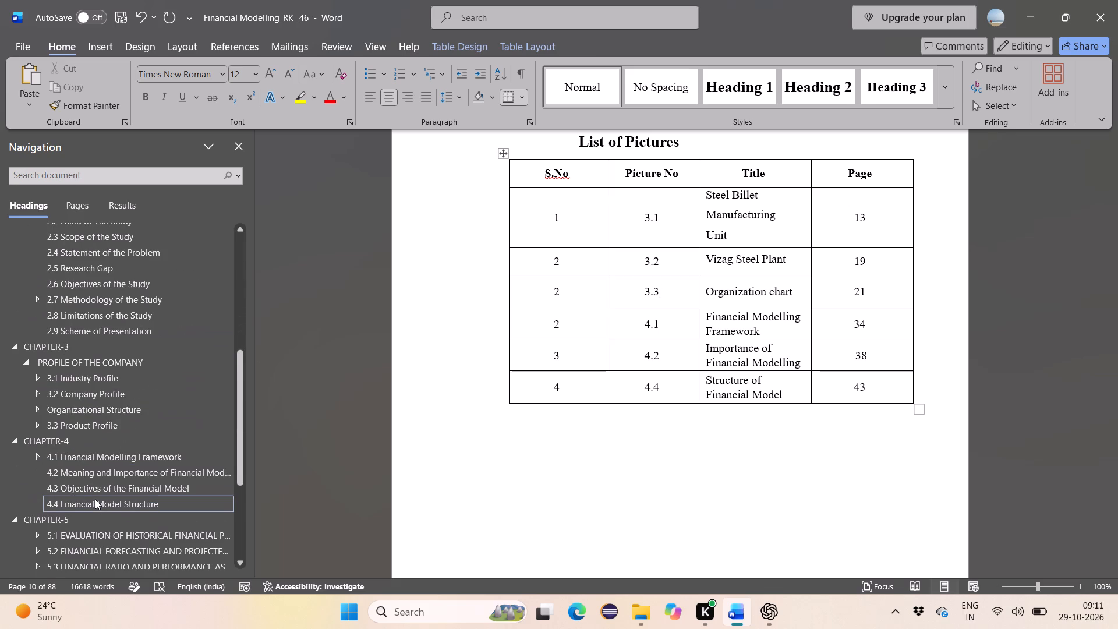
pyautogui.click(95, 398)
pyautogui.click(87, 411)
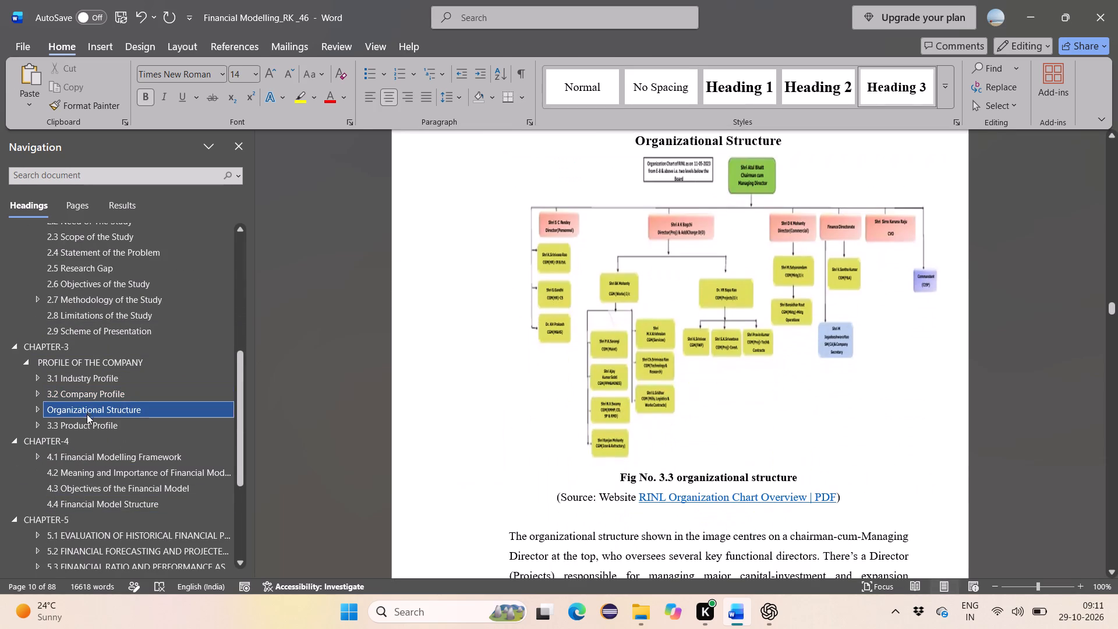
pyautogui.click(86, 422)
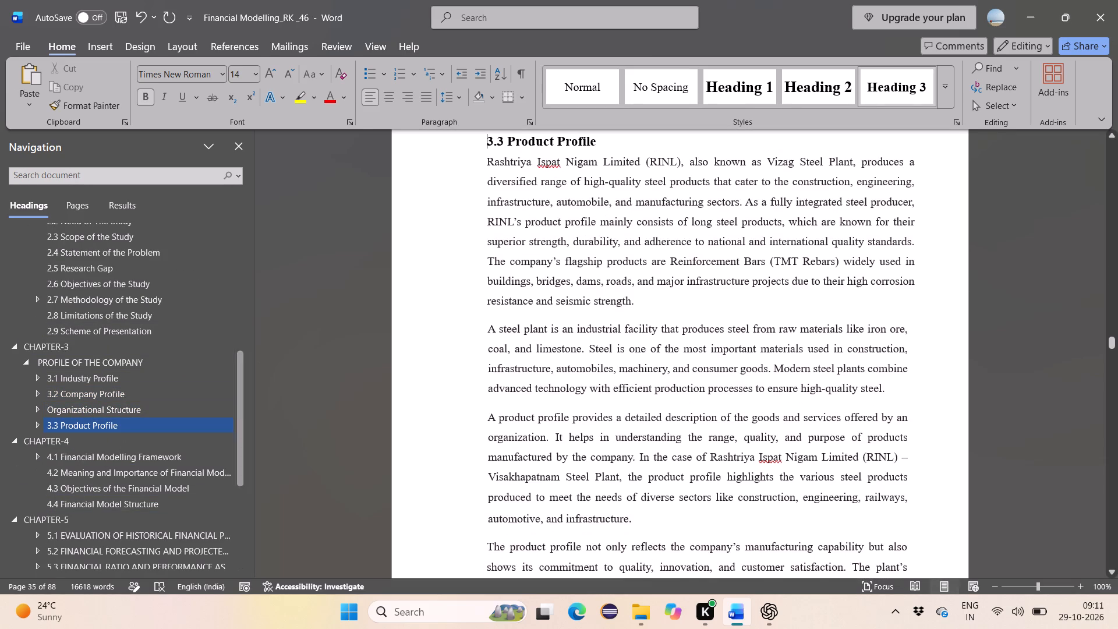
pyautogui.scroll(4, 515, 346)
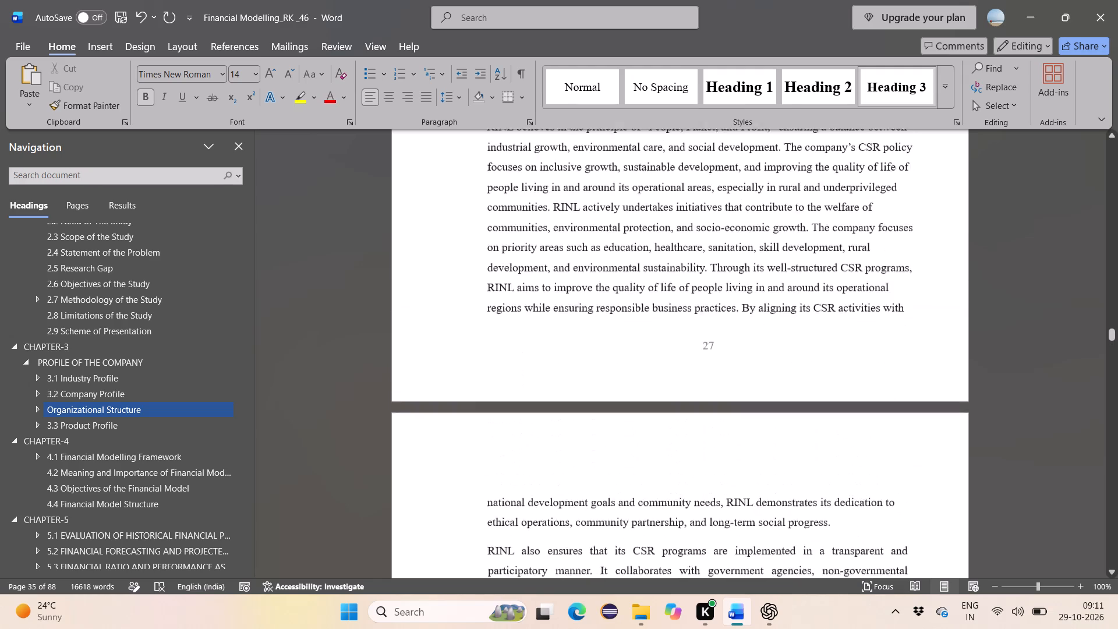
pyautogui.scroll(6, 515, 346)
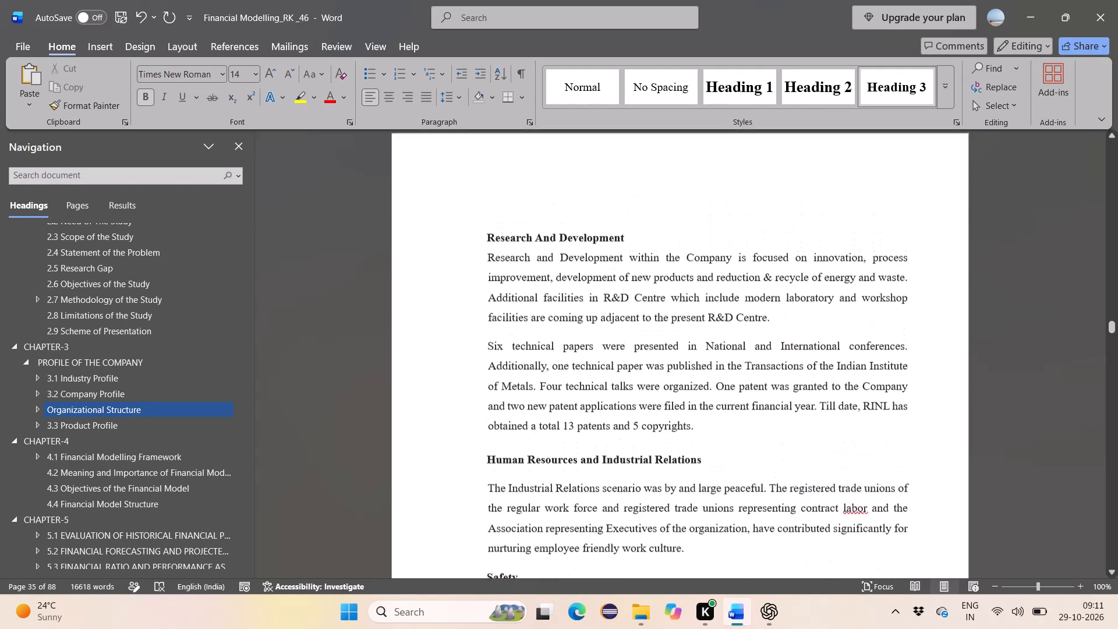
pyautogui.scroll(6, 515, 346)
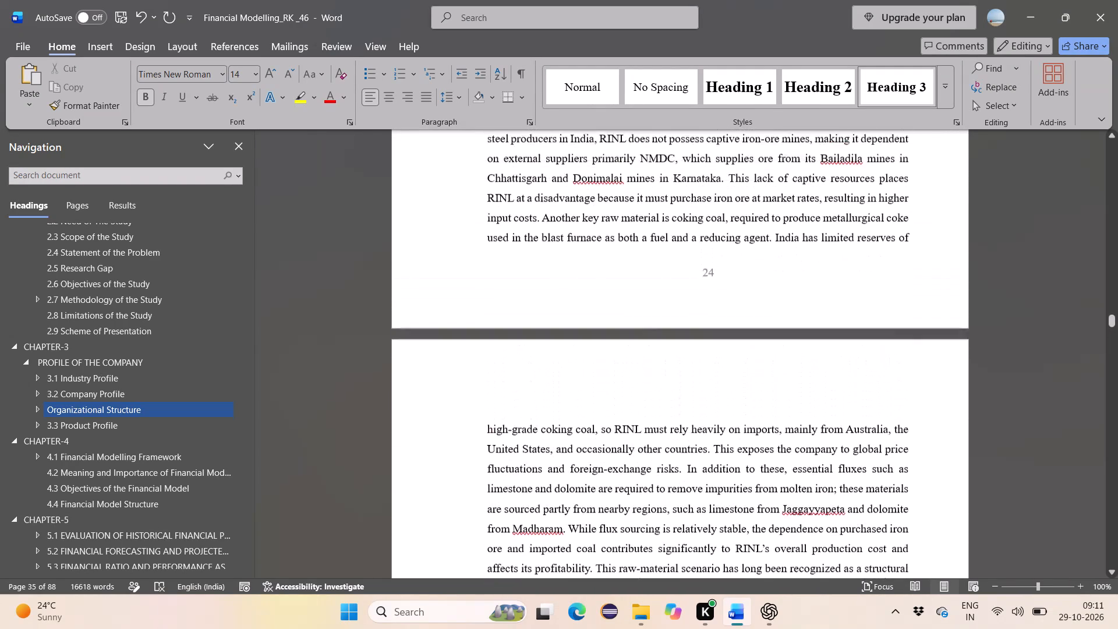
pyautogui.scroll(3, 515, 346)
pyautogui.scroll(-1, 515, 346)
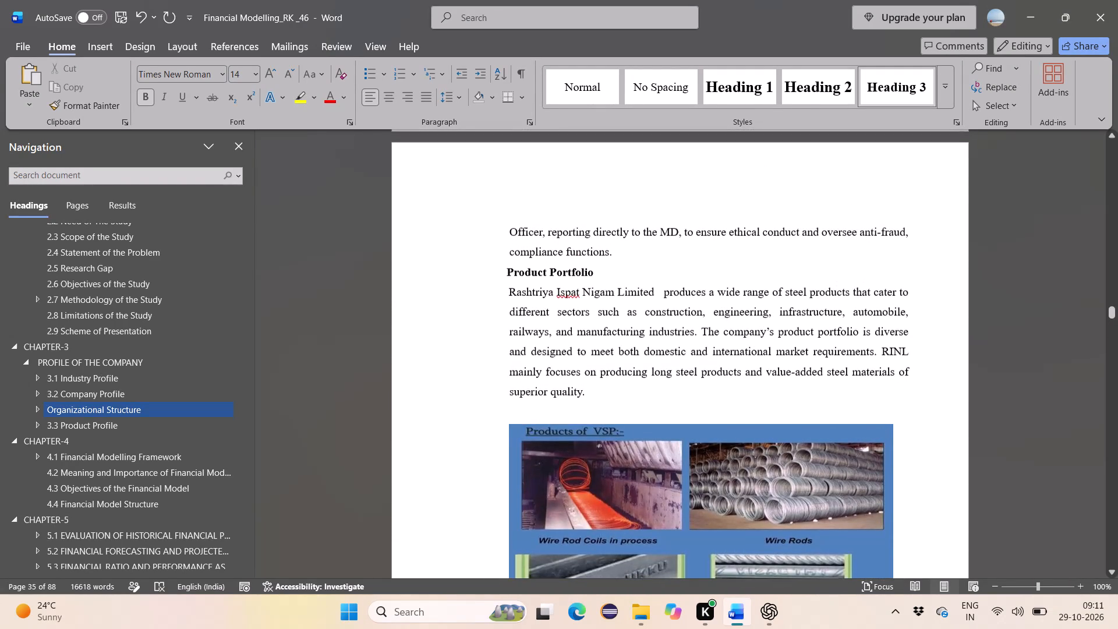
pyautogui.scroll(-1, 515, 346)
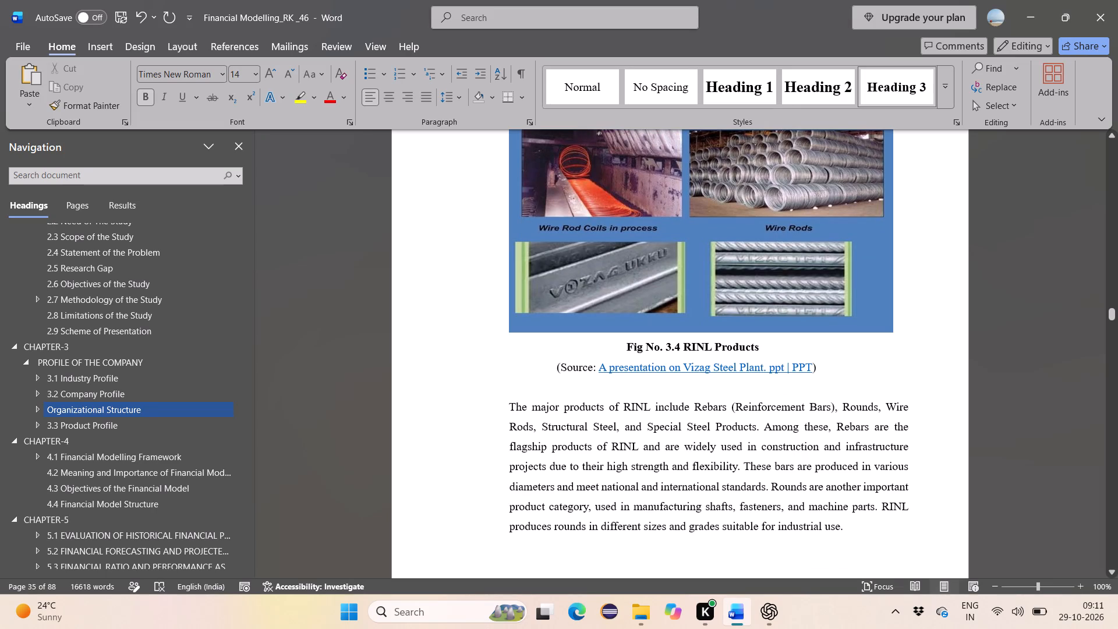
pyautogui.moveTo(761, 349); pyautogui.dragTo(682, 345)
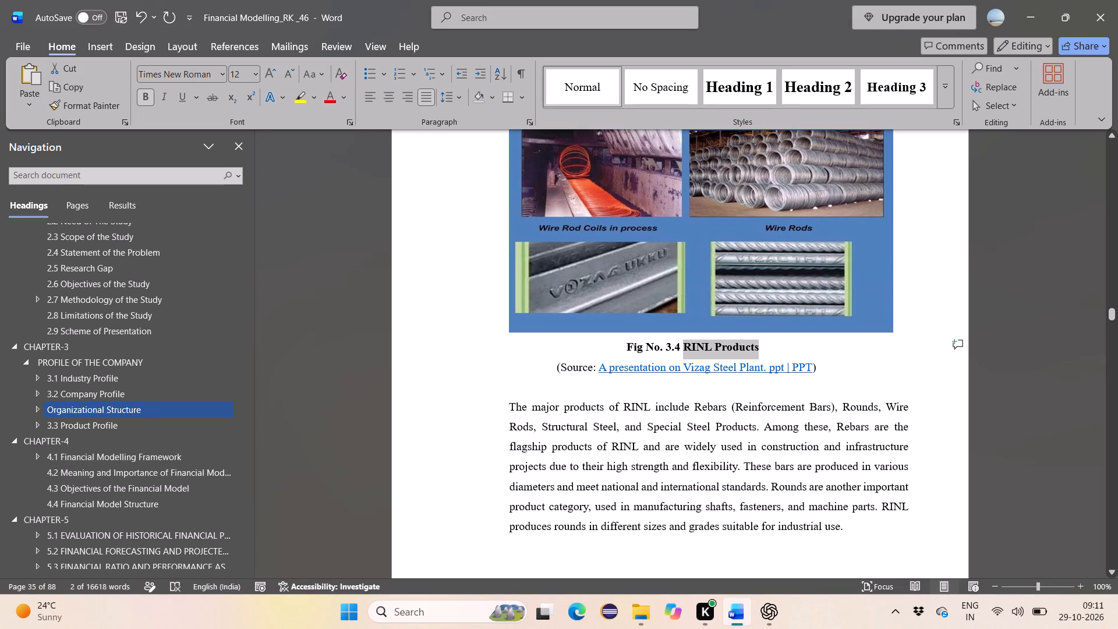
pyautogui.hotkey('ctrl', 'c')
pyautogui.scroll(-1, 716, 437)
pyautogui.scroll(1, 716, 437)
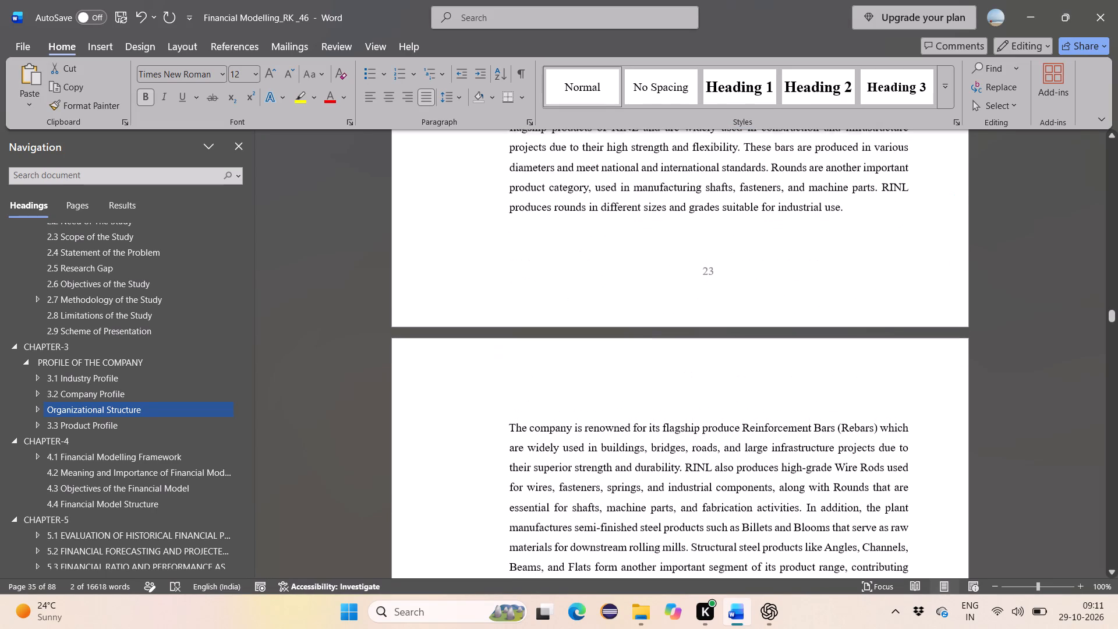
# Set the Organization chart row's page number to 22 in the List of Pictures.
pyautogui.scroll(2, 474, 343)
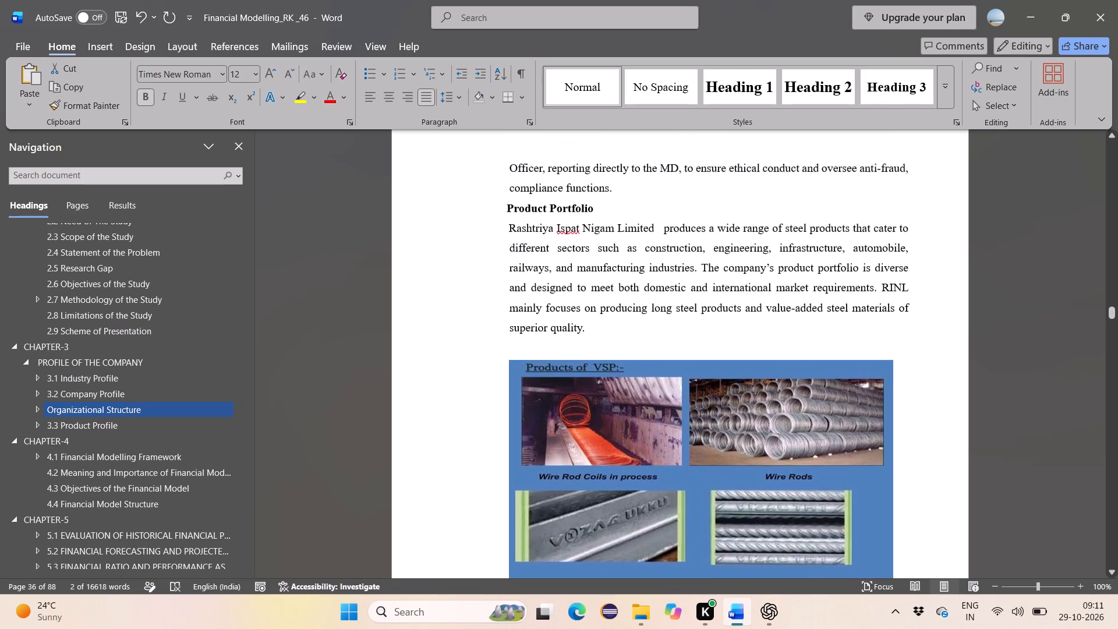
pyautogui.scroll(5, 474, 343)
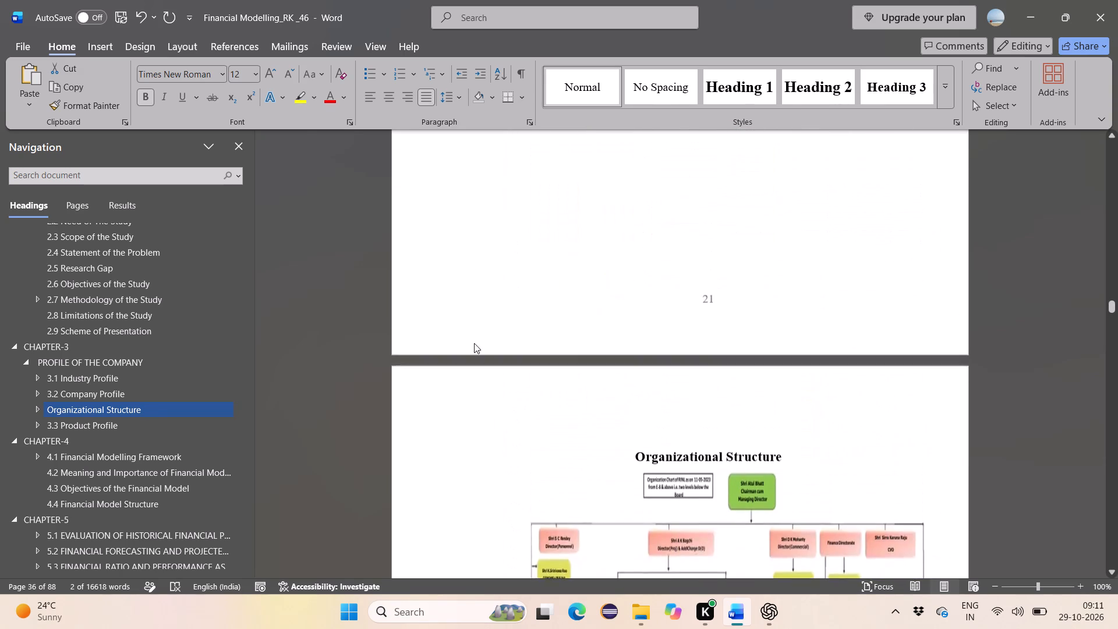
pyautogui.scroll(3, 474, 343)
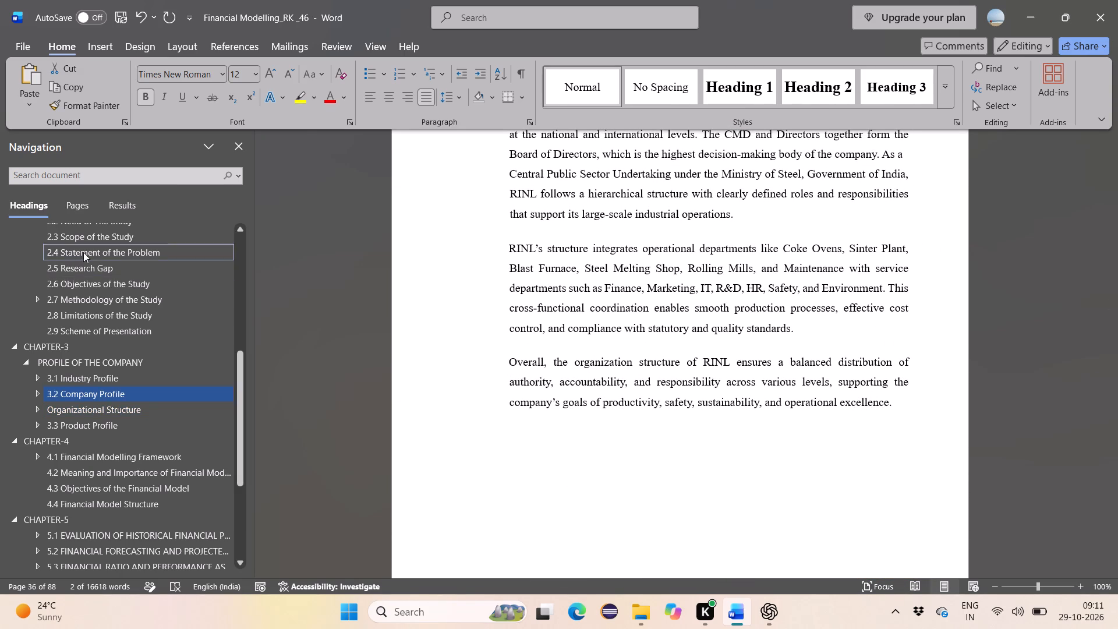
pyautogui.scroll(2, 97, 273)
pyautogui.click(51, 334)
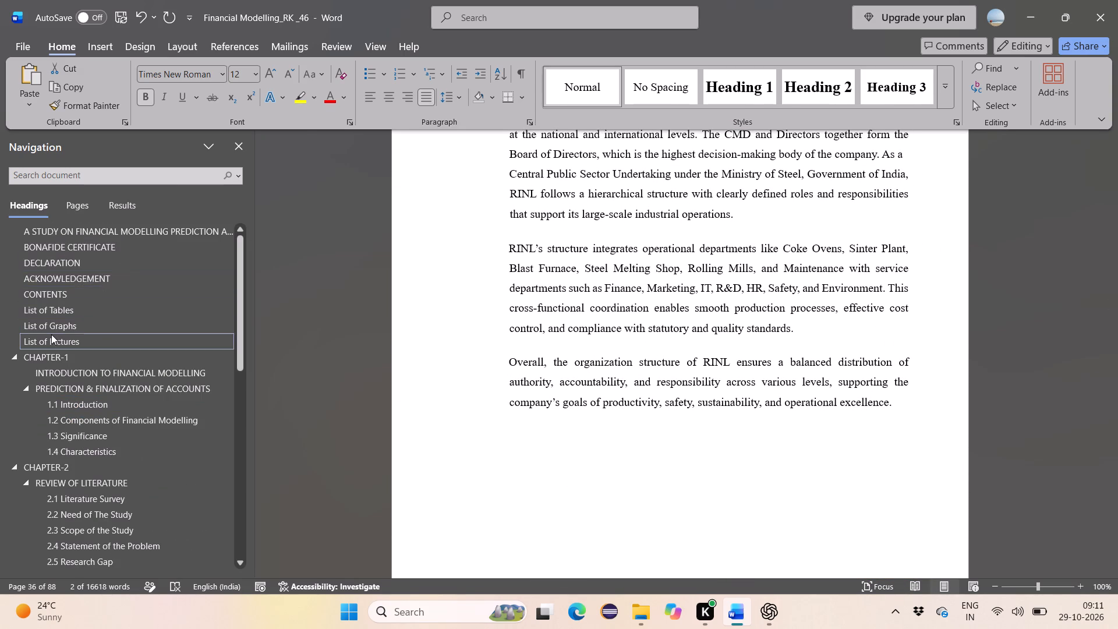
pyautogui.click(866, 283)
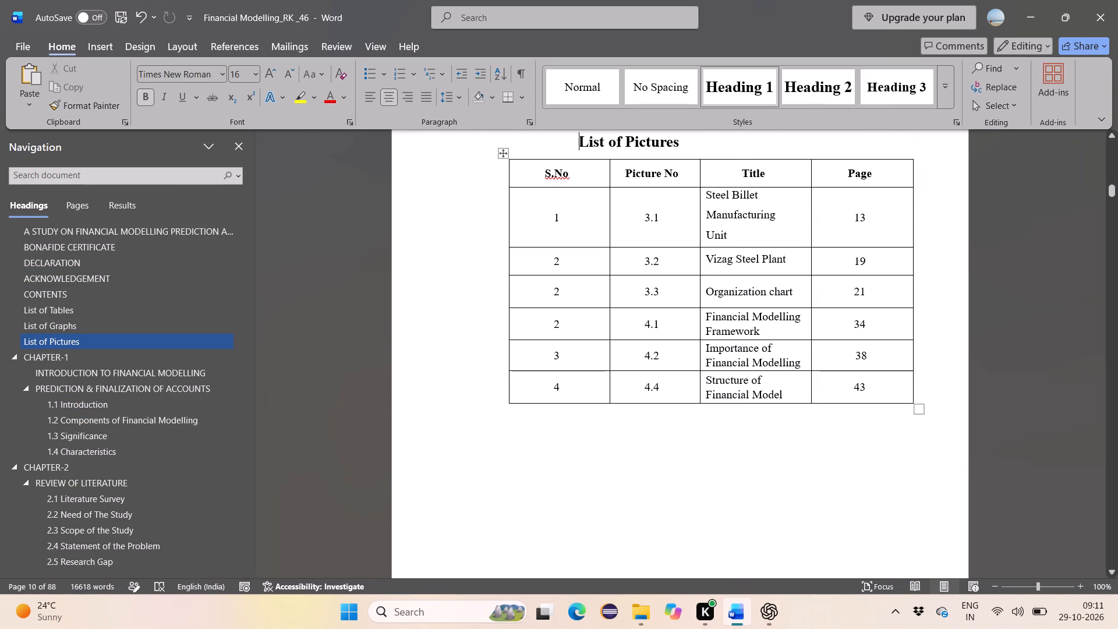
pyautogui.press('BackSpace')
pyautogui.press('2')
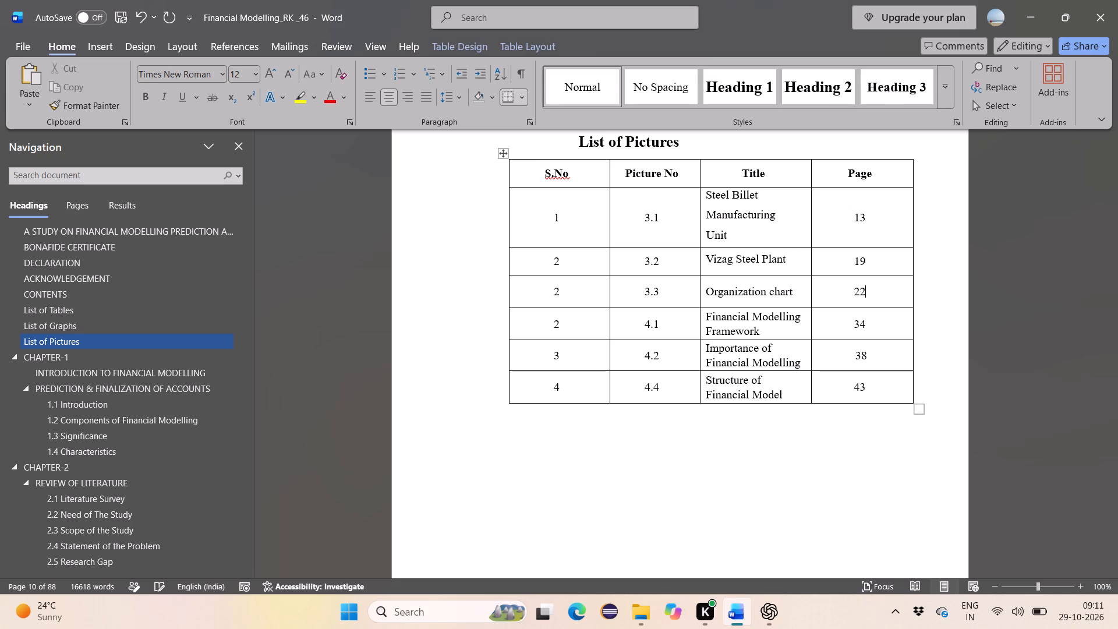
# Insert a row below Organization chart with serial number 3, picture number 3.4, the copied title RINL Products as text only, and page 23.
pyautogui.click(500, 309)
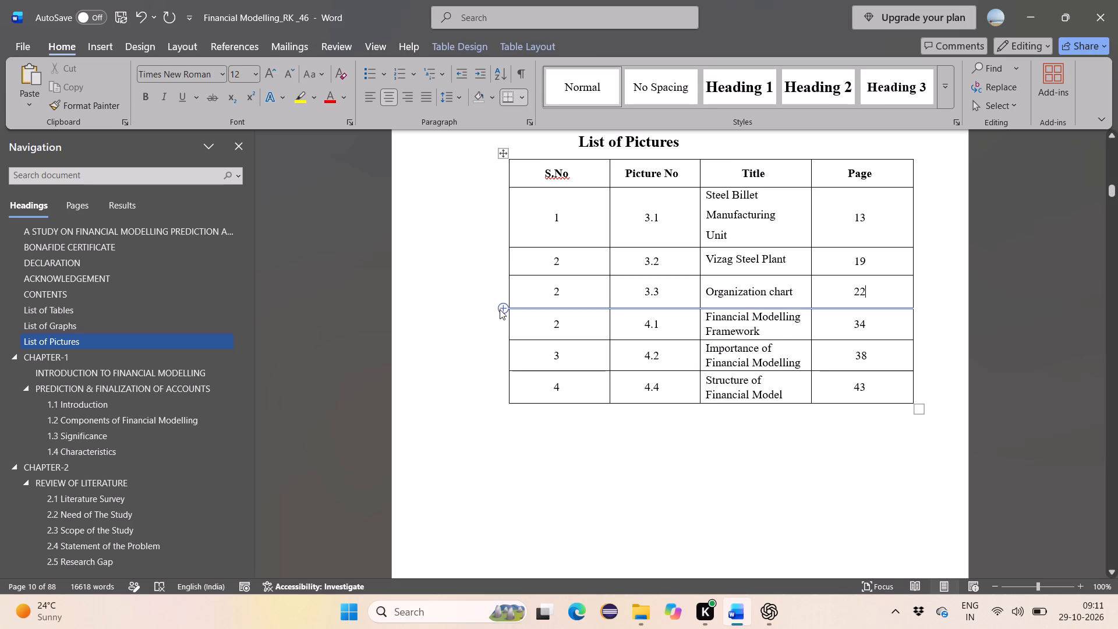
pyautogui.click(574, 324)
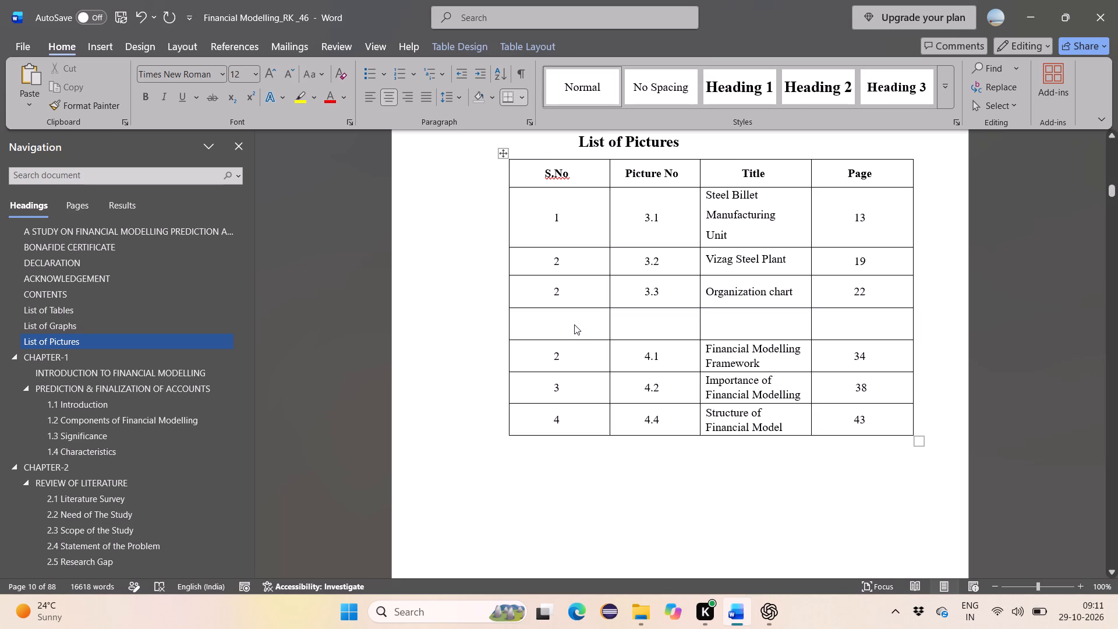
pyautogui.press('3')
pyautogui.click(641, 324)
pyautogui.write('3.4')
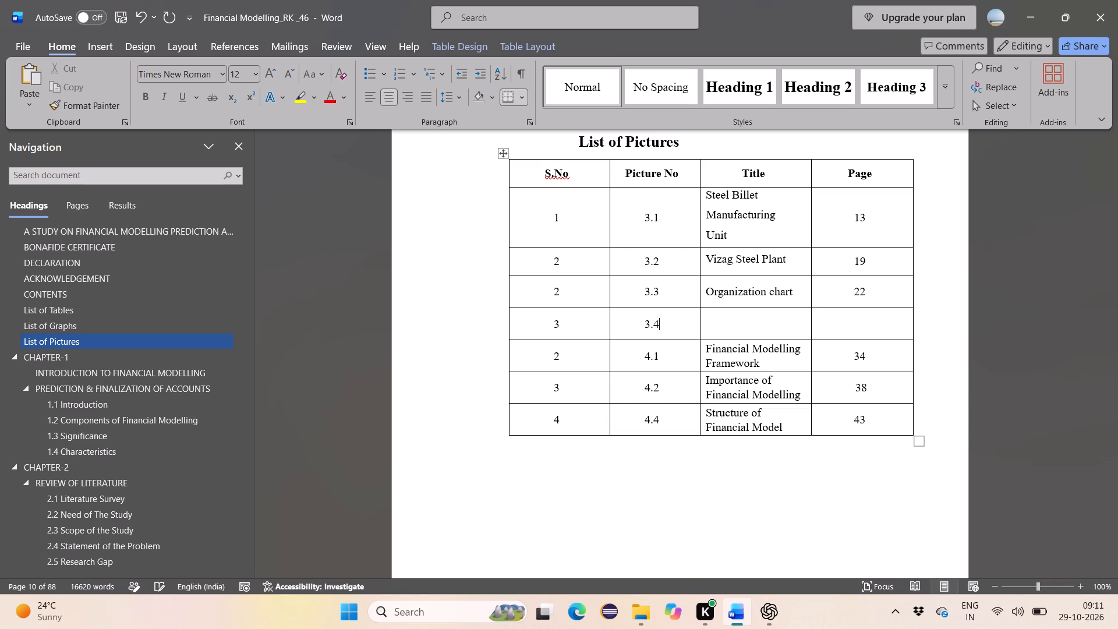
pyautogui.click(725, 322)
pyautogui.hotkey('ctrl', 'v')
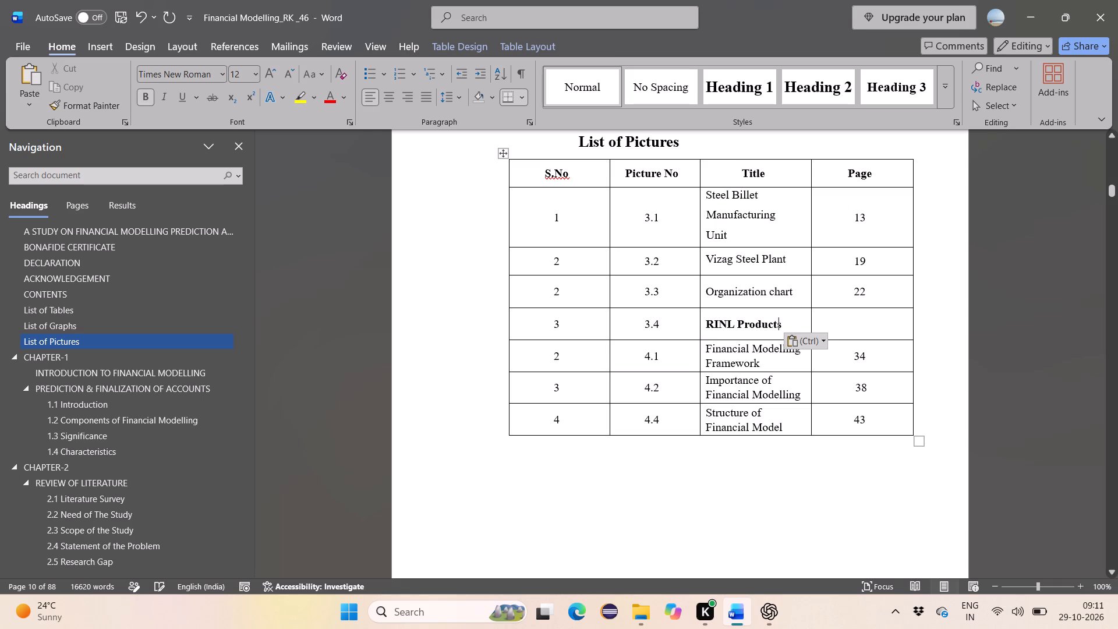
pyautogui.click(818, 338)
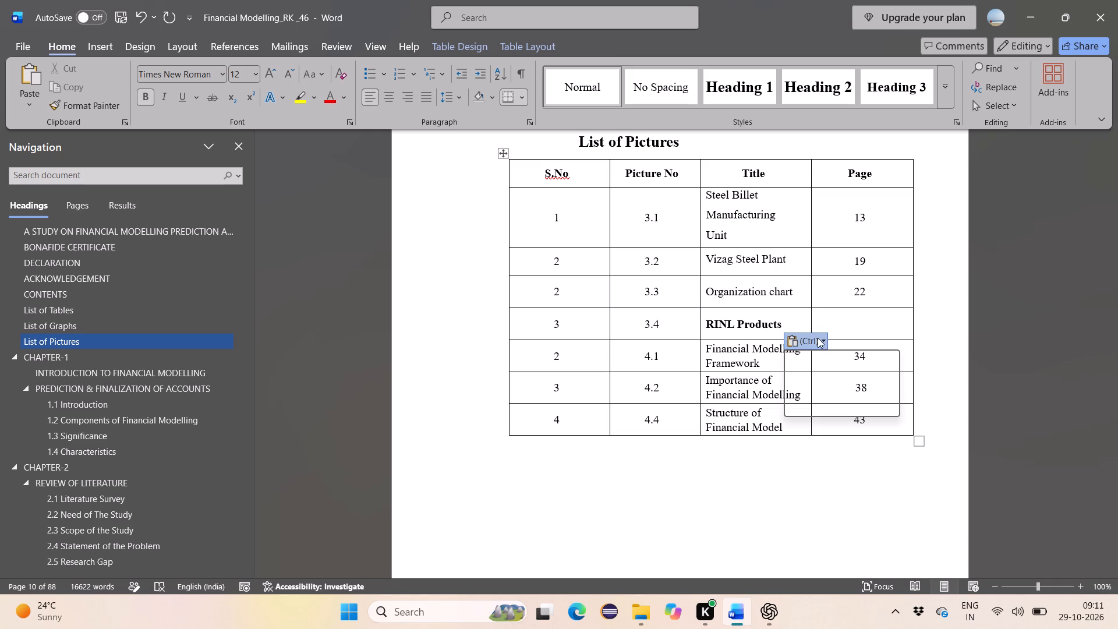
pyautogui.click(868, 381)
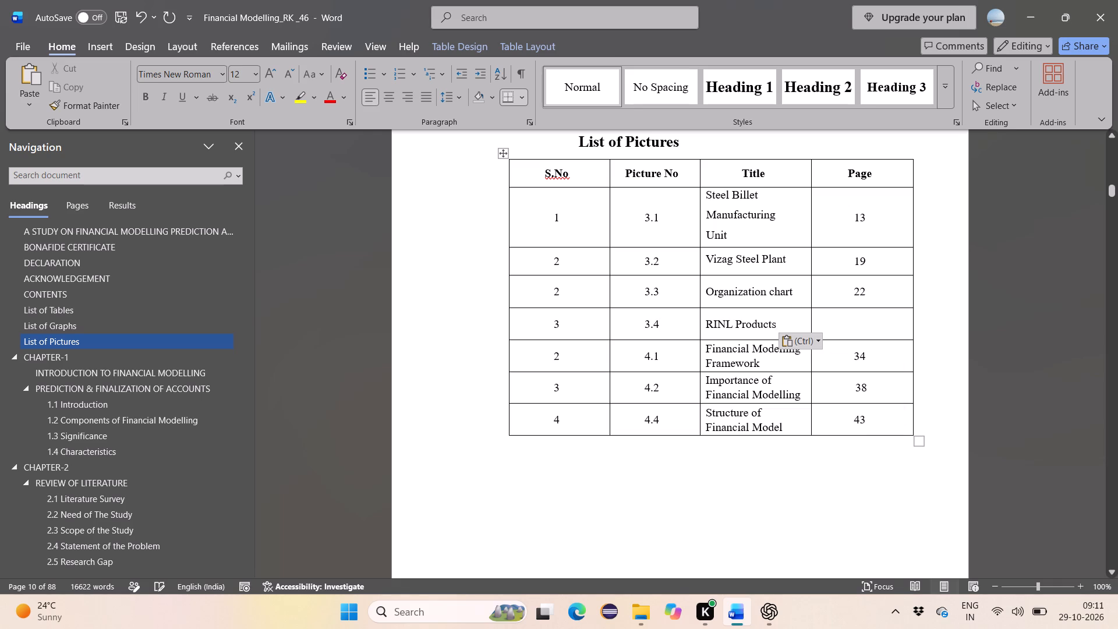
pyautogui.click(862, 325)
pyautogui.write('23')
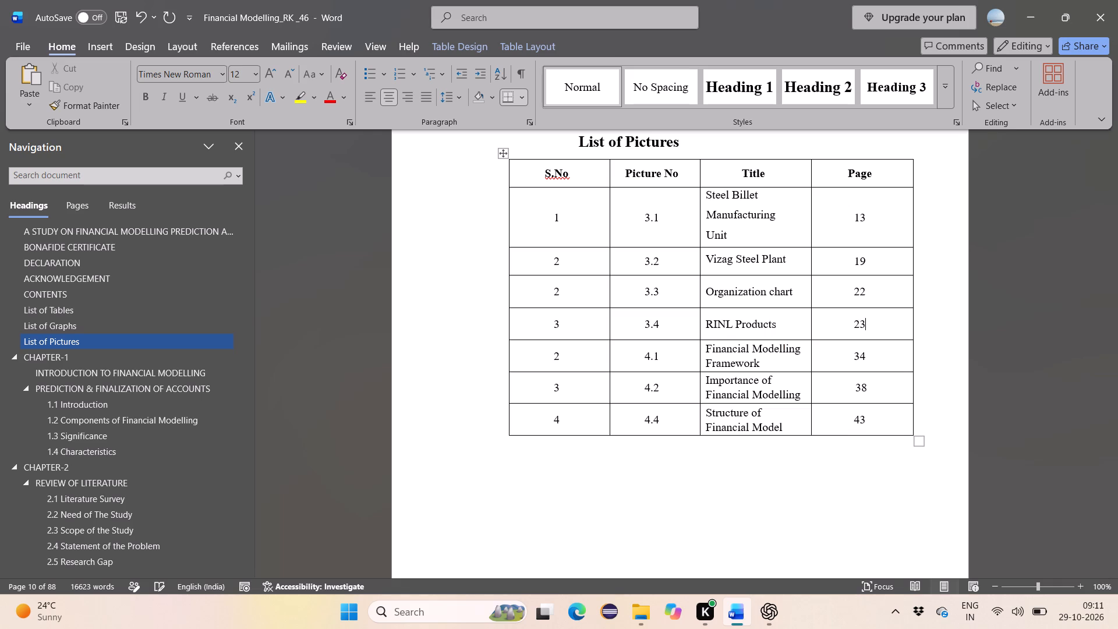
# Change the serial number of the RINL Products row to 4 and the Organization chart row to 3.
pyautogui.click(562, 323)
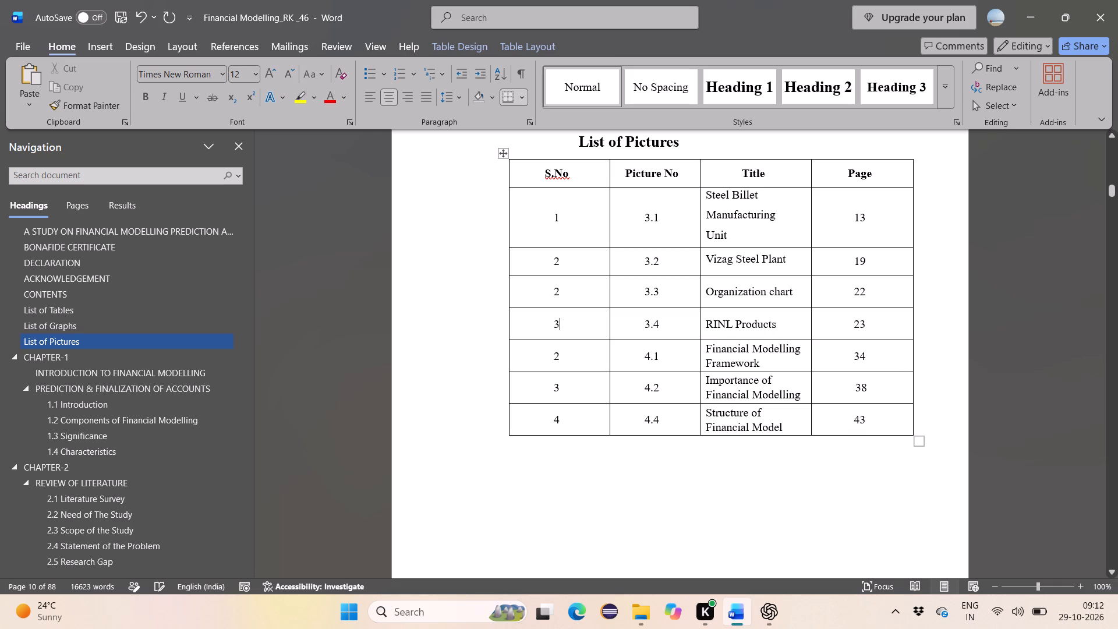
pyautogui.press('BackSpace')
pyautogui.press('4')
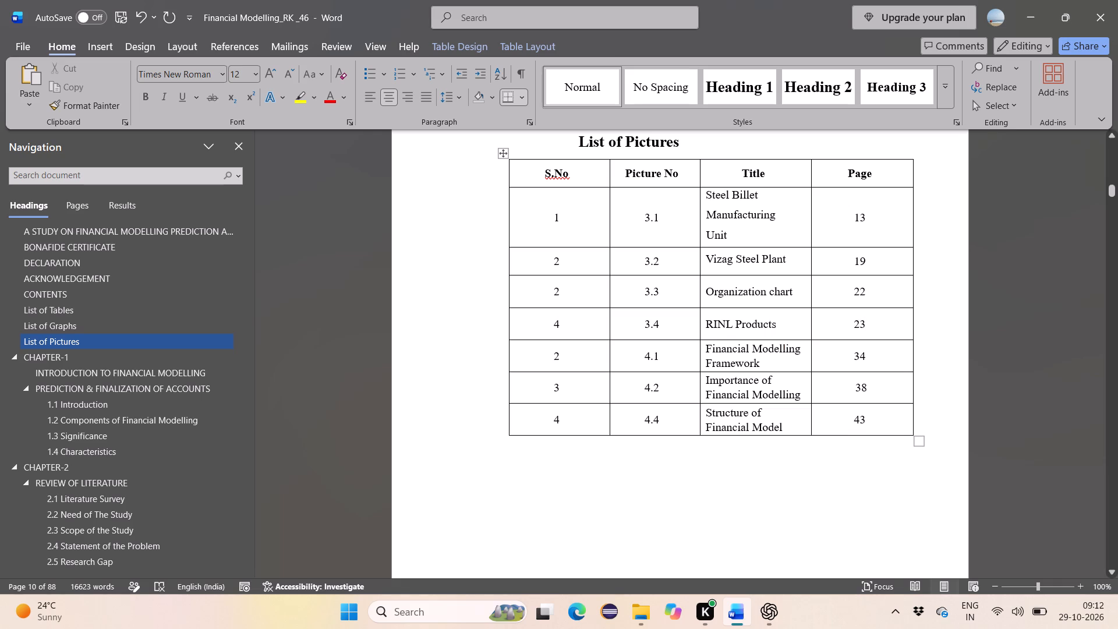
pyautogui.click(565, 290)
pyautogui.press('BackSpace')
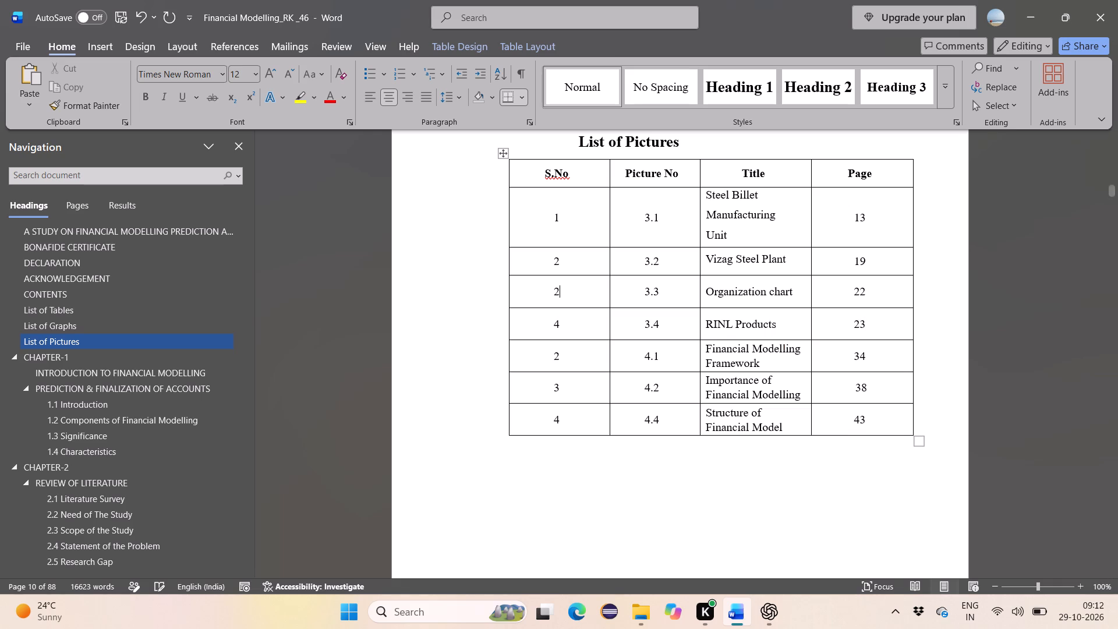
pyautogui.press('BackSpace')
pyautogui.press('3')
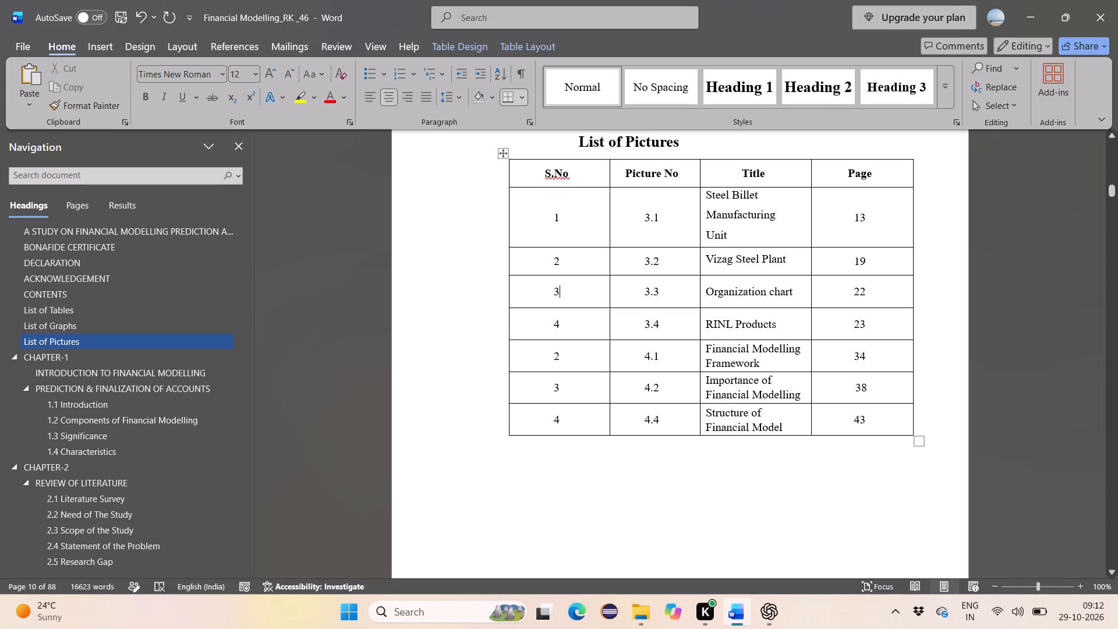
# Renumber the serial numbers of the picture 4.1, 4.2 and 4.4 rows to 5, 6 and 7.
pyautogui.click(561, 355)
pyautogui.press('Left')
pyautogui.press('BackSpace')
pyautogui.press('5')
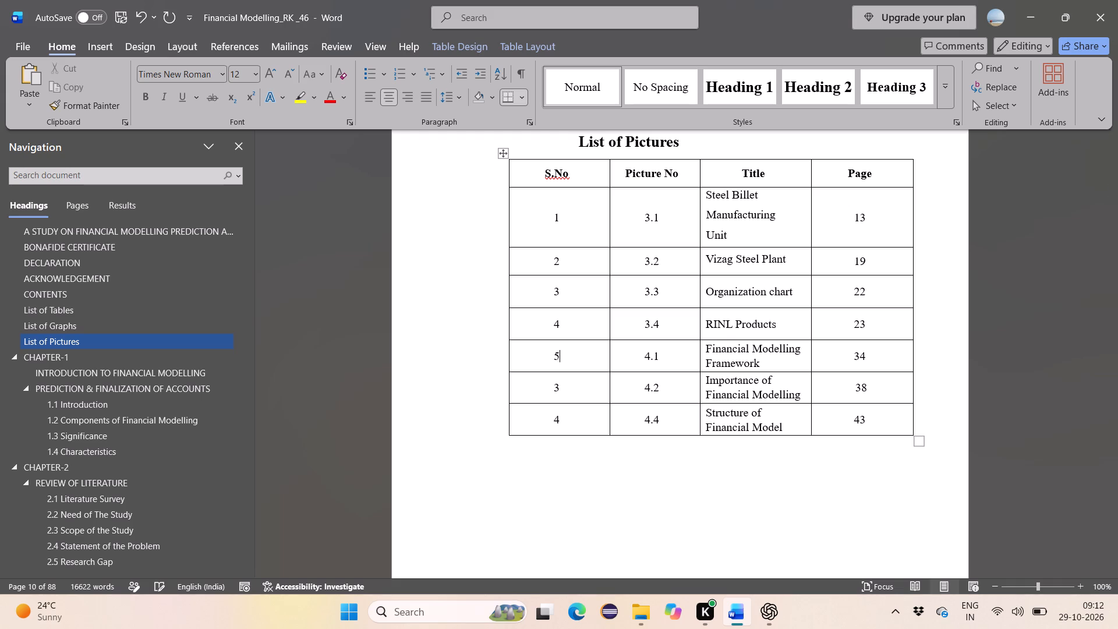
pyautogui.click(562, 390)
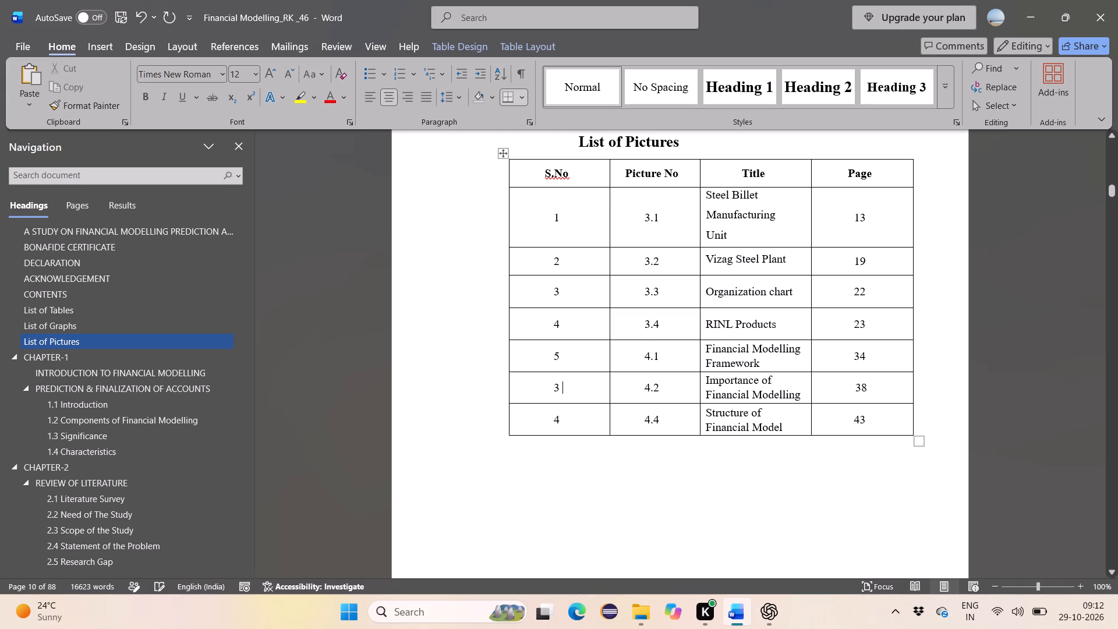
pyautogui.press('BackSpace')
pyautogui.press('BackSpace')
pyautogui.press('6')
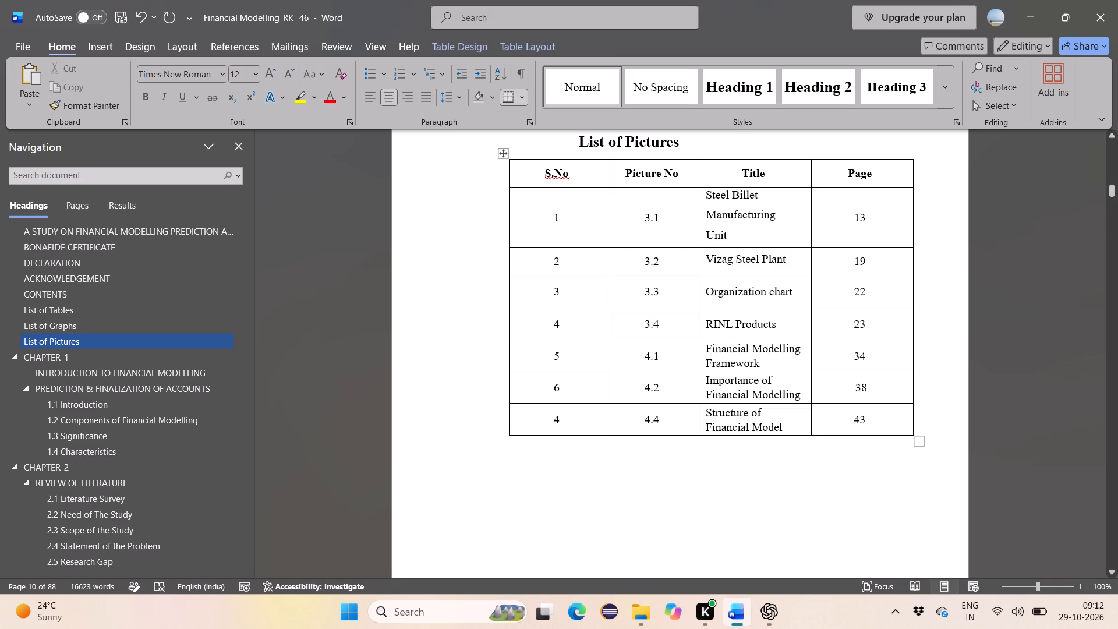
pyautogui.click(561, 414)
pyautogui.press('Left')
pyautogui.press('BackSpace')
pyautogui.press('7')
# Look over the front lists and examine the chapter page ranges in the Contents table.
pyautogui.scroll(4, 581, 374)
pyautogui.scroll(-1, 581, 374)
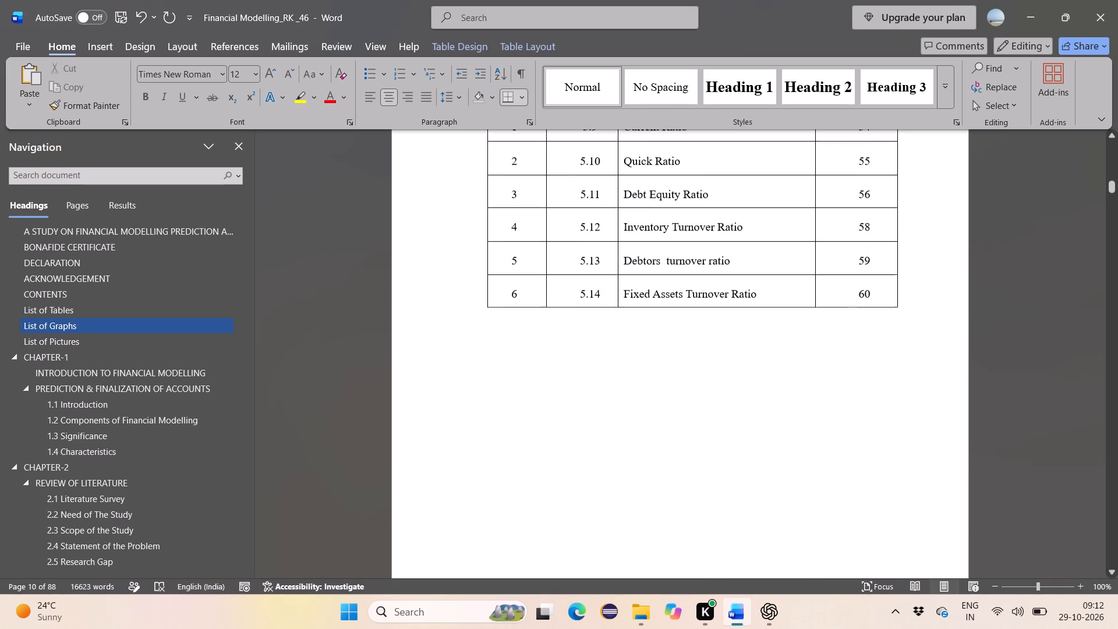
pyautogui.scroll(-3, 581, 374)
pyautogui.scroll(3, 581, 374)
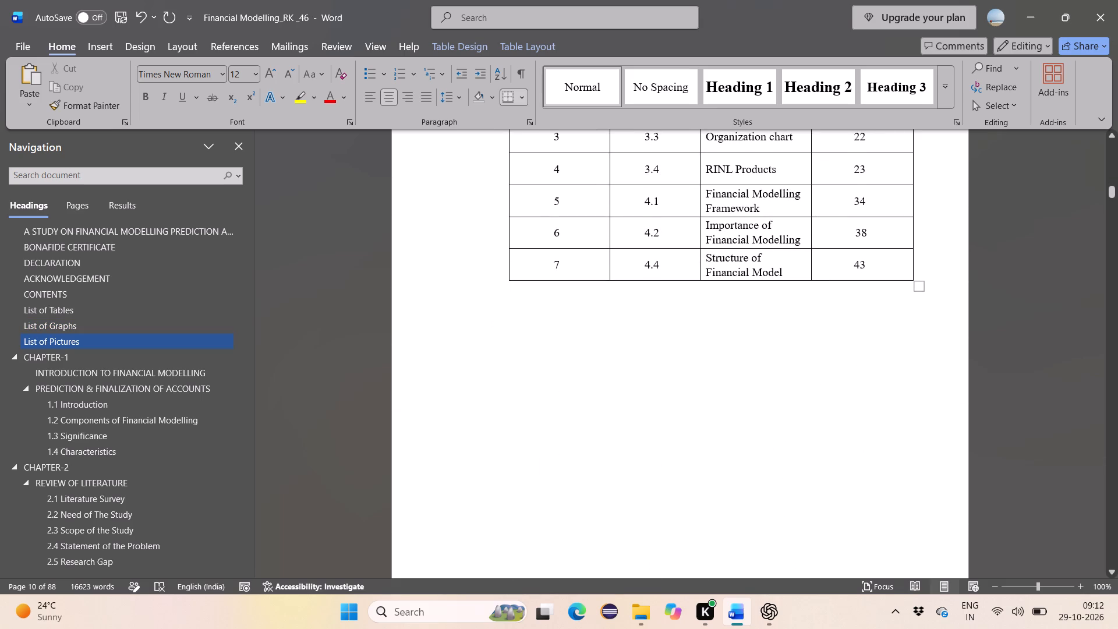
pyautogui.scroll(10, 581, 374)
pyautogui.scroll(-1, 581, 374)
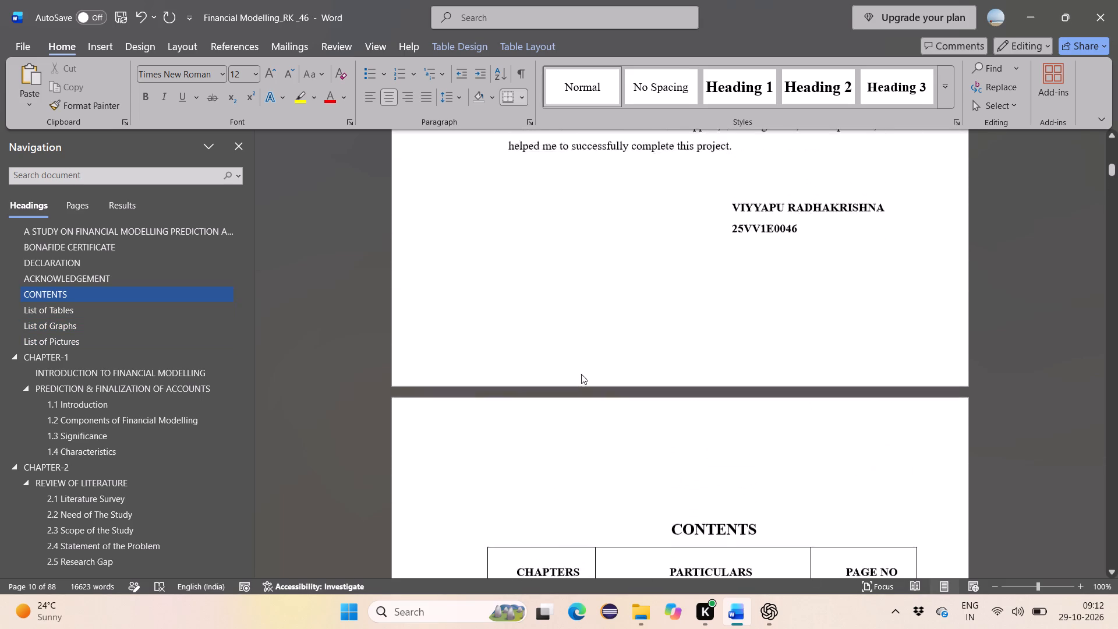
pyautogui.scroll(-1, 581, 374)
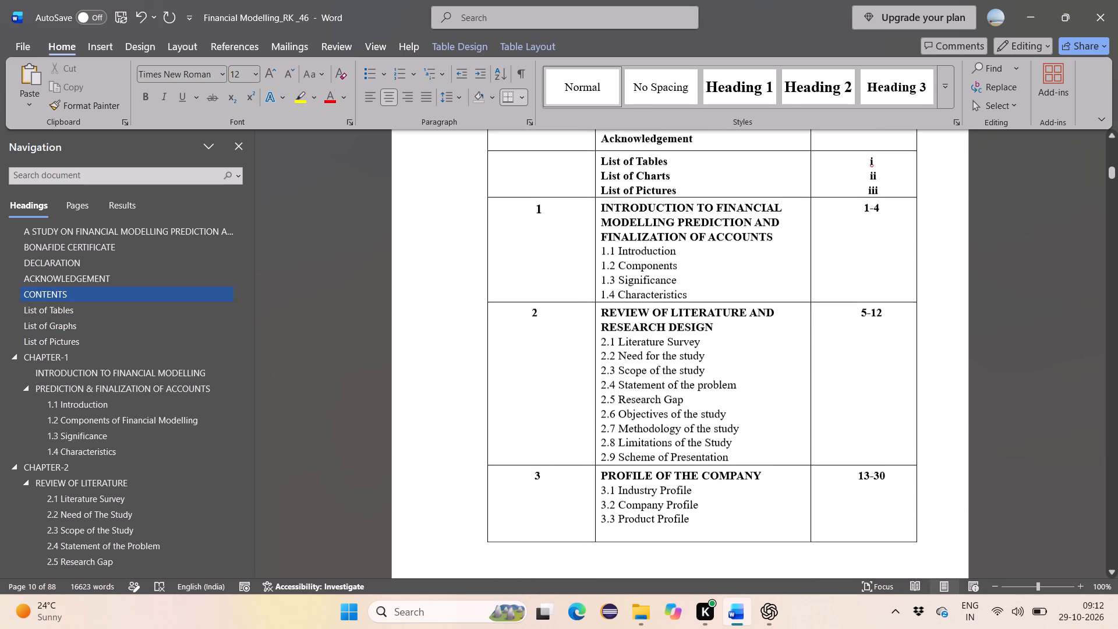
pyautogui.scroll(-1, 581, 374)
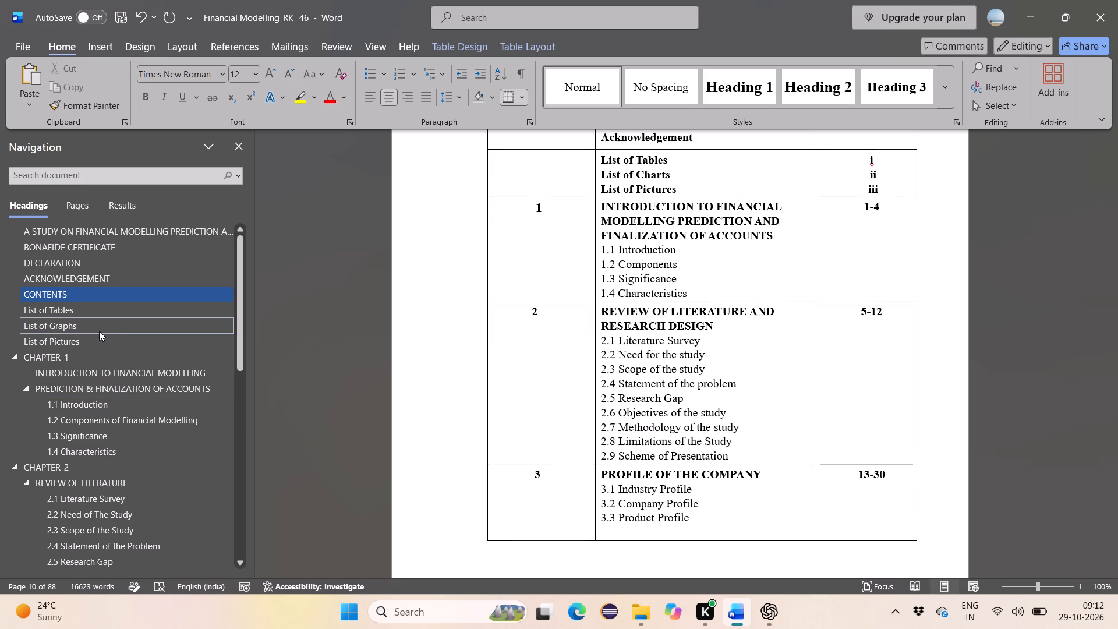
# Examine the footer page numbers at the ends of Chapters 1, 2 and 3 against the Contents ranges.
pyautogui.click(84, 446)
pyautogui.scroll(-2, 567, 372)
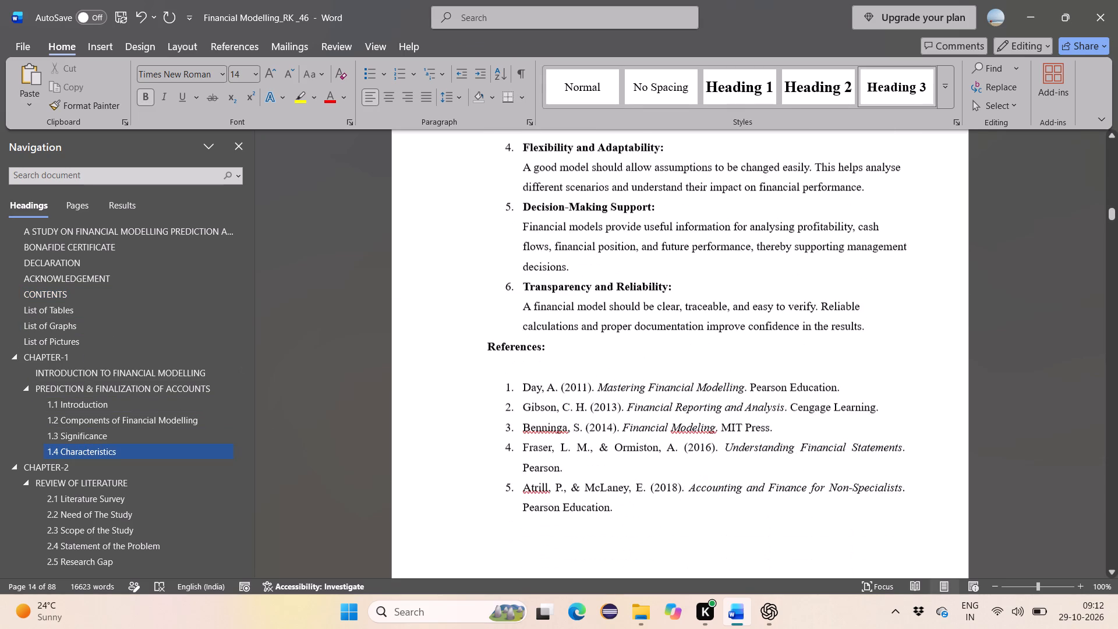
pyautogui.scroll(-3, 567, 372)
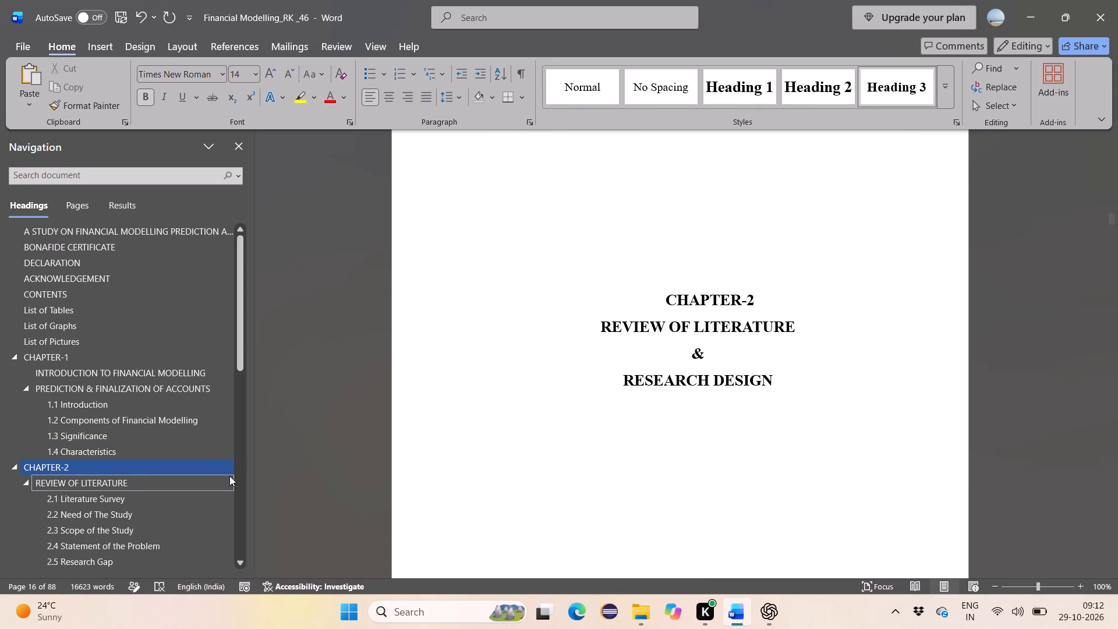
pyautogui.scroll(-1, 229, 476)
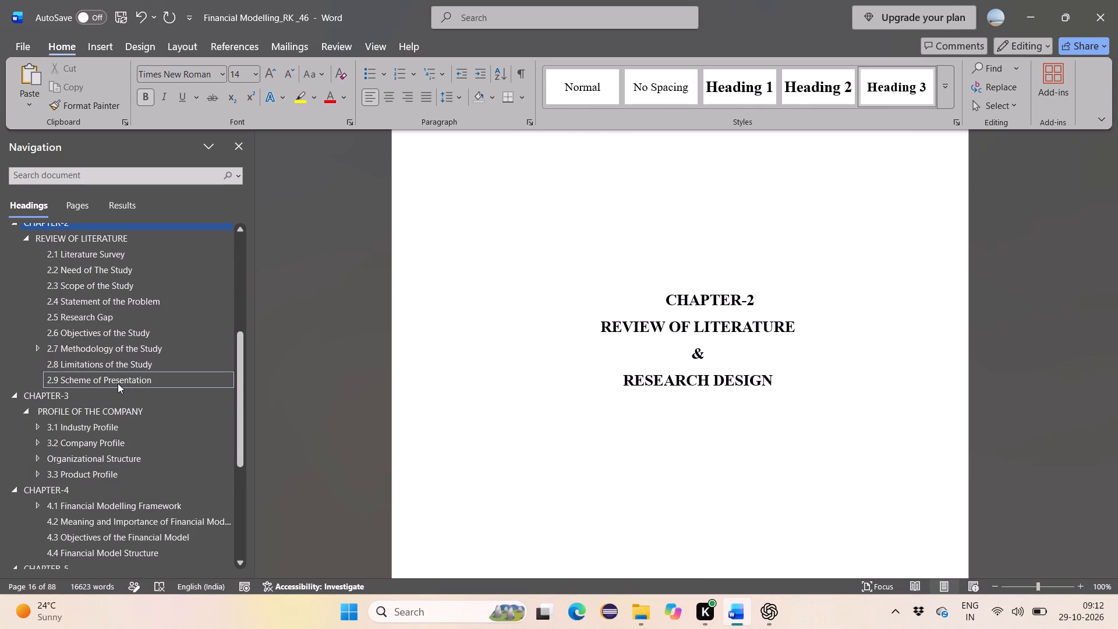
pyautogui.click(118, 383)
pyautogui.scroll(-1, 581, 415)
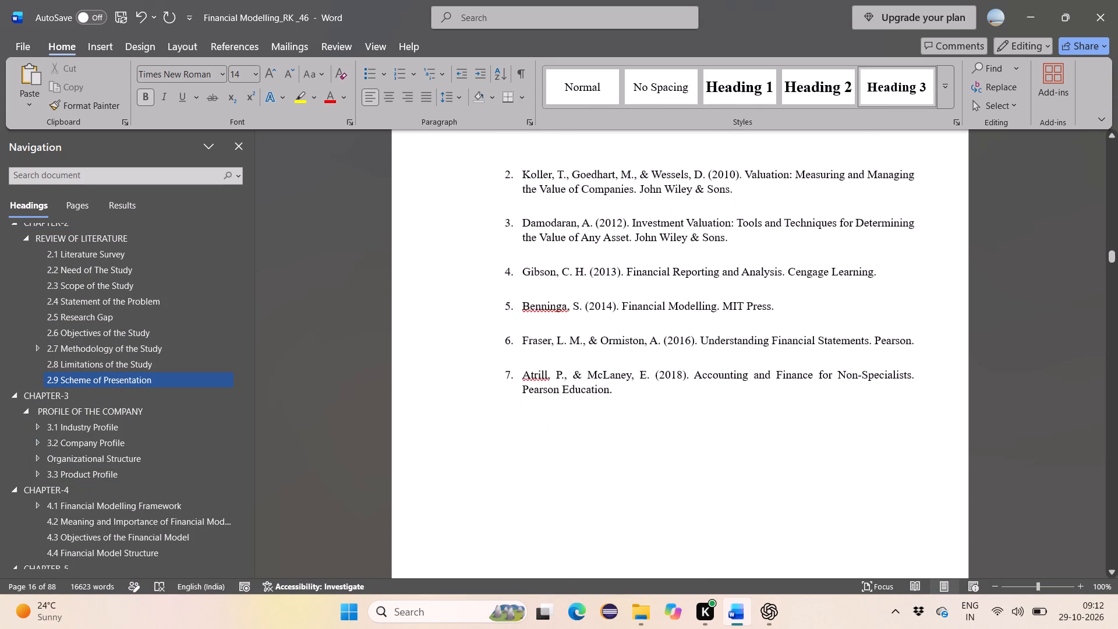
pyautogui.scroll(-1, 581, 415)
pyautogui.scroll(1, 581, 415)
pyautogui.scroll(-5, 581, 415)
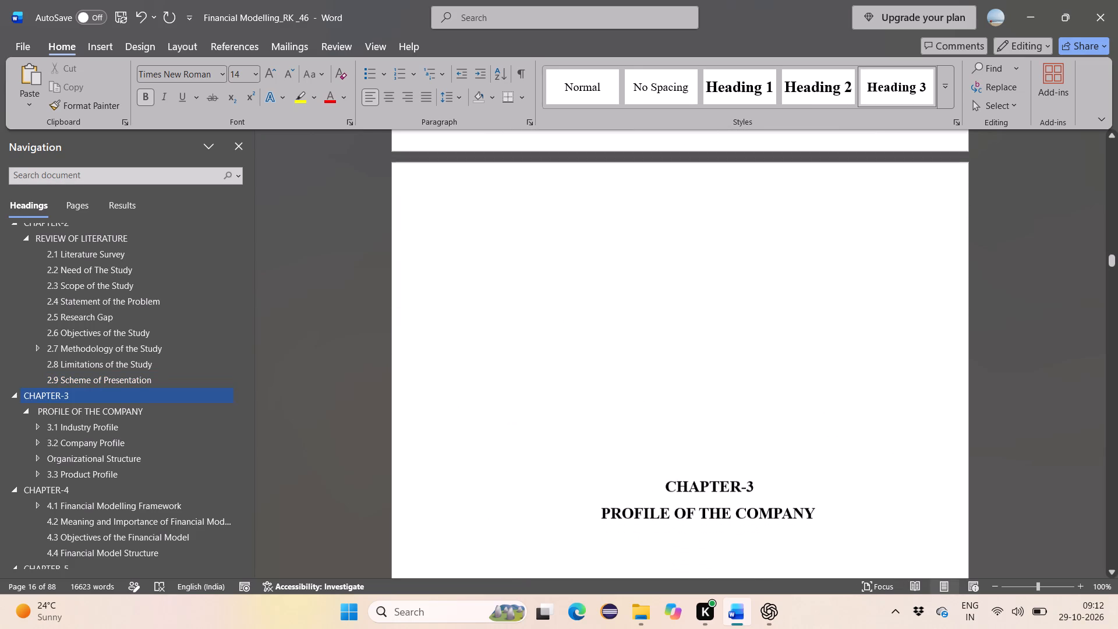
pyautogui.scroll(-1, 581, 415)
pyautogui.click(126, 468)
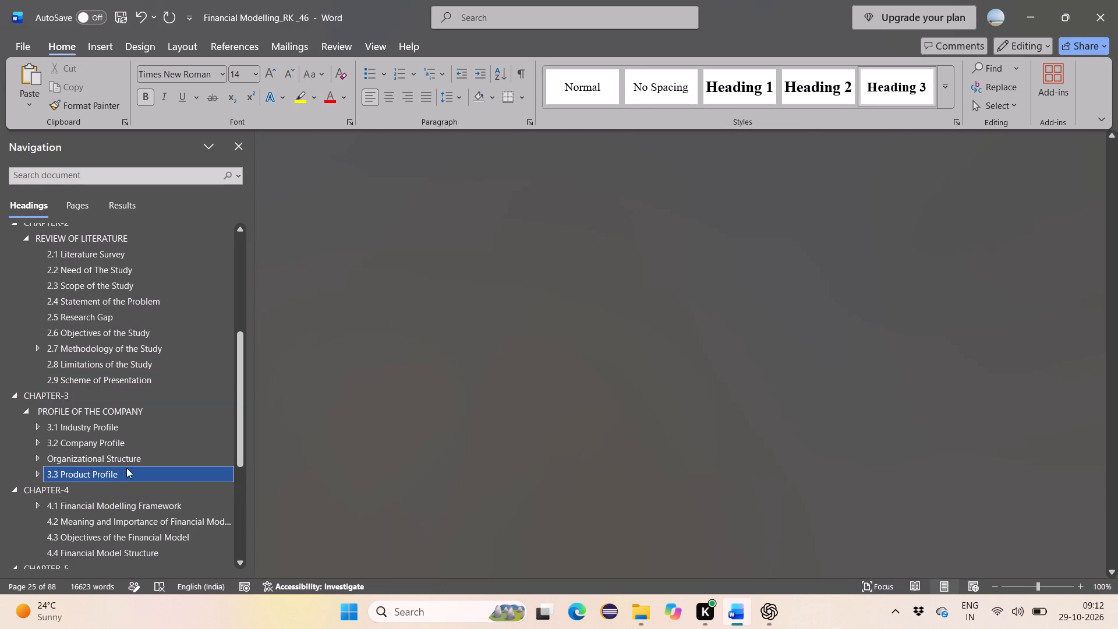
pyautogui.scroll(-7, 607, 399)
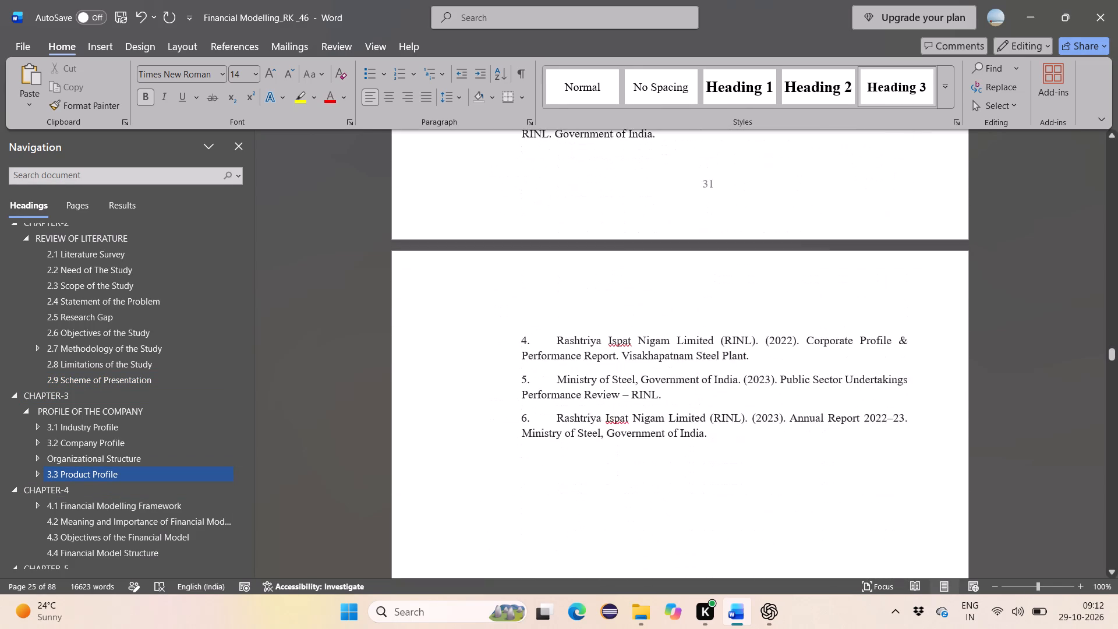
pyautogui.scroll(-2, 607, 399)
pyautogui.scroll(1, 607, 399)
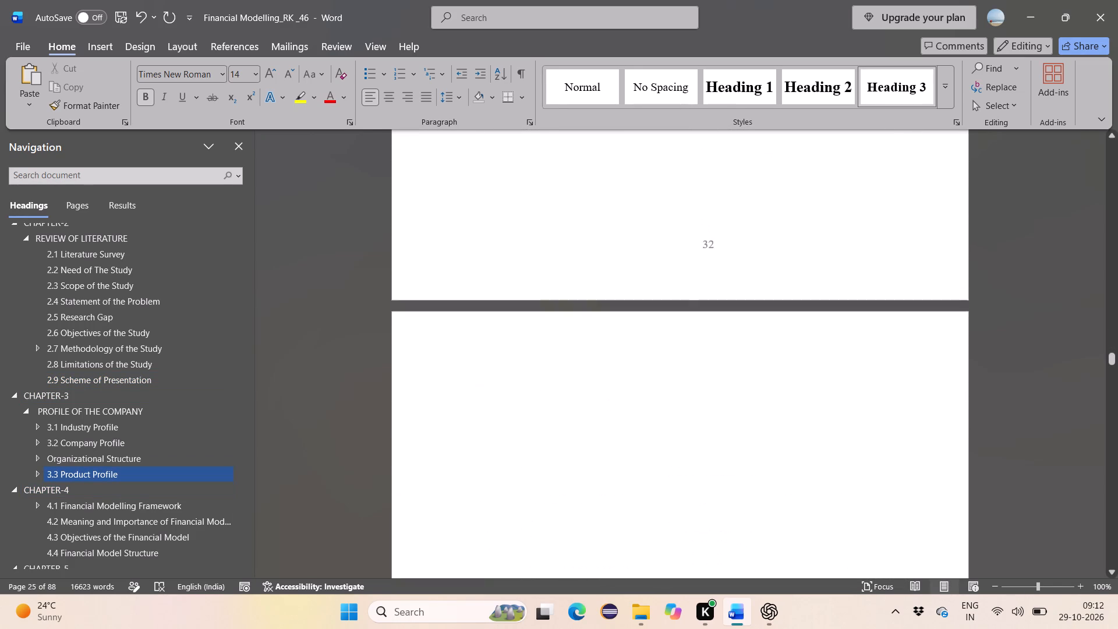
pyautogui.scroll(1, 607, 399)
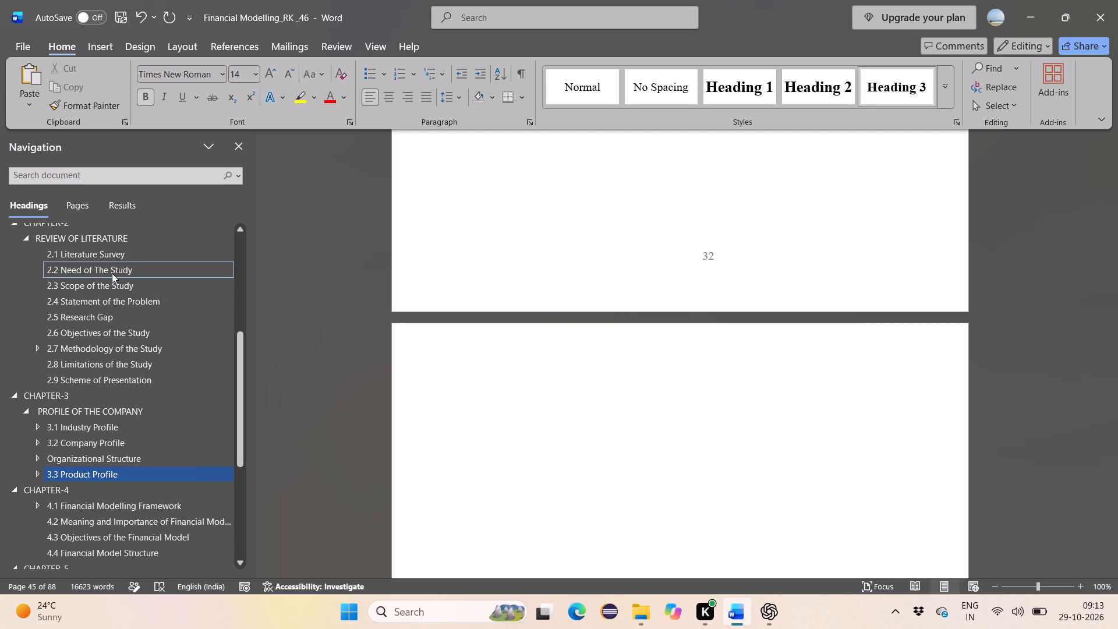
# Set the page range of Chapter 3, Profile of the Company, to 13-32 in the Contents table.
pyautogui.scroll(1, 82, 341)
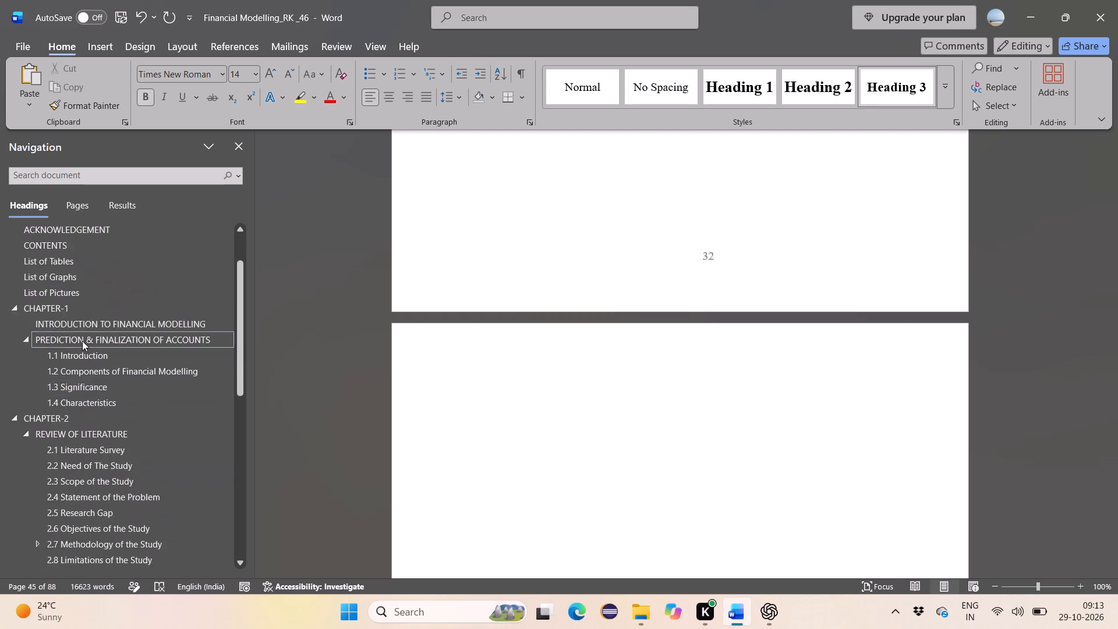
pyautogui.scroll(1, 82, 341)
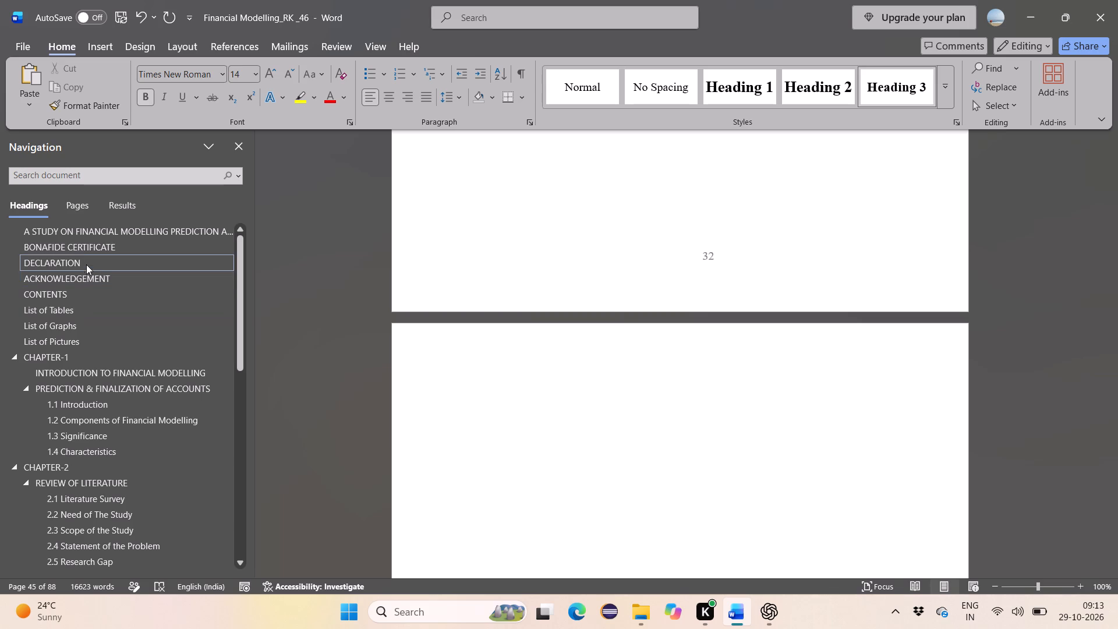
pyautogui.click(83, 308)
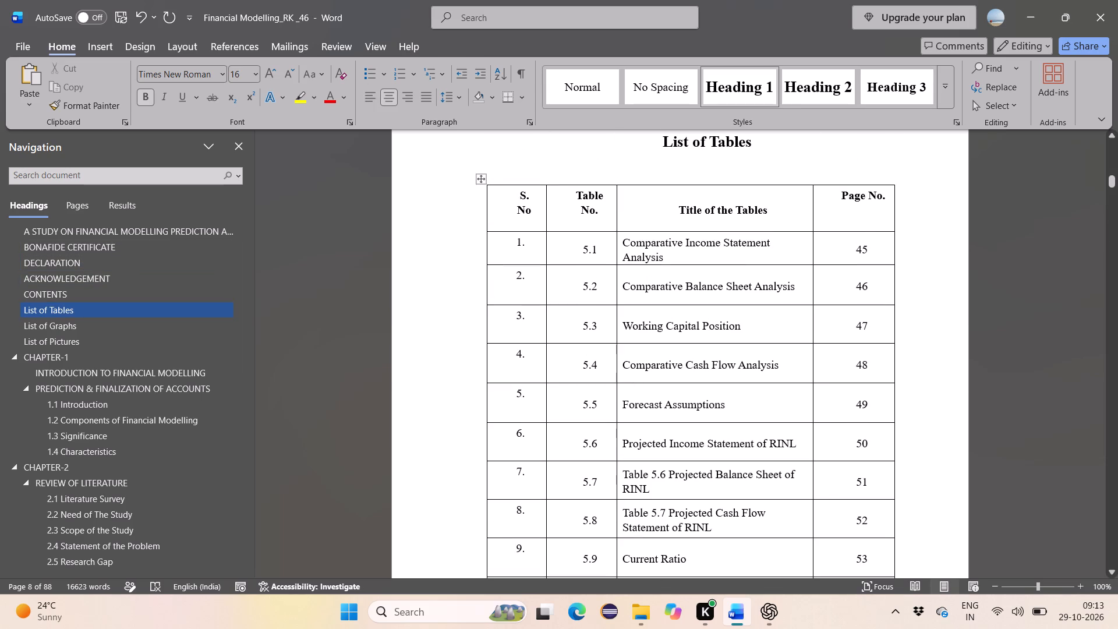
pyautogui.click(76, 294)
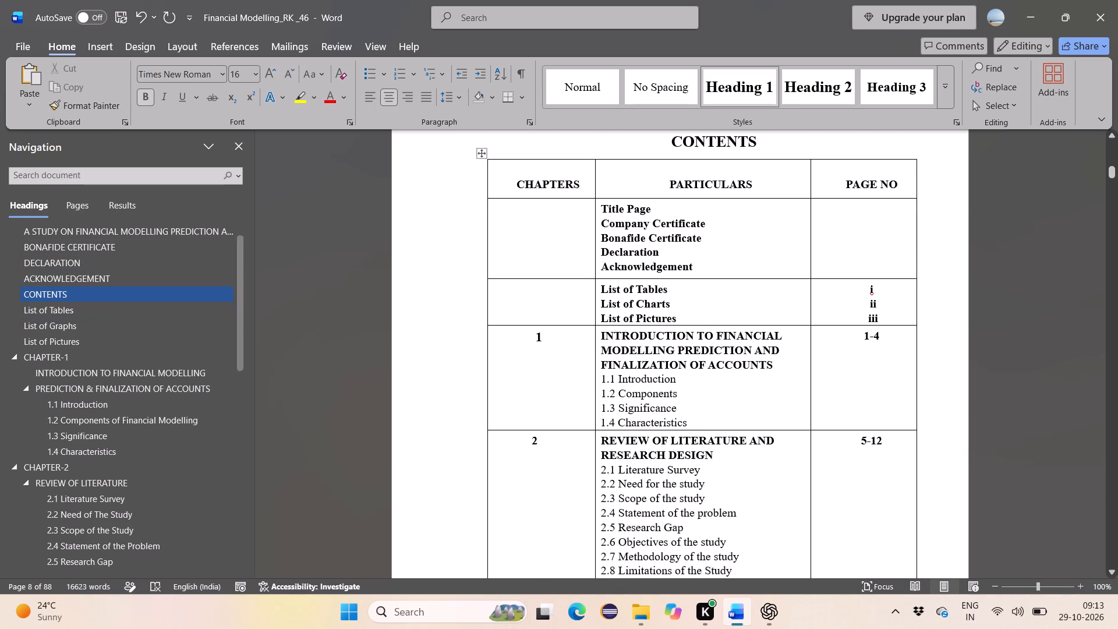
pyautogui.scroll(-2, 738, 397)
pyautogui.scroll(1, 738, 397)
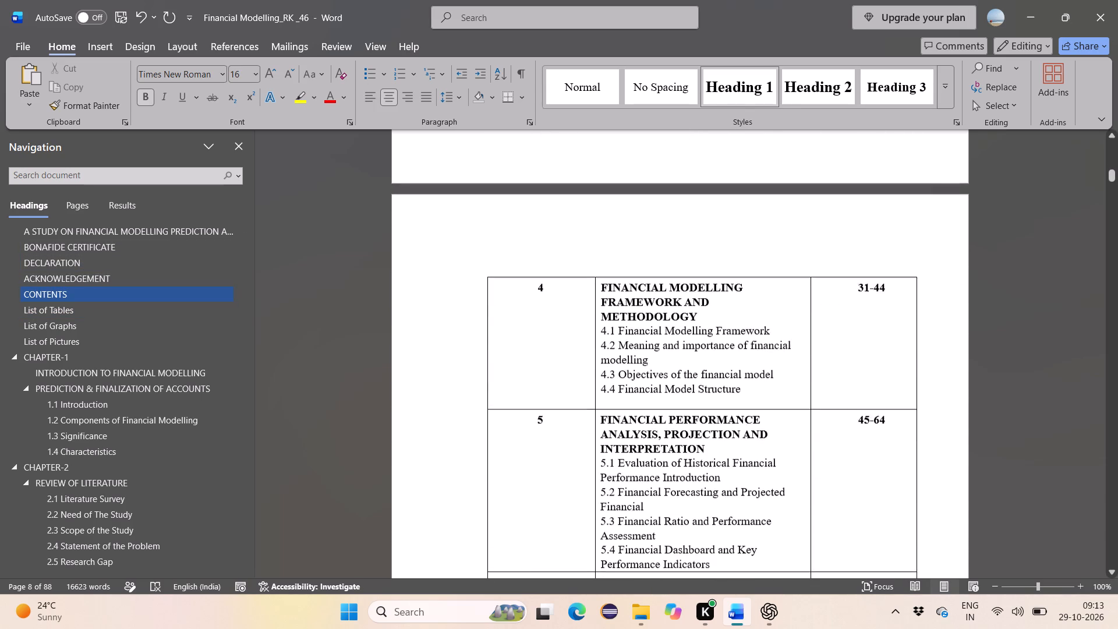
pyautogui.scroll(1, 738, 397)
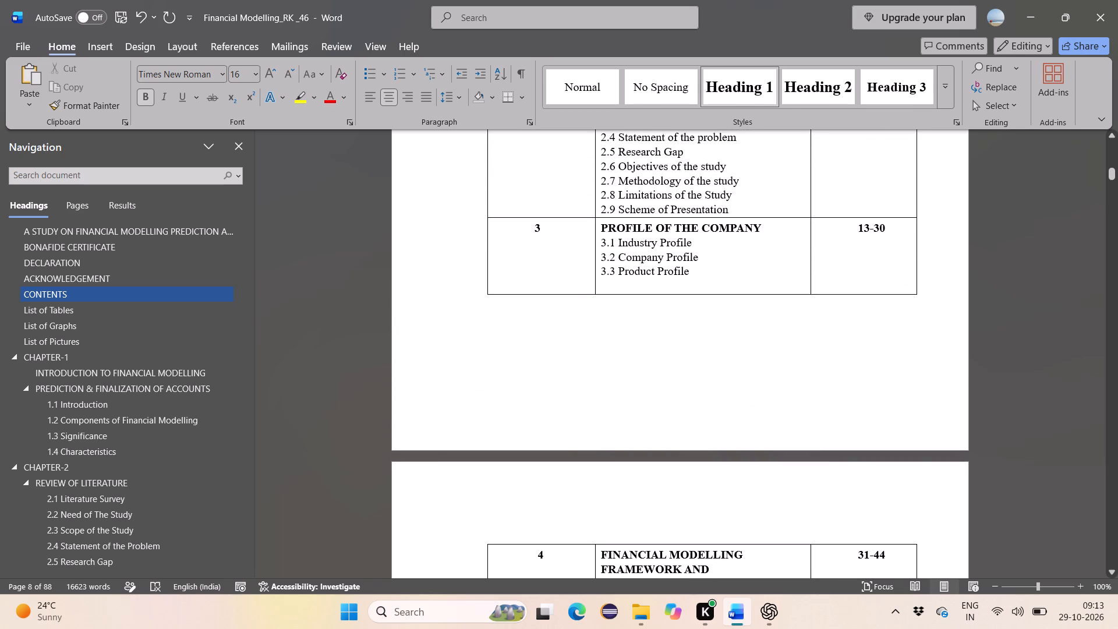
pyautogui.click(886, 227)
pyautogui.press('BackSpace')
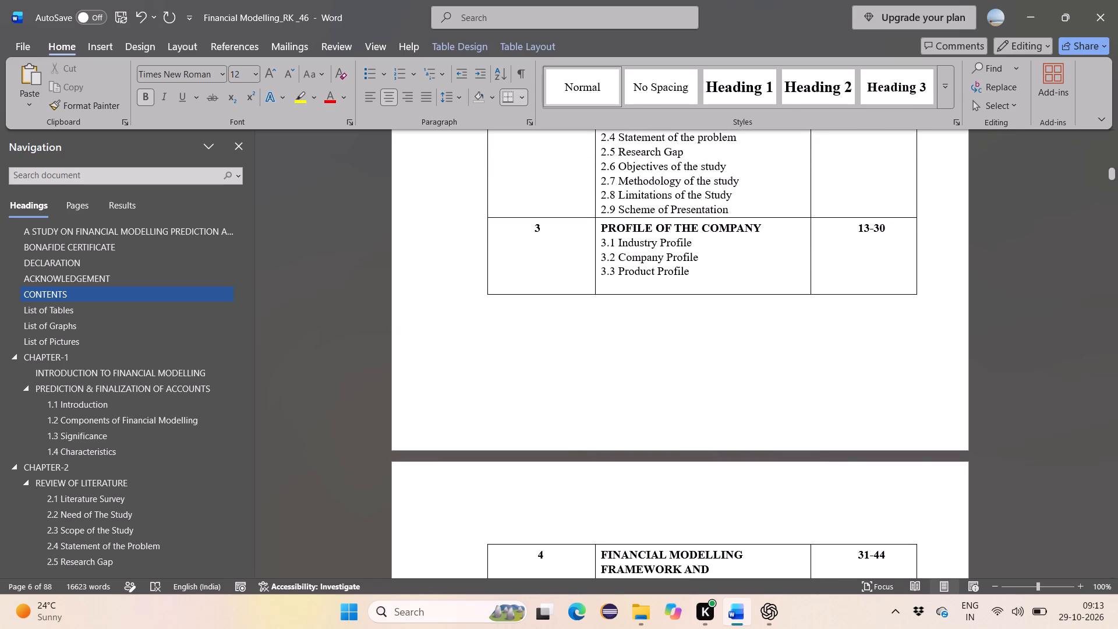
pyautogui.press('2')
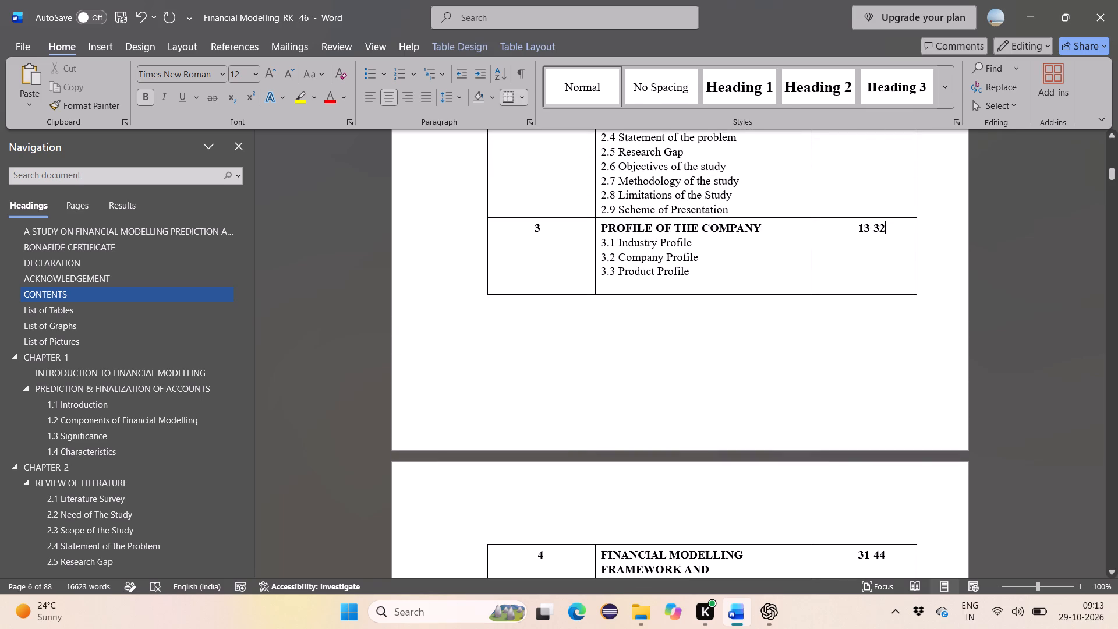
# Change the starting page of Chapter 4 to 33 in the Contents table, making its range 33-44.
pyautogui.click(868, 560)
pyautogui.press('BackSpace')
pyautogui.press('3')
# Review the page ranges of Chapters 3, 4 and 5 in the Contents table.
pyautogui.scroll(1, 702, 455)
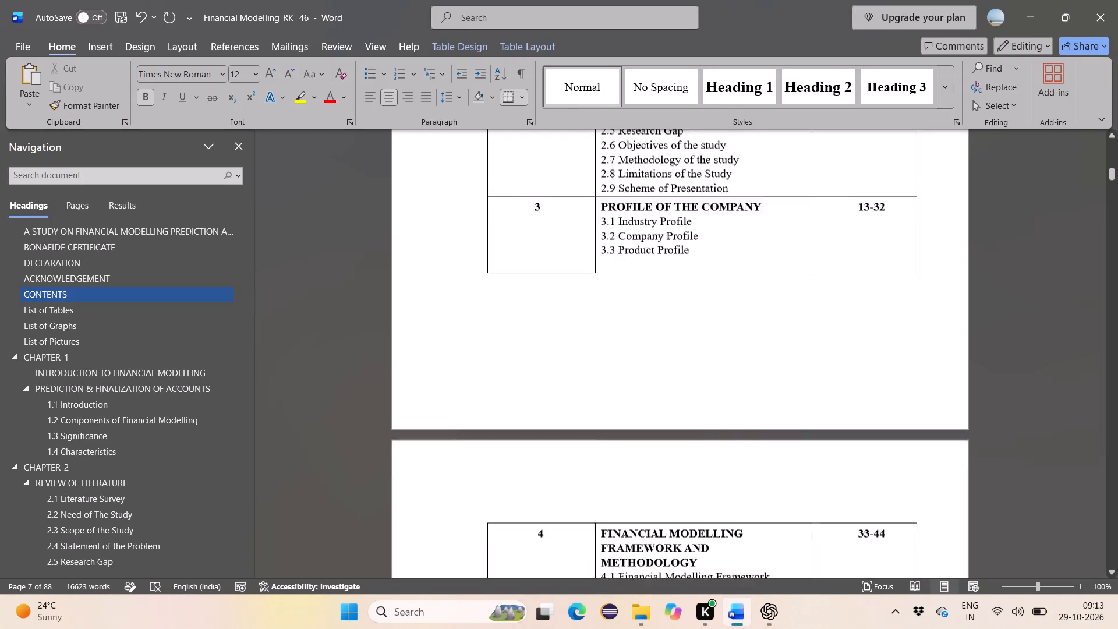
pyautogui.scroll(1, 702, 455)
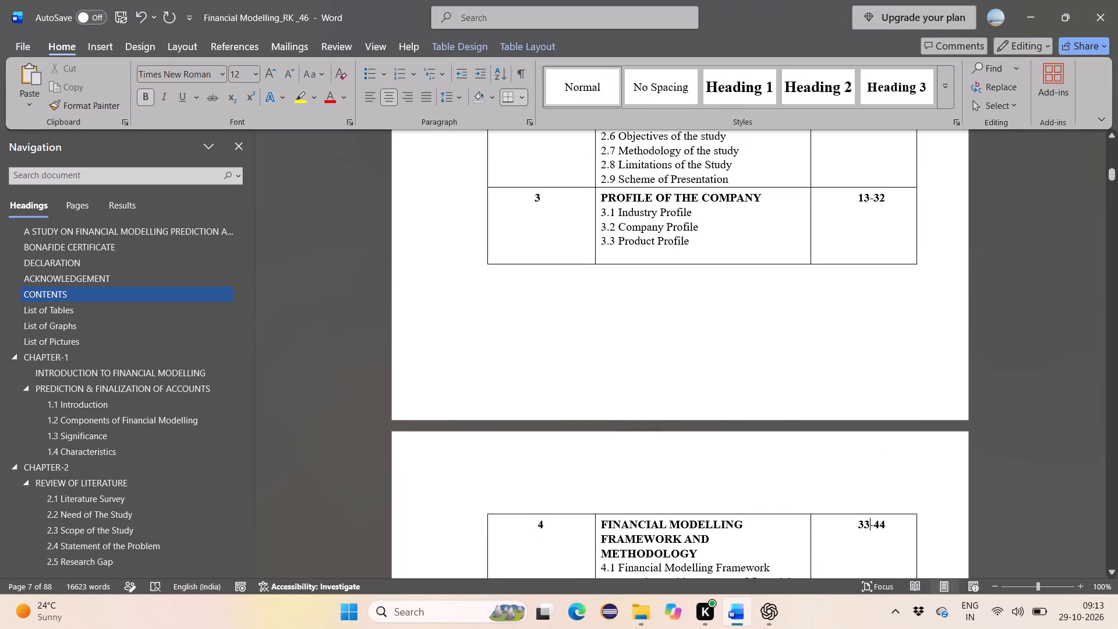
pyautogui.scroll(1, 702, 455)
pyautogui.scroll(-1, 589, 496)
pyautogui.scroll(1, 589, 496)
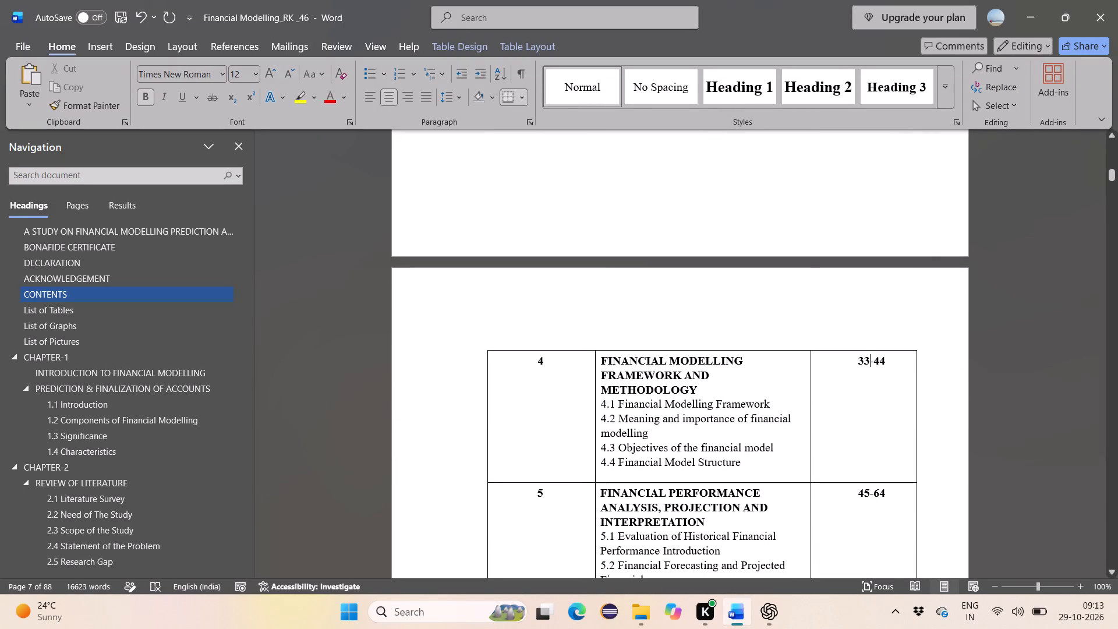
pyautogui.scroll(2, 589, 496)
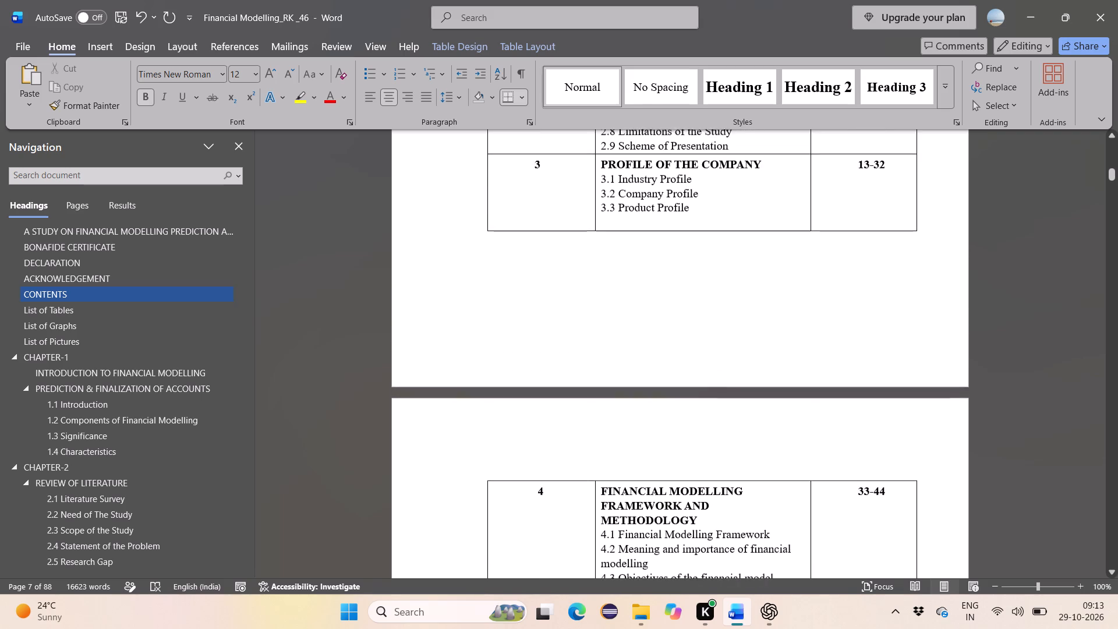
pyautogui.scroll(1, 589, 496)
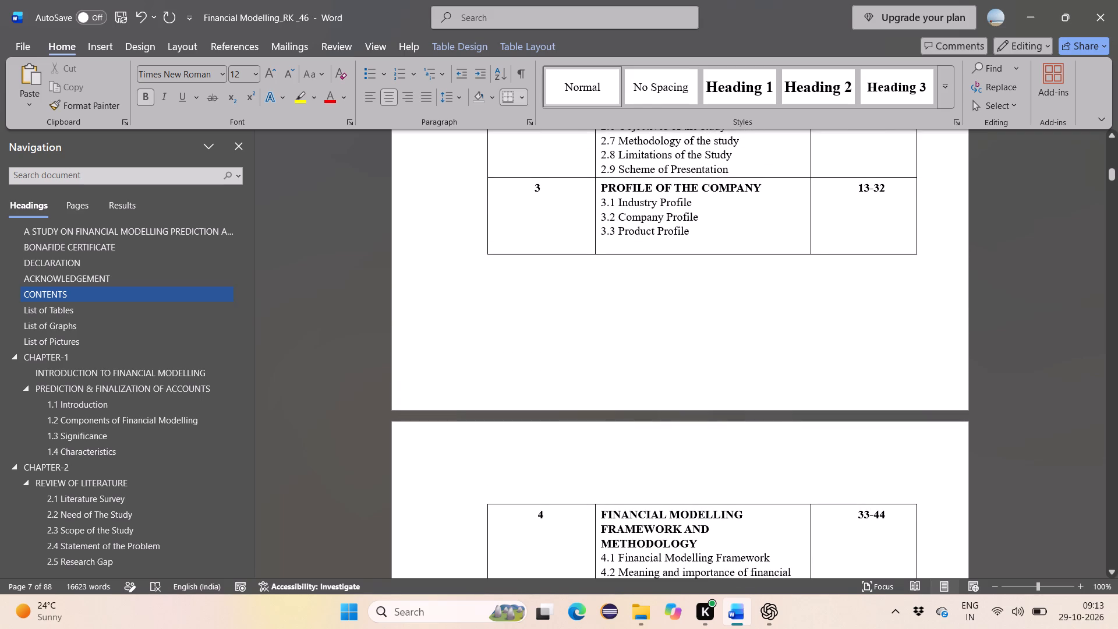
# Compare the footer page numbers on the last pages of Chapter 3 with those on the first pages of Chapter 4.
pyautogui.scroll(-1, 85, 499)
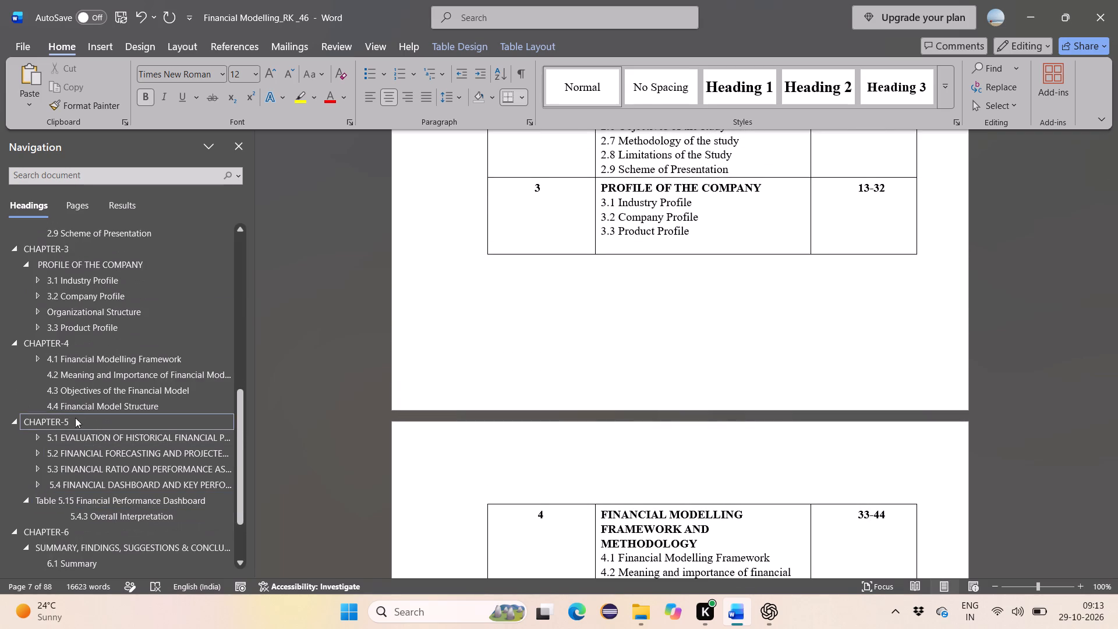
pyautogui.click(77, 355)
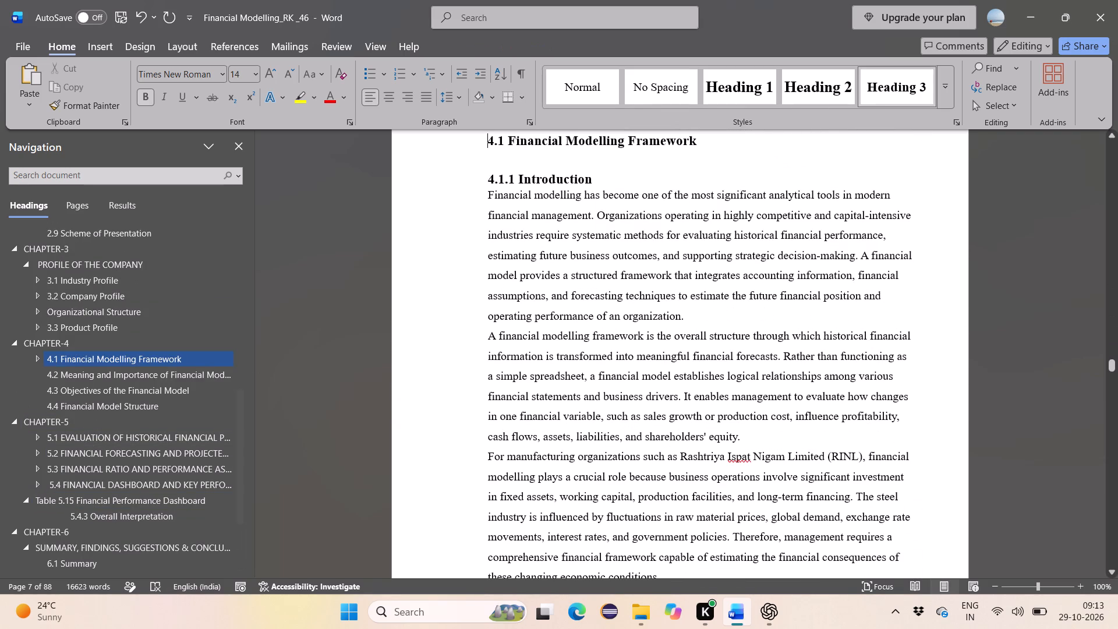
pyautogui.scroll(-1, 508, 335)
pyautogui.scroll(1, 508, 335)
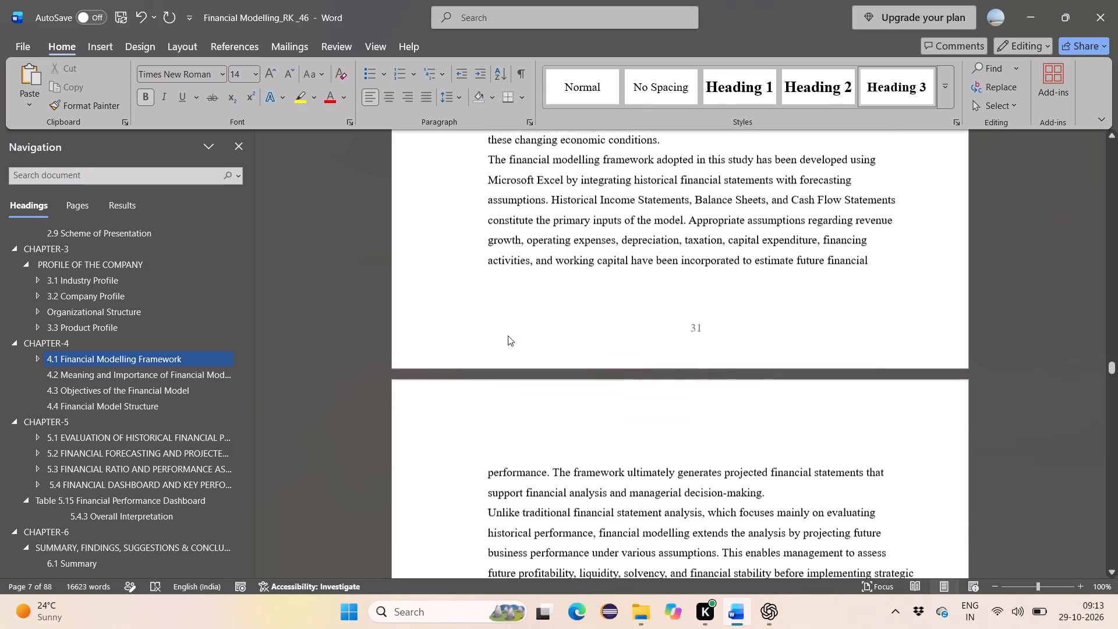
pyautogui.scroll(2, 508, 335)
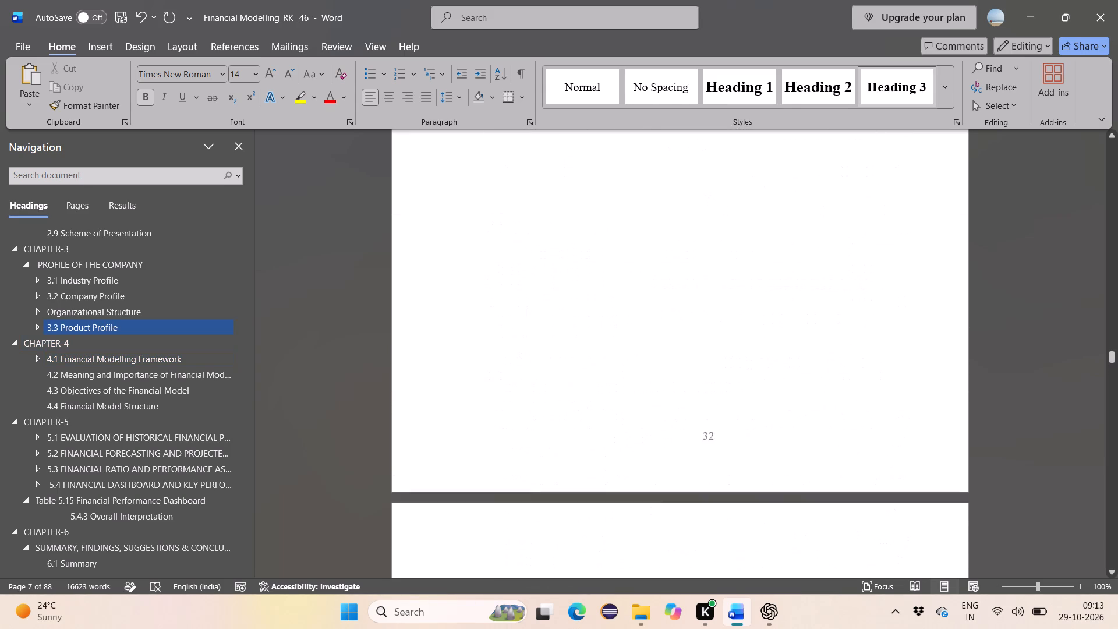
pyautogui.scroll(1, 508, 335)
pyautogui.scroll(-1, 508, 335)
pyautogui.scroll(3, 508, 335)
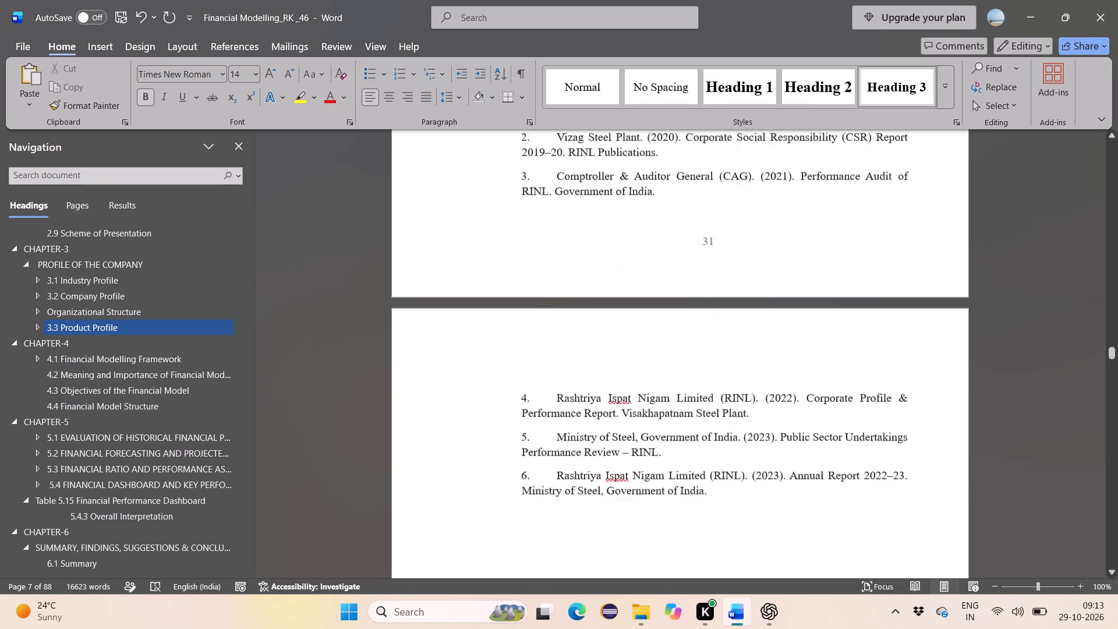
pyautogui.scroll(-4, 508, 335)
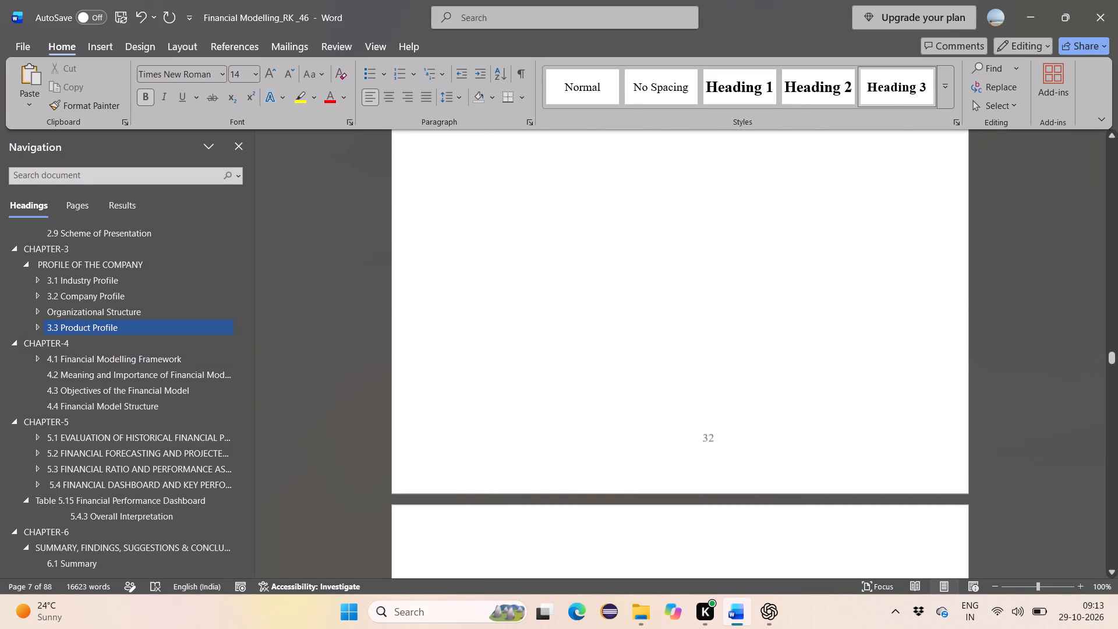
pyautogui.scroll(4, 508, 335)
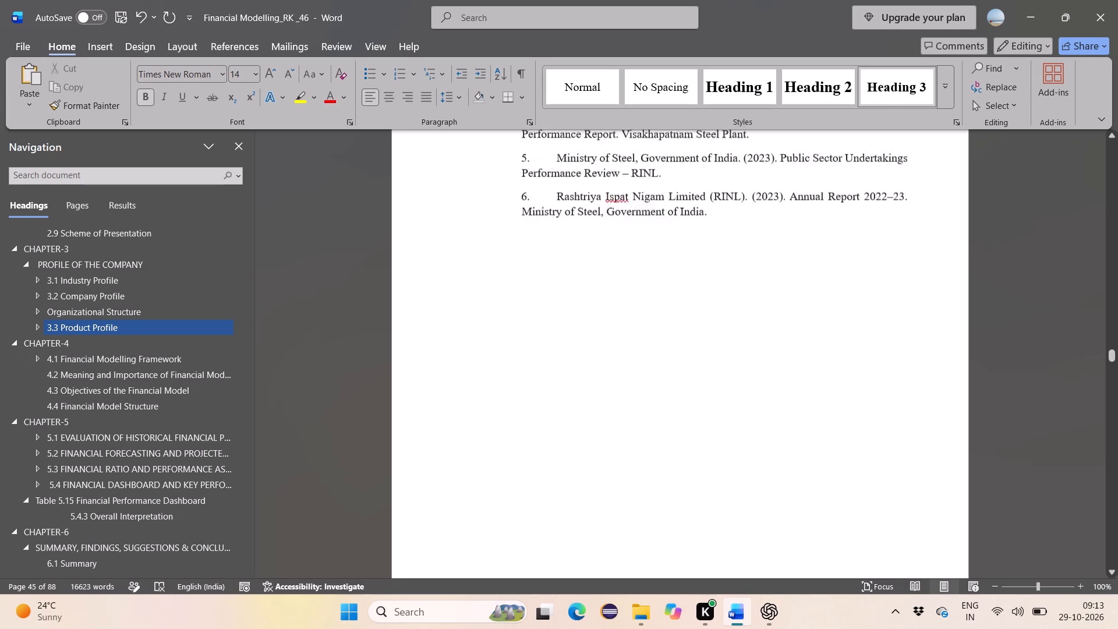
pyautogui.scroll(1, 508, 335)
pyautogui.scroll(-3, 508, 335)
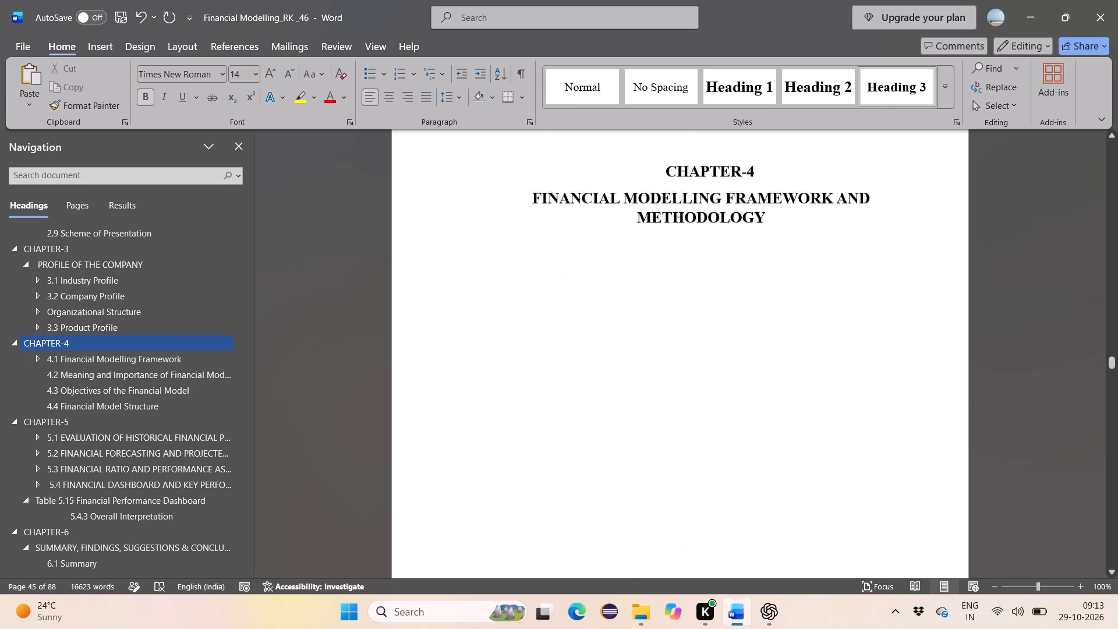
pyautogui.scroll(-3, 508, 335)
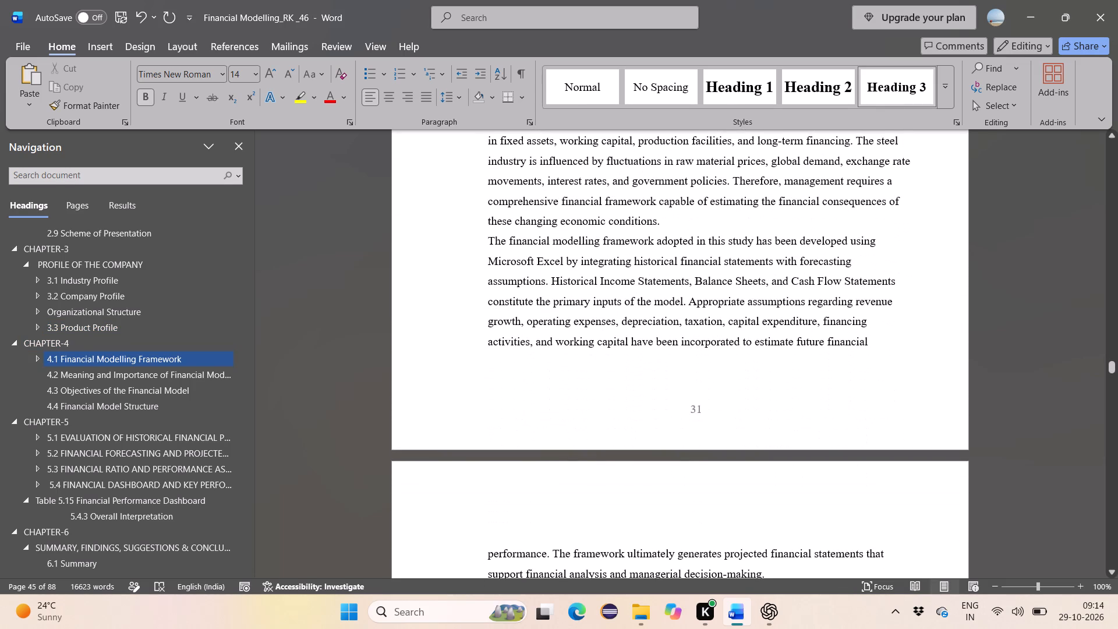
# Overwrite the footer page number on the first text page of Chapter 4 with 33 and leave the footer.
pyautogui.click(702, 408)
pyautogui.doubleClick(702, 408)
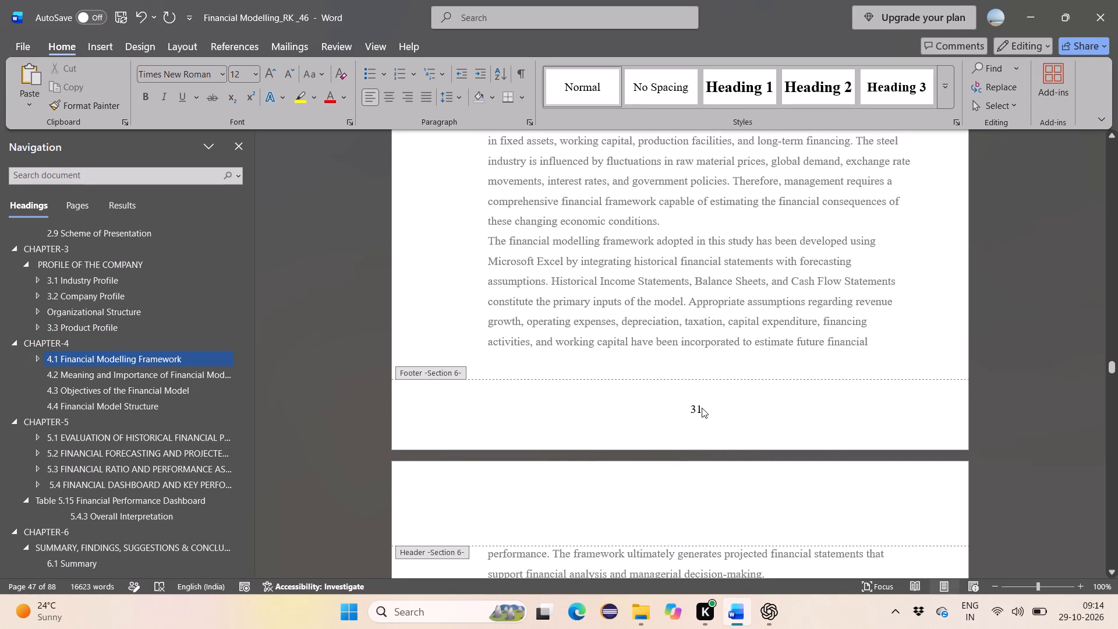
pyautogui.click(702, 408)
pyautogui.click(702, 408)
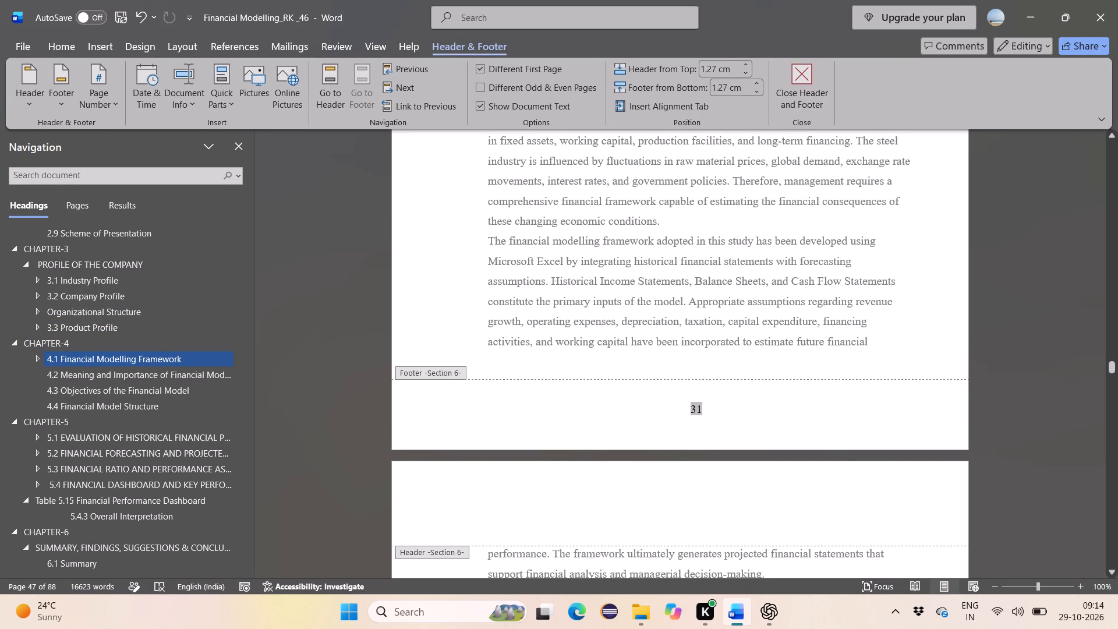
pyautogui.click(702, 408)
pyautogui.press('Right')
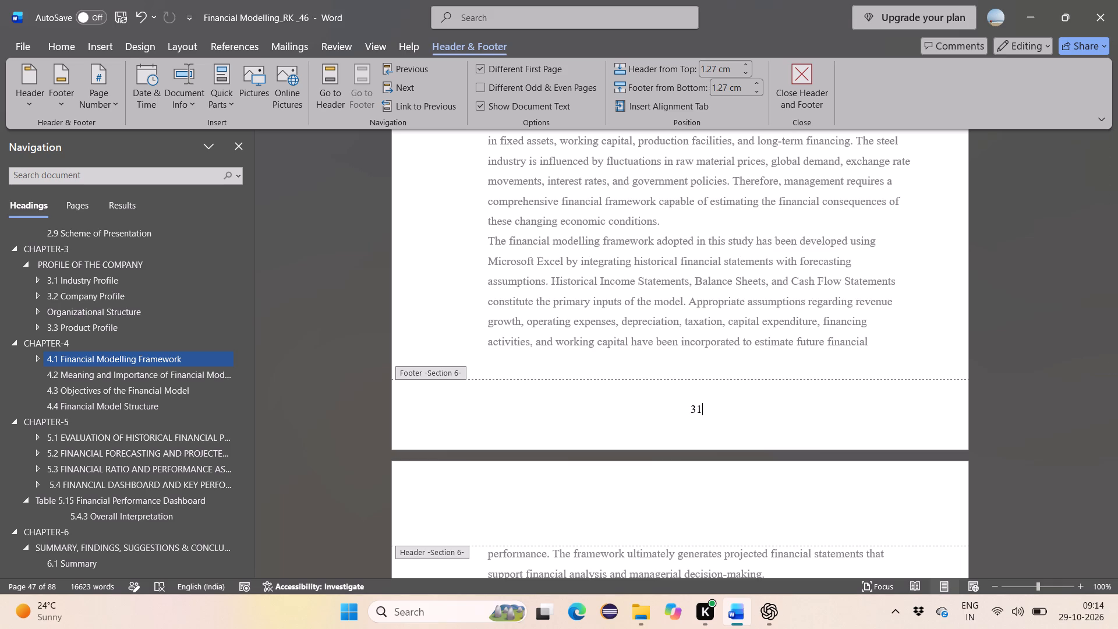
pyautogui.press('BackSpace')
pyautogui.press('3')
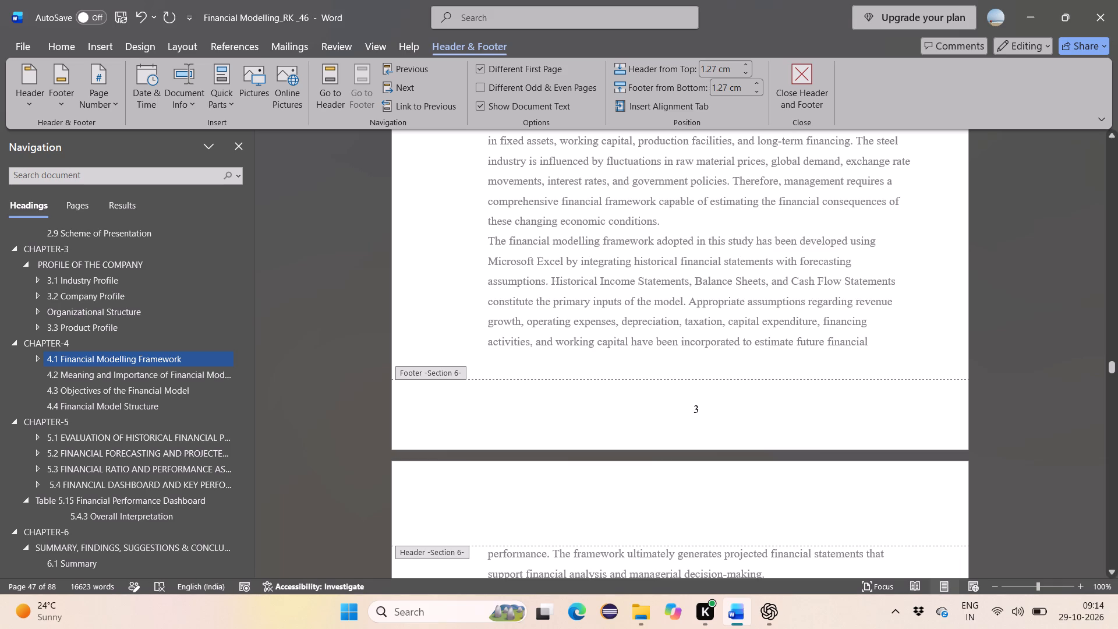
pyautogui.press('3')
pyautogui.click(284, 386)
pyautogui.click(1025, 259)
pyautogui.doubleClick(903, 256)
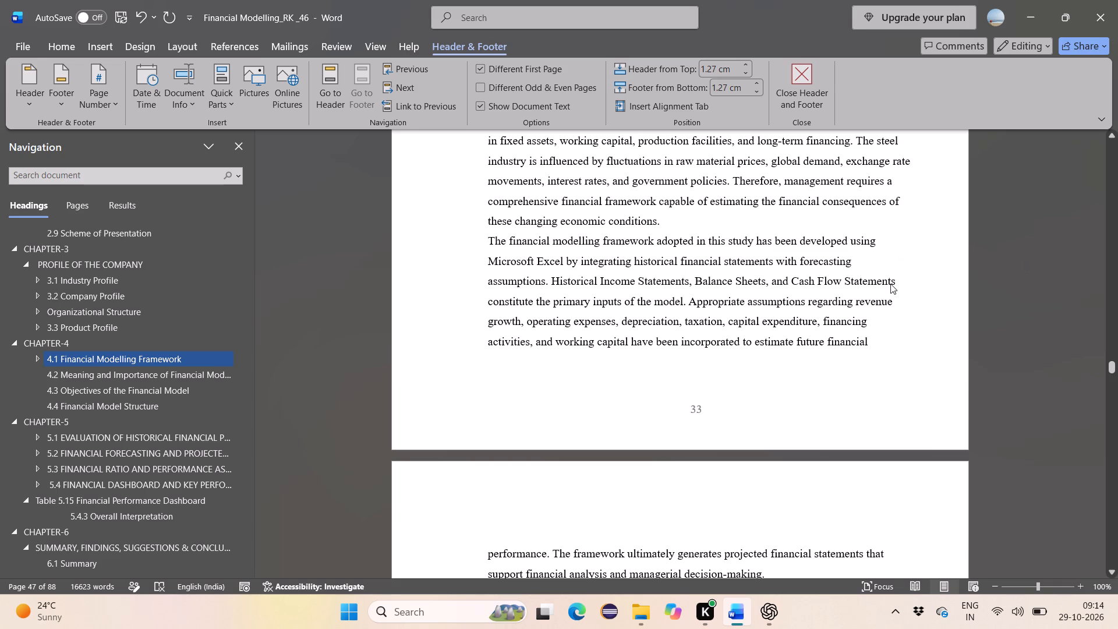
# Check the footer page numbers from the end of Chapter 3 through section 4.1 of Chapter 4.
pyautogui.scroll(5, 880, 294)
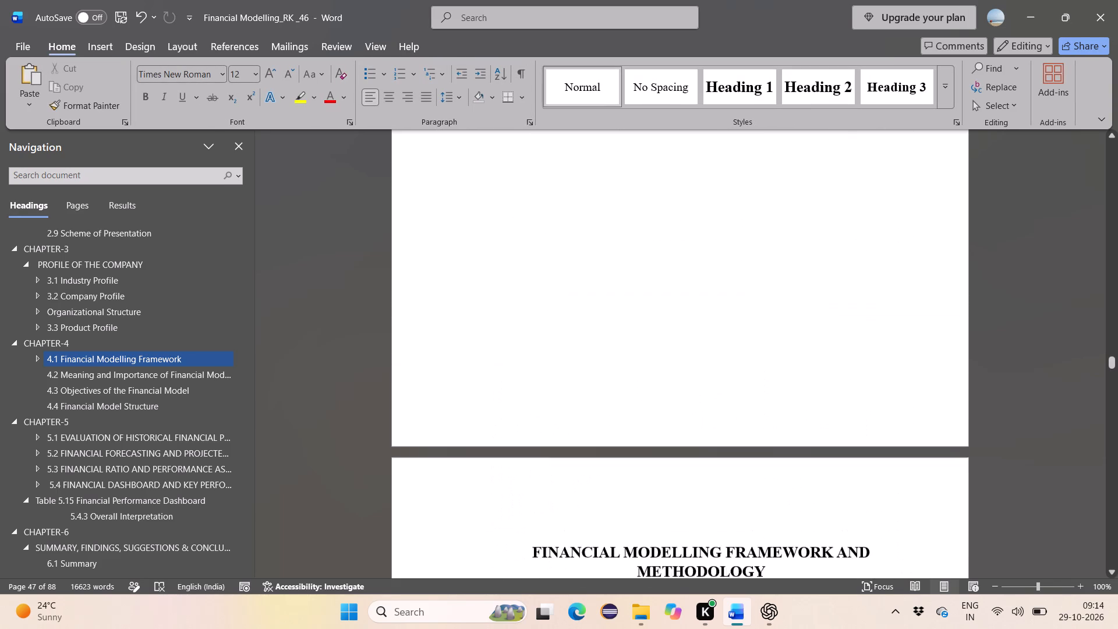
pyautogui.scroll(5, 880, 294)
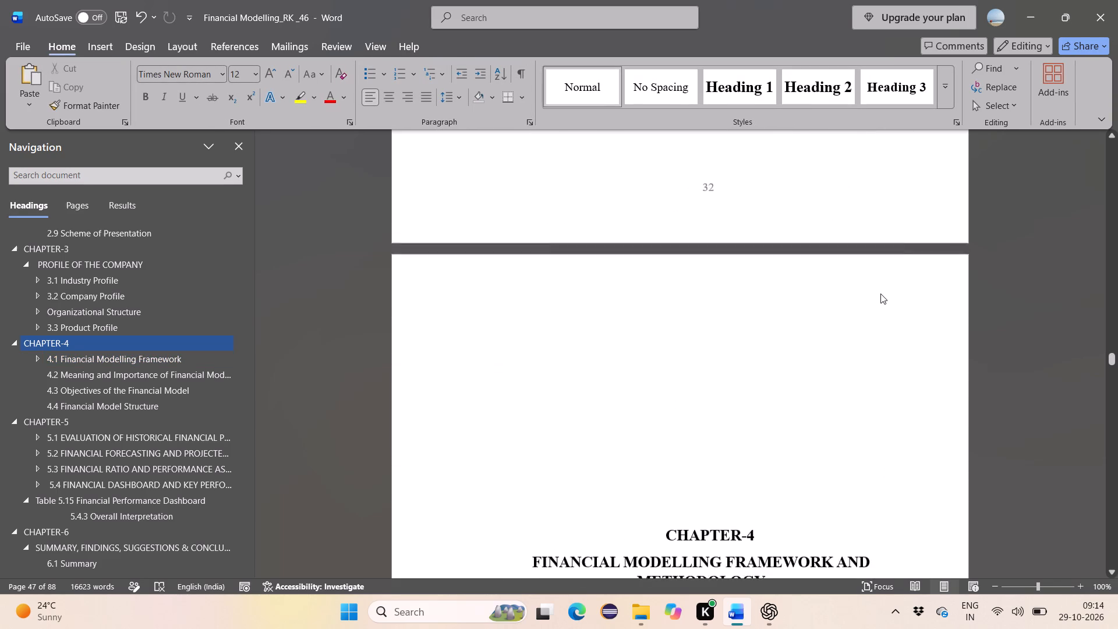
pyautogui.scroll(1, 880, 294)
pyautogui.scroll(-4, 880, 294)
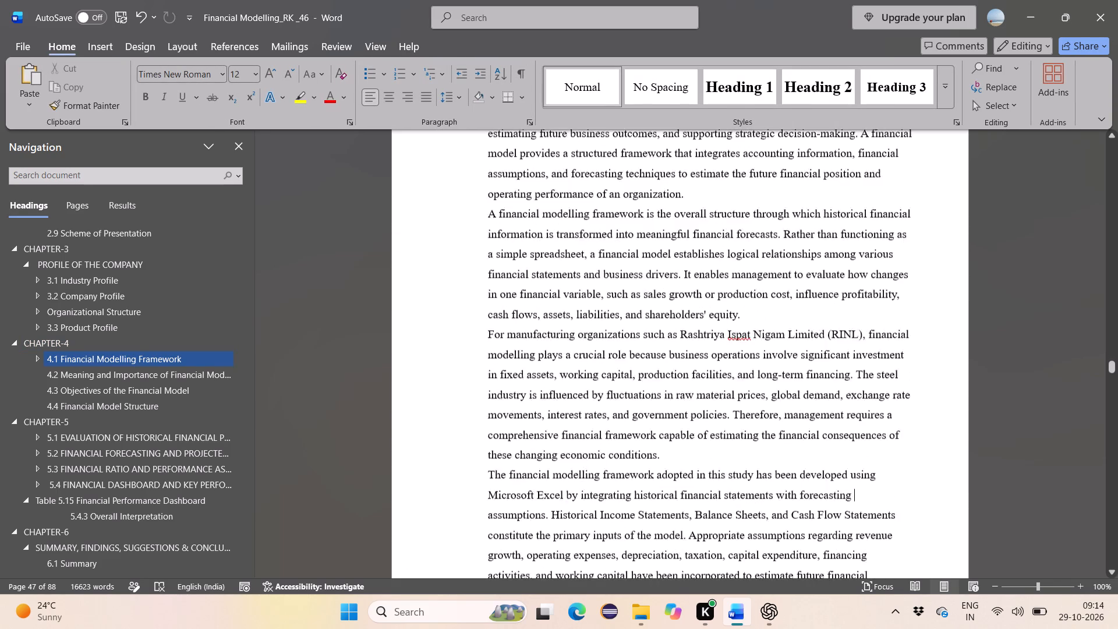
pyautogui.scroll(-4, 880, 294)
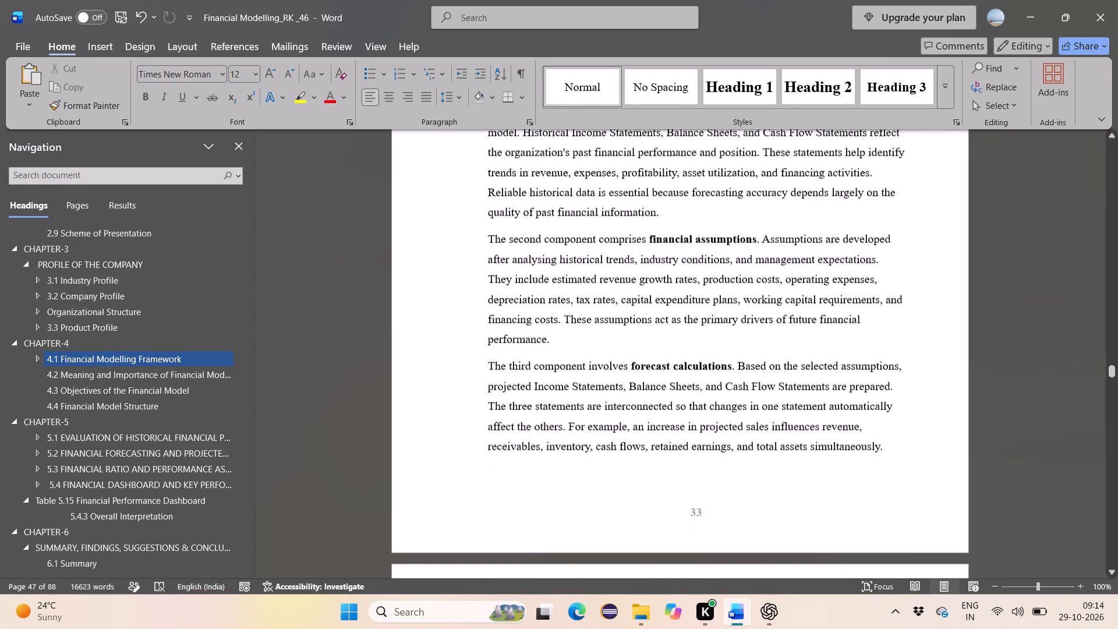
pyautogui.scroll(-2, 880, 294)
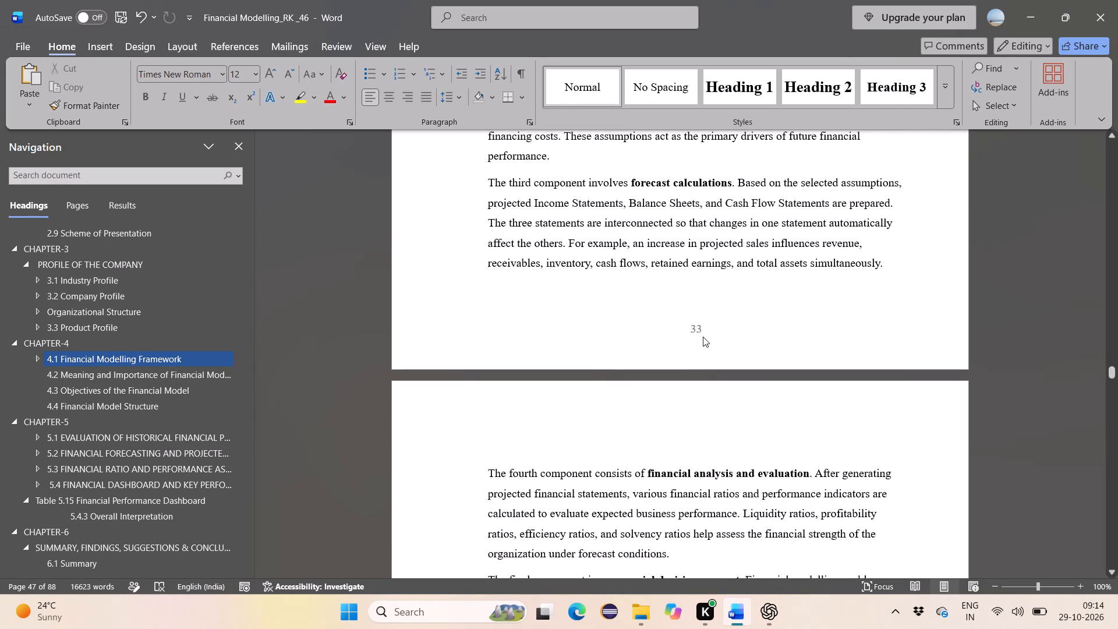
pyautogui.scroll(-2, 703, 334)
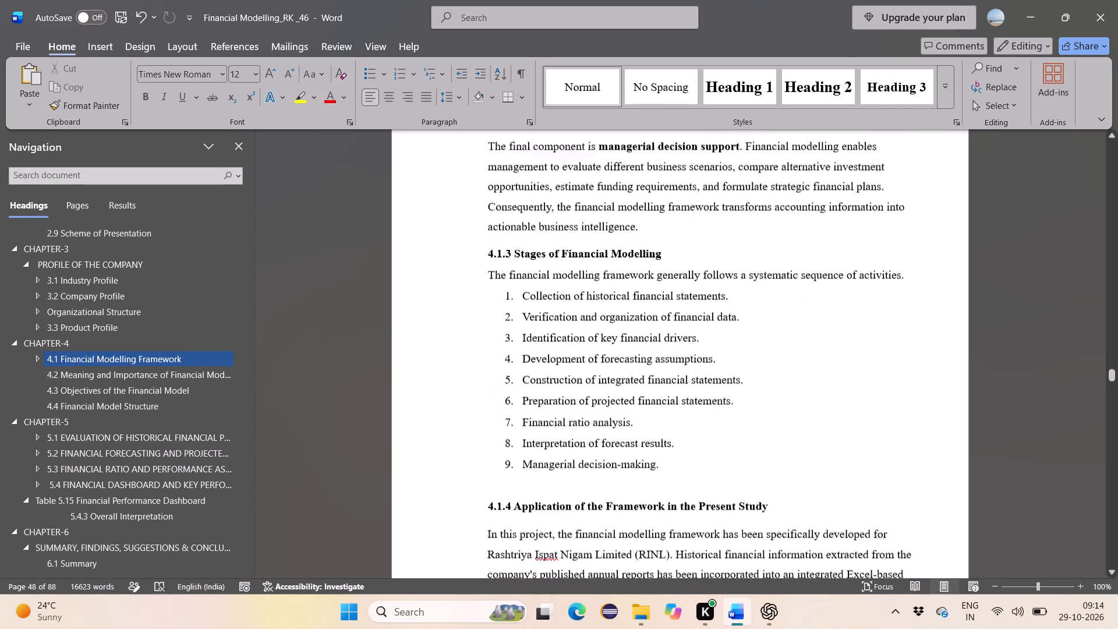
pyautogui.scroll(-3, 703, 334)
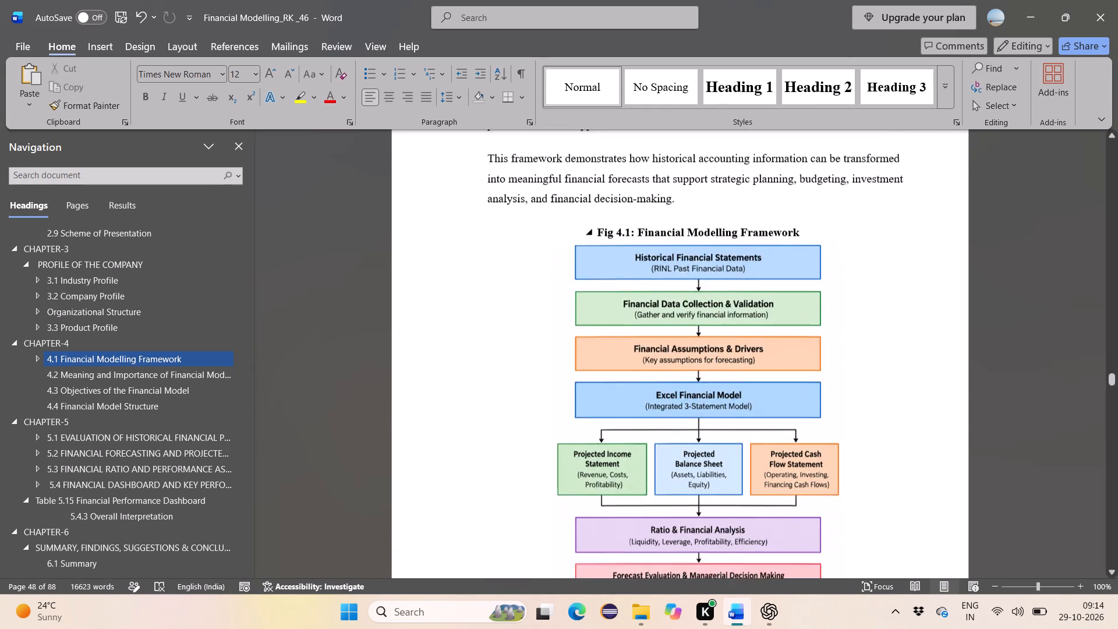
pyautogui.scroll(-4, 703, 334)
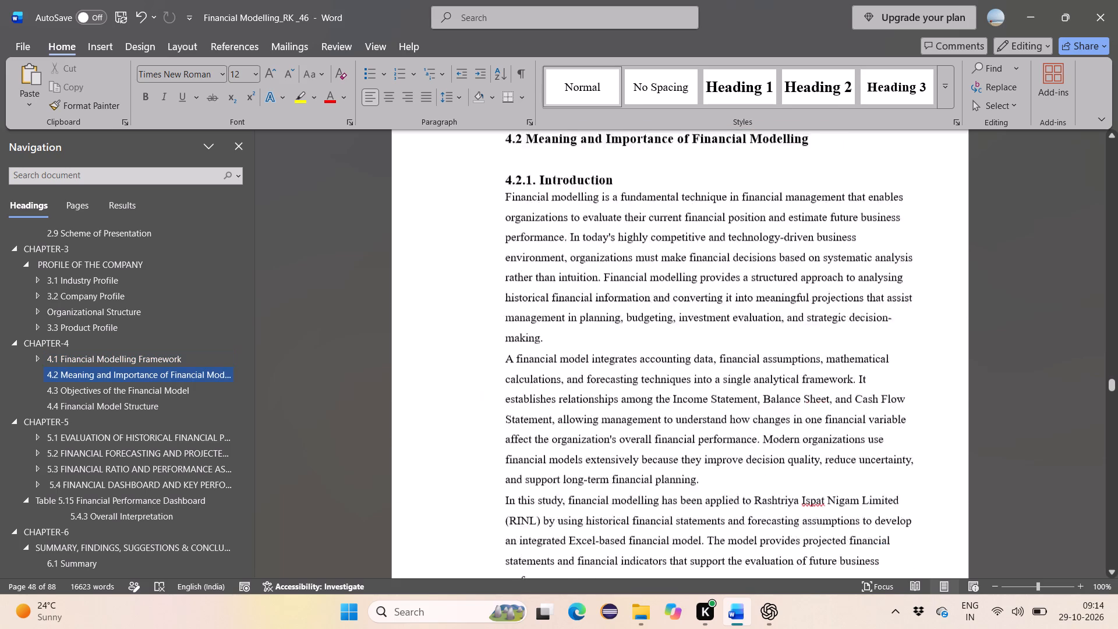
pyautogui.scroll(-2, 703, 334)
pyautogui.scroll(2, 703, 334)
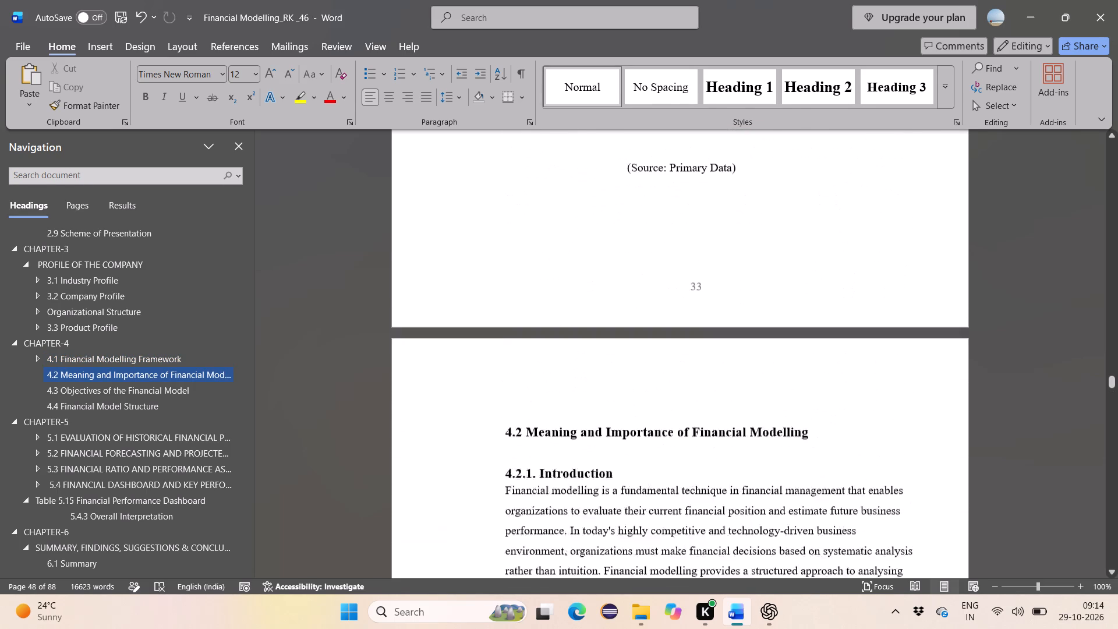
pyautogui.scroll(2, 703, 334)
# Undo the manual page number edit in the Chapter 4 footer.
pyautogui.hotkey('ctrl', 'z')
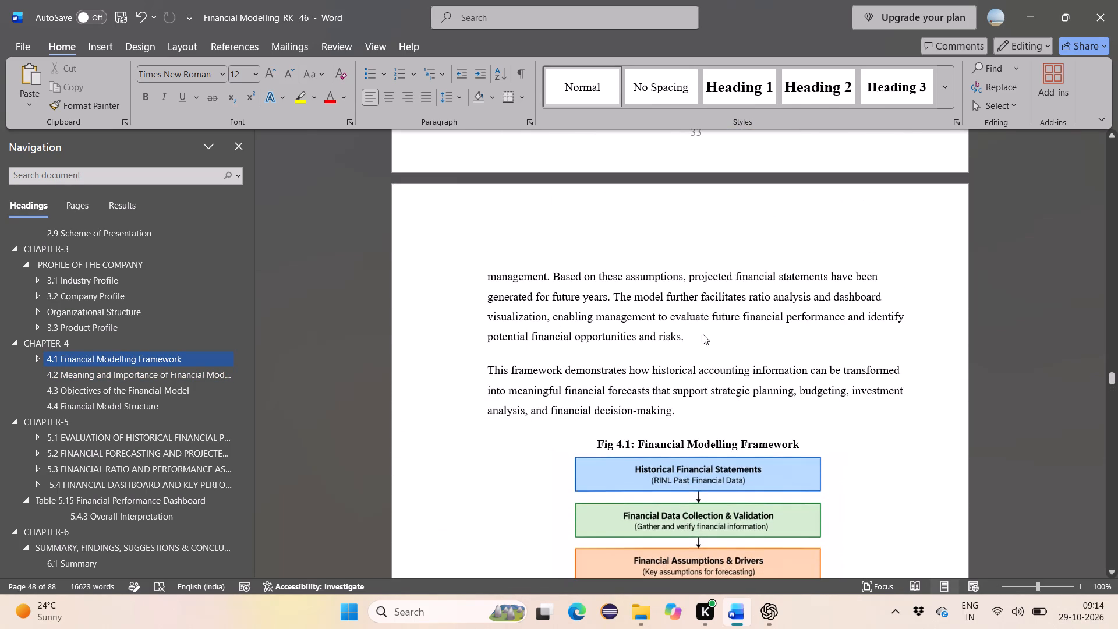
# Check the footer page numbers in Chapter 4 and on the Bibliography and Websites pages at the document's end.
pyautogui.scroll(4, 717, 348)
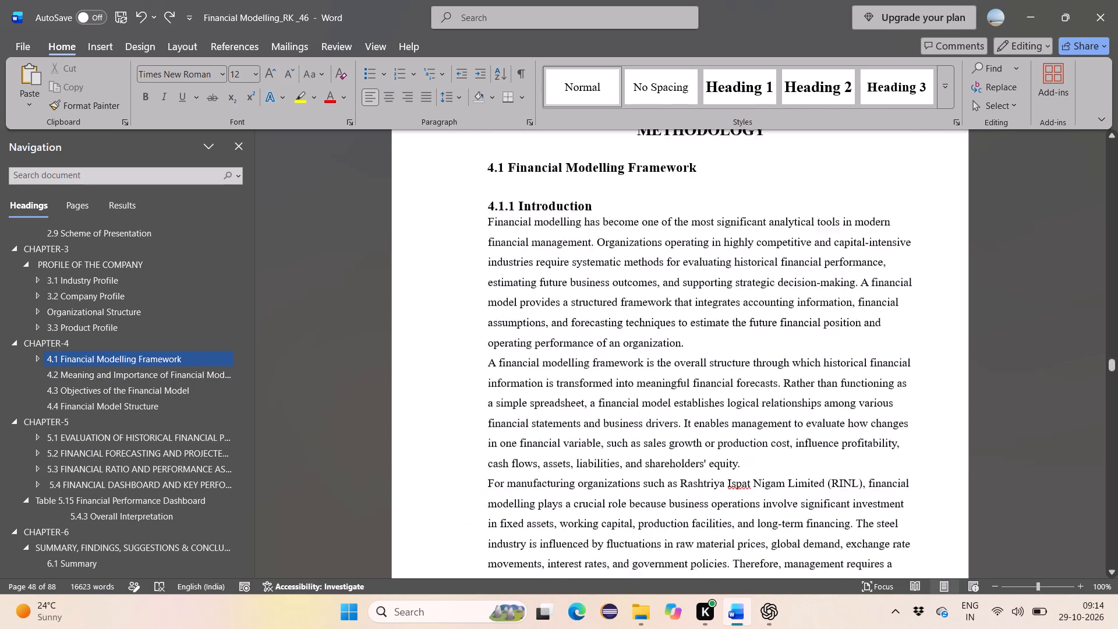
pyautogui.scroll(4, 717, 348)
pyautogui.scroll(-1, 717, 348)
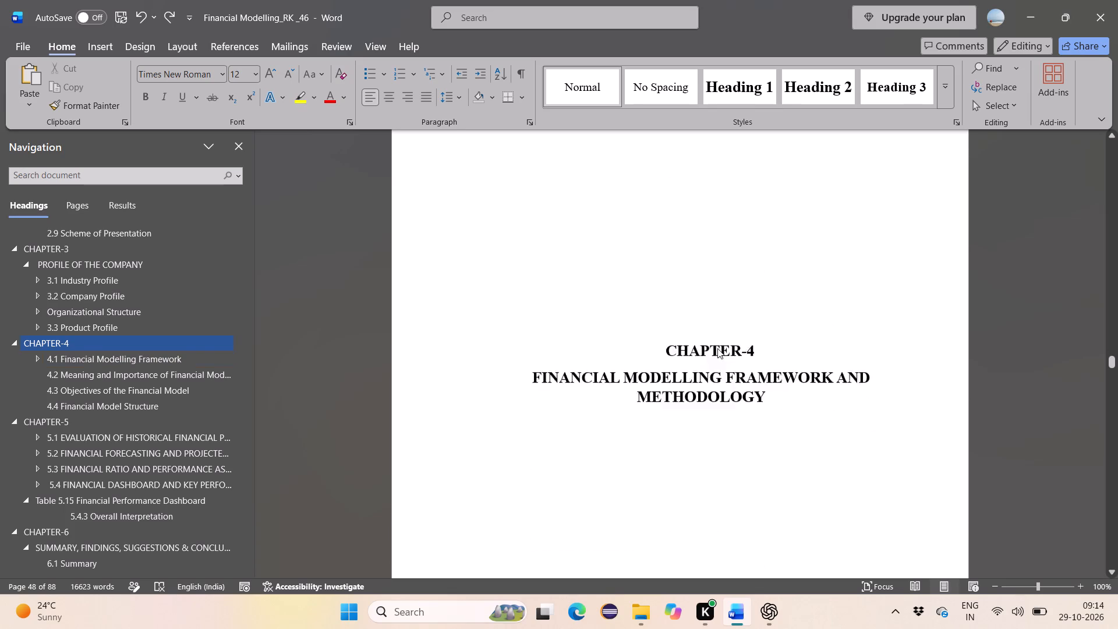
pyautogui.scroll(-3, 717, 348)
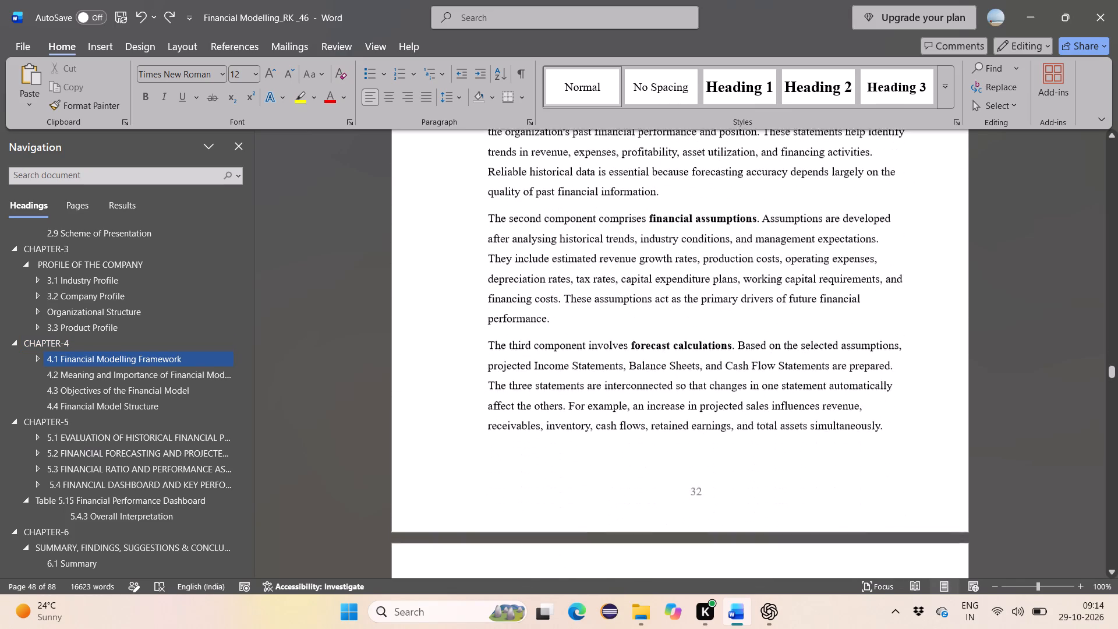
pyautogui.scroll(-3, 717, 348)
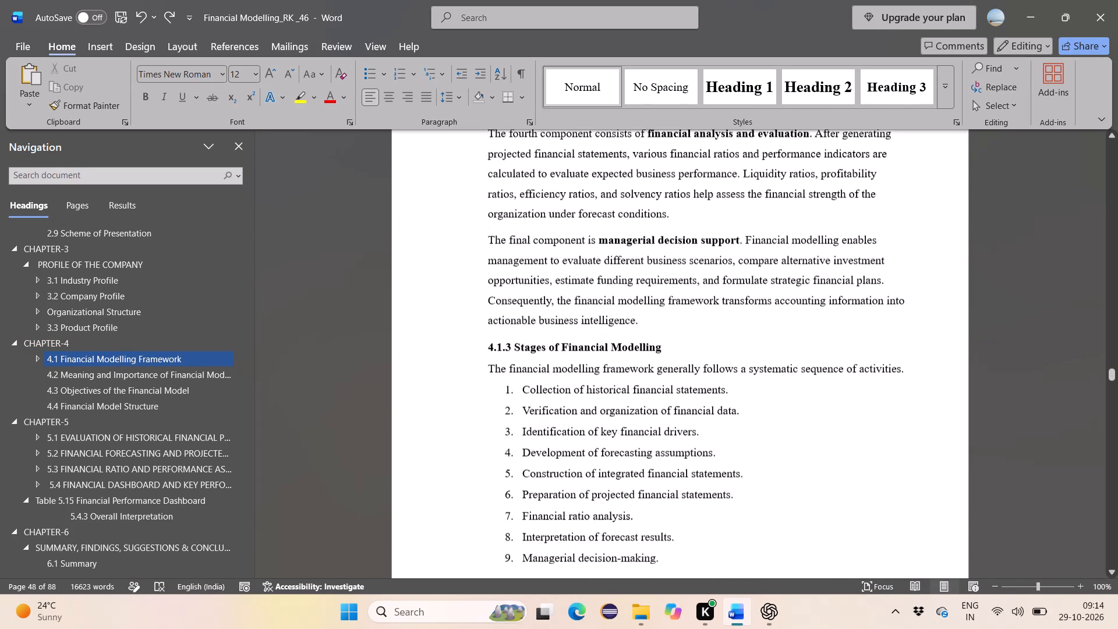
pyautogui.scroll(-2, 717, 348)
pyautogui.scroll(2, 717, 348)
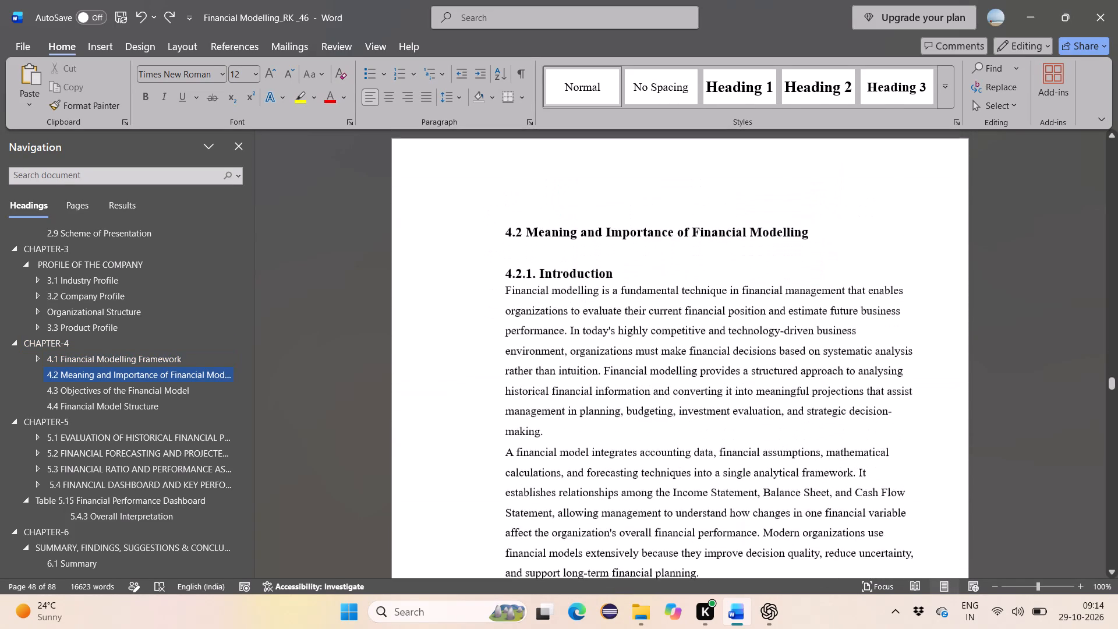
pyautogui.scroll(4, 717, 348)
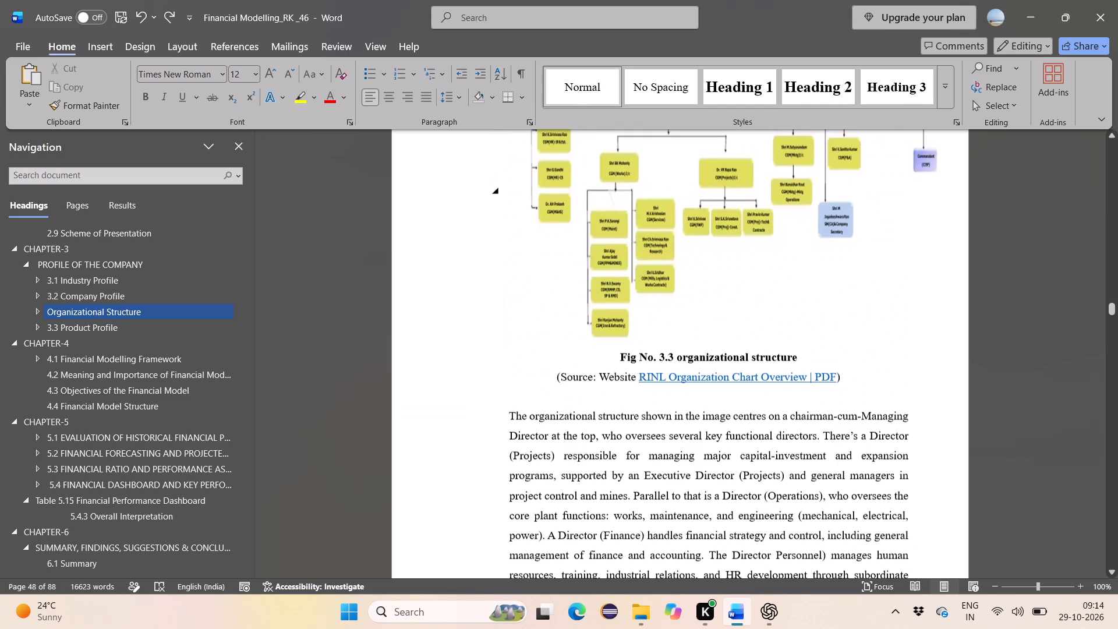
pyautogui.scroll(-20, 717, 348)
pyautogui.scroll(-20, 717, 348)
pyautogui.scroll(-15, 717, 348)
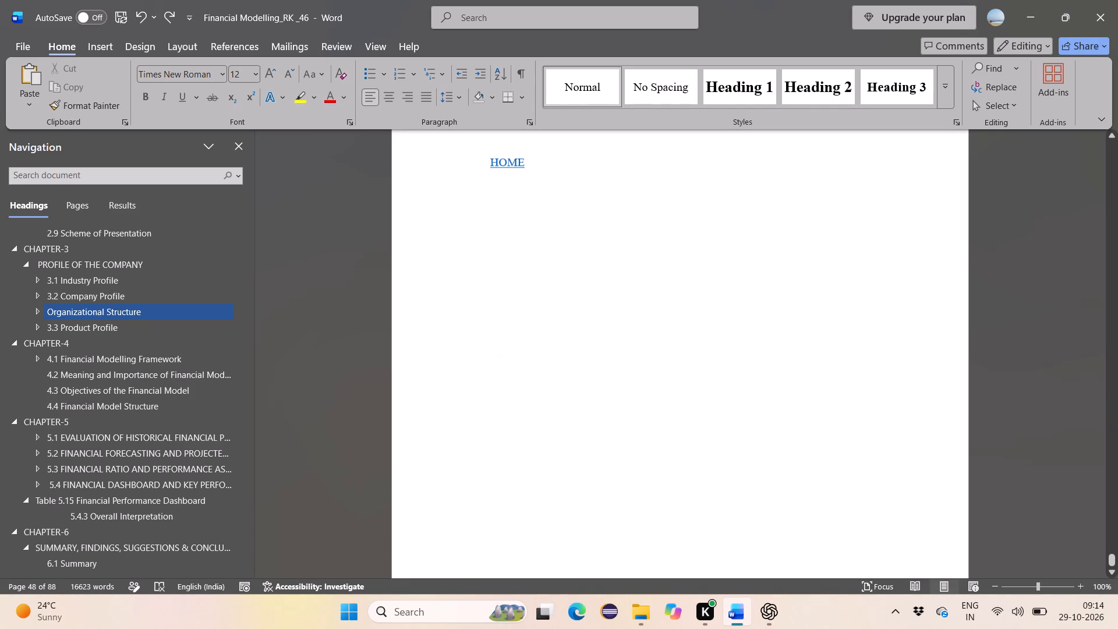
pyautogui.scroll(-8, 717, 348)
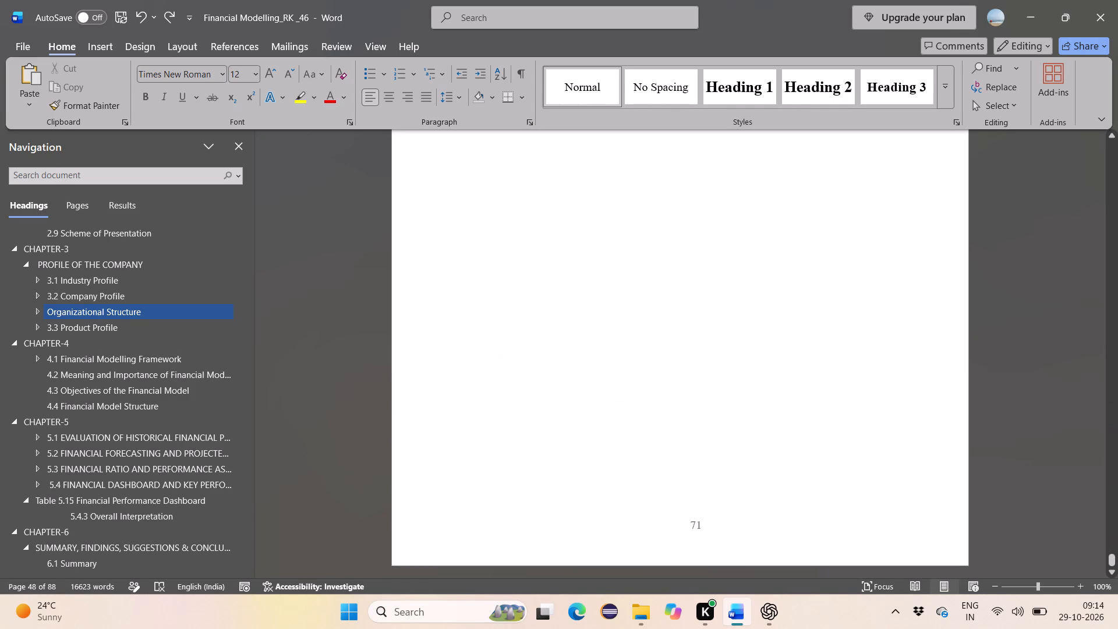
pyautogui.scroll(3, 717, 348)
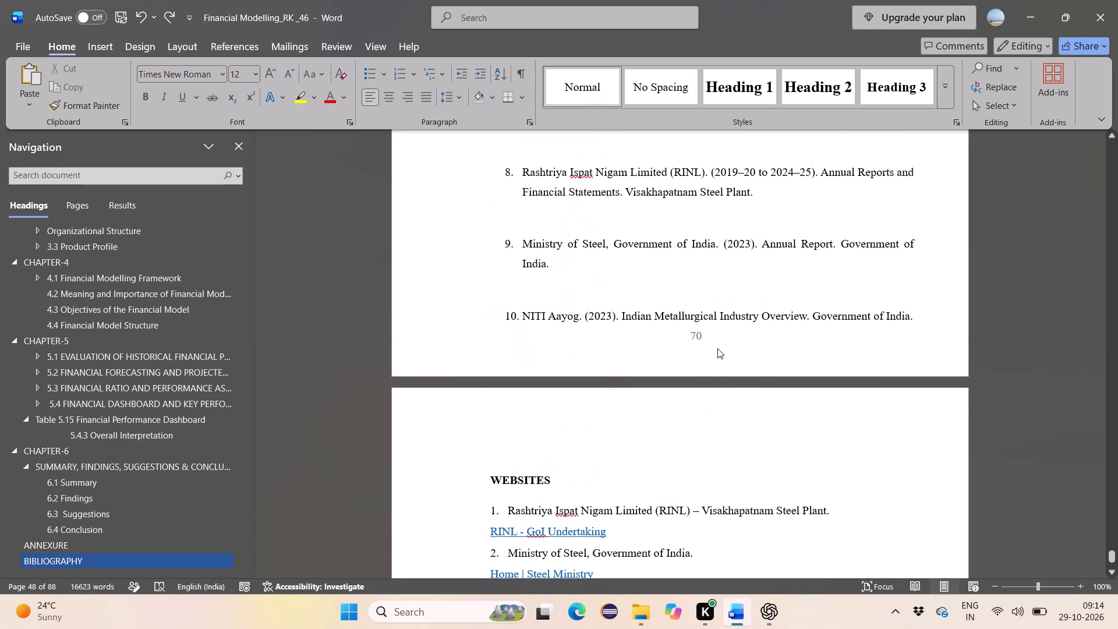
pyautogui.scroll(1, 717, 348)
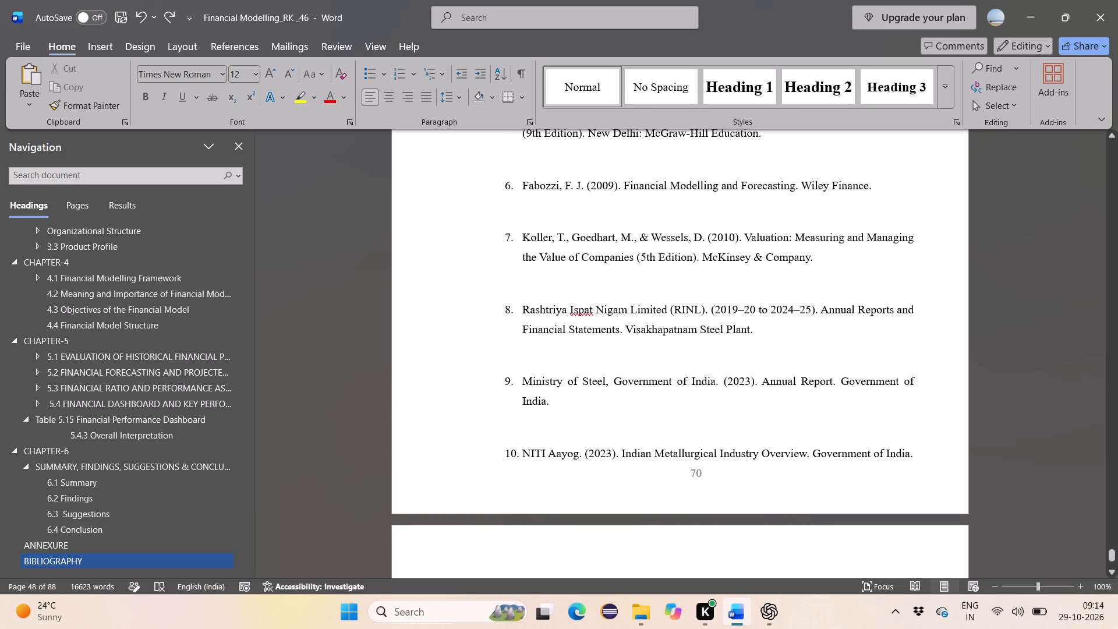
# Return to the Contents page and save the document.
pyautogui.scroll(20, 717, 348)
pyautogui.scroll(20, 717, 348)
pyautogui.scroll(8, 717, 348)
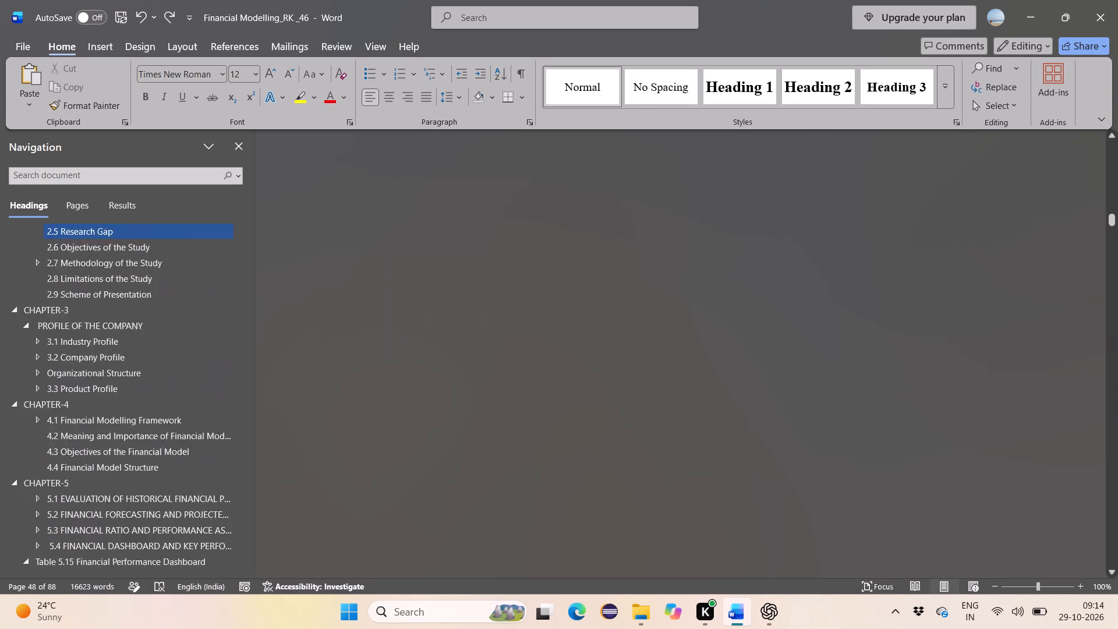
pyautogui.scroll(2, 717, 348)
pyautogui.scroll(-3, 717, 348)
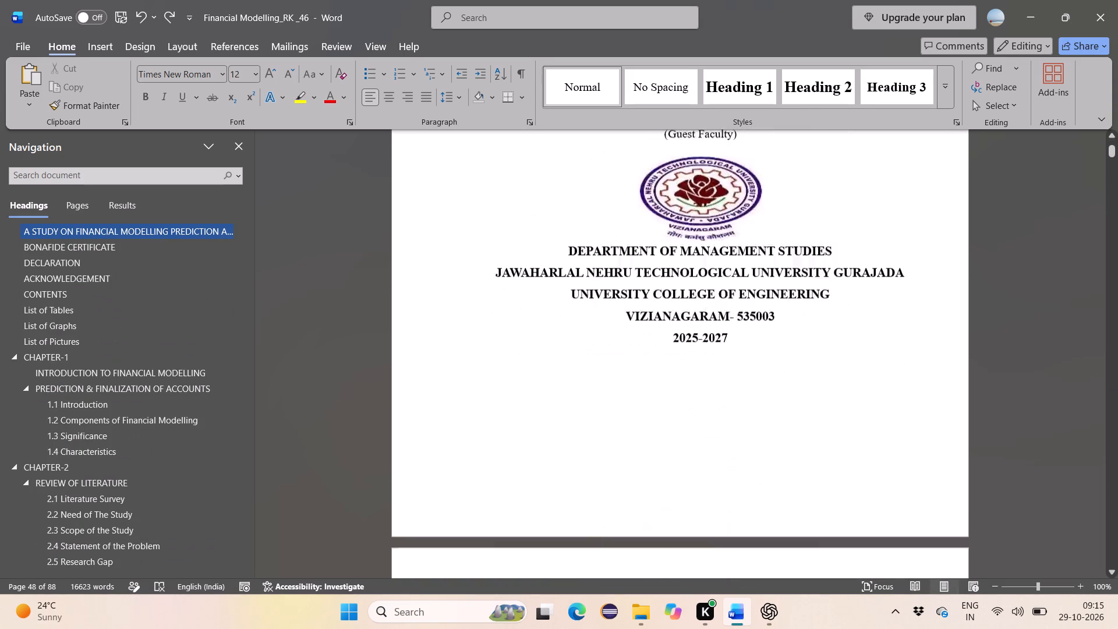
pyautogui.scroll(-6, 717, 348)
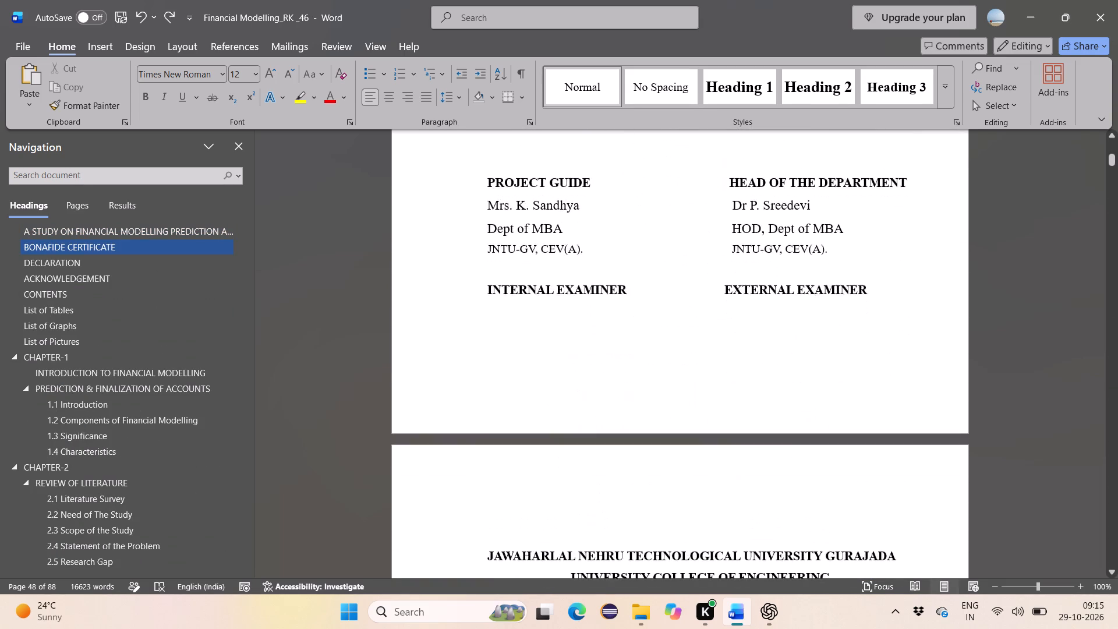
pyautogui.scroll(-6, 717, 348)
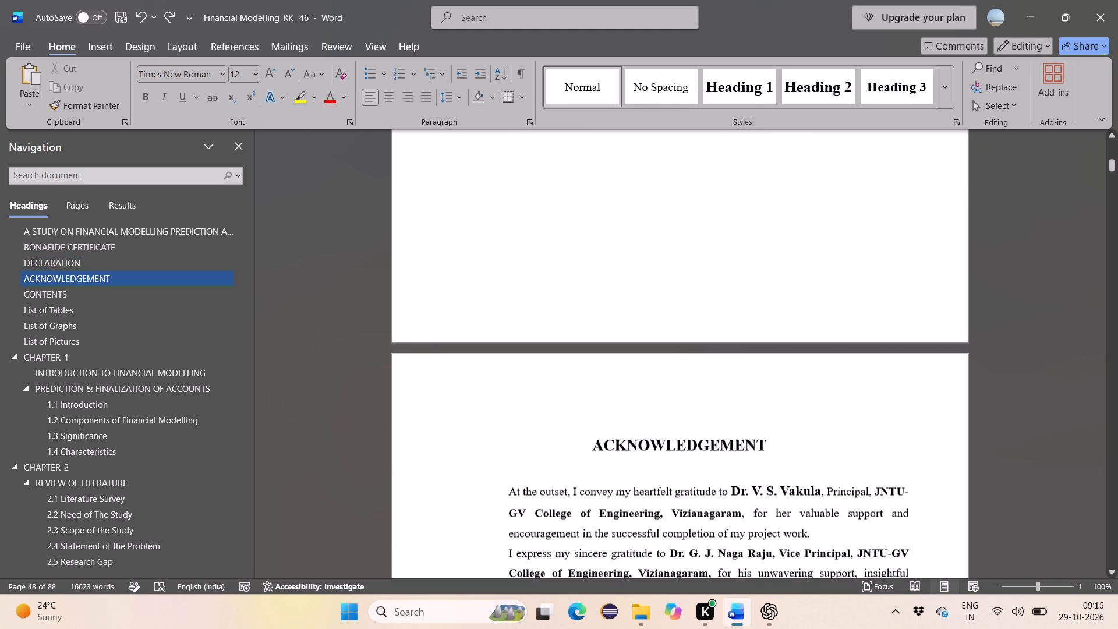
pyautogui.scroll(-3, 717, 348)
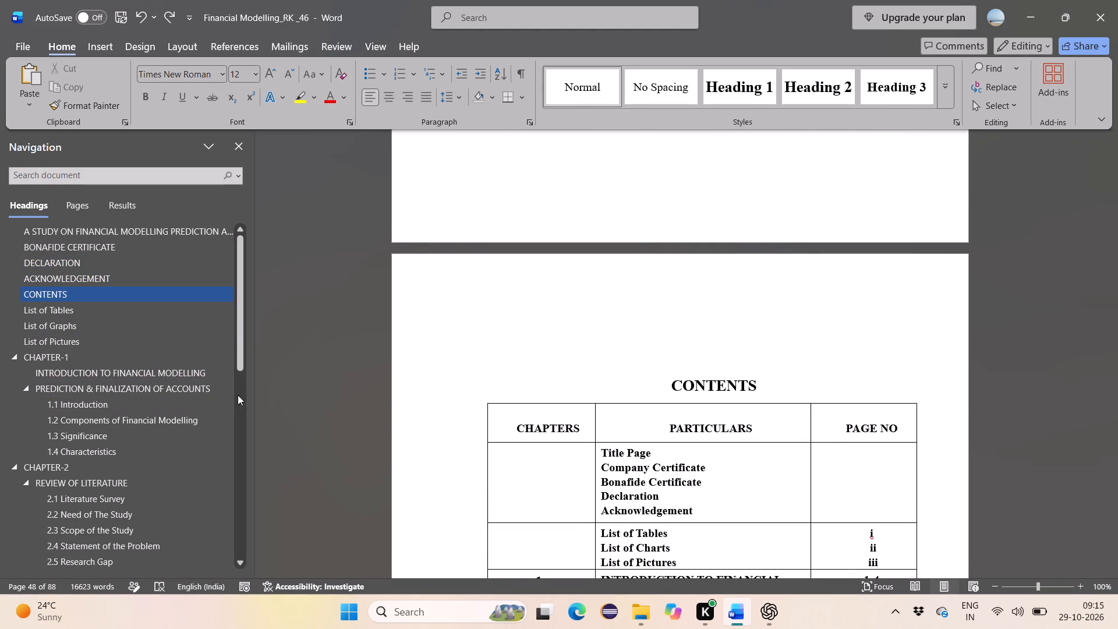
pyautogui.hotkey('ctrl', 's')
pyautogui.hotkey('ctrl', 's')
pyautogui.hotkey('ctrl', 's')
pyautogui.hotkey('ctrl', 's')
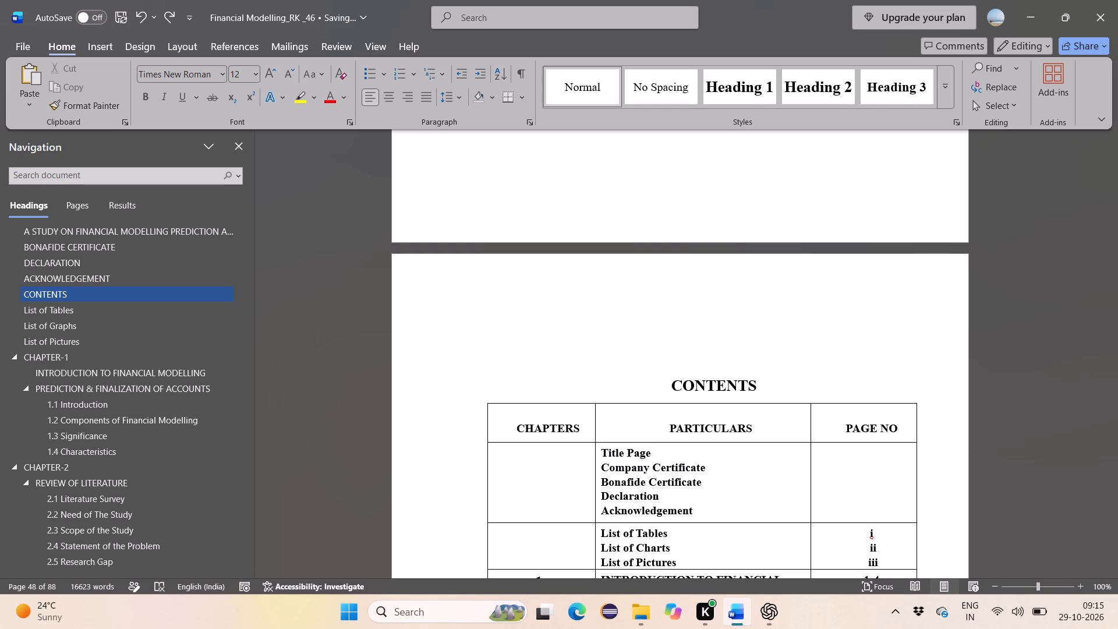
# Review the report's front matter from the title page through the Contents table and the lists of tables, graphs and pictures.
pyautogui.scroll(-2, 138, 475)
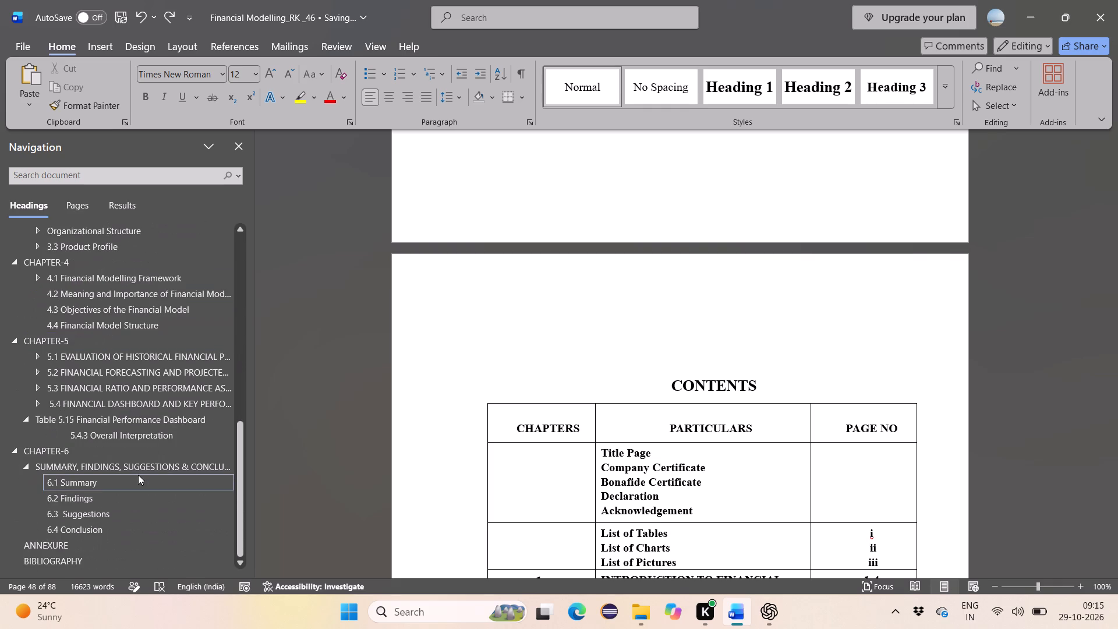
pyautogui.scroll(-2, 593, 482)
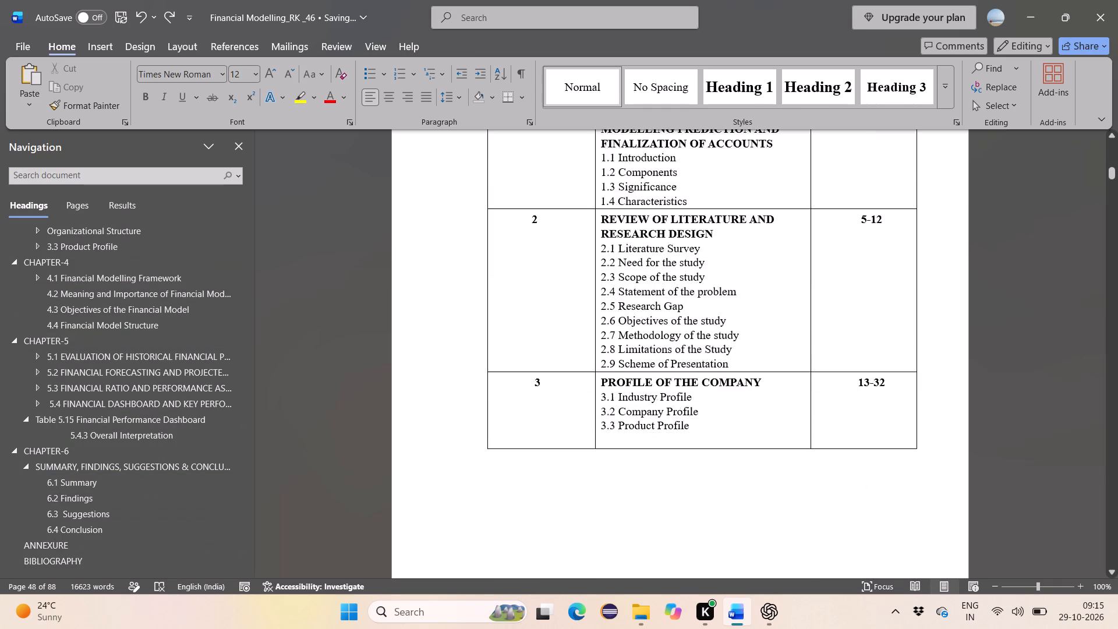
pyautogui.scroll(12, 593, 482)
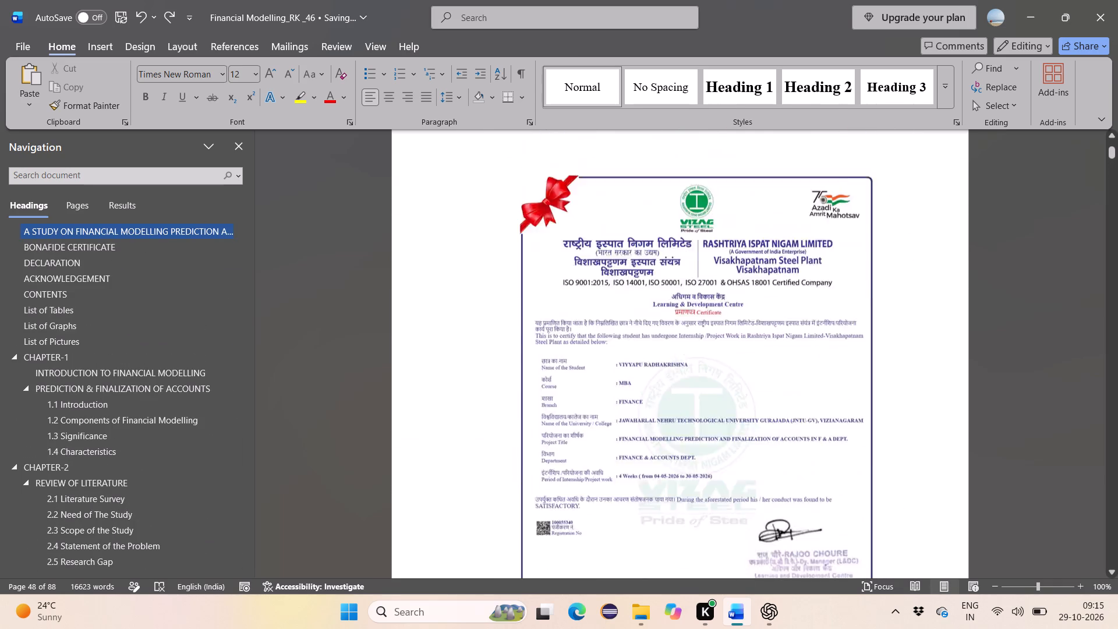
pyautogui.scroll(11, 593, 482)
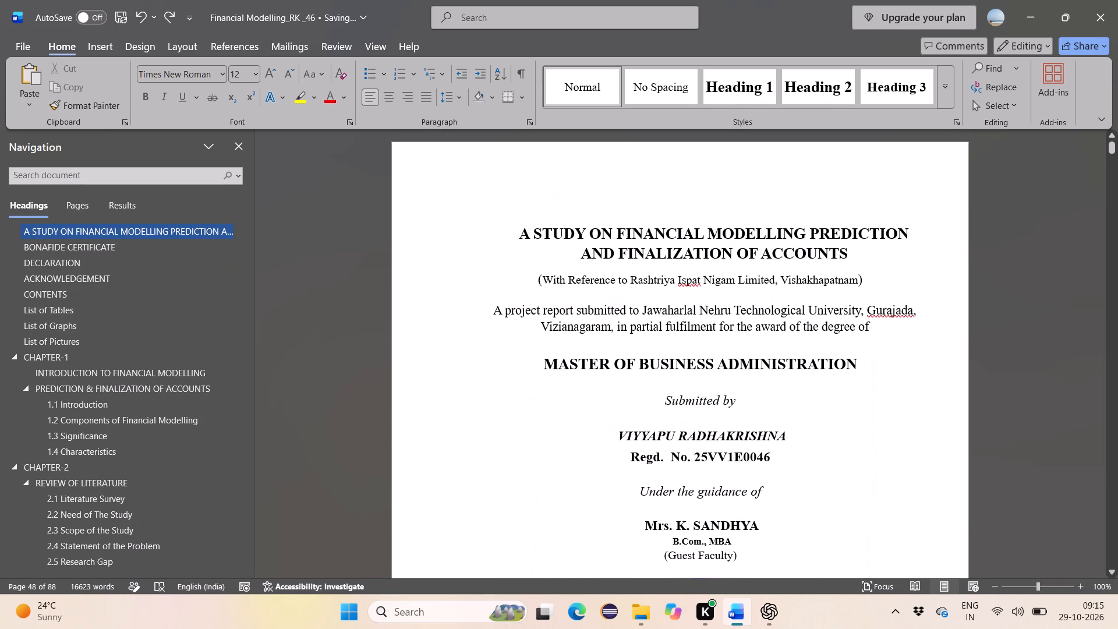
pyautogui.scroll(-6, 593, 482)
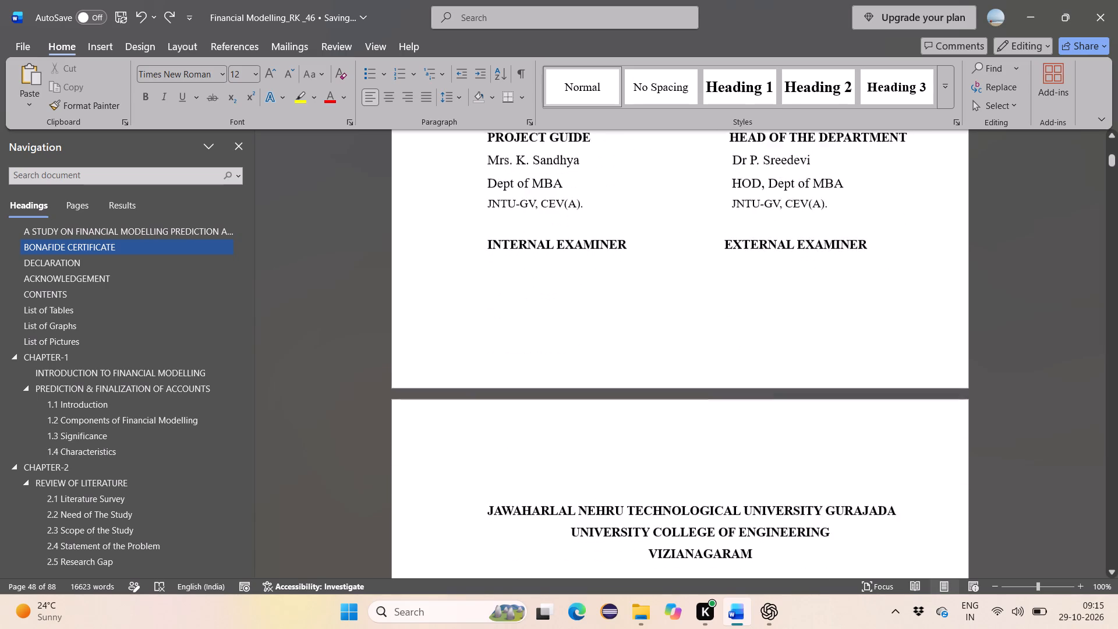
pyautogui.scroll(-6, 593, 482)
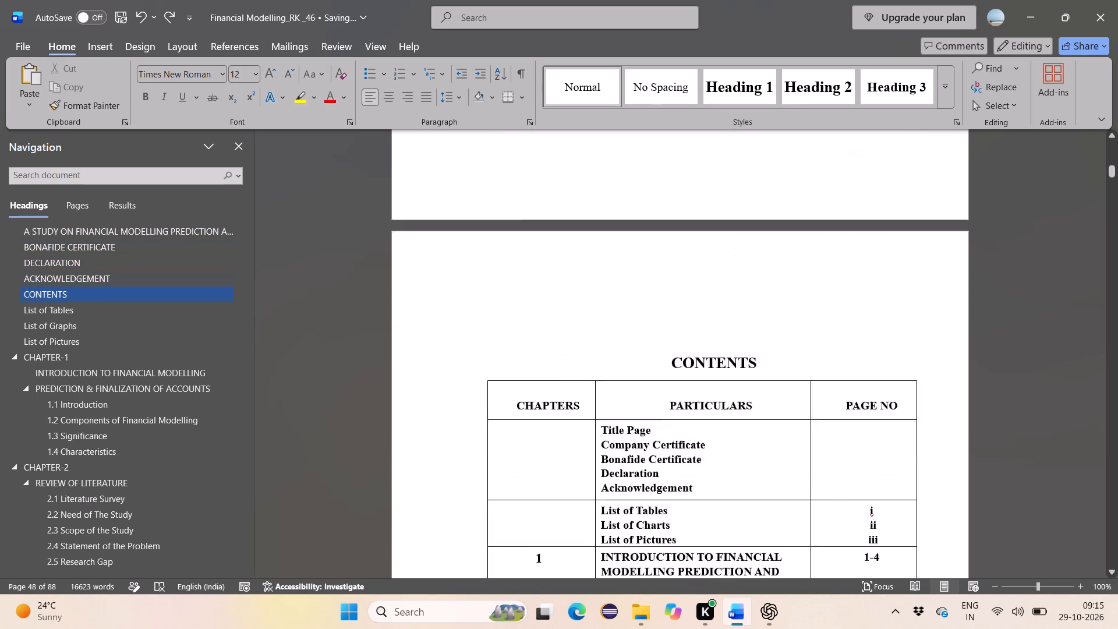
pyautogui.scroll(-6, 593, 482)
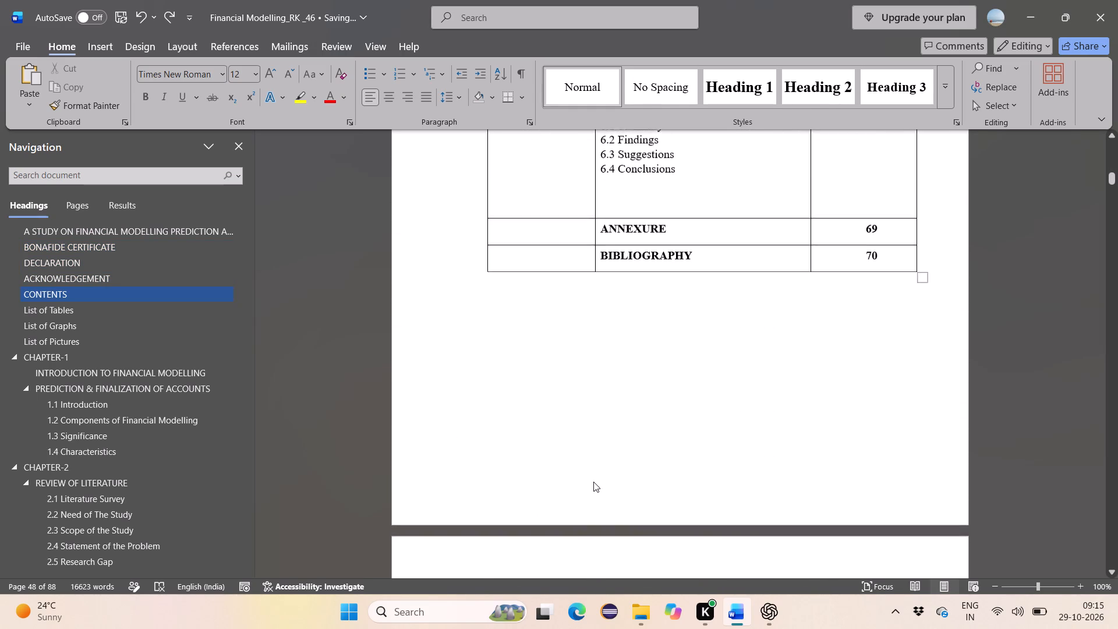
pyautogui.scroll(-4, 593, 482)
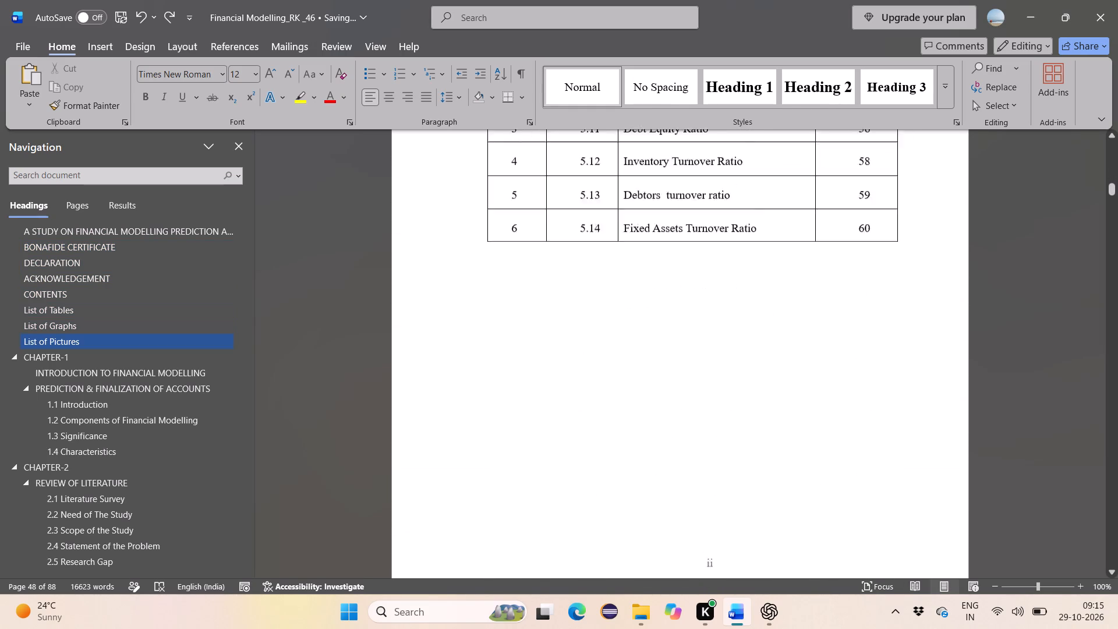
pyautogui.scroll(-2, 593, 482)
pyautogui.scroll(2, 593, 482)
pyautogui.scroll(-4, 593, 482)
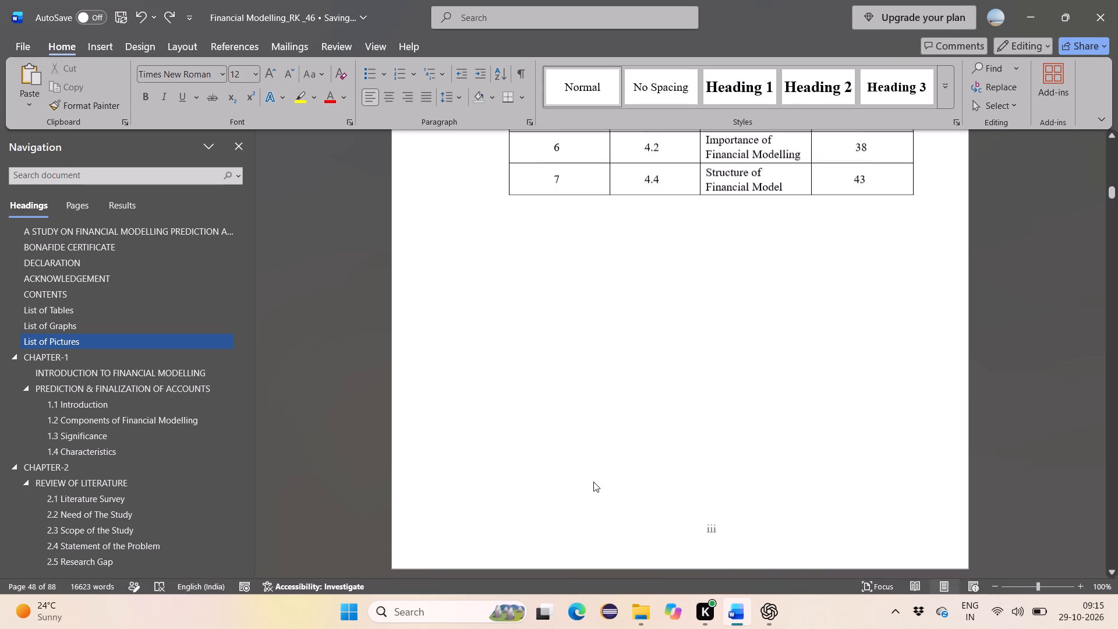
# Look through Chapters 1 to 3, examining the layout, RINL figures and footer page numbers up to the Corporate Social Responsibility section.
pyautogui.scroll(-7, 593, 482)
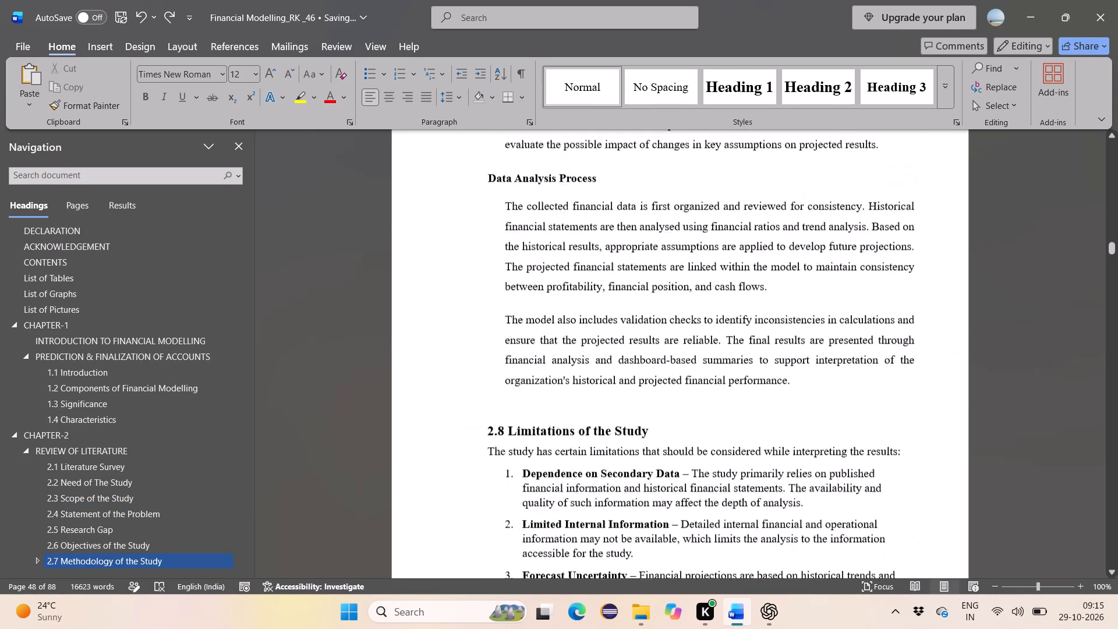
pyautogui.scroll(-6, 593, 482)
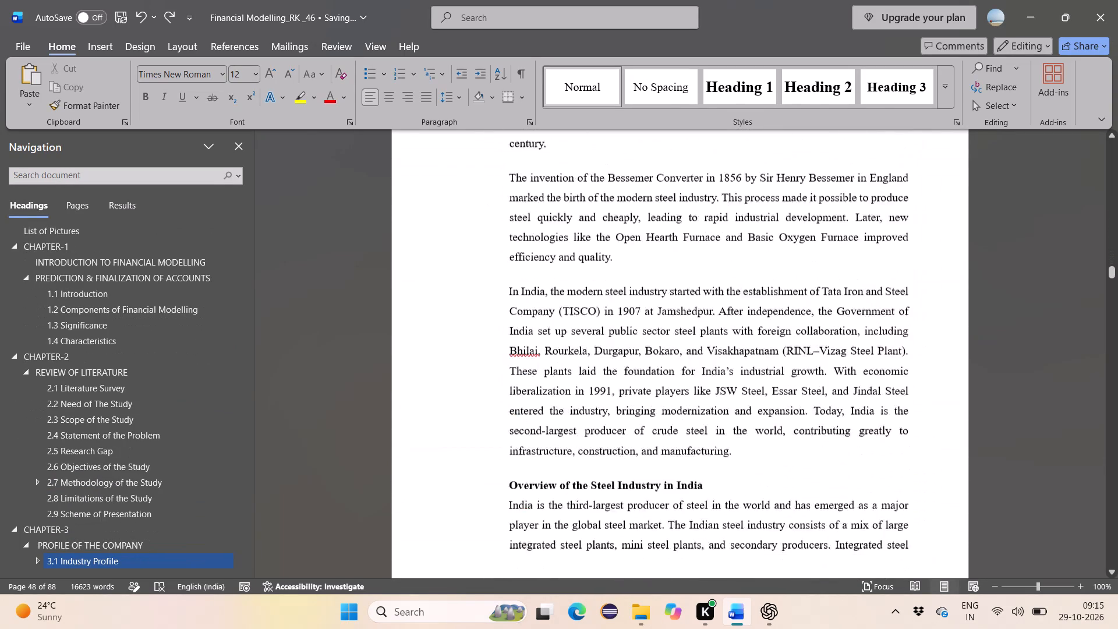
pyautogui.scroll(-6, 593, 482)
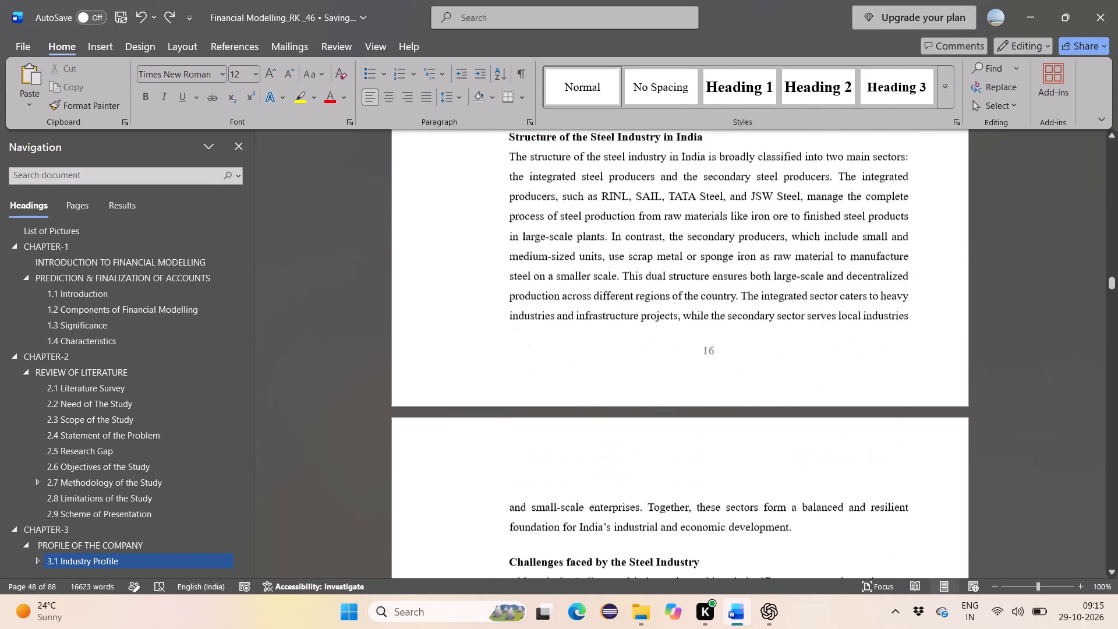
pyautogui.scroll(-5, 593, 482)
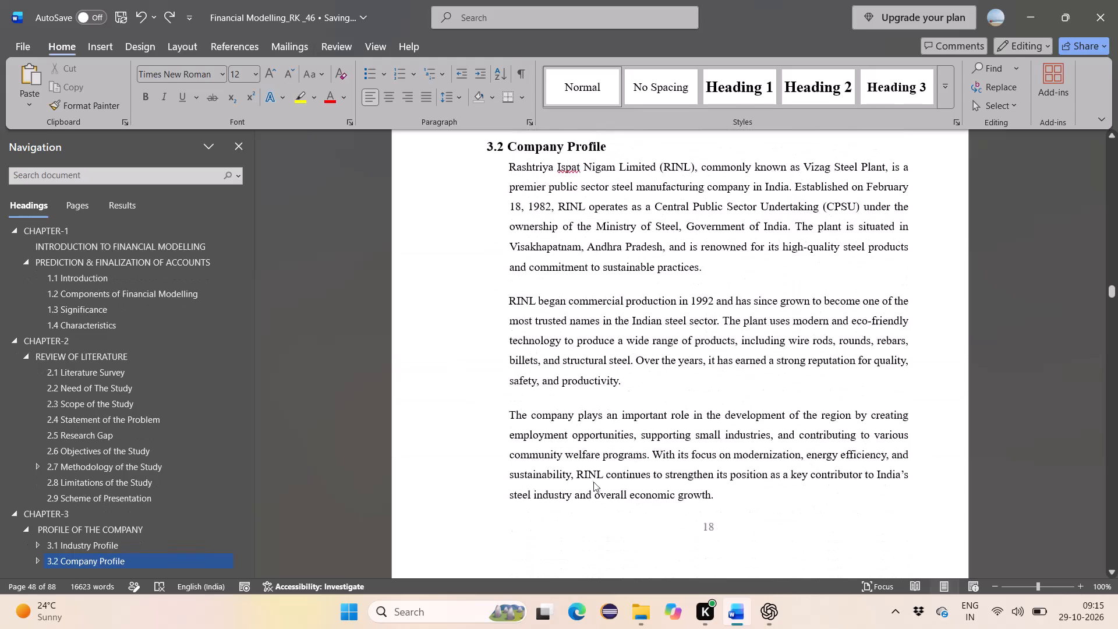
pyautogui.scroll(-6, 593, 482)
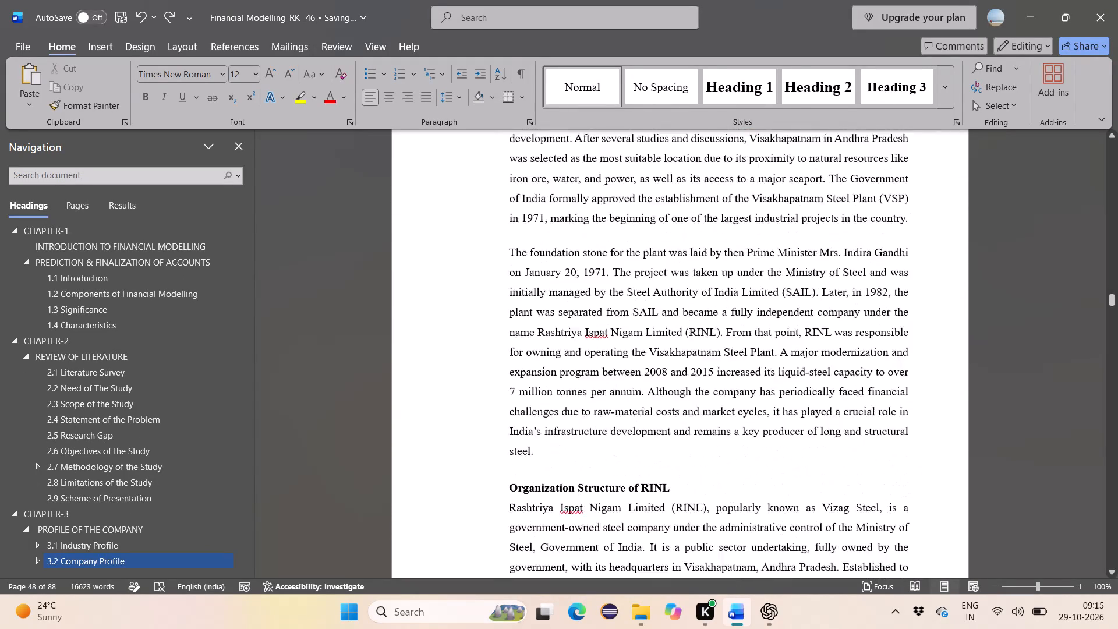
pyautogui.scroll(-5, 593, 482)
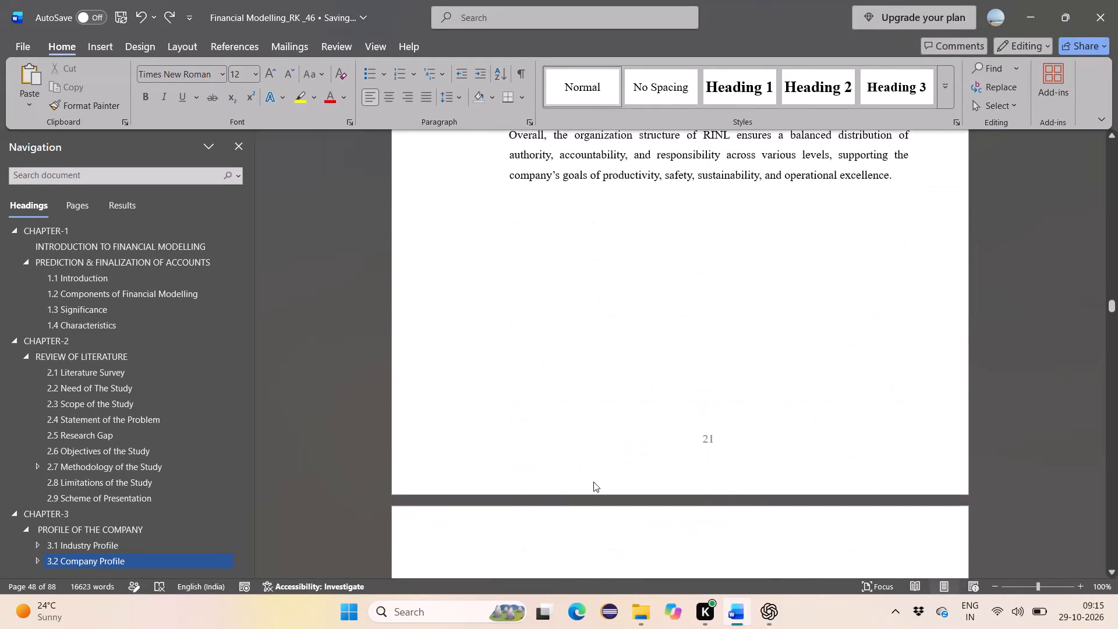
pyautogui.scroll(-5, 593, 482)
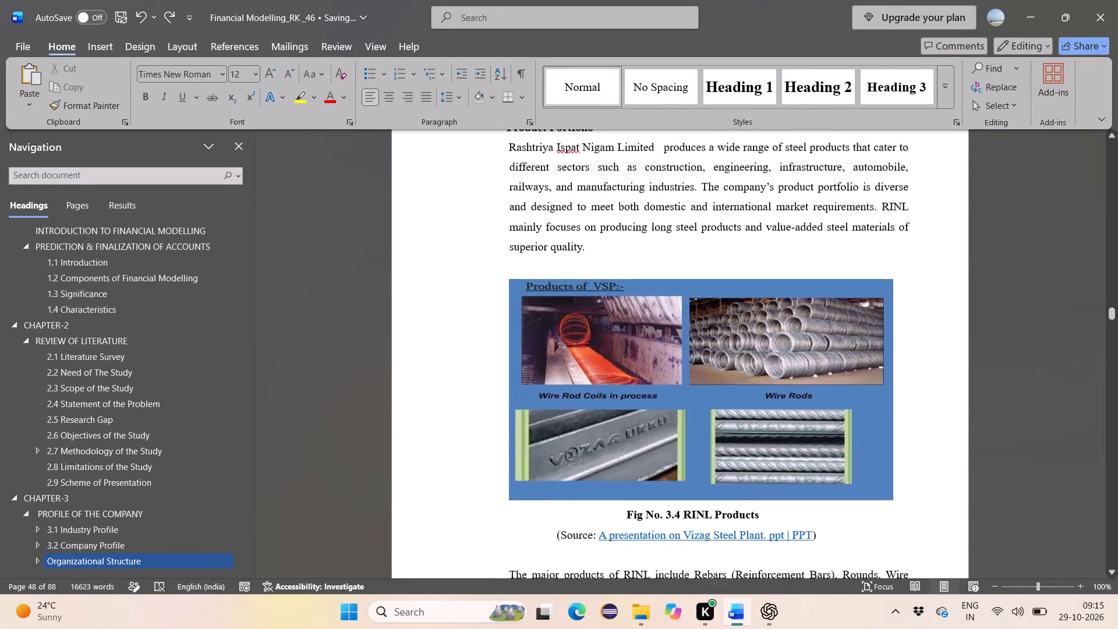
pyautogui.scroll(-5, 593, 482)
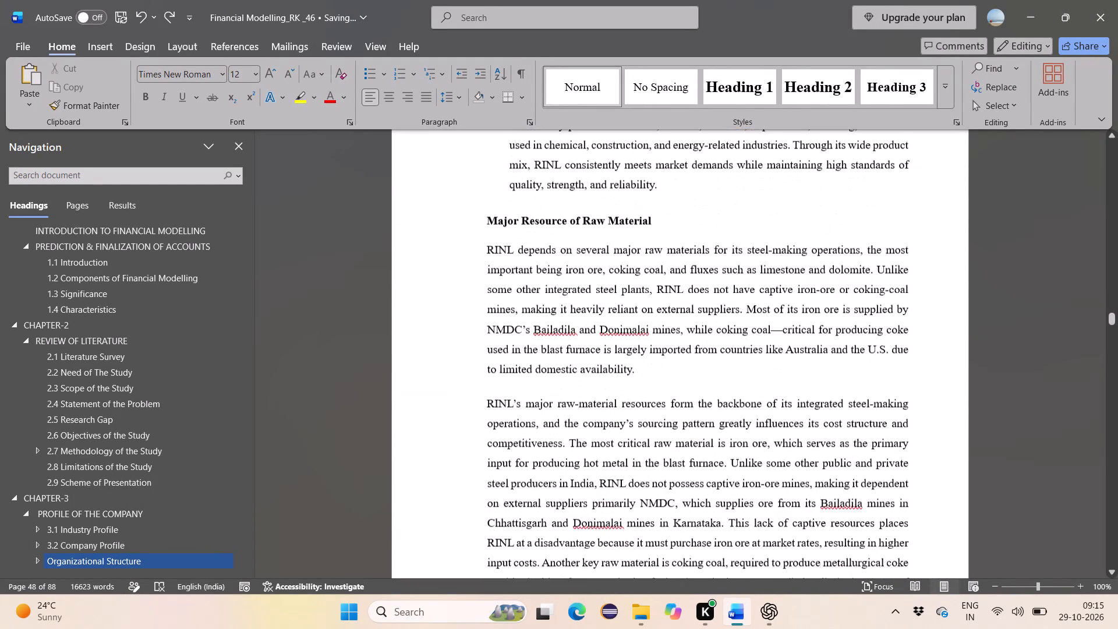
pyautogui.scroll(-4, 593, 482)
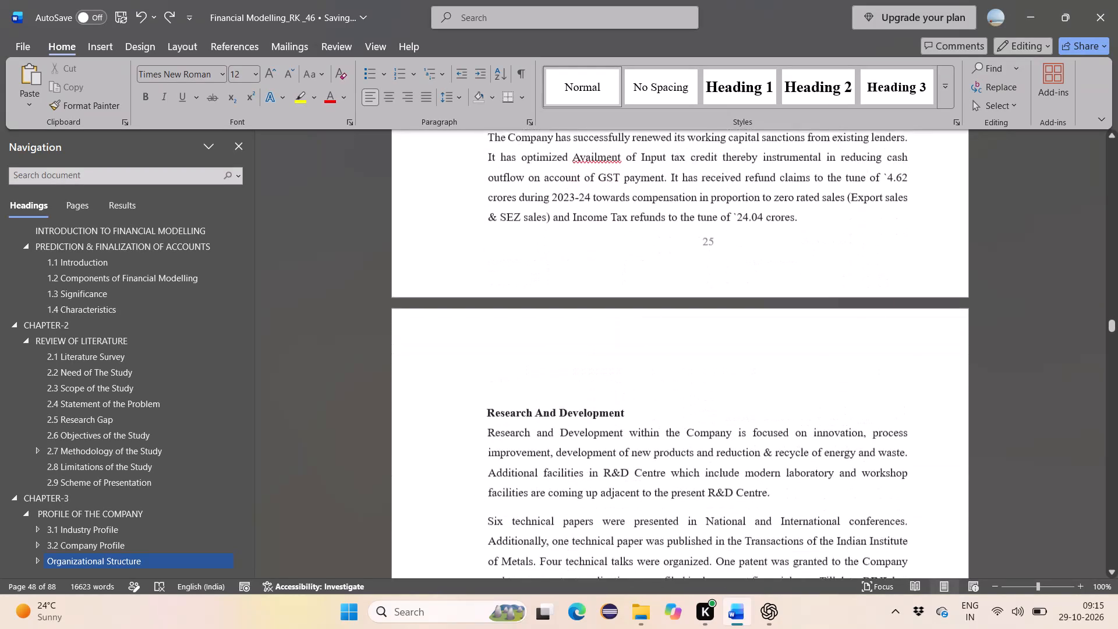
pyautogui.scroll(-3, 593, 482)
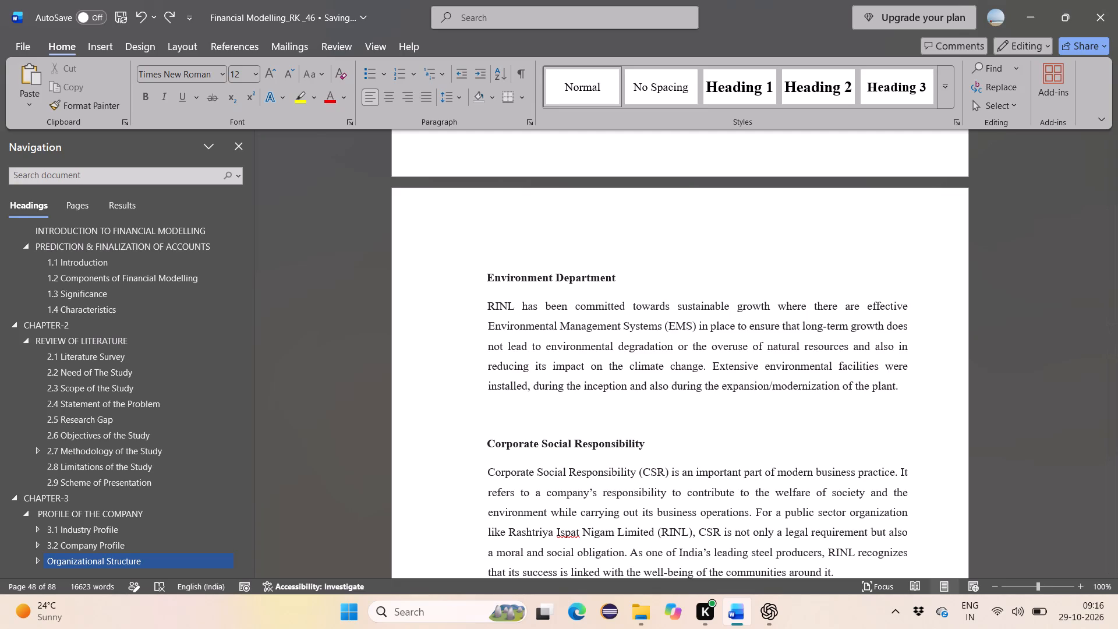